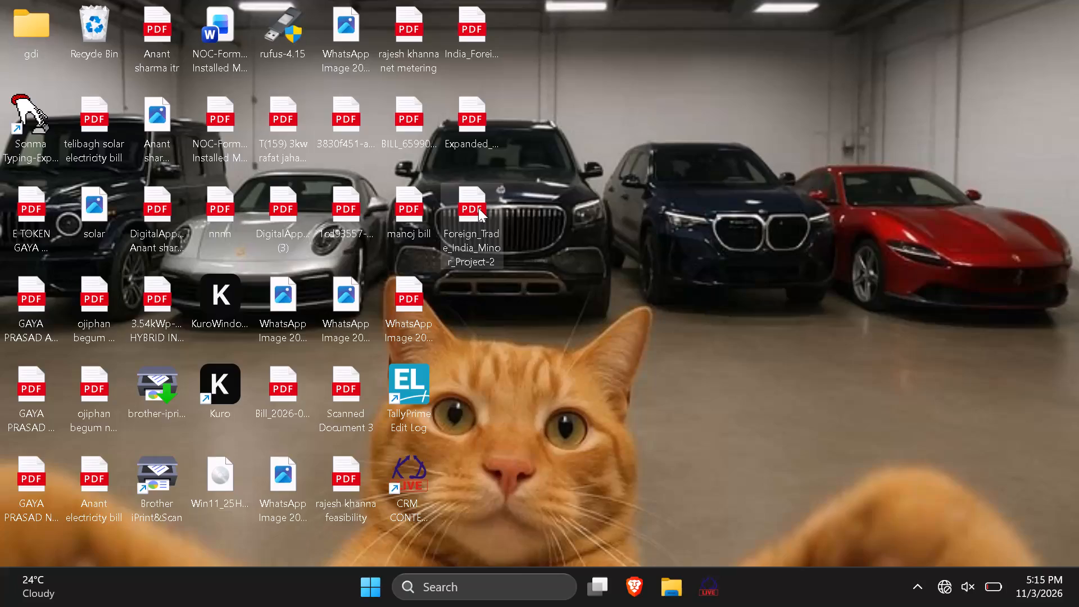
Open the India_Foreign_Trade_2014_2026_Table PDF from the desktop to check its contents and close it.
key(alt+Tab)
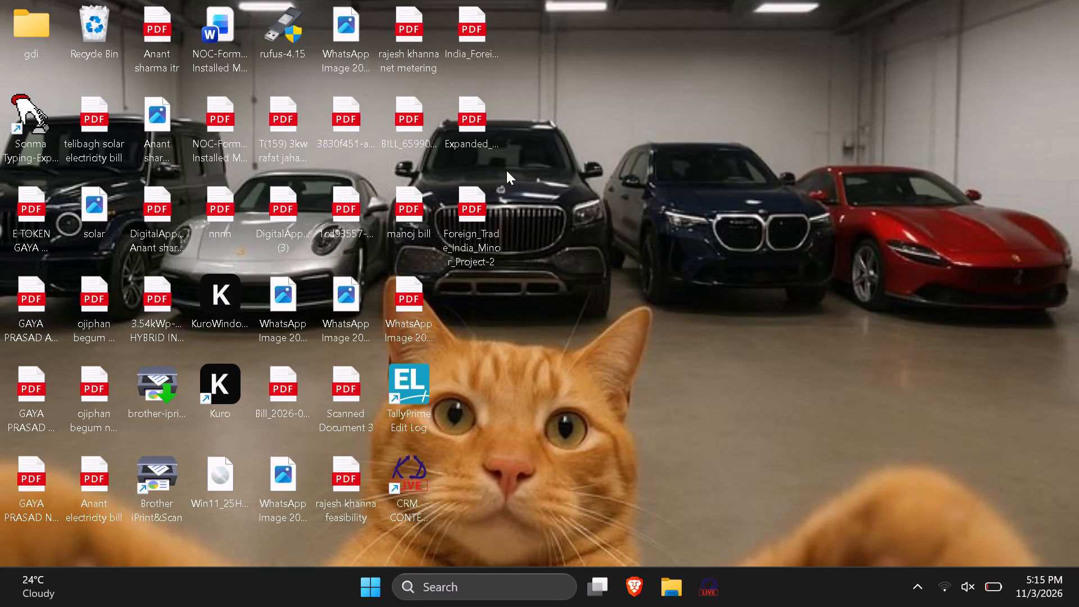
double_click(469, 30)
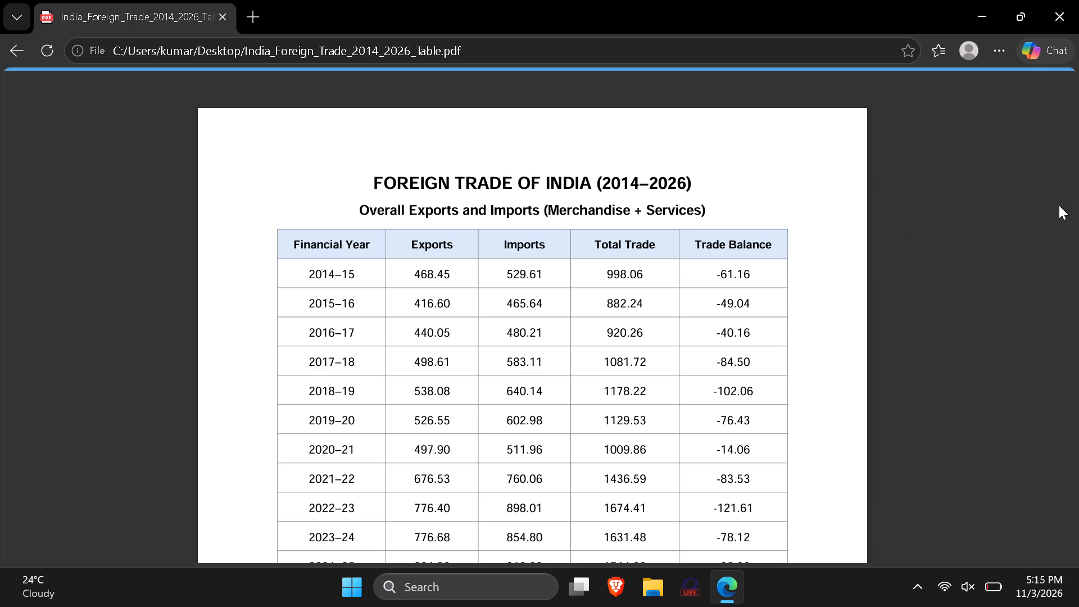
click(1060, 12)
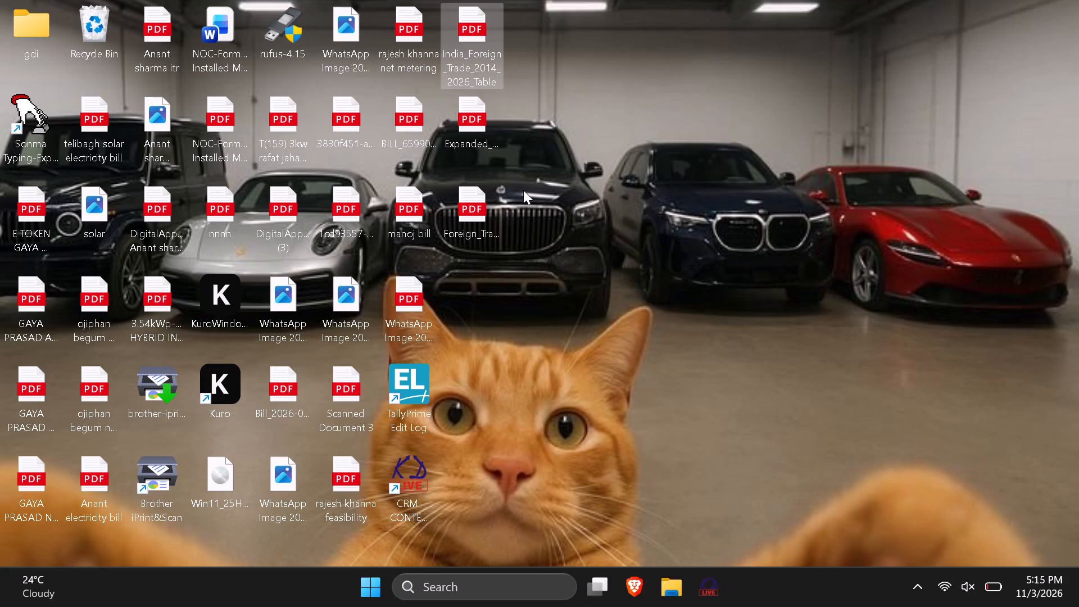
Open the Foreign_Trade_India_Minor_Project-2 PDF from the desktop to check its cover page and close it.
double_click(474, 208)
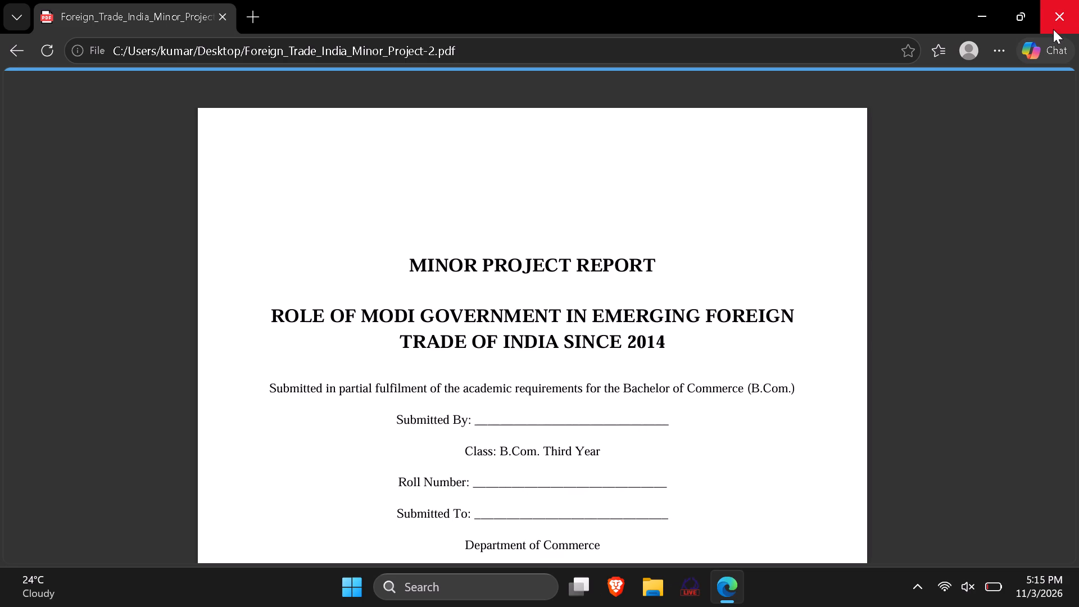
click(1056, 25)
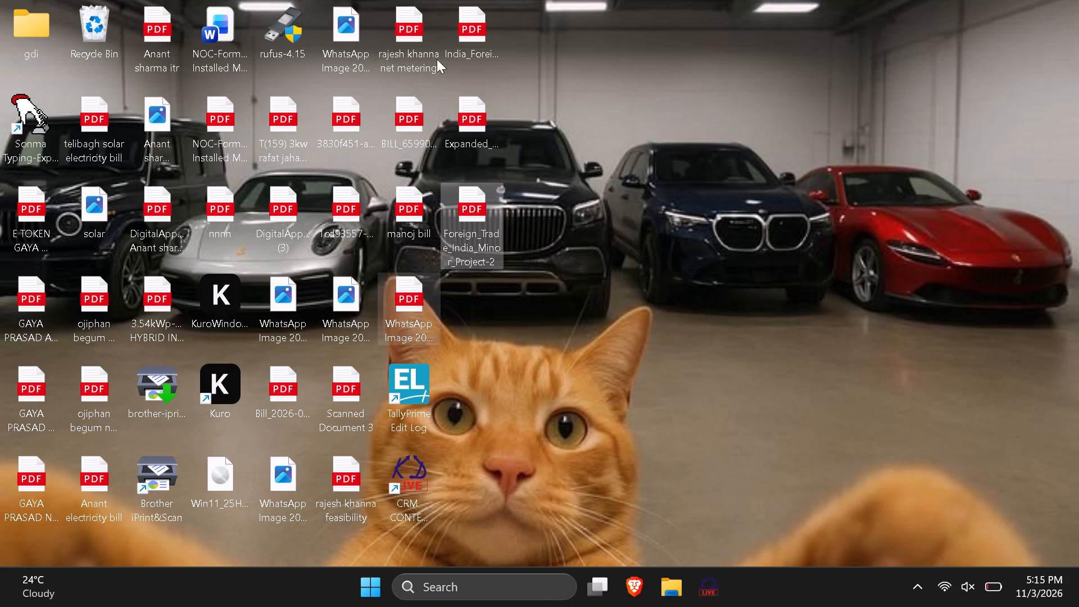
Open the Expanded_50_60_Page_Foreign_Trade_Project PDF from the desktop and go to section 1, the introduction on page 8.
double_click(481, 119)
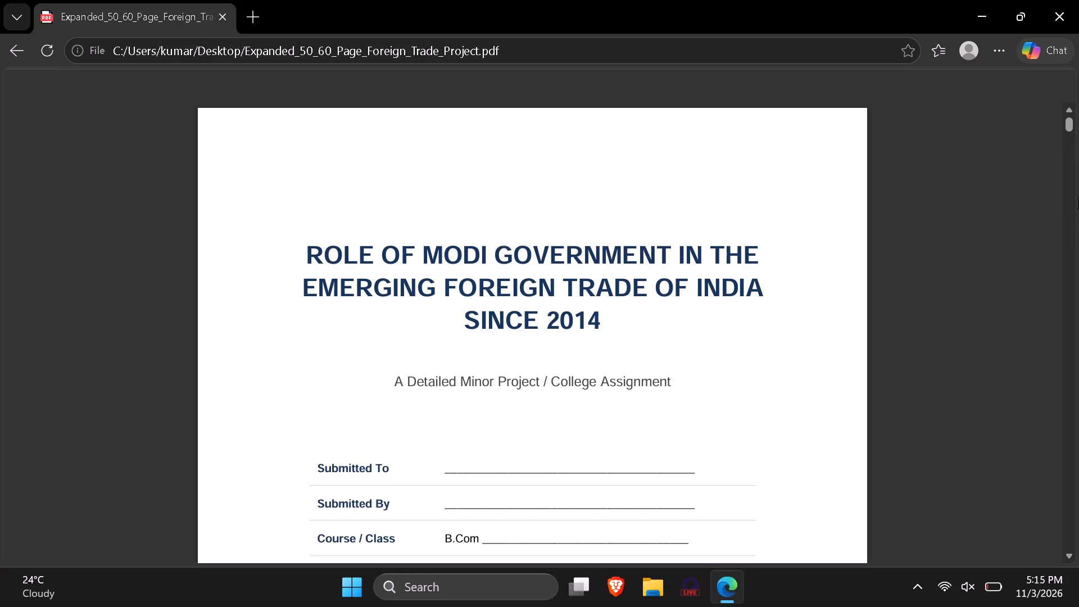
drag(1064, 126, 1074, 166)
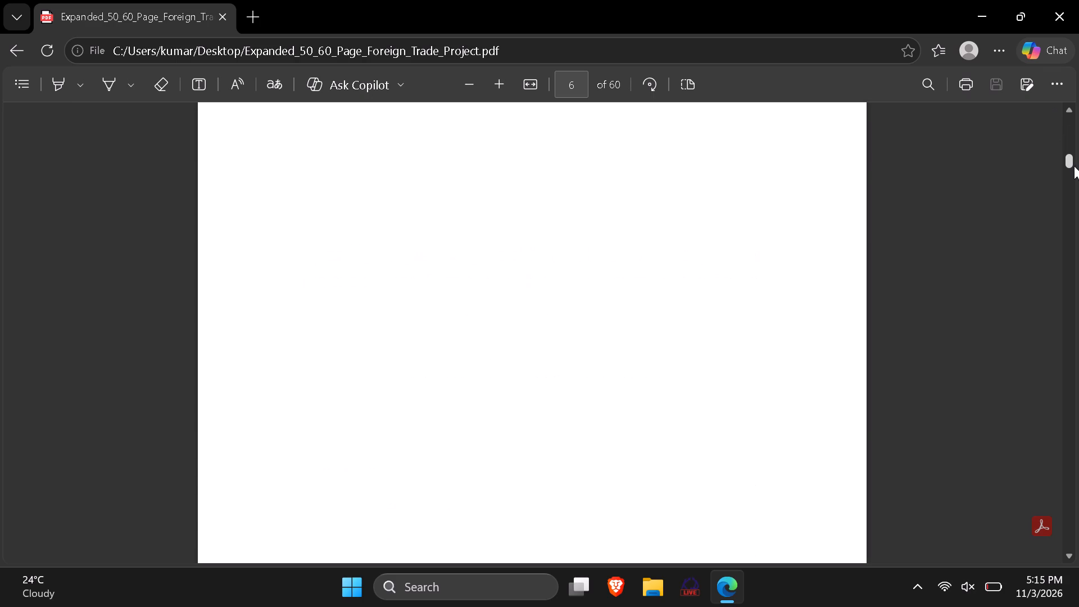
drag(1074, 166, 1075, 174)
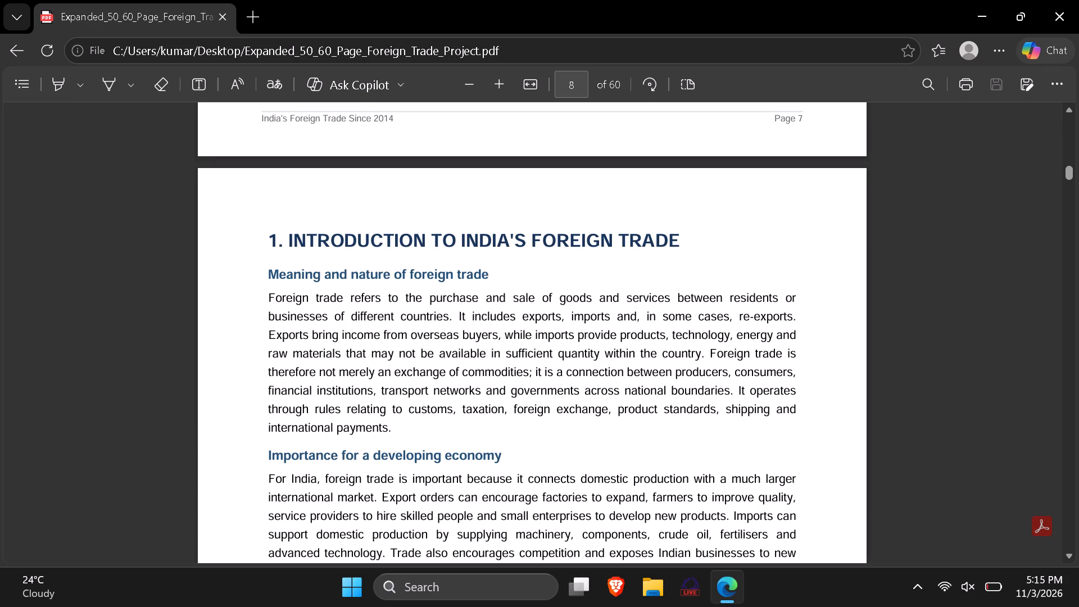
Read through section 1, Introduction to India's Foreign Trade, from page 8 to its continuation on page 9.
click(613, 386)
key(Down)
key(Down)
key(Down)
key(Down)
key(Down)
key(Down)
key(Down)
key(Down)
key(Down)
key(Down)
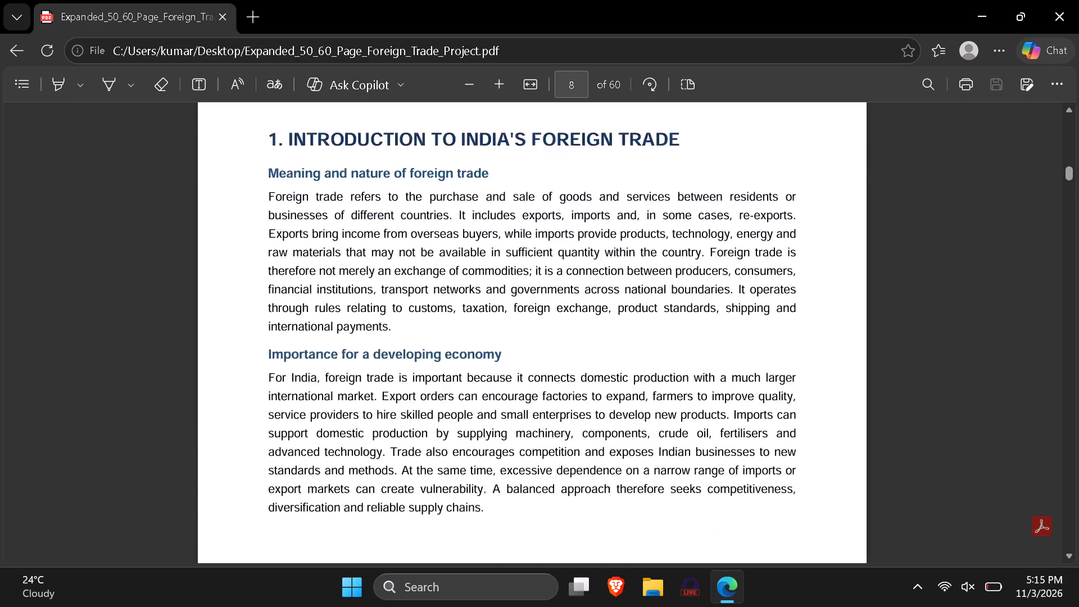
key(Down)
key(Down)
key(Down)
key(Down)
key(Down)
key(Down)
key(Down)
key(Down)
key(Down)
key(Down)
key(Down)
key(Down)
key(Down)
key(Down)
key(Down)
key(Down)
key(Down)
key(Down)
key(Down)
key(Down)
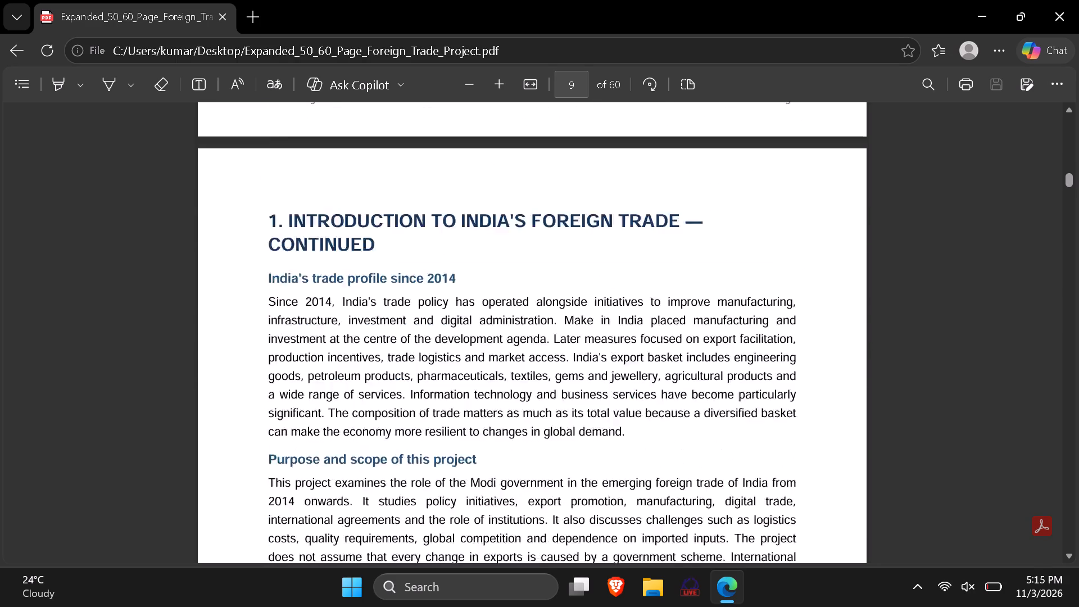
Review pages 9 to 11, including the economic reforms of 1991 and the trade environment during 2000–2014.
key(Down)
key(Down)
key(Down)
key(Down)
key(Down)
key(Down)
key(Down)
key(Down)
key(Down)
key(Down)
key(Down)
key(Down)
key(Down)
key(Down)
key(Down)
key(Down)
key(Down)
key(Down)
key(Down)
key(Down)
key(Down)
key(Down)
key(Down)
key(Down)
key(Down)
key(Down)
key(Down)
key(Down)
key(Down)
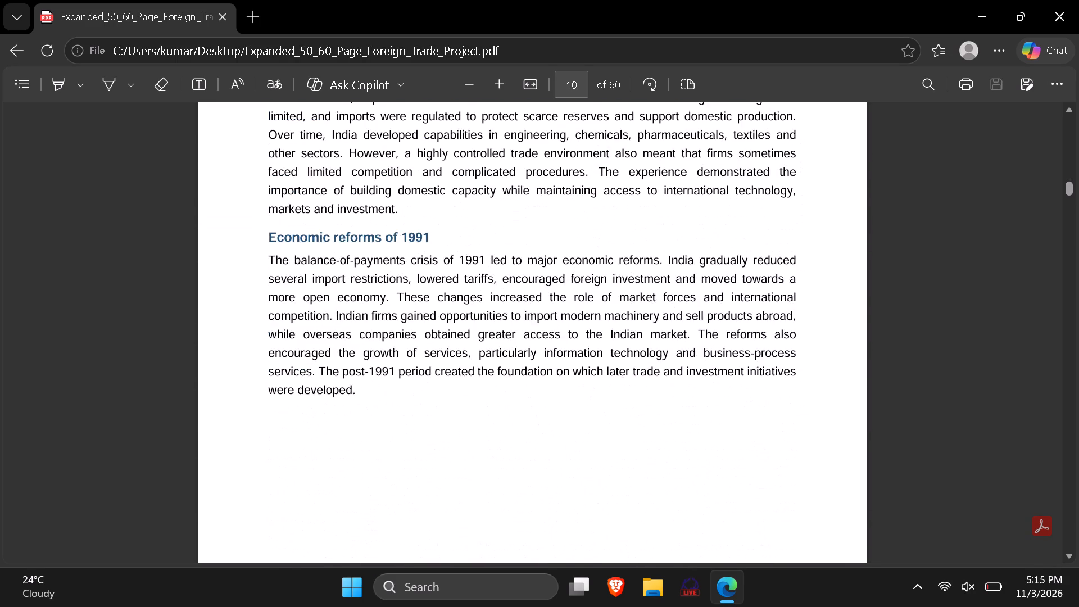
key(Up)
key(Up)
key(Up)
key(Up)
key(Up)
key(Up)
key(Up)
key(Up)
key(Up)
key(Up)
key(Up)
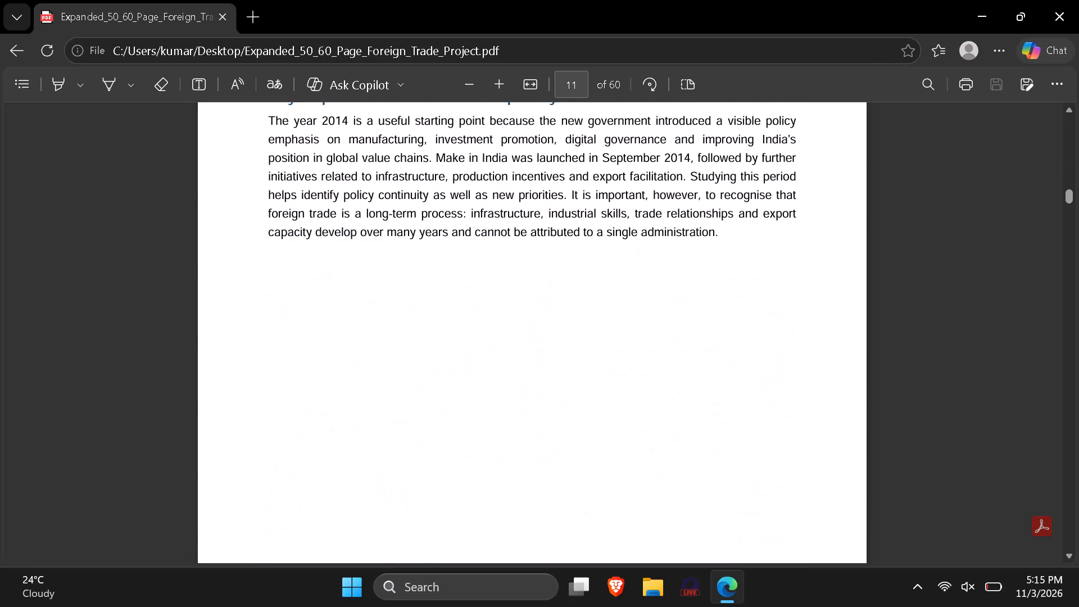
key(Down)
key(Down)
key(Down)
key(Down)
key(Down)
key(Down)
key(Down)
key(Down)
key(Down)
key(Down)
key(Down)
key(Down)
key(Down)
key(Down)
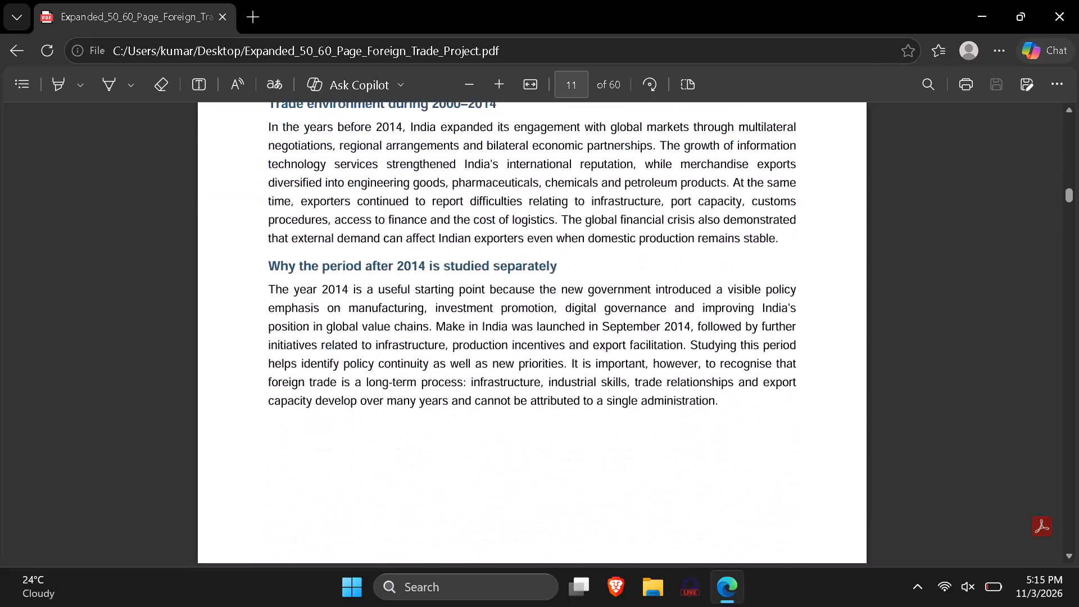
Review section 3, Role and Objectives of the Modi Government, on pages 12 and 13.
key(Down)
key(Down)
key(Down)
key(Down)
key(Down)
key(Down)
key(Down)
key(Down)
key(Down)
key(Down)
key(Down)
key(Down)
key(Down)
key(Down)
key(Down)
key(Down)
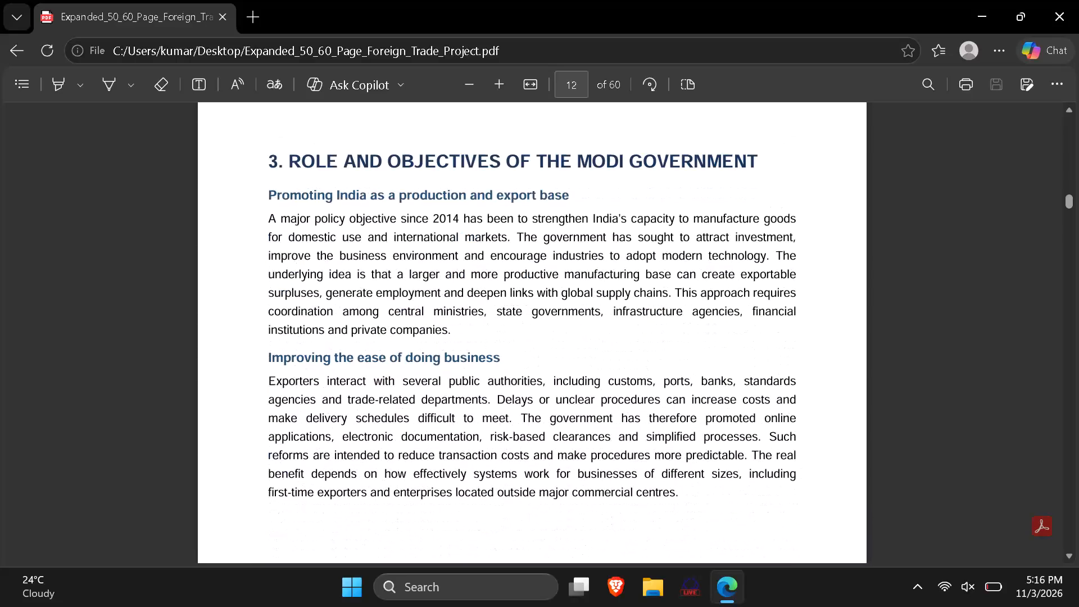
key(Down)
key(Down)
key(Down)
key(Down)
key(Down)
key(Down)
key(Down)
key(Down)
key(Down)
key(Down)
key(Down)
key(Down)
key(Down)
key(Down)
key(Down)
key(Down)
key(Down)
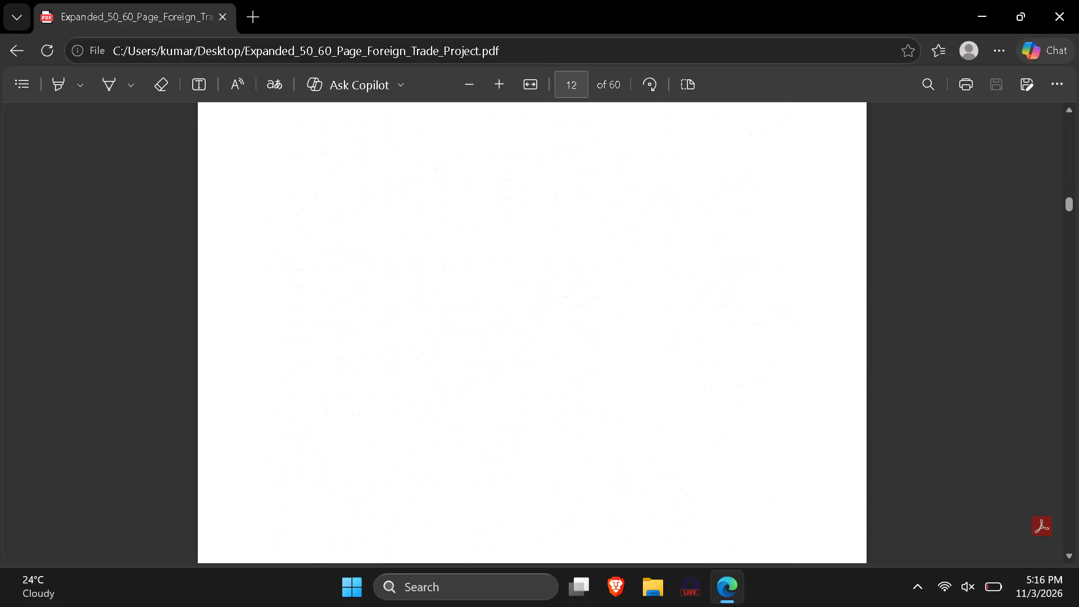
key(Down)
key(Down)
key(Down)
key(Down)
key(Down)
key(Down)
key(Down)
key(Down)
key(Down)
key(Down)
key(Down)
key(Down)
key(Down)
key(Down)
key(Down)
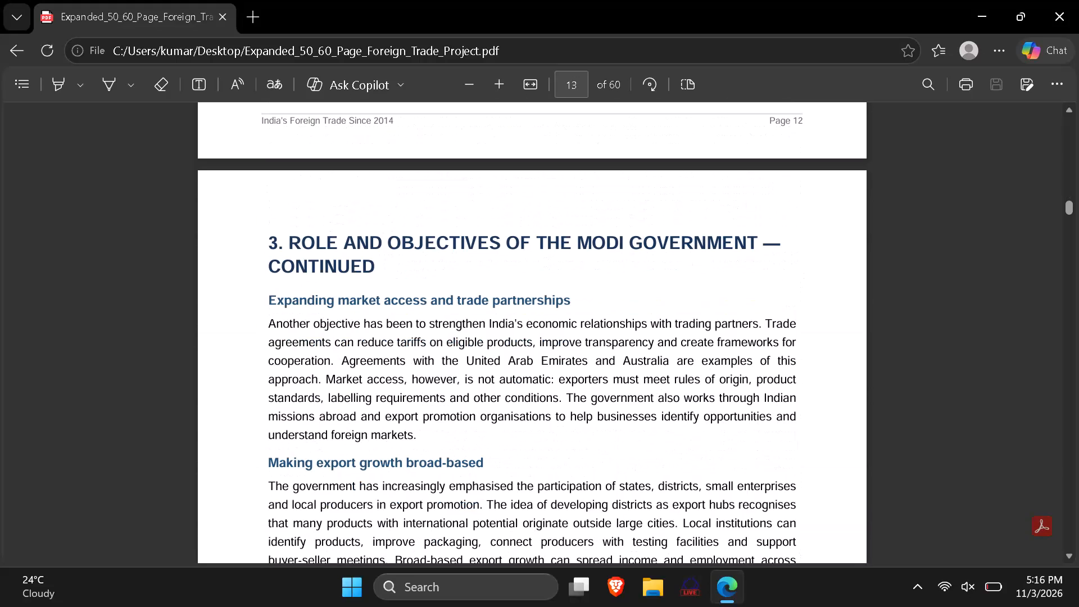
key(Up)
key(Up)
key(Up)
key(Up)
key(Up)
key(Down)
key(Down)
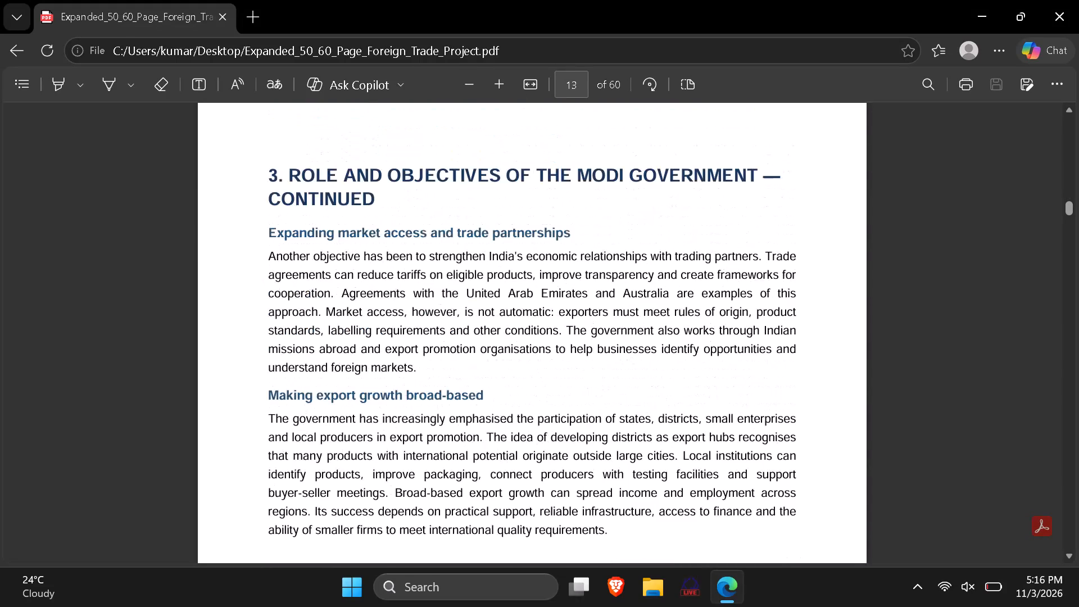
Read the rest of page 13, covering market access, trade partnerships and broad-based export growth, down to the page's end.
key(Down)
key(Down)
key(Down)
key(Down)
key(Down)
key(Down)
key(Down)
key(Down)
key(Down)
key(Down)
key(Down)
key(Down)
key(Down)
key(Down)
key(Down)
key(Down)
key(Down)
key(Down)
key(Down)
key(Down)
key(Down)
key(Down)
key(Down)
key(Down)
key(Down)
key(Down)
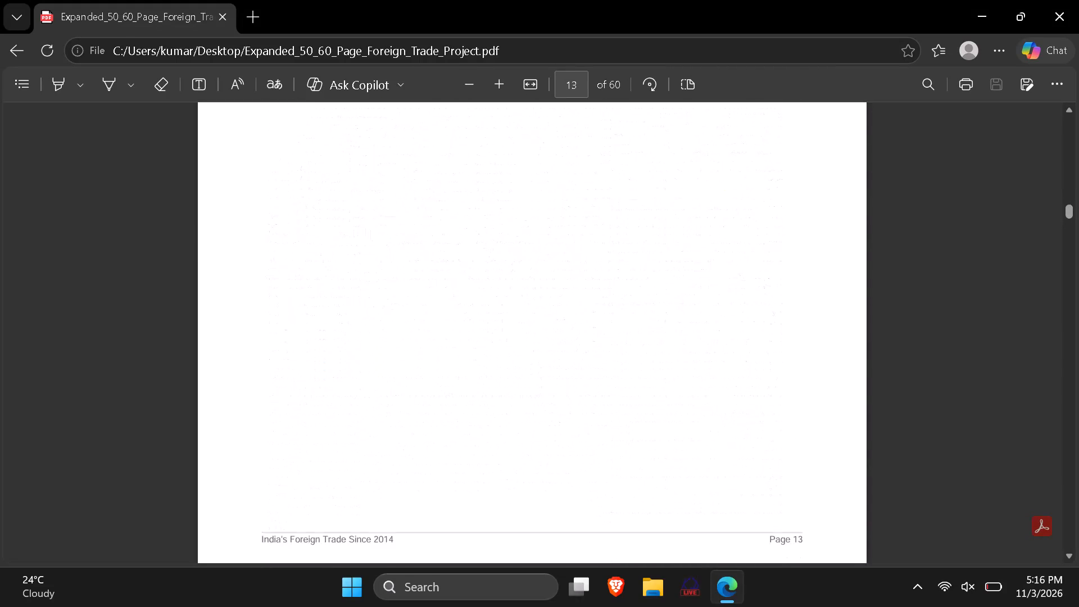
Review the Make in India and manufacturing material on pages 14 and 15, including Assessment and limitations.
key(Down)
key(Down)
key(Down)
key(Down)
key(Down)
key(Down)
key(Down)
key(Down)
key(Down)
key(Down)
key(Down)
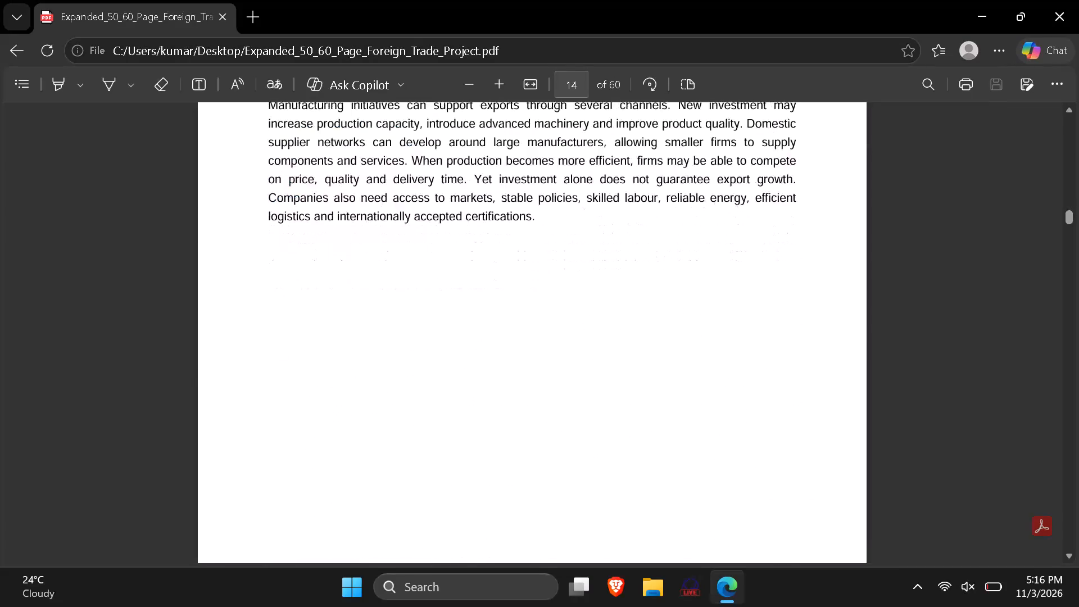
key(Down)
key(Down)
key(Down)
key(Down)
key(Down)
key(Down)
key(Down)
key(Down)
key(Down)
key(Down)
key(Down)
key(Down)
key(Down)
key(Down)
key(Down)
key(Down)
key(Down)
key(Down)
key(Down)
key(Down)
key(Down)
key(Down)
key(Down)
key(Down)
key(Down)
key(Down)
key(Down)
key(Down)
key(Down)
key(Down)
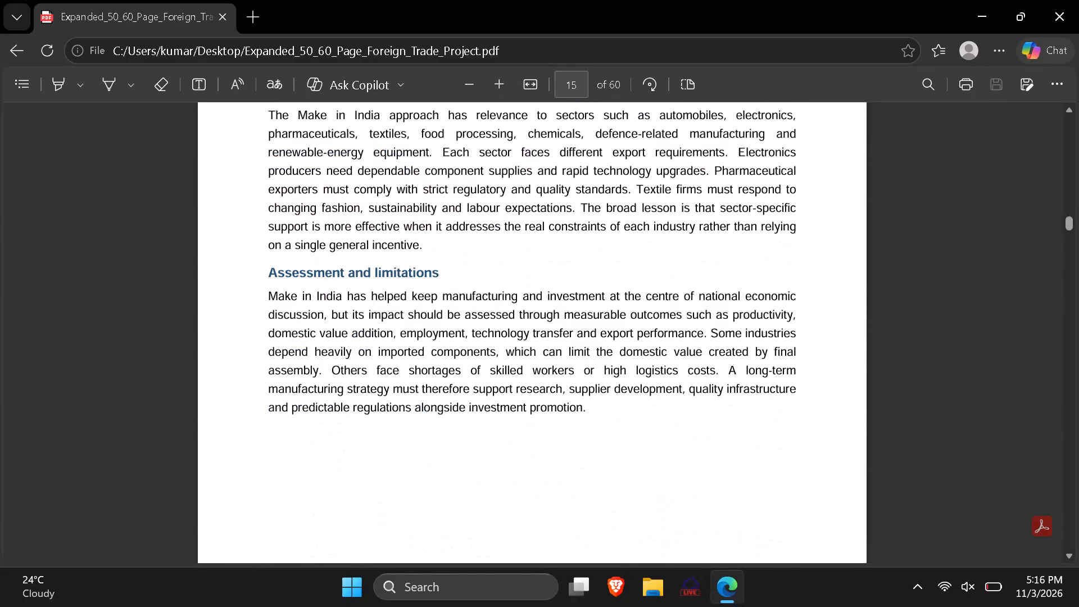
Review section 5, Digital India and Digital Trade Facilitation, on pages 16 and 17, through Risks and requirements.
key(Down)
key(Down)
key(Down)
key(Down)
key(Down)
key(Down)
key(Down)
key(Down)
key(Down)
key(Down)
key(Down)
key(Down)
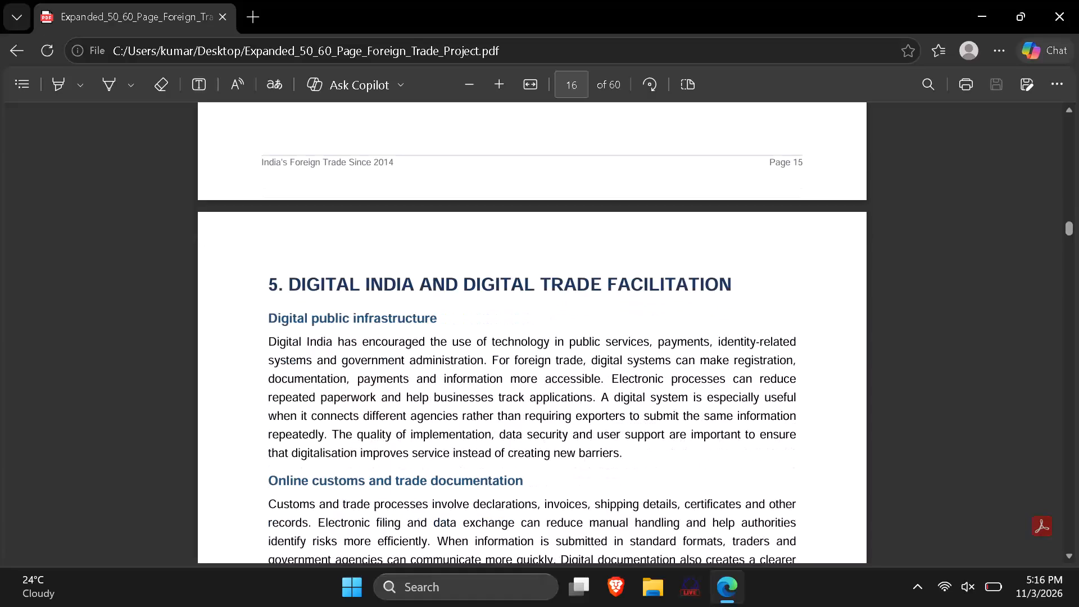
key(Down)
key(Down)
key(Down)
key(Down)
key(Down)
key(Down)
key(Down)
key(Down)
key(Down)
key(Down)
key(Down)
key(Down)
key(Down)
key(Down)
key(Down)
key(Down)
key(Down)
key(Down)
key(Down)
key(Down)
key(Down)
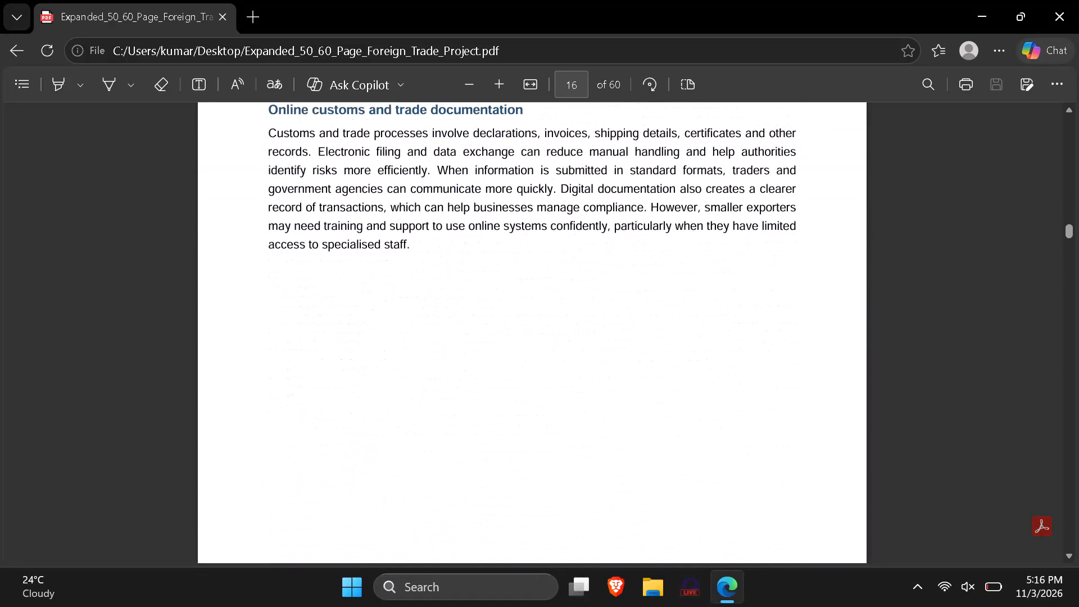
key(Down)
key(Down)
key(Down)
key(Down)
key(Down)
key(Down)
key(Down)
key(Down)
key(Down)
key(Down)
key(Down)
key(Down)
key(Down)
key(Down)
key(Down)
key(Down)
key(Down)
key(Down)
key(Down)
key(Down)
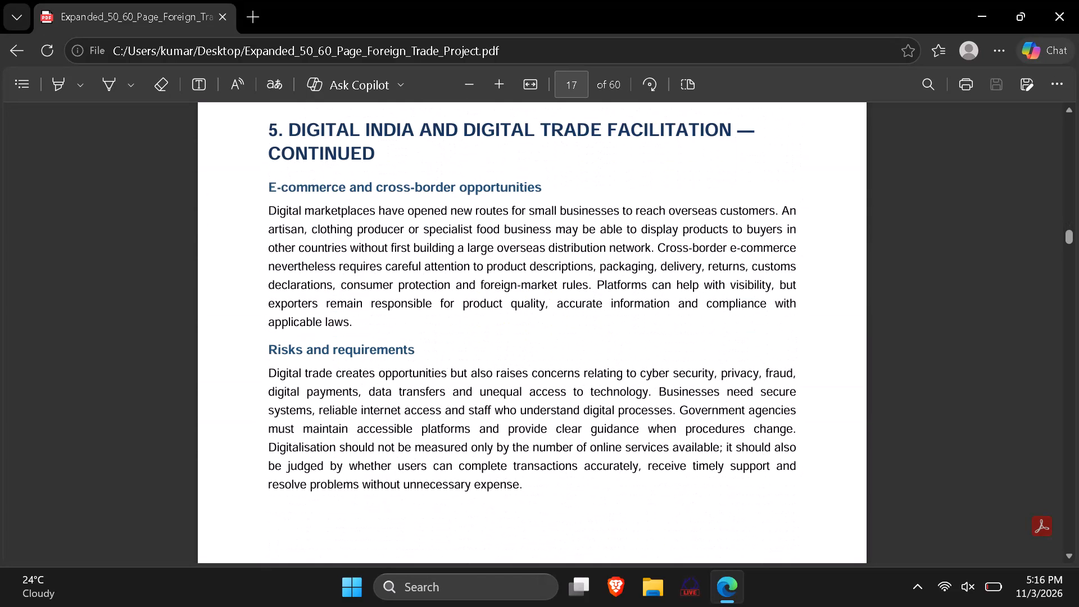
Go to section 6, Foreign Trade Policy 2023, on page 18 and examine its four pillars and remission approach.
key(Down)
key(Down)
key(Down)
key(Down)
key(Down)
key(Down)
key(Down)
key(Down)
key(Down)
key(Down)
key(Down)
key(Down)
key(Down)
key(Down)
key(Down)
key(Down)
key(Down)
key(Down)
key(Down)
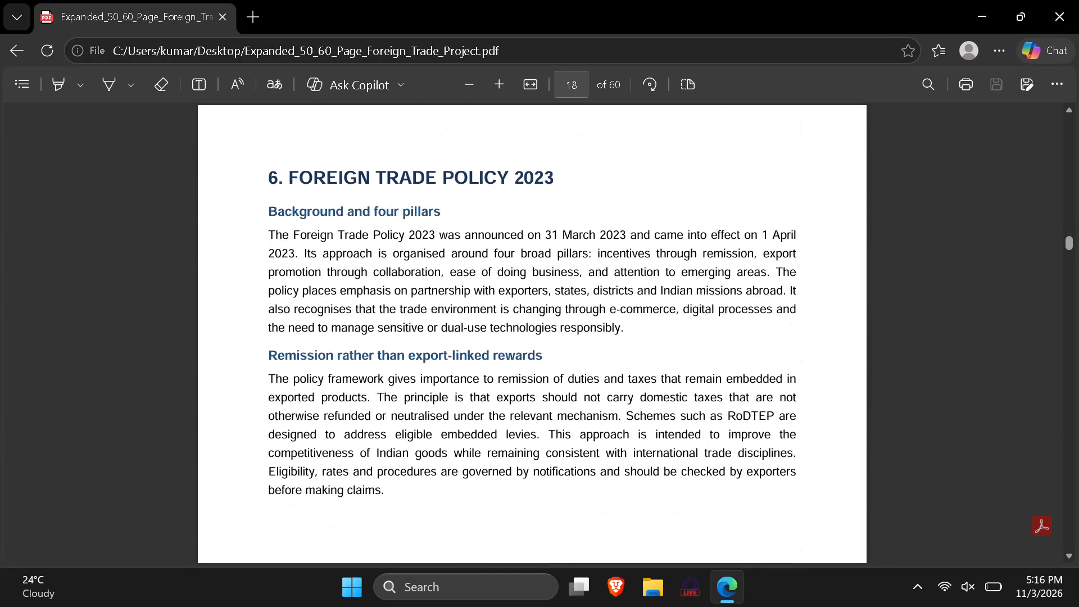
key(Down)
key(Up)
key(Up)
key(Up)
key(Up)
key(Down)
key(Down)
key(Down)
key(Down)
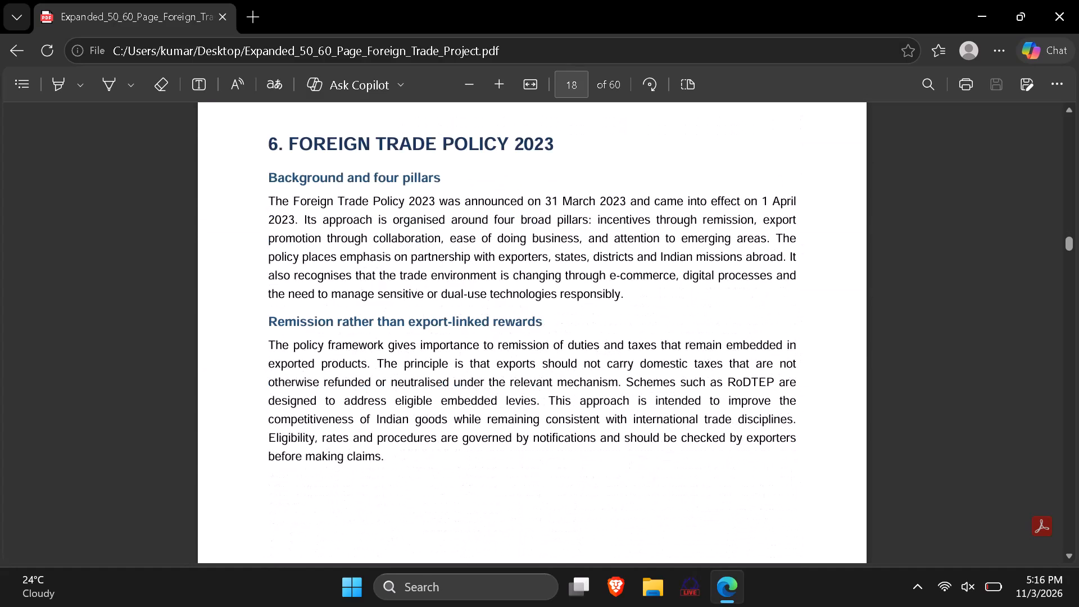
Recheck page 18 of Foreign Trade Policy 2023, covering the background, four pillars and remission rather than export-linked rewards.
key(Down)
key(Up)
key(Up)
key(Up)
key(Up)
key(Down)
key(Down)
key(Down)
key(Down)
key(Down)
key(Down)
key(Down)
key(Down)
key(Down)
key(Down)
key(Down)
key(Down)
key(Down)
key(Down)
key(Down)
key(Down)
key(Down)
key(Down)
key(Down)
key(Down)
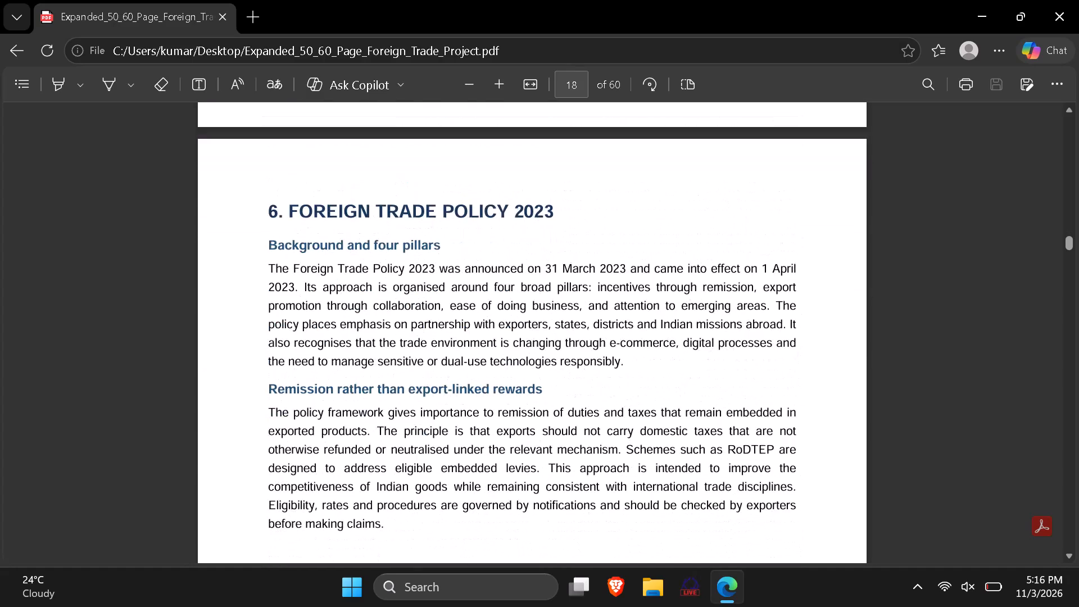
Continue to page 19 and review collaboration, district export hubs, ease of business and emerging areas under Foreign Trade Policy 2023.
key(Down)
key(Down)
key(Down)
key(Down)
key(Down)
key(Down)
key(Down)
key(Down)
key(Down)
key(Down)
key(Down)
key(Down)
key(Down)
key(Down)
key(Down)
key(Down)
key(Down)
key(Down)
key(Down)
key(Down)
key(Down)
key(Down)
key(Down)
key(Down)
key(Down)
key(Down)
key(Down)
key(Down)
key(Down)
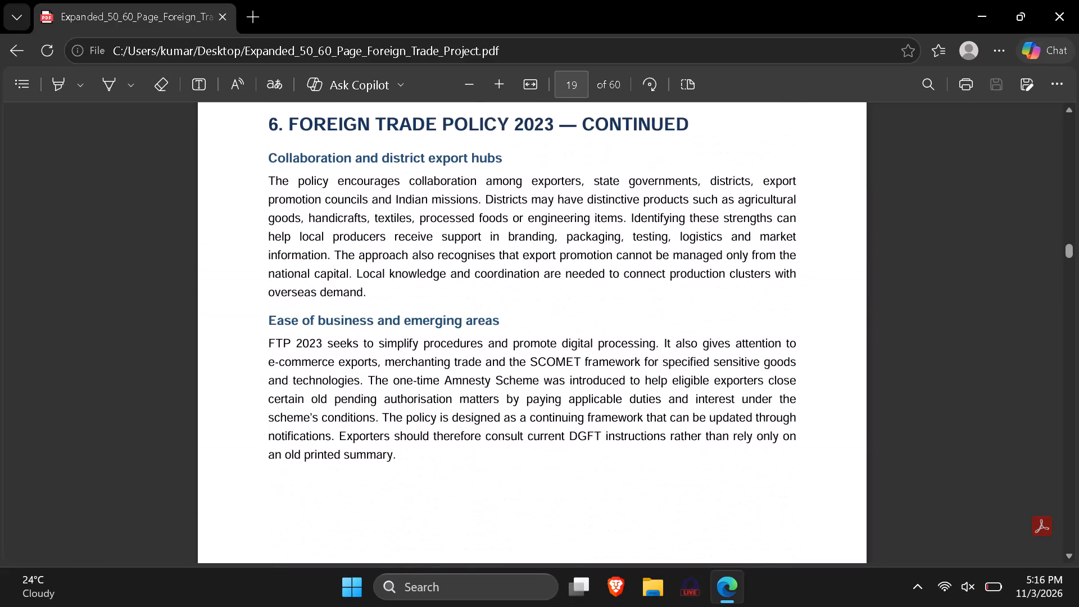
Review section 7, Export Promotion Schemes in India, on page 20, through RoDTEP and remission of duties.
key(Down)
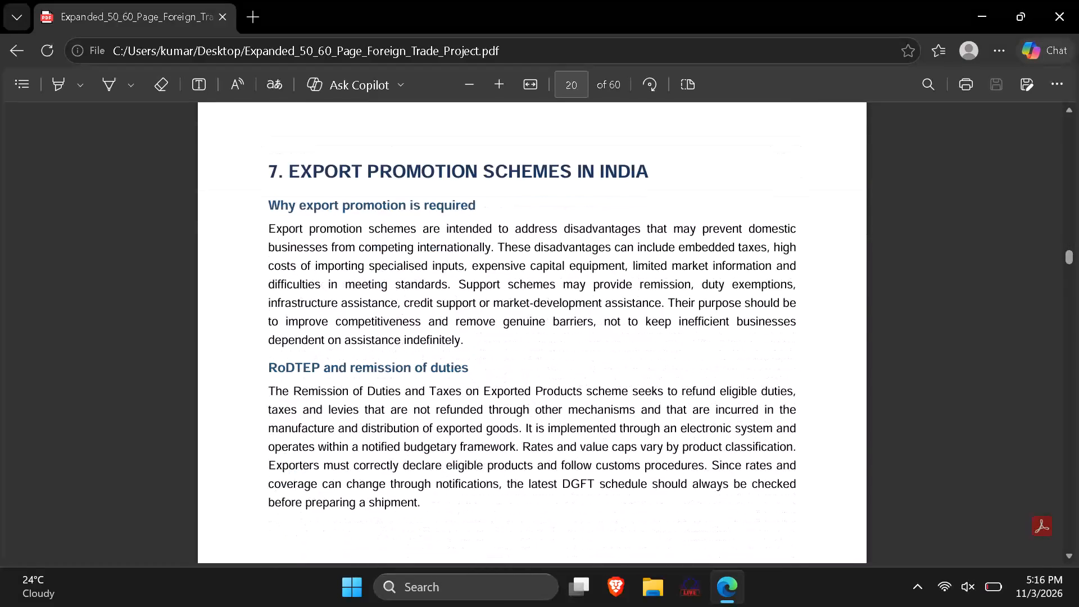
key(Down)
key(Down)
key(Down)
key(Down)
key(Down)
key(Down)
key(Down)
key(Down)
key(Down)
key(Down)
key(Down)
key(Down)
key(Down)
key(Down)
key(Down)
key(Down)
key(Down)
key(Down)
key(Down)
key(Down)
key(Down)
key(Down)
key(Down)
key(Down)
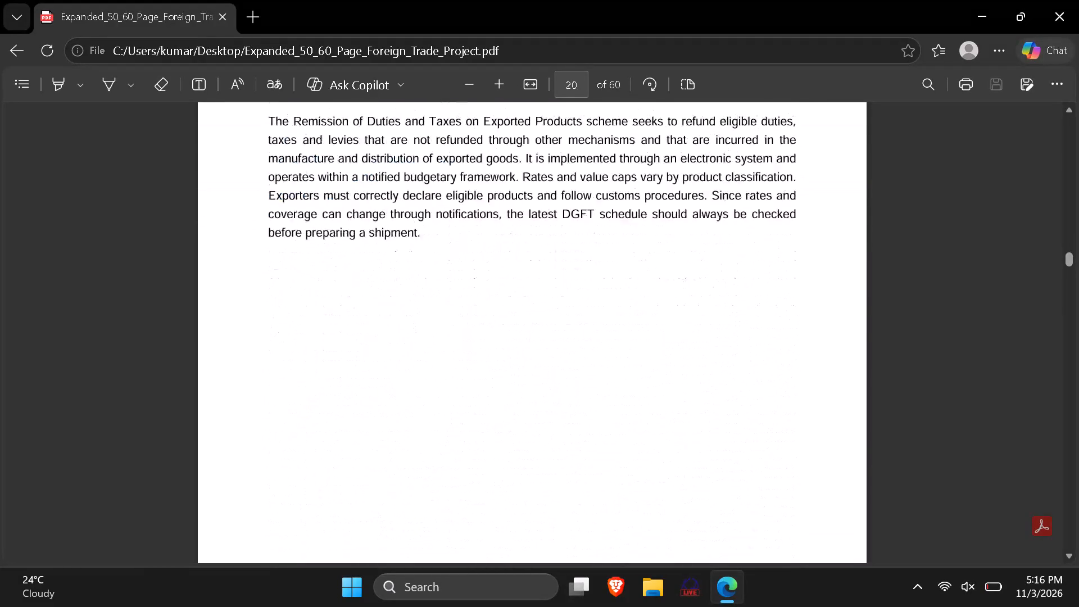
Review page 21 on Advance Authorisation, EPCG and other support mechanisms, continuing to the start of section 8 on page 22.
key(Down)
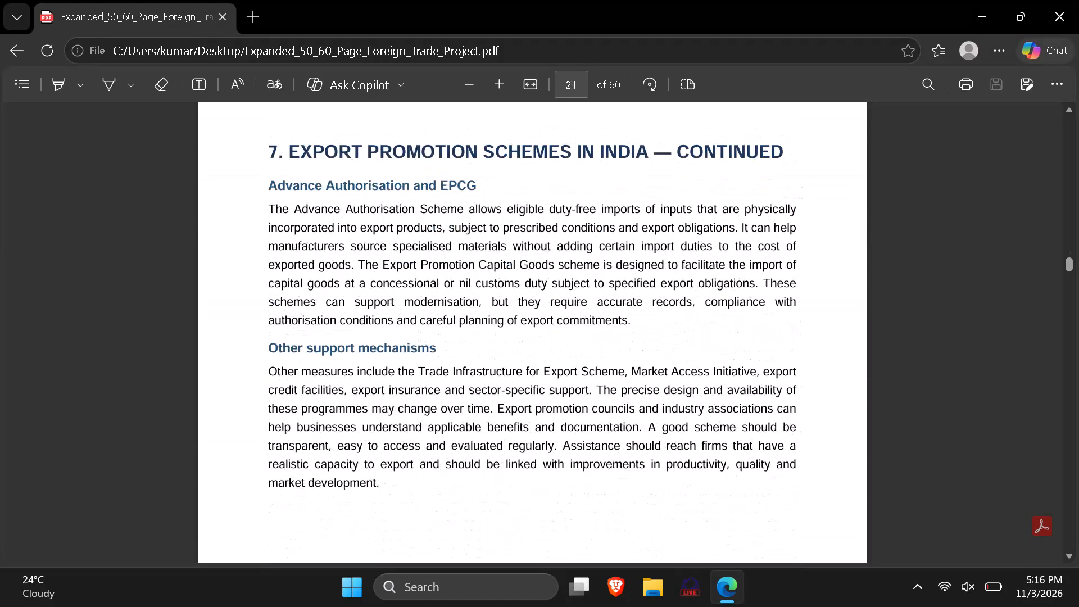
key(Down)
key(Down)
key(Down)
key(Down)
key(Down)
key(Down)
key(Down)
key(Down)
key(Down)
key(Down)
key(Down)
key(Down)
key(Down)
key(Down)
key(Down)
key(Down)
key(Down)
key(Down)
key(Down)
key(Down)
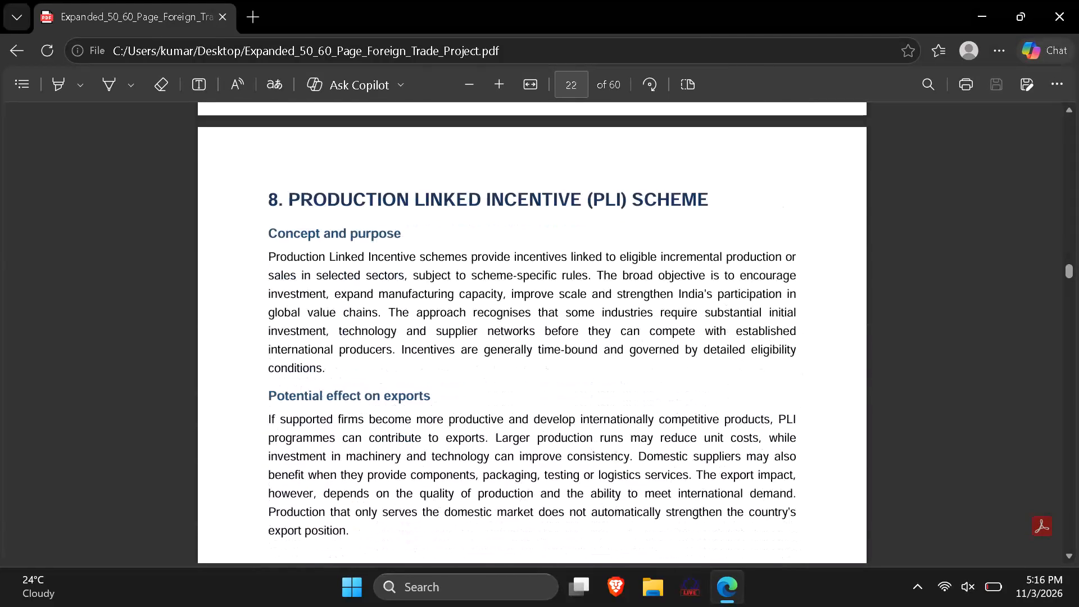
Examine section 8, Production Linked Incentive (PLI) Scheme, from its purpose and export effect on page 22 to domestic value addition on page 23.
key(Down)
key(Down)
key(Down)
key(Down)
key(Down)
key(Down)
key(Down)
key(Down)
key(Down)
key(Down)
key(Down)
key(Down)
key(Down)
key(Down)
key(Down)
key(Down)
key(Down)
key(Down)
key(Down)
key(Down)
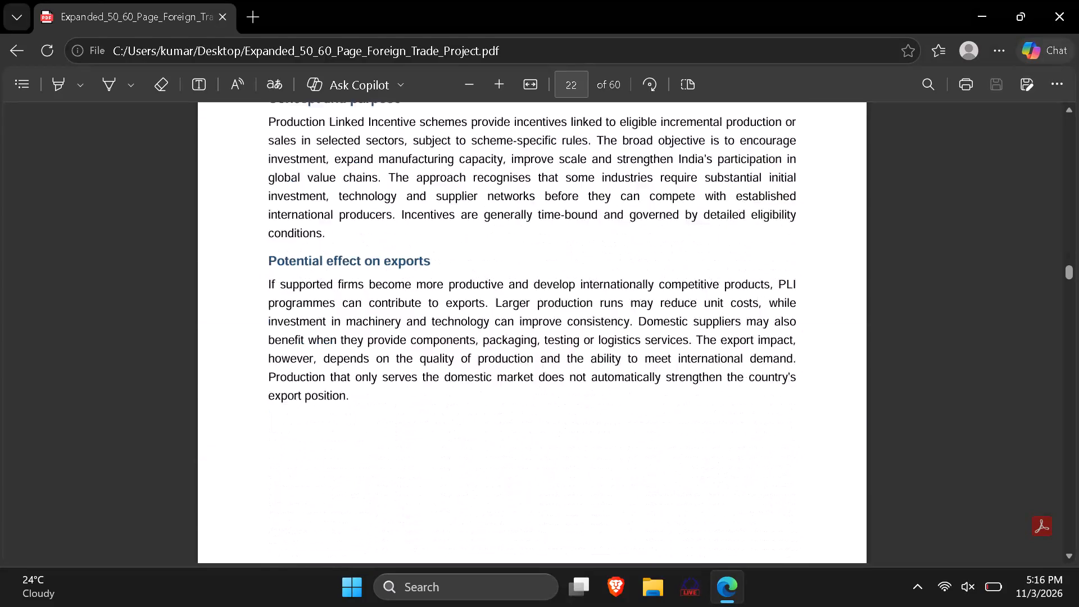
key(Up)
key(Up)
key(Up)
key(Up)
key(Up)
key(Up)
key(Up)
key(Up)
key(Up)
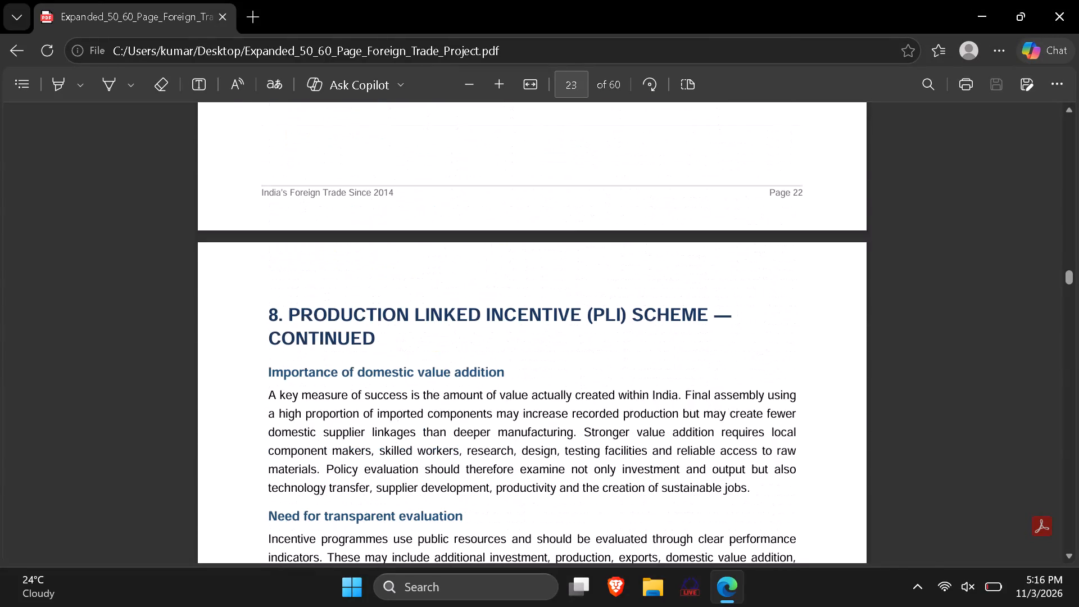
Continue past the PLI evaluation material to page 24 and review small businesses' contribution and the common barriers faced by MSMEs.
key(Down)
key(Down)
key(Down)
key(Down)
key(Down)
key(Down)
key(Down)
key(Down)
key(Down)
key(Down)
key(Down)
key(Down)
key(Down)
key(Down)
key(Down)
key(Down)
key(Down)
key(Down)
key(Down)
key(Down)
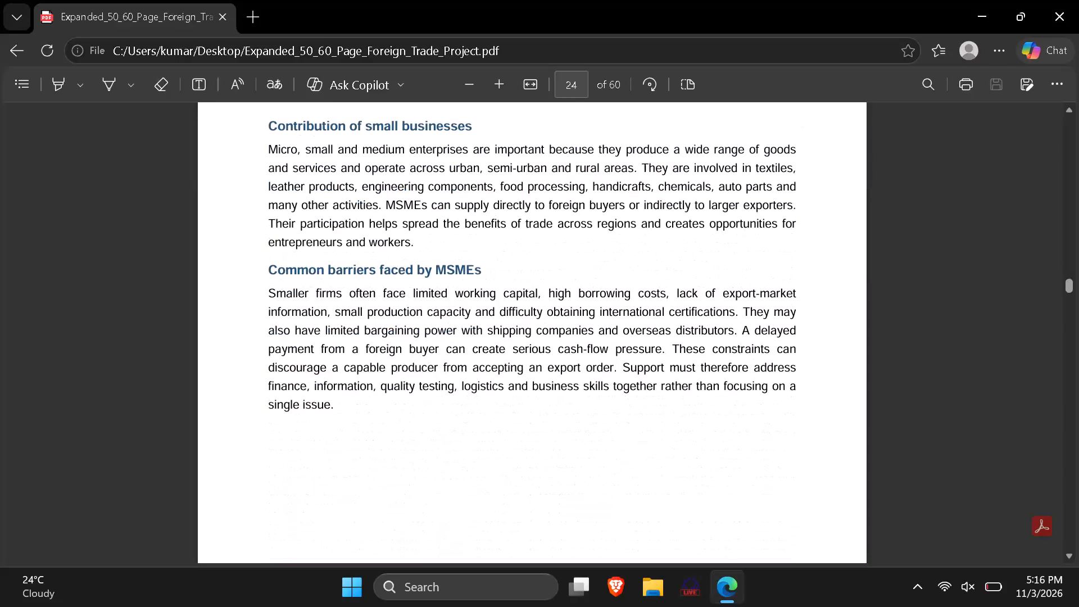
Review section 9's continuation on page 25, covering support and cluster development and building export readiness, and look back at the end of page 24.
key(Down)
key(Down)
key(Down)
key(Down)
key(Down)
key(Down)
key(Down)
key(Down)
key(Down)
key(Down)
key(Down)
key(Down)
key(Down)
key(Down)
key(Down)
key(Down)
key(Down)
key(Down)
key(Down)
key(Down)
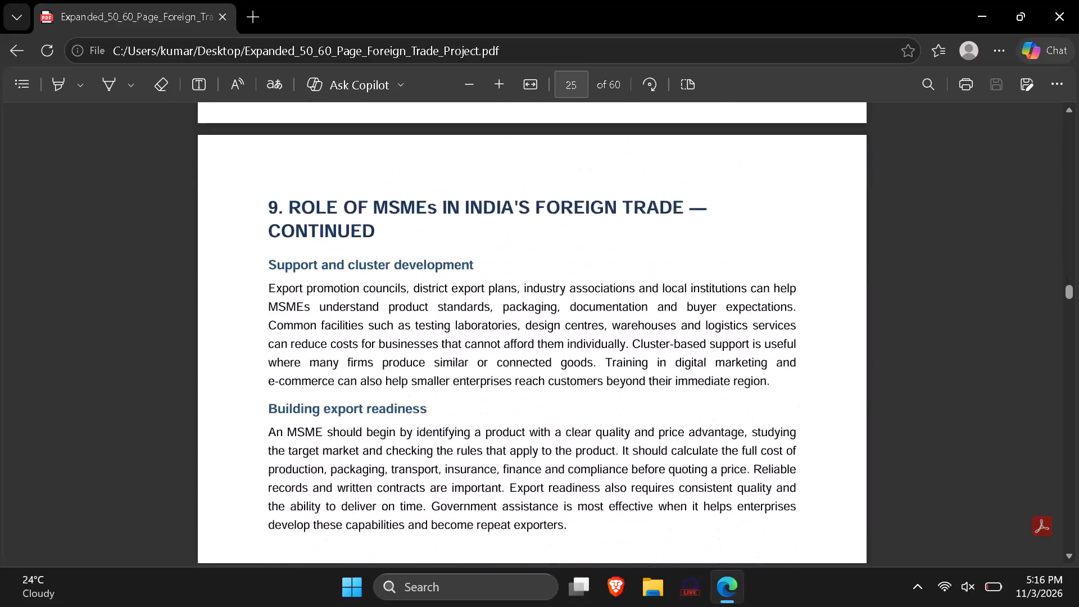
key(Up)
key(Up)
key(Up)
key(Up)
key(Up)
key(Up)
key(Up)
key(Up)
key(Up)
key(Up)
key(Up)
key(Up)
key(Up)
key(Up)
key(Up)
key(Up)
key(Up)
key(Up)
key(Up)
key(Up)
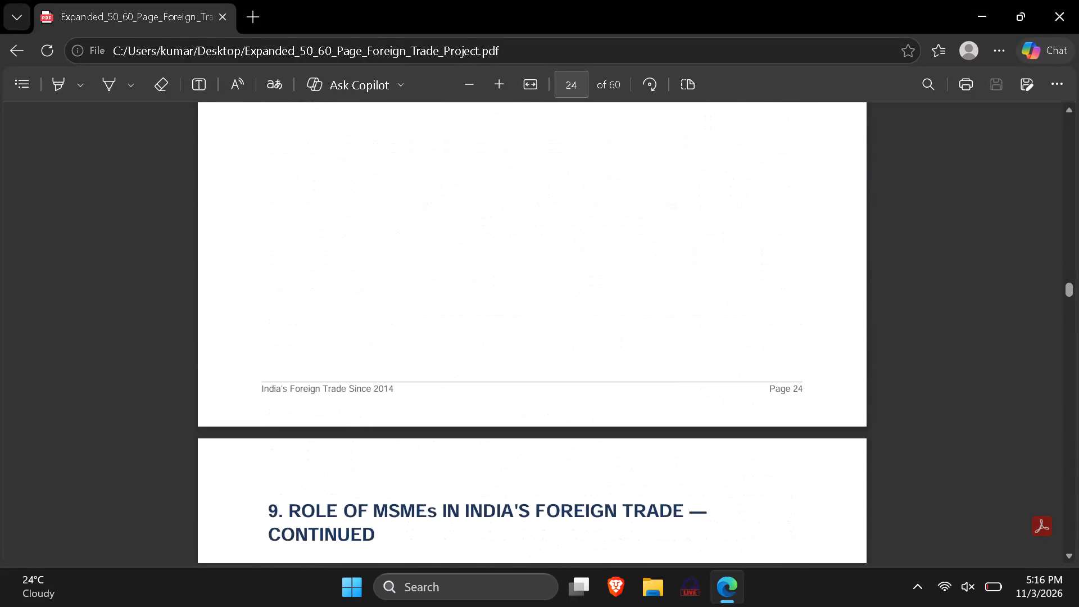
Continue past the MSME pages to page 26 and examine the start of section 10, India's Trade Agreements and Economic Diplomacy.
key(Down)
key(Down)
key(Down)
key(Down)
key(Down)
key(Down)
key(Down)
key(Down)
key(Down)
key(Down)
key(Down)
key(Down)
key(Down)
key(Down)
key(Down)
key(Down)
key(Down)
key(Down)
key(Down)
key(Down)
key(Down)
key(Down)
key(Down)
key(Down)
key(Down)
key(Down)
key(Down)
key(Down)
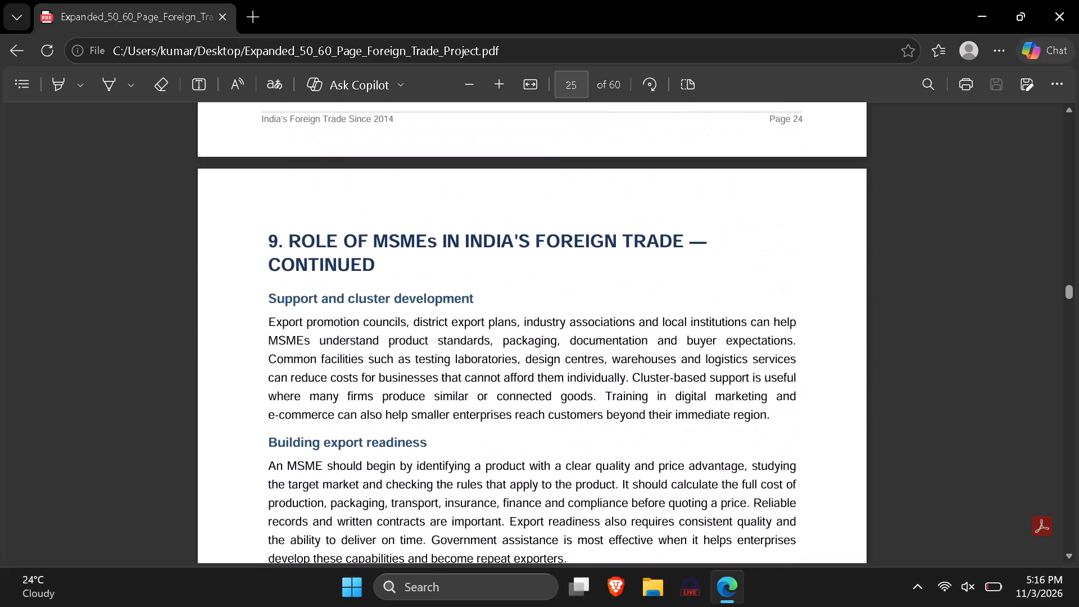
key(Up)
key(Up)
key(Up)
key(Up)
key(Up)
key(Up)
key(Up)
key(Up)
key(Up)
key(Up)
key(Up)
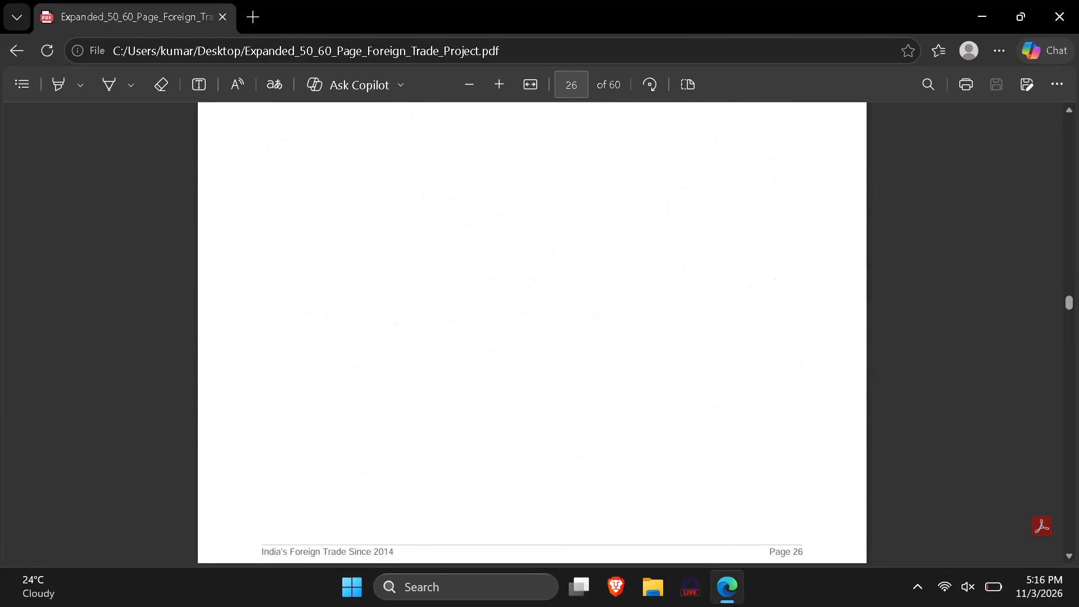
key(Up)
key(Up)
key(Up)
key(Up)
key(Up)
key(Up)
key(Up)
key(Up)
key(Up)
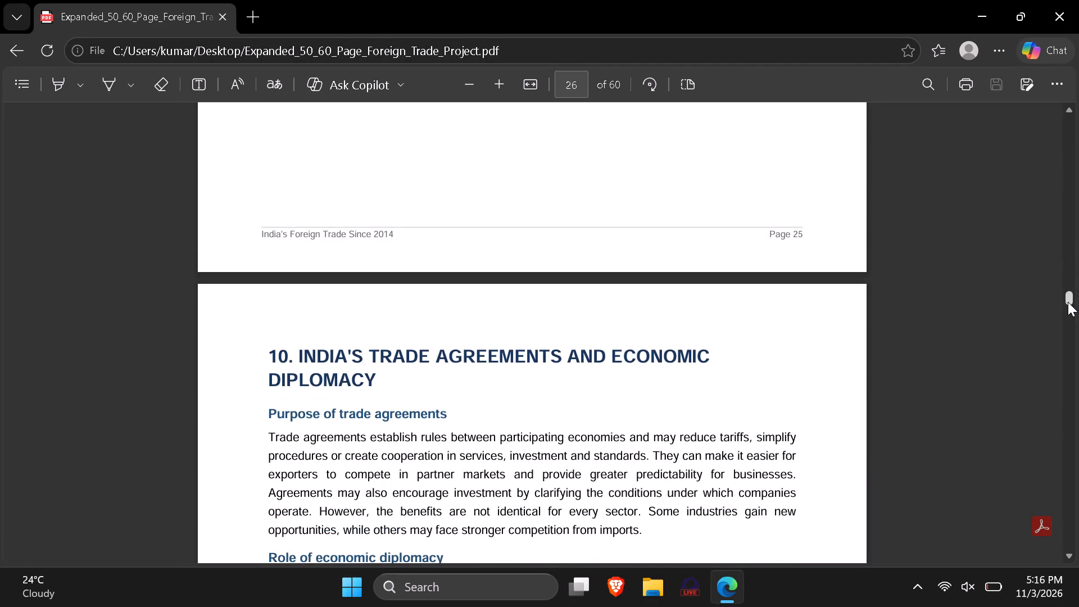
Return to the cover page of the foreign trade project PDF and close it.
drag(1068, 302, 1069, 5)
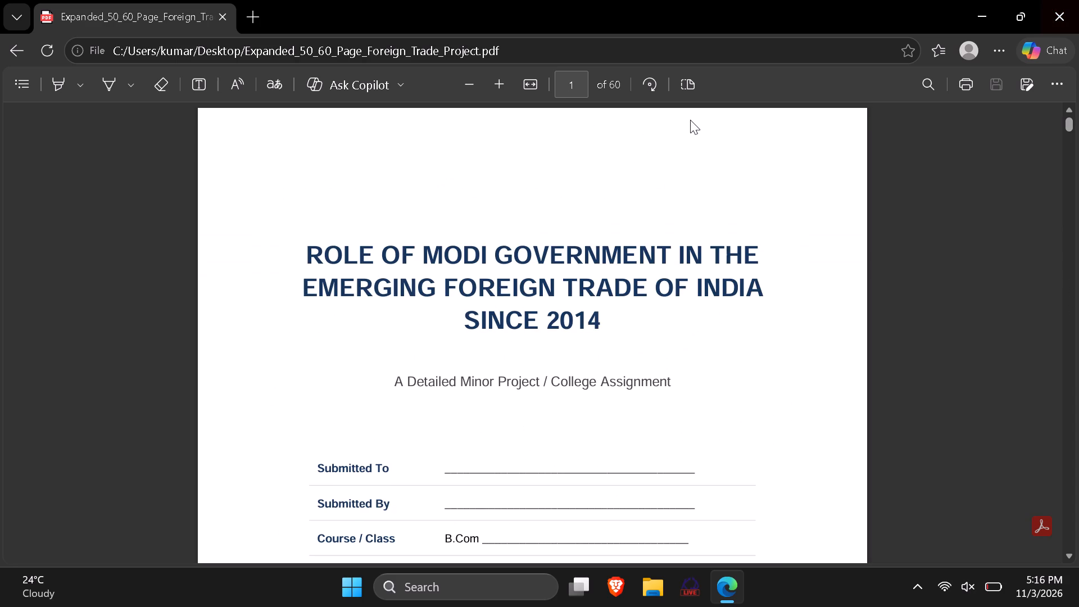
click(1053, 17)
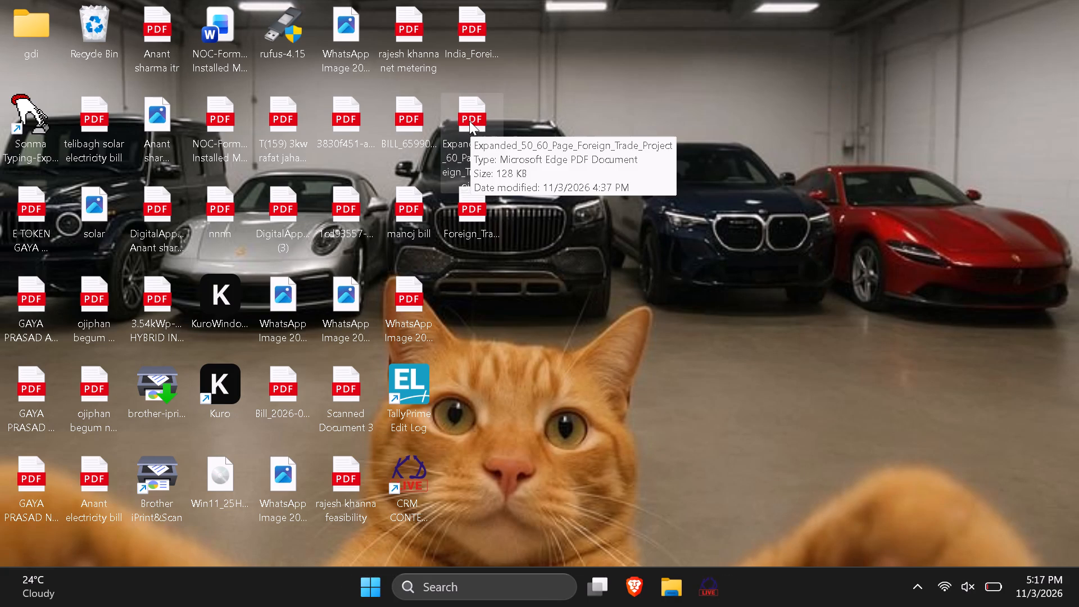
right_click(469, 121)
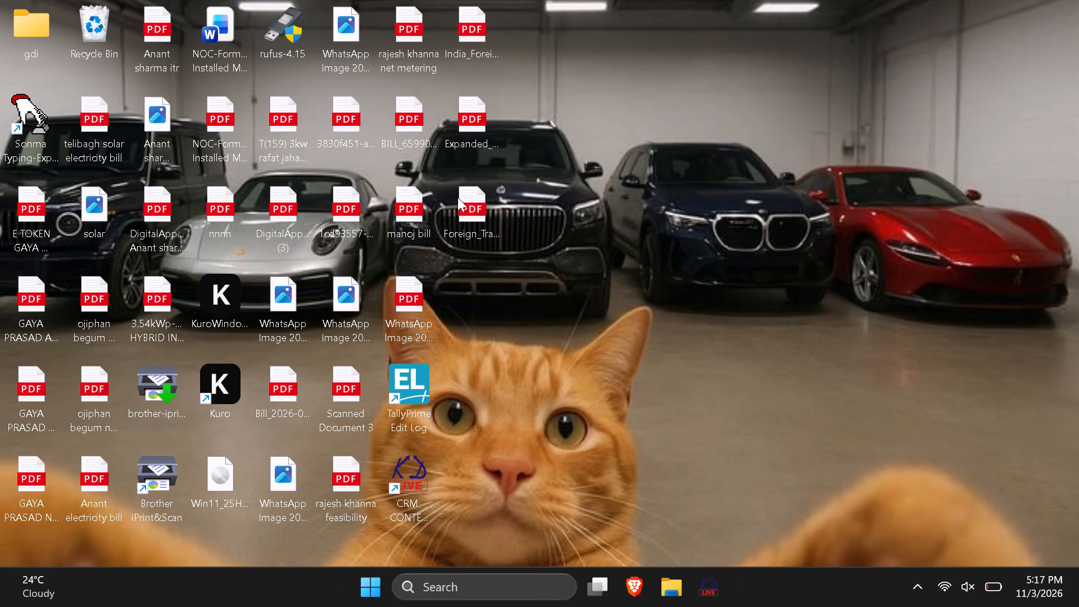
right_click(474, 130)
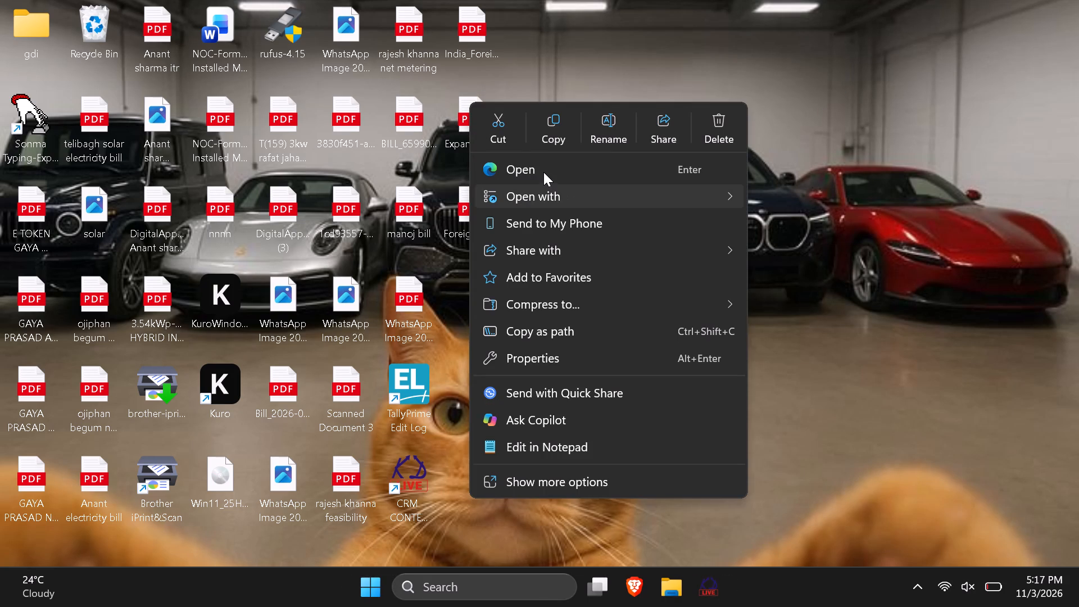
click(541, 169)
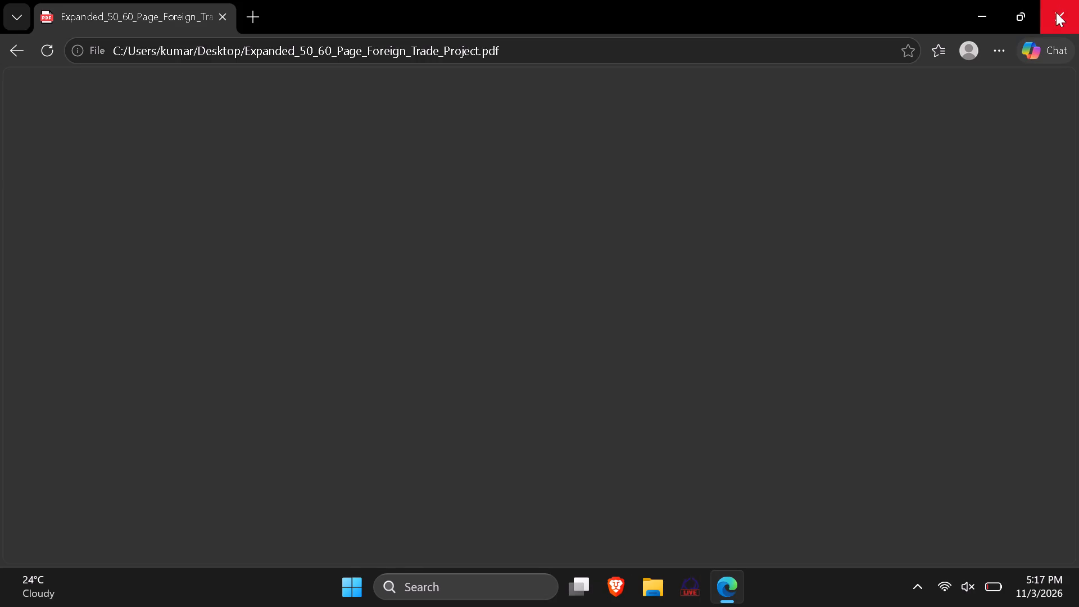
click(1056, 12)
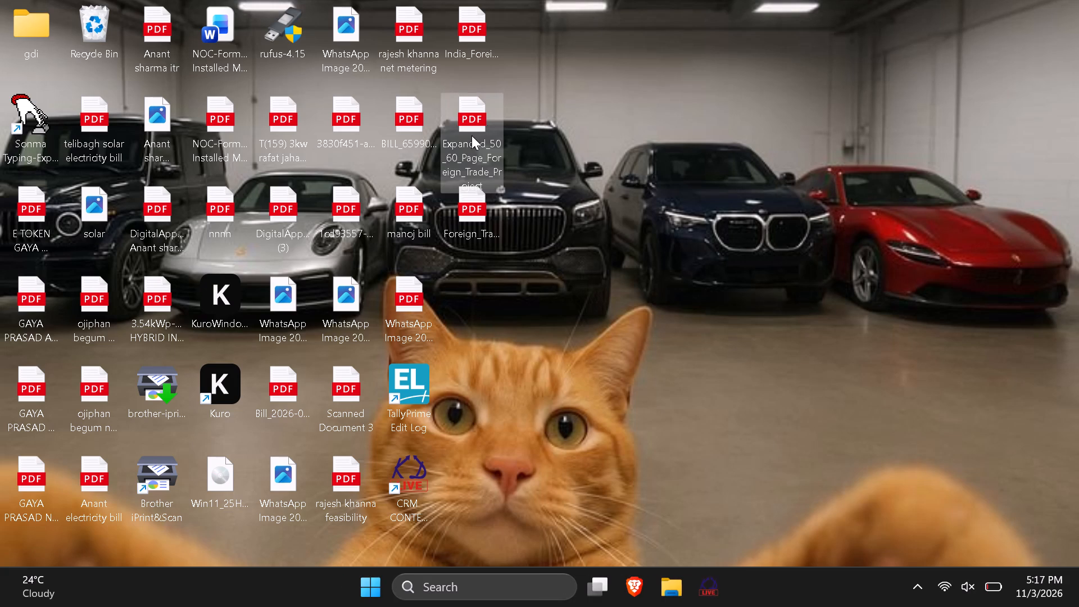
Open the desktop file Expanded_50_60_Page_Foreign_Trade_Project with Word just this once, accepting the PDF conversion.
right_click(472, 135)
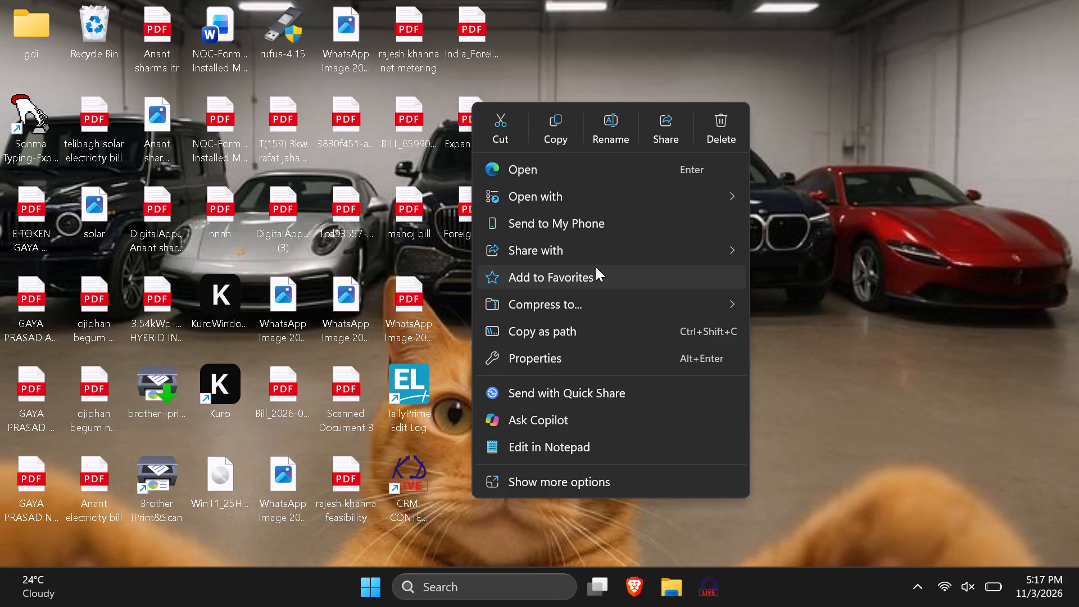
click(539, 198)
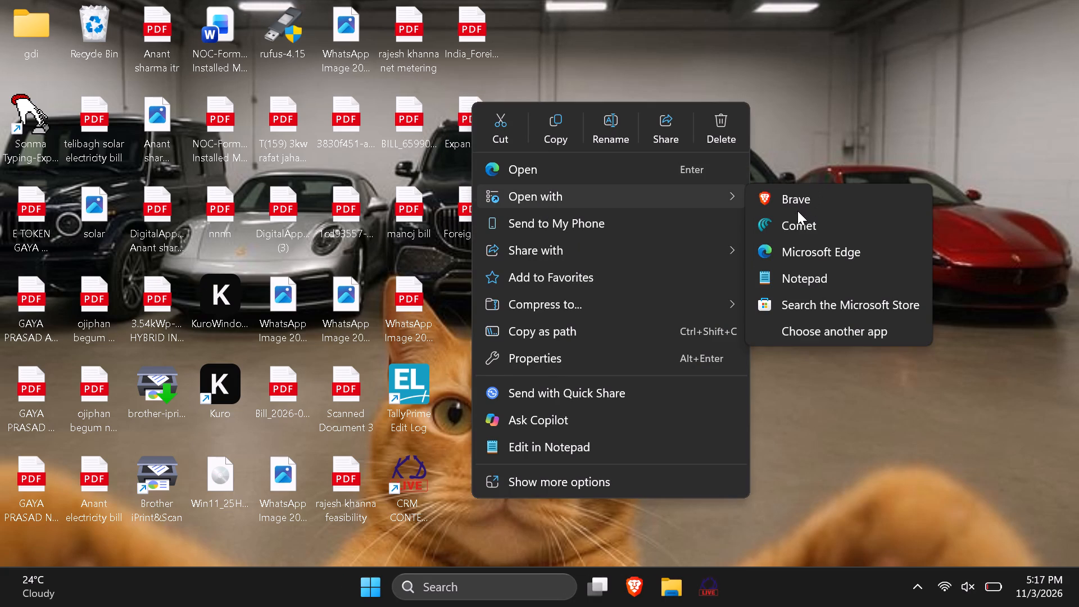
click(727, 190)
click(789, 331)
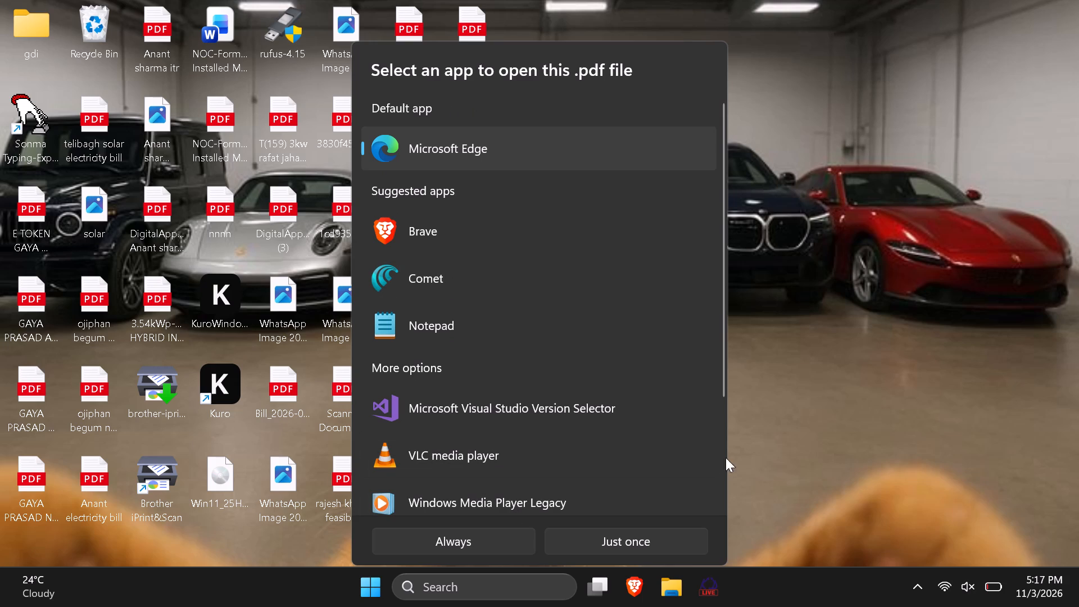
drag(726, 346, 726, 506)
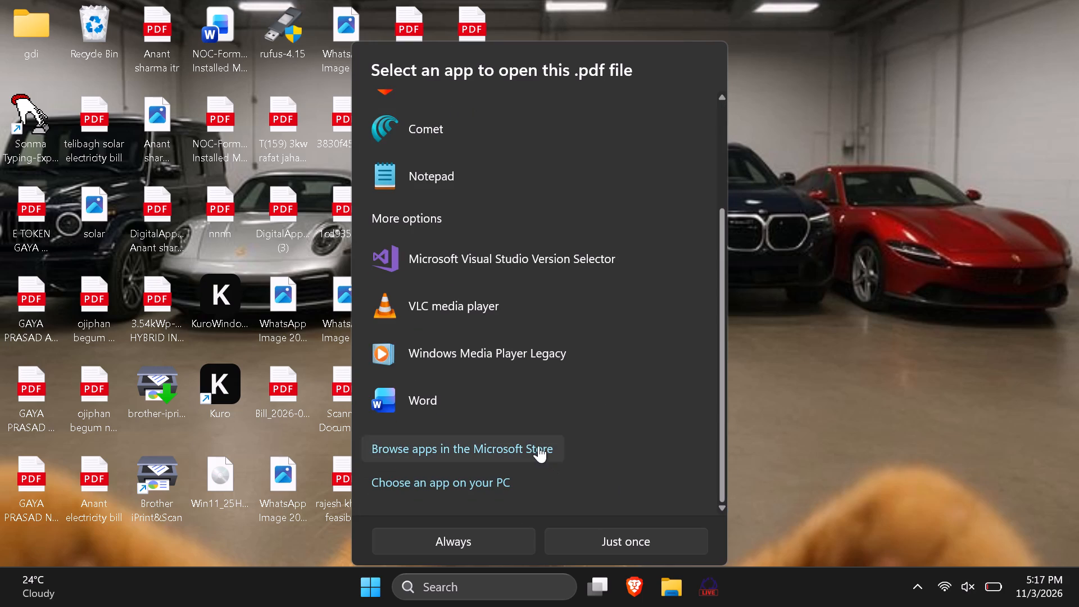
click(454, 404)
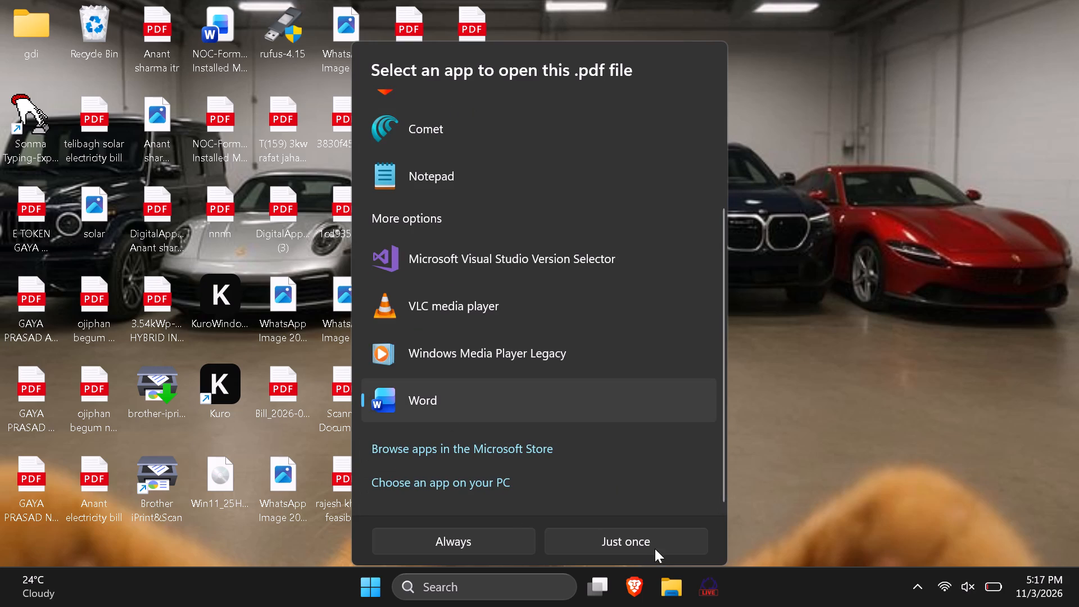
click(629, 550)
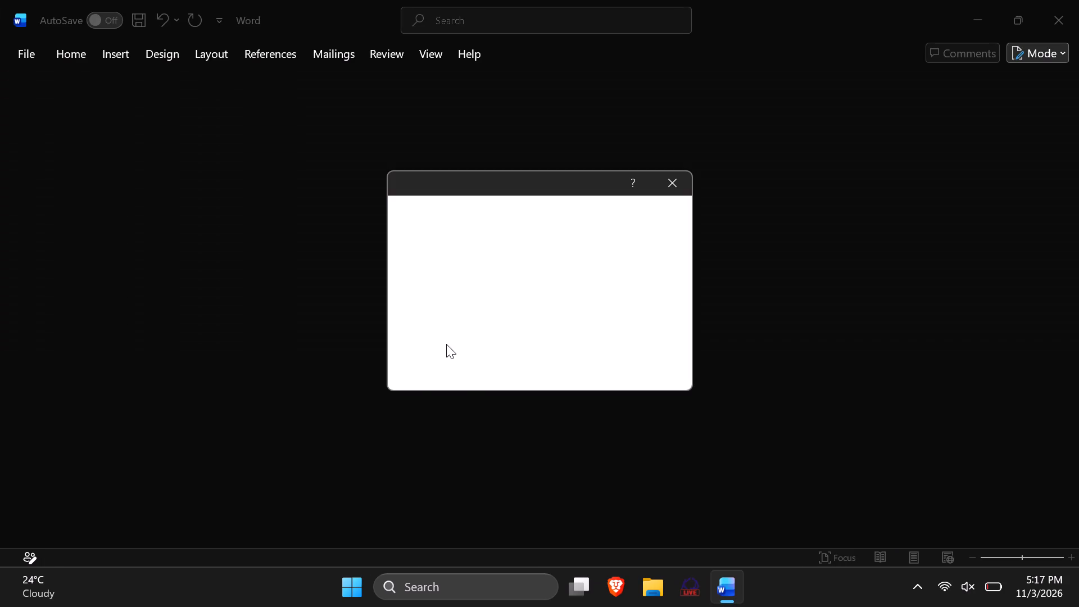
click(570, 367)
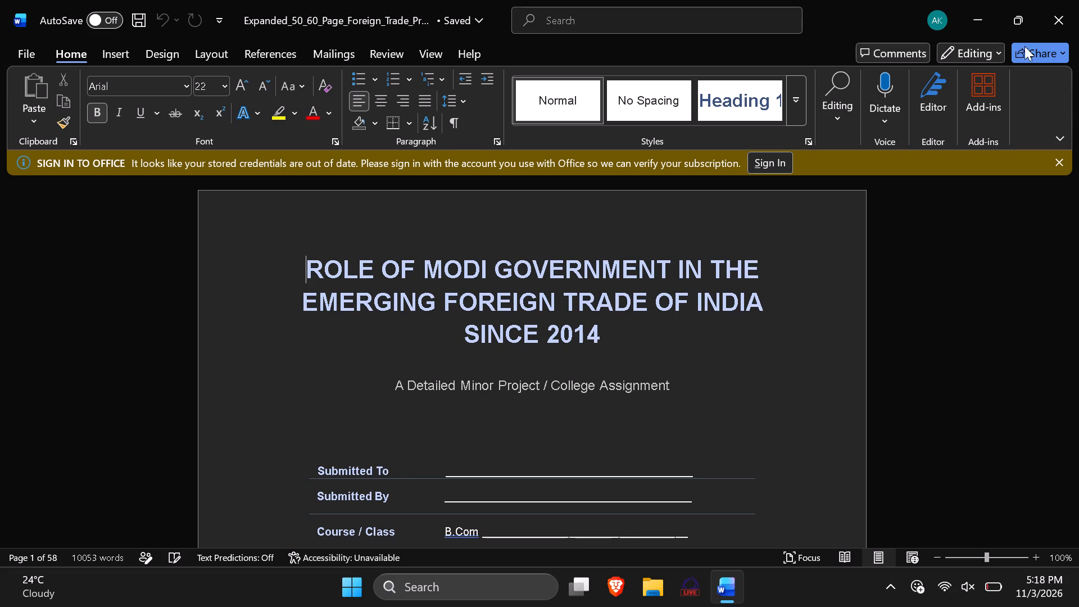
Delete the subheading "Meaning and nature of foreign trade" under section 1, Introduction to India's Foreign Trade.
click(1059, 155)
drag(1069, 188, 1071, 202)
drag(1071, 202, 1072, 200)
drag(1072, 200, 1075, 238)
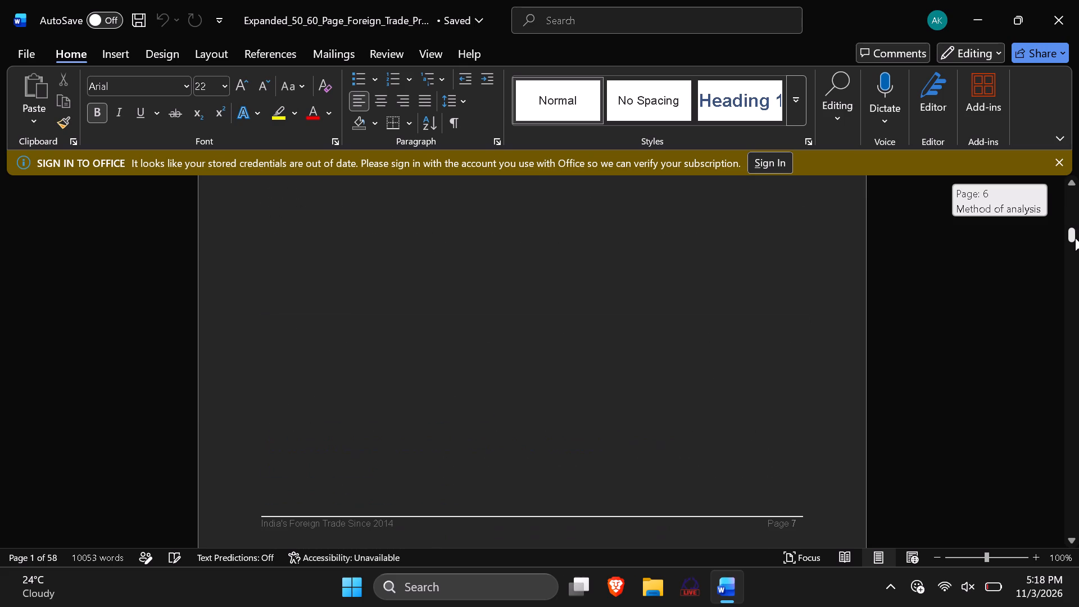
drag(1075, 238, 1075, 230)
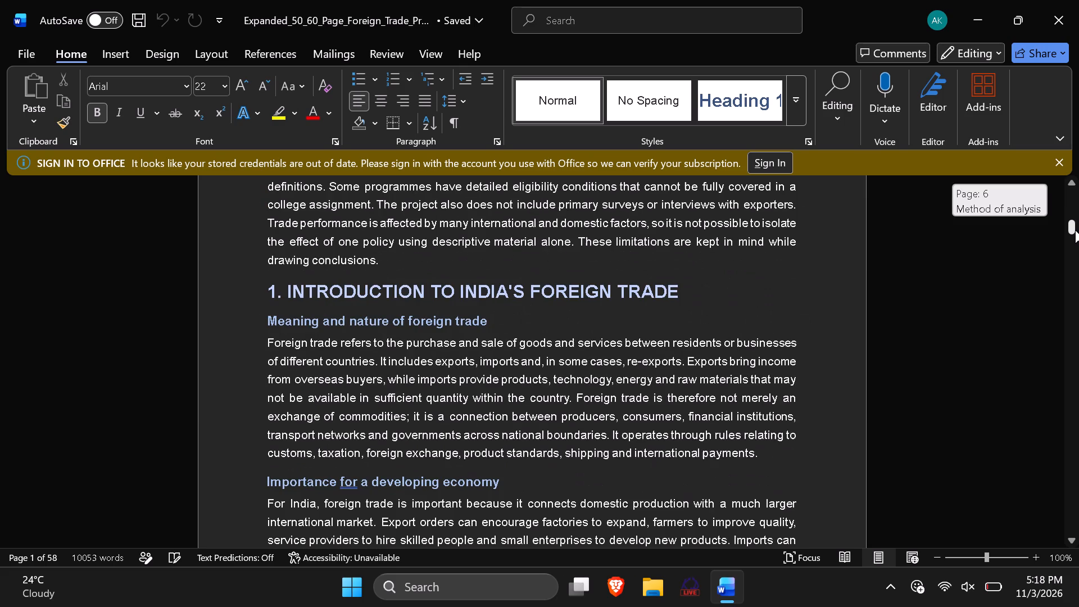
drag(1075, 230, 1075, 230)
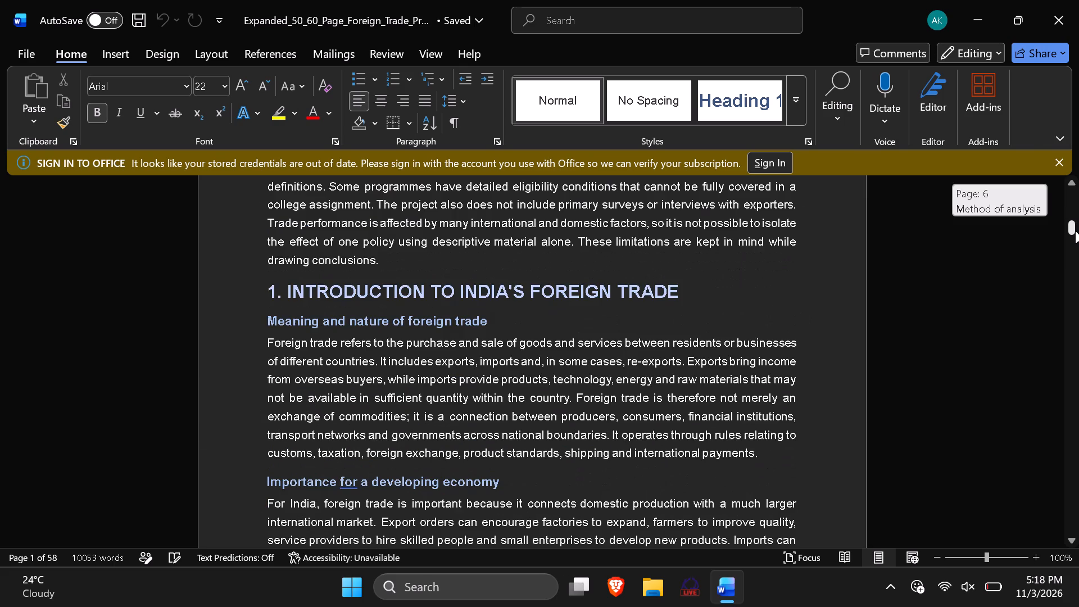
drag(1075, 230, 1075, 232)
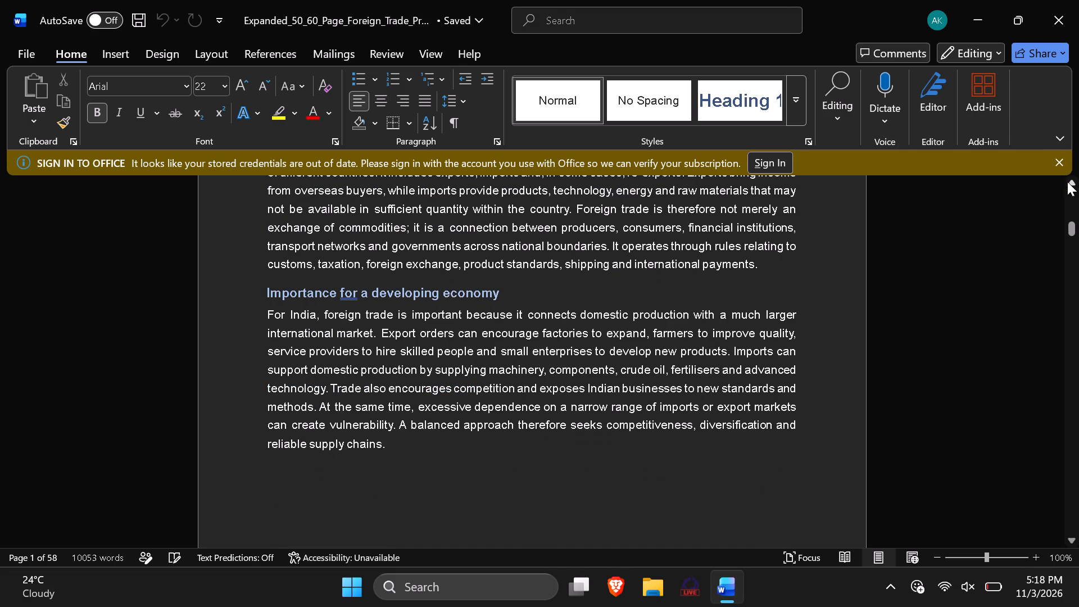
triple_click(1075, 184)
triple_click(1075, 184)
triple_click(1075, 184)
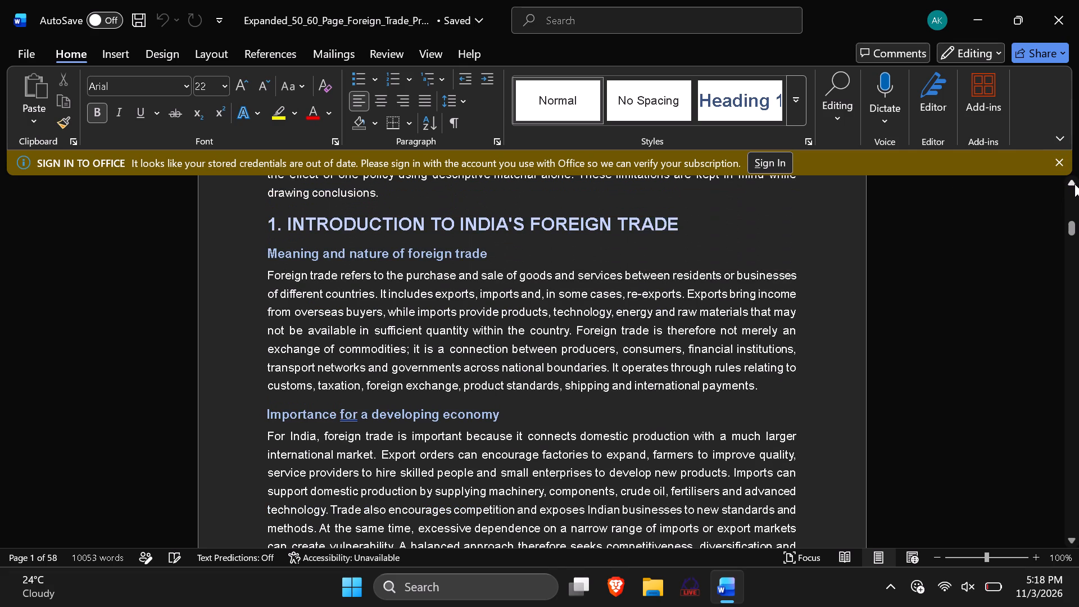
double_click(1075, 184)
click(1075, 184)
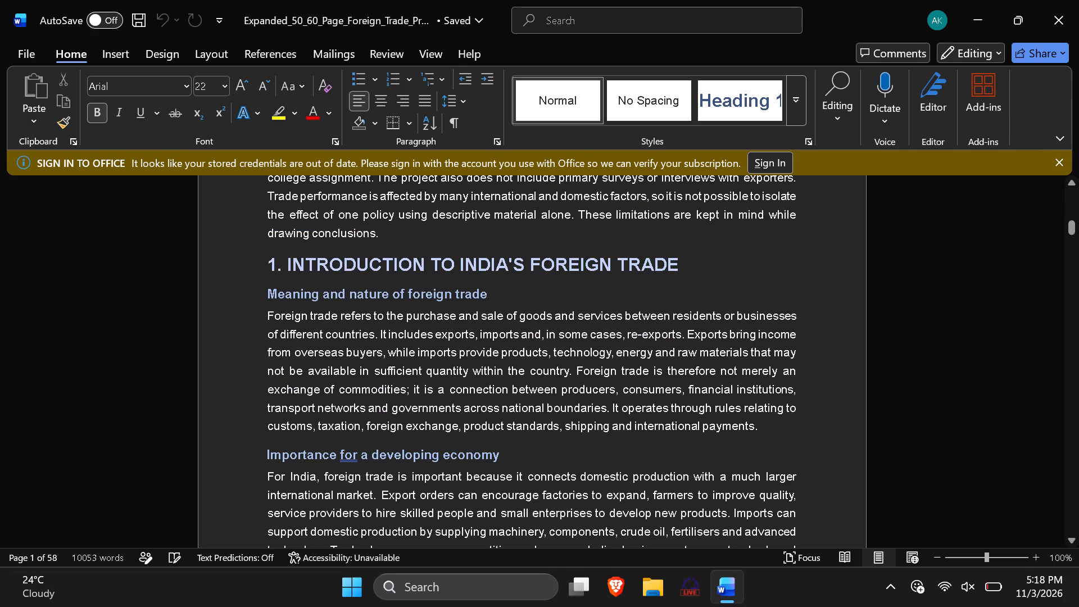
drag(495, 290, 296, 303)
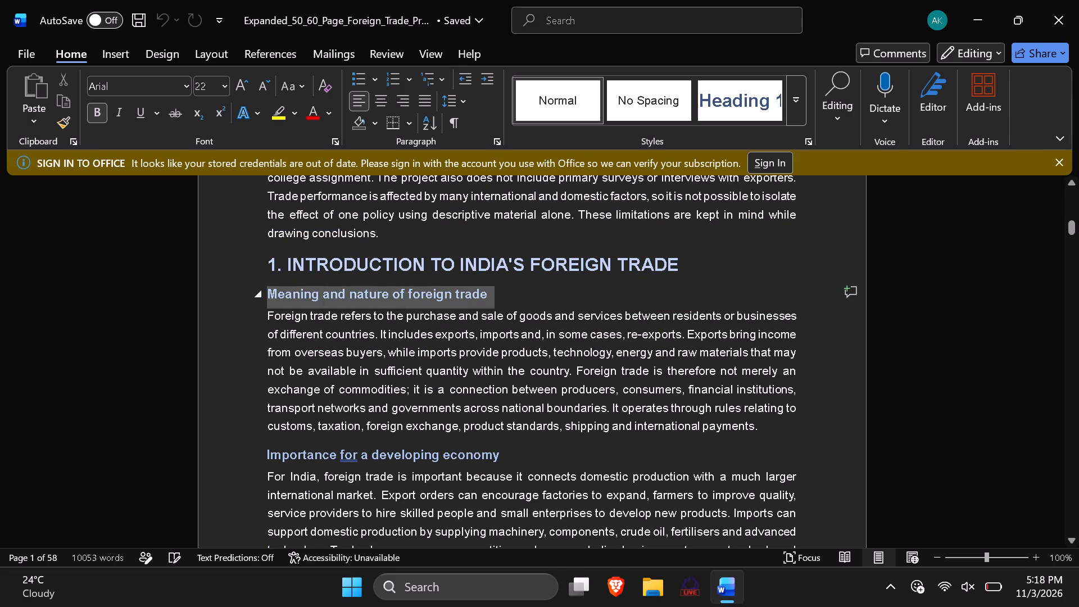
drag(296, 303, 284, 303)
key(Delete)
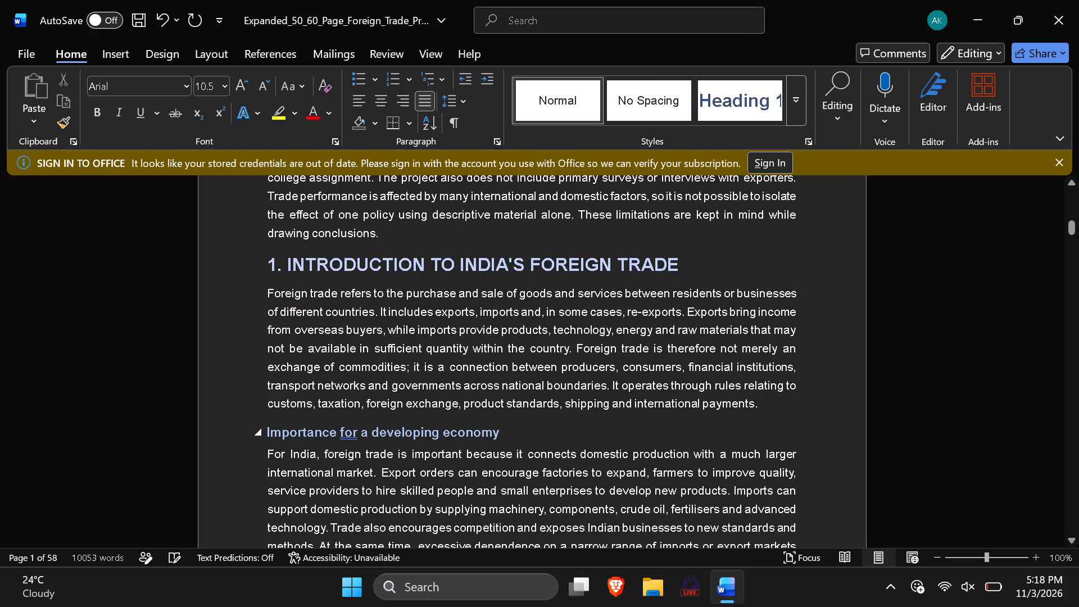
Delete the subheading "Importance for a developing economy" in section 1.
drag(515, 433, 340, 442)
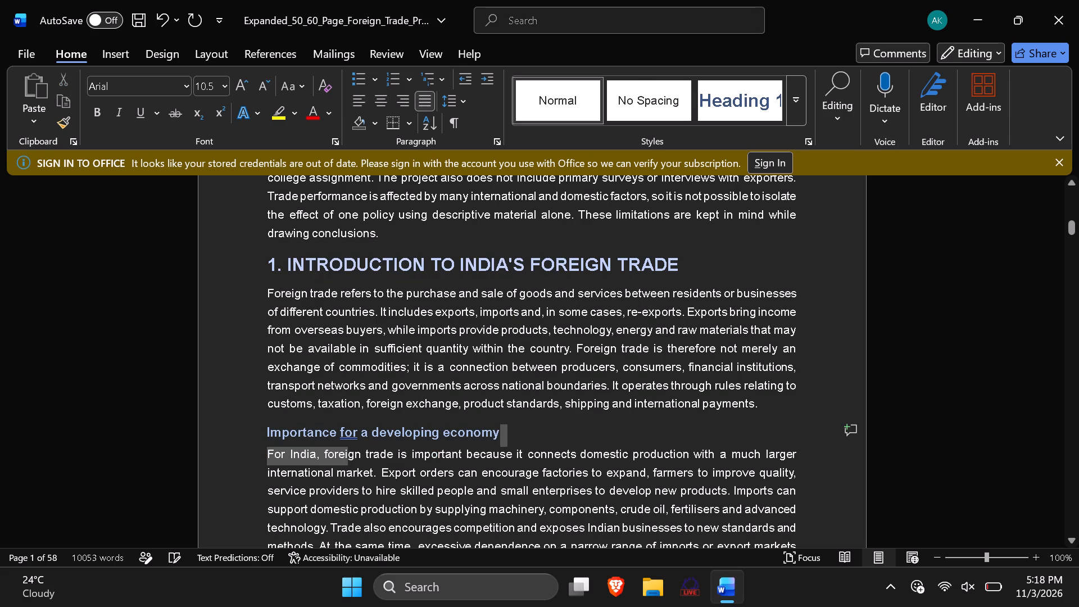
drag(340, 442, 288, 433)
key(Delete)
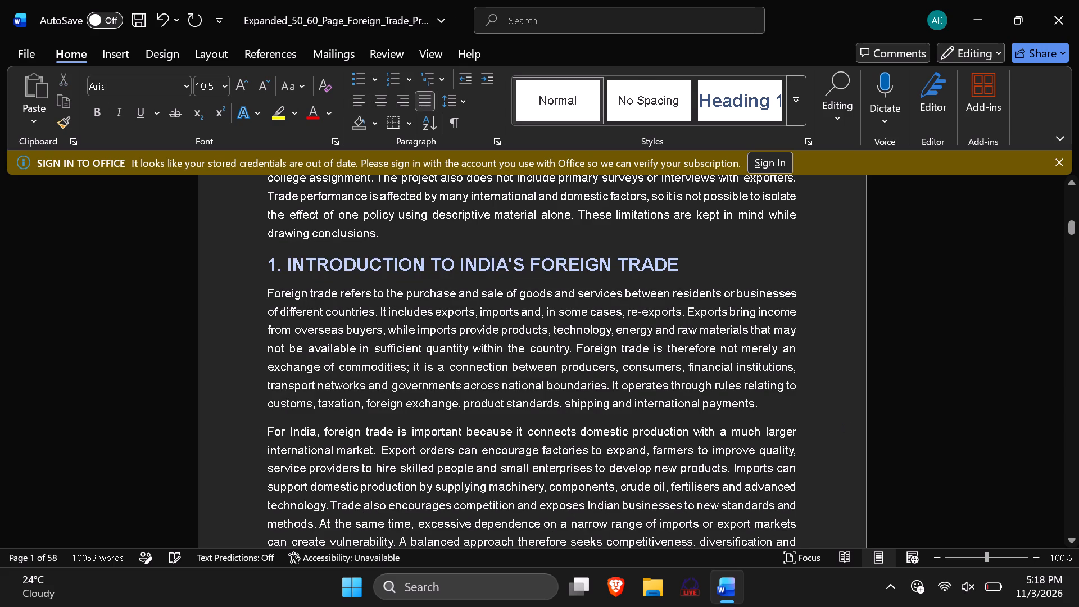
Look over the pages between the cover and section 2, including the contents, the study method and the edited introduction.
drag(1073, 225, 1078, 261)
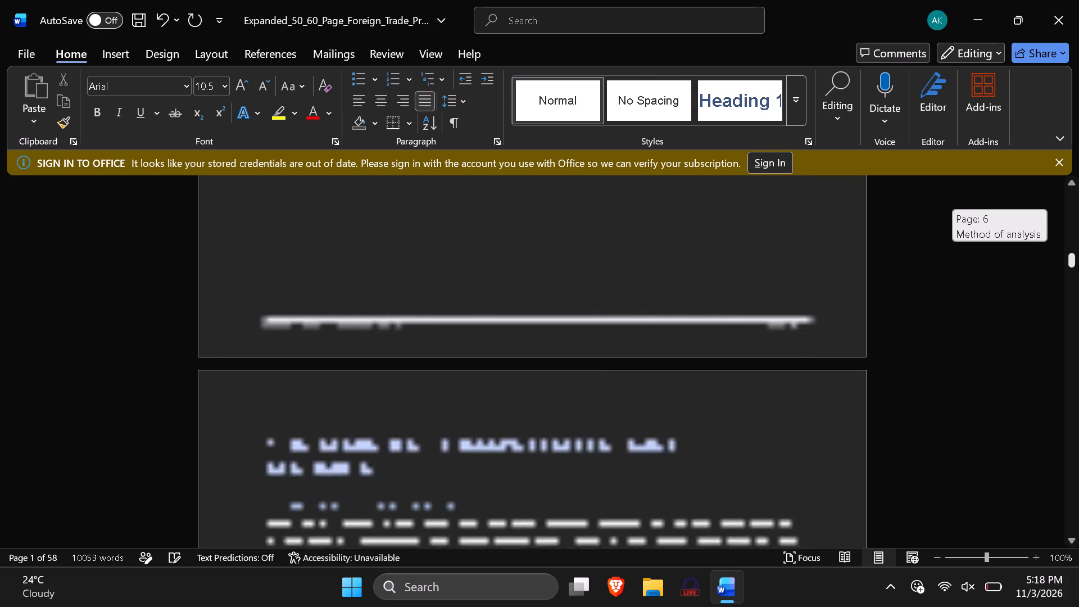
drag(1078, 261, 1074, 239)
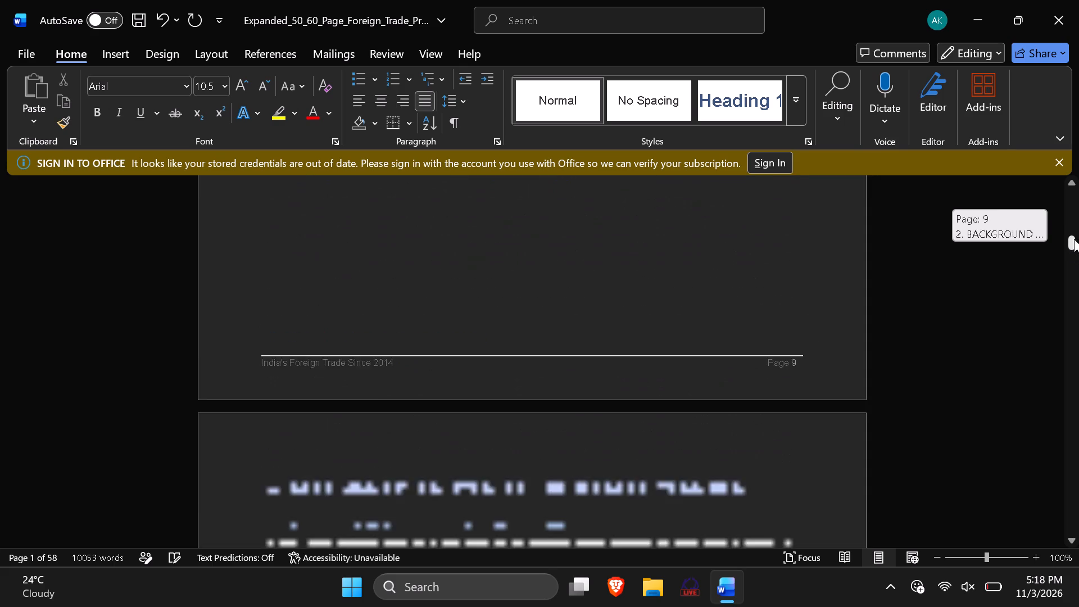
drag(1074, 239, 1073, 223)
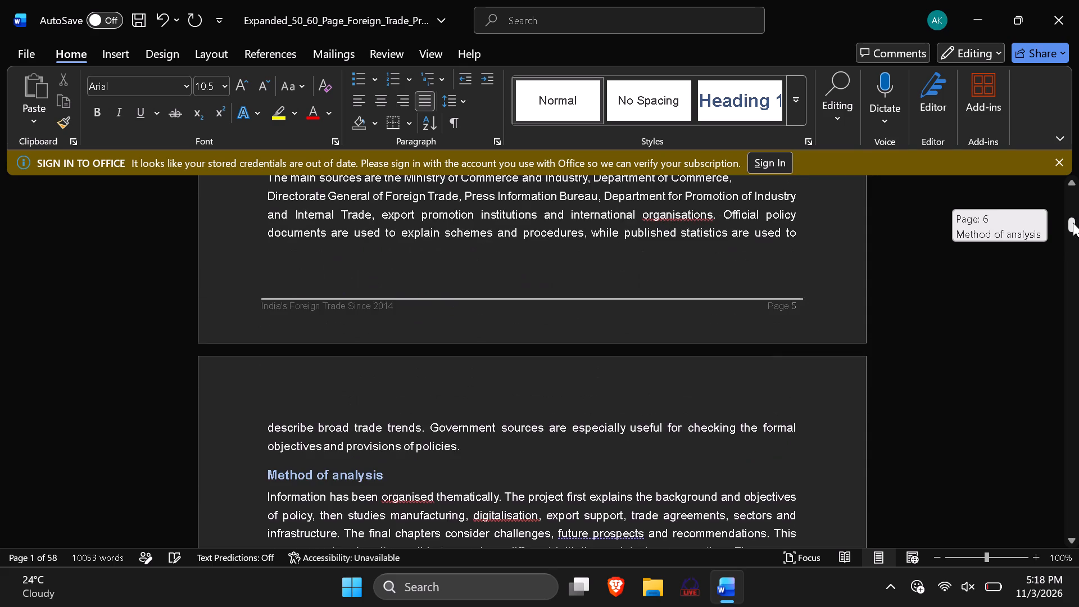
drag(1073, 223, 1069, 196)
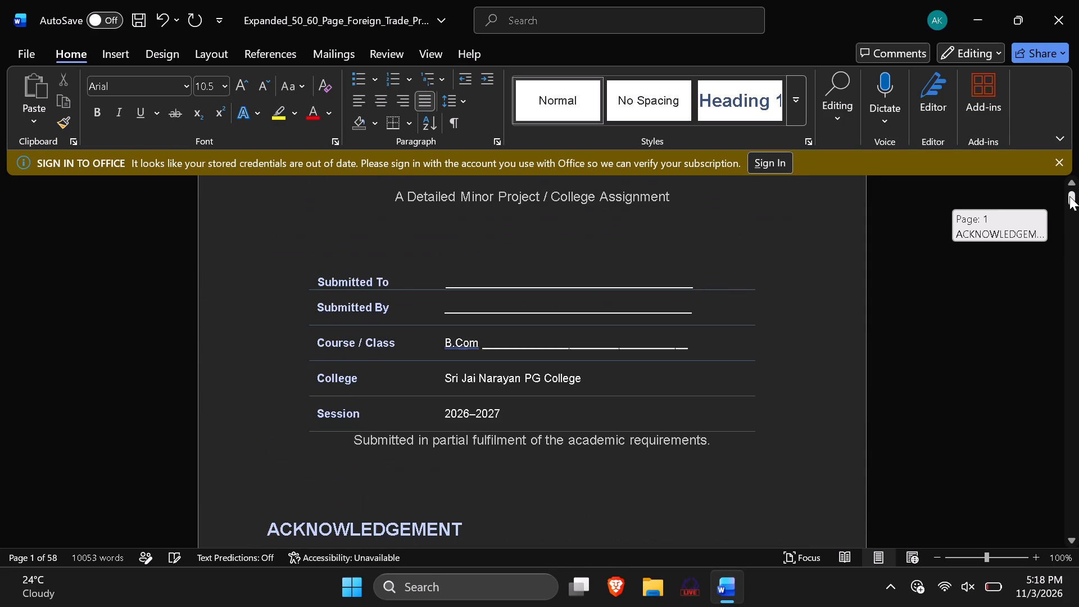
drag(1069, 196, 1072, 213)
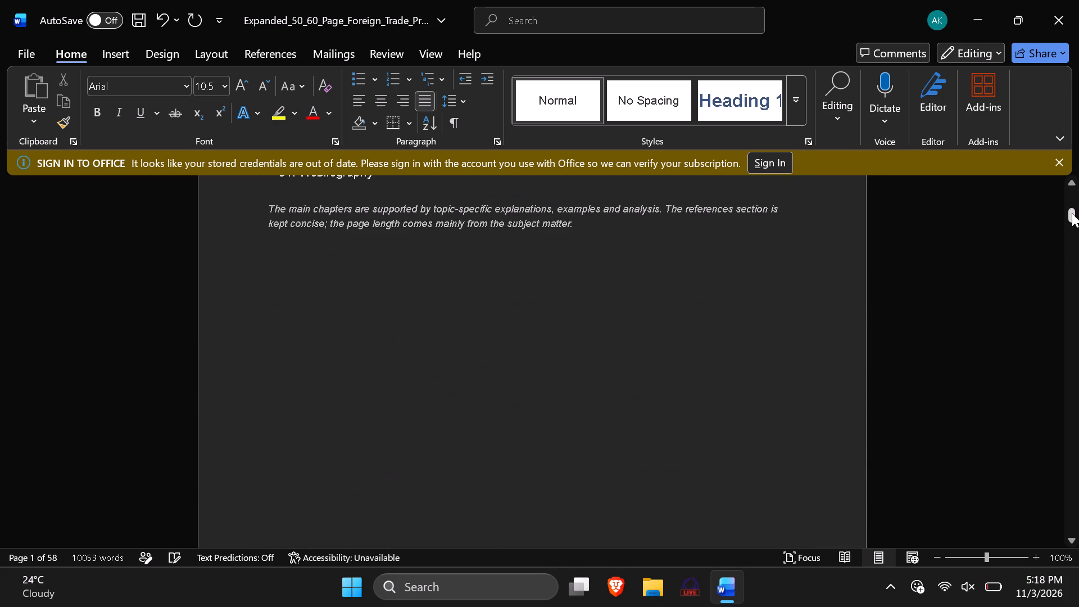
click(683, 406)
key(Down)
key(Down)
key(Down)
key(Down)
key(Down)
key(Down)
key(Down)
key(Down)
key(Down)
key(Down)
key(Down)
key(Down)
key(Down)
key(Down)
key(Down)
key(Down)
key(Down)
key(Down)
key(Down)
key(Down)
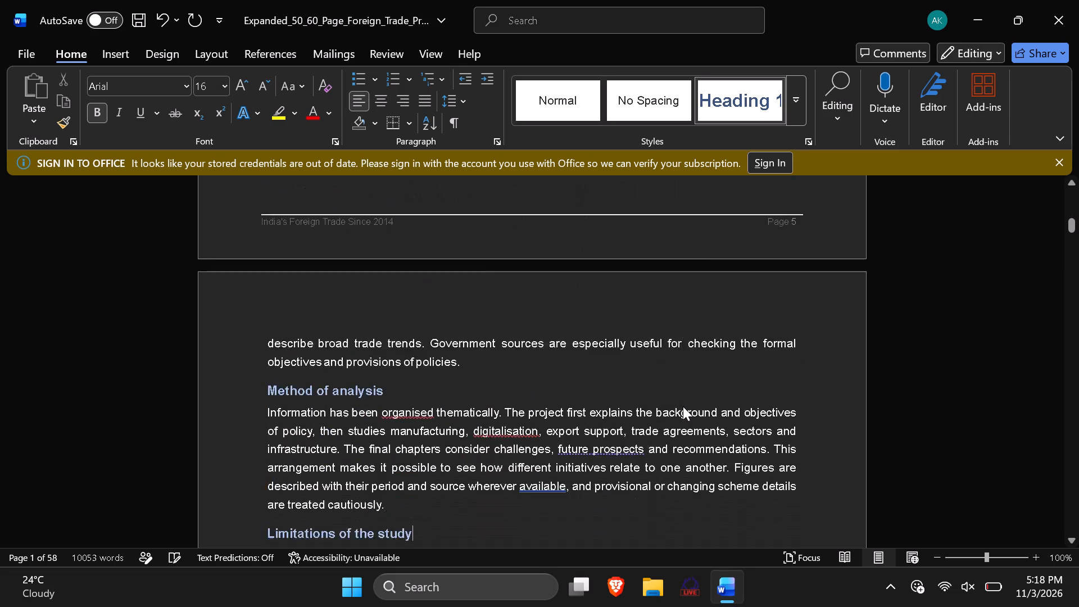
key(Up)
key(Up)
key(Up)
key(Up)
key(Up)
key(Up)
key(Up)
key(Up)
key(Up)
key(Up)
key(Up)
key(Up)
key(Up)
key(Up)
key(Up)
key(Up)
key(Up)
key(Up)
key(Up)
key(Up)
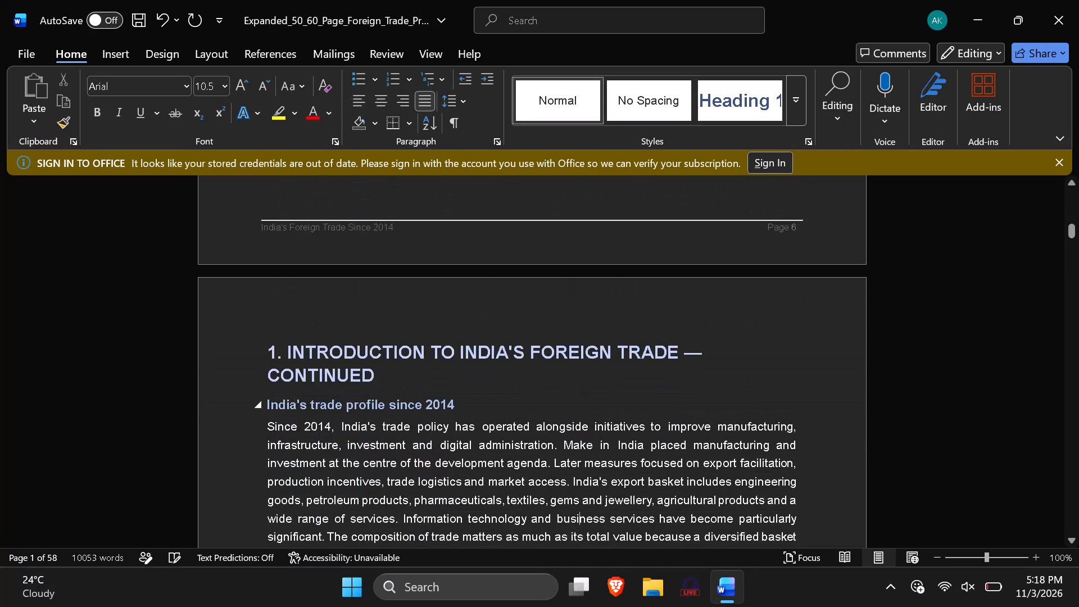
Delete the heading "1. Introduction to India's Foreign Trade — Continued" together with its subheading "India's trade profile since 2014".
key(Down)
key(Down)
key(Down)
key(Down)
key(Down)
key(Down)
key(Down)
key(Down)
key(Down)
key(Down)
key(Down)
key(Down)
key(Down)
key(Down)
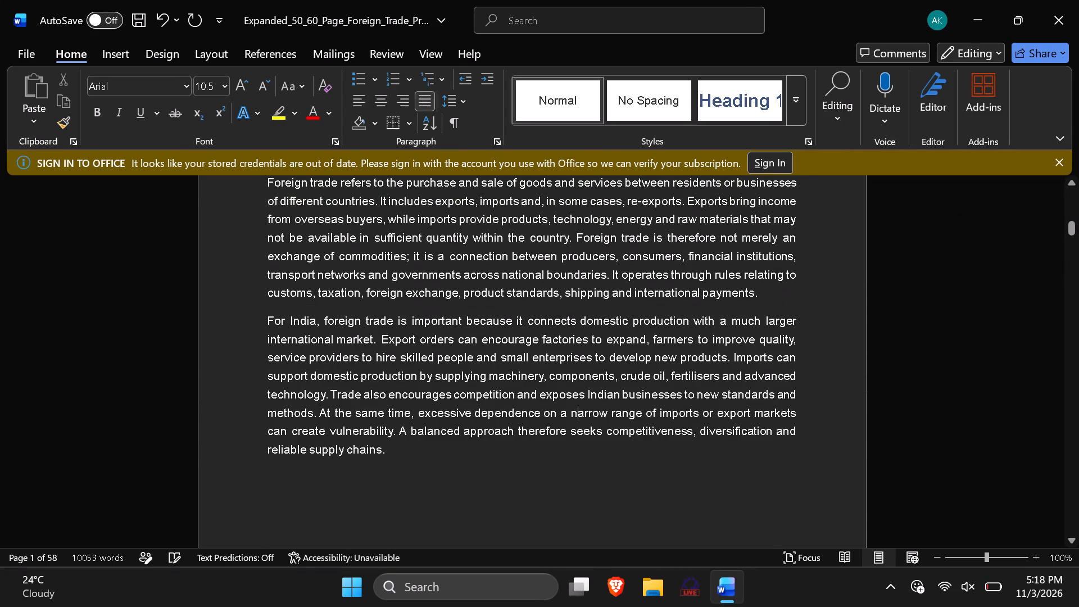
key(Down)
key(Down)
key(Down)
key(Down)
key(Down)
key(Down)
key(Down)
key(Down)
key(Down)
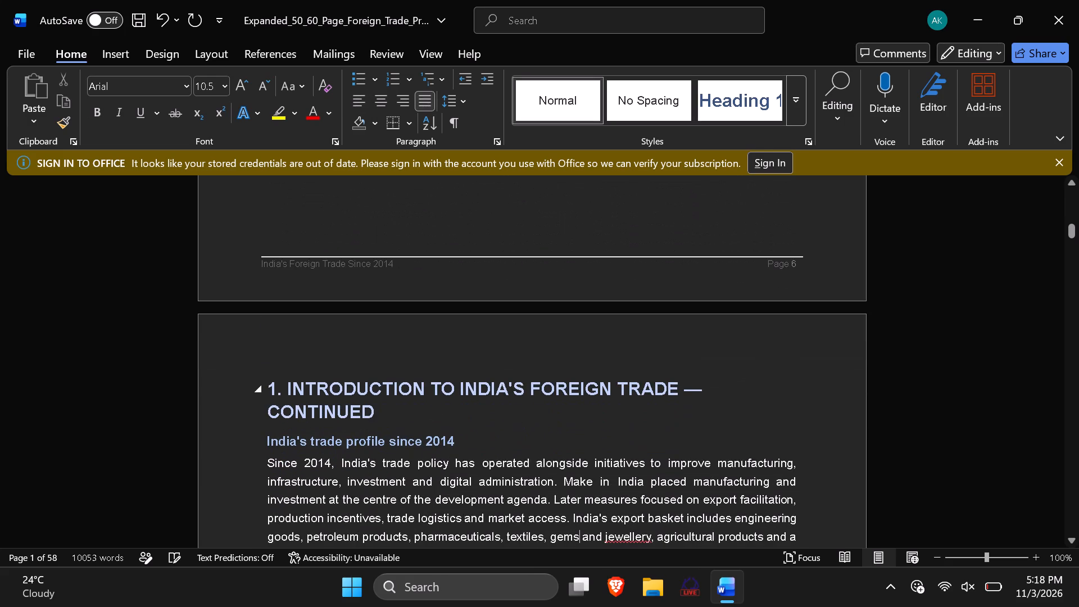
drag(271, 385, 465, 441)
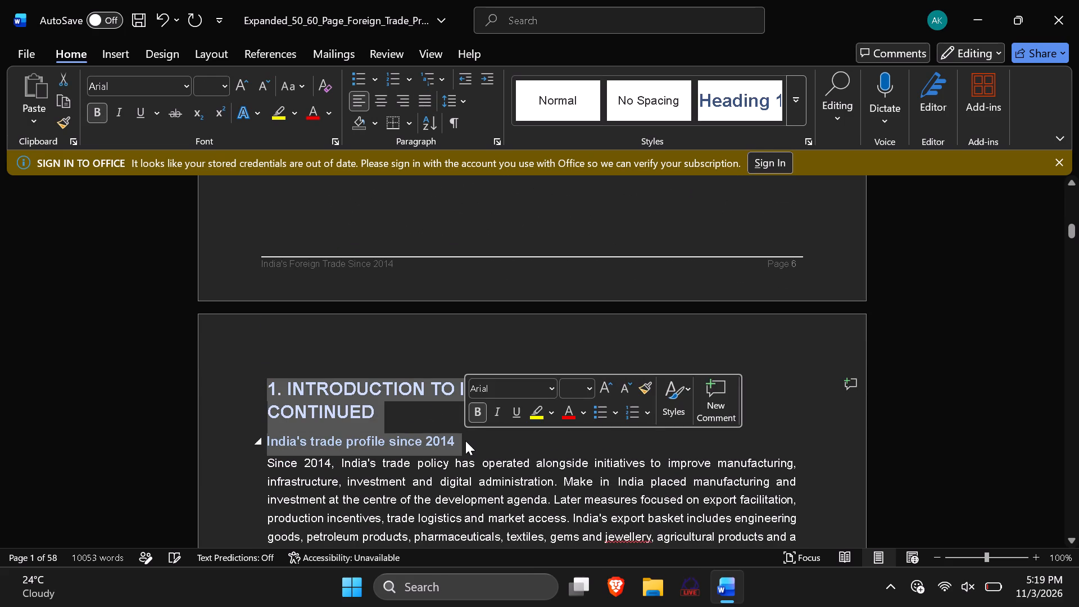
key(Delete)
Delete the subheading "Purpose and scope of this project" at the end of section 1.
key(Down)
key(Down)
key(Down)
key(Down)
key(Down)
key(Down)
key(Down)
key(Down)
key(Down)
key(Down)
key(Down)
key(Down)
key(Down)
key(Down)
key(Down)
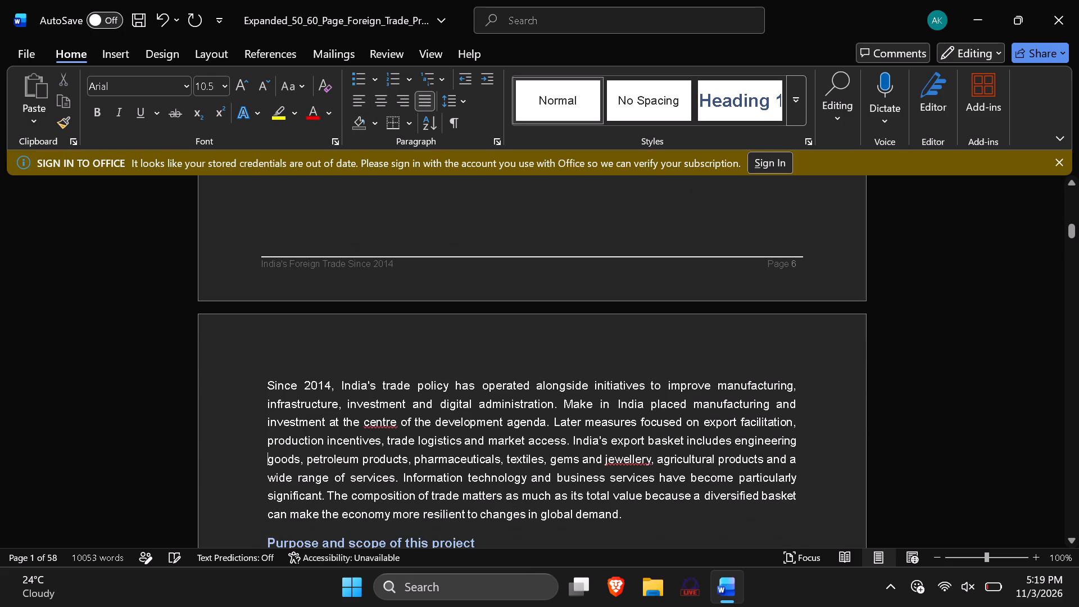
key(Up)
key(Up)
key(Up)
key(Up)
key(Up)
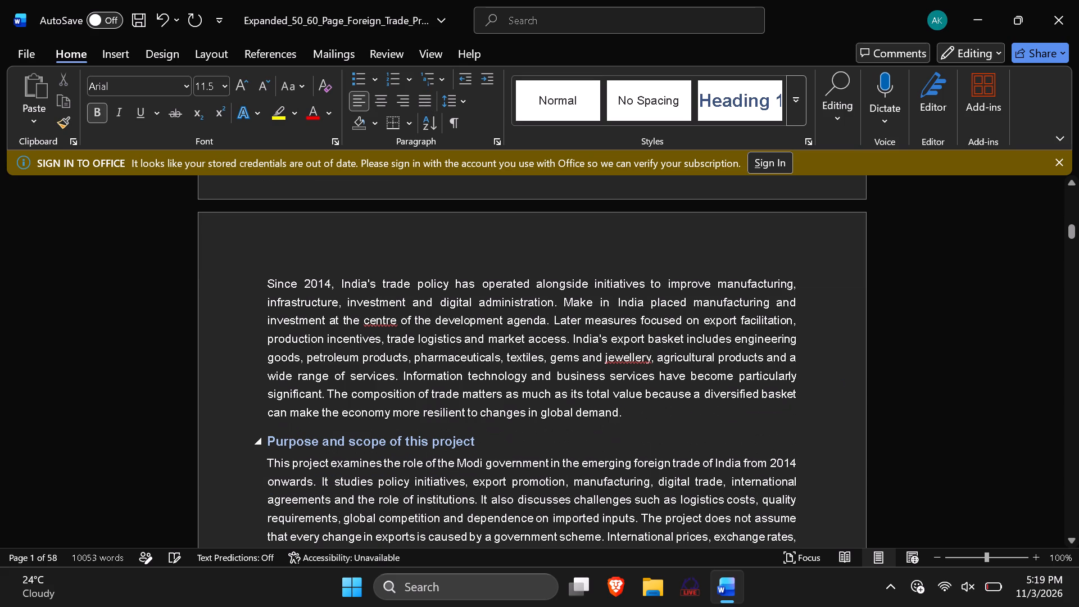
key(shift+Right)
key(shift+Right)
key(shift+Right)
key(shift+Right)
key(shift+Right)
key(shift+Right)
key(shift+Right)
key(shift+Right)
key(shift+Right)
key(shift+Right)
key(shift+Right)
key(shift+Right)
key(shift+Right)
key(shift+Right)
key(shift+Right)
key(shift+Right)
key(shift+Right)
key(shift+Right)
key(shift+Right)
key(shift+Right)
key(shift+Right)
key(shift+Right)
key(shift+Right)
key(shift+Right)
key(shift+Right)
key(shift+Right)
key(shift+Right)
key(shift+Right)
key(shift+Right)
key(shift+Right)
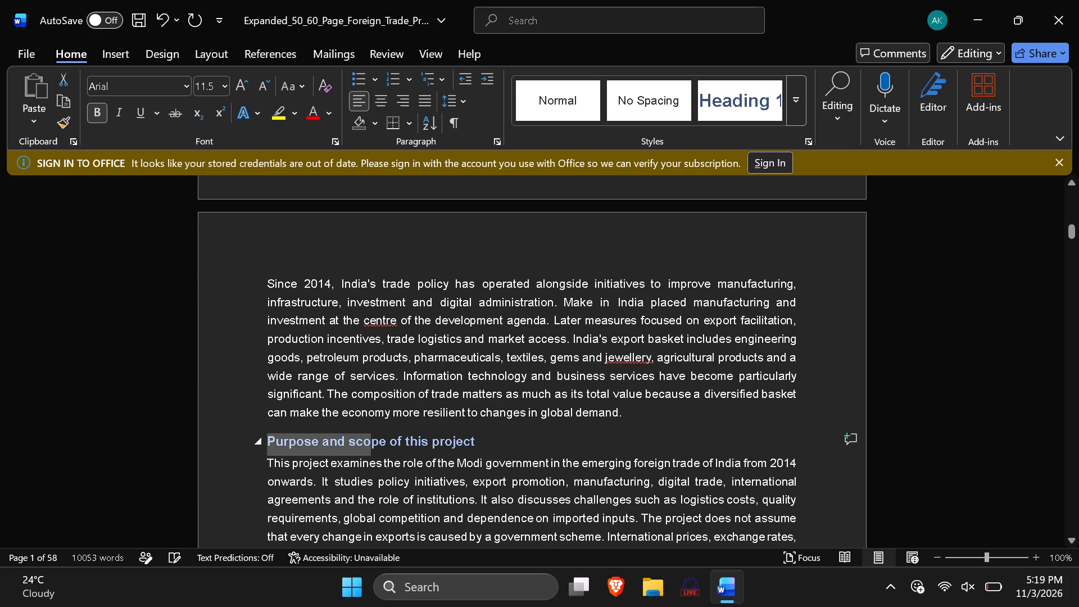
key(shift+Right)
key(shift+Right)
key(shift+Right)
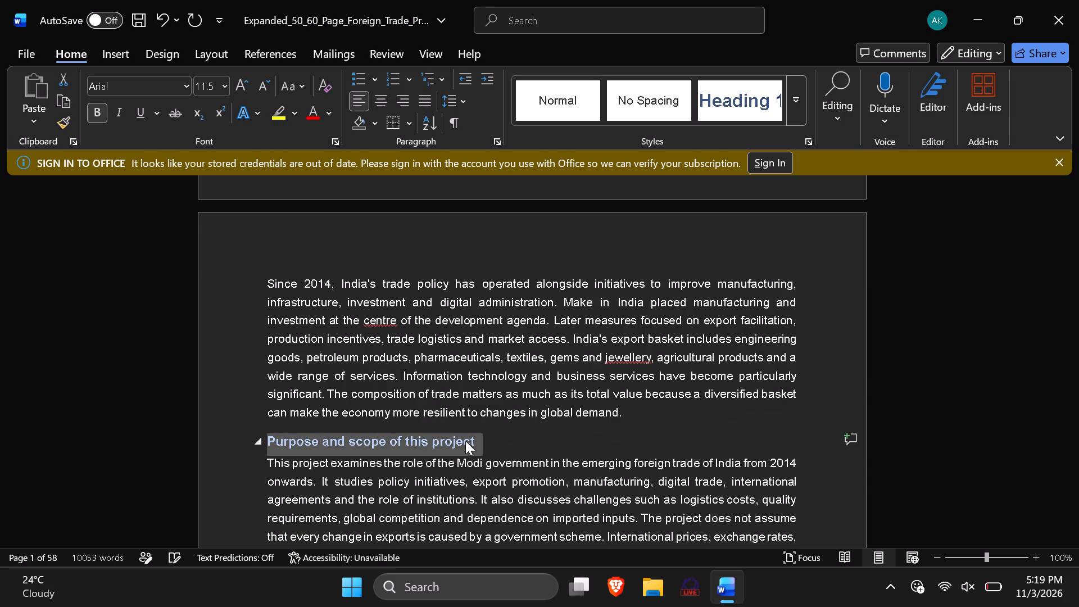
key(Delete)
Review the edited section 1 introduction pages, from the end of the study limitations through to the start of section 2.
key(Down)
key(Down)
key(Down)
key(Down)
key(Down)
key(Down)
key(Down)
key(Down)
key(Down)
key(Down)
key(Down)
key(Down)
key(Down)
key(Down)
key(Down)
key(Down)
key(Down)
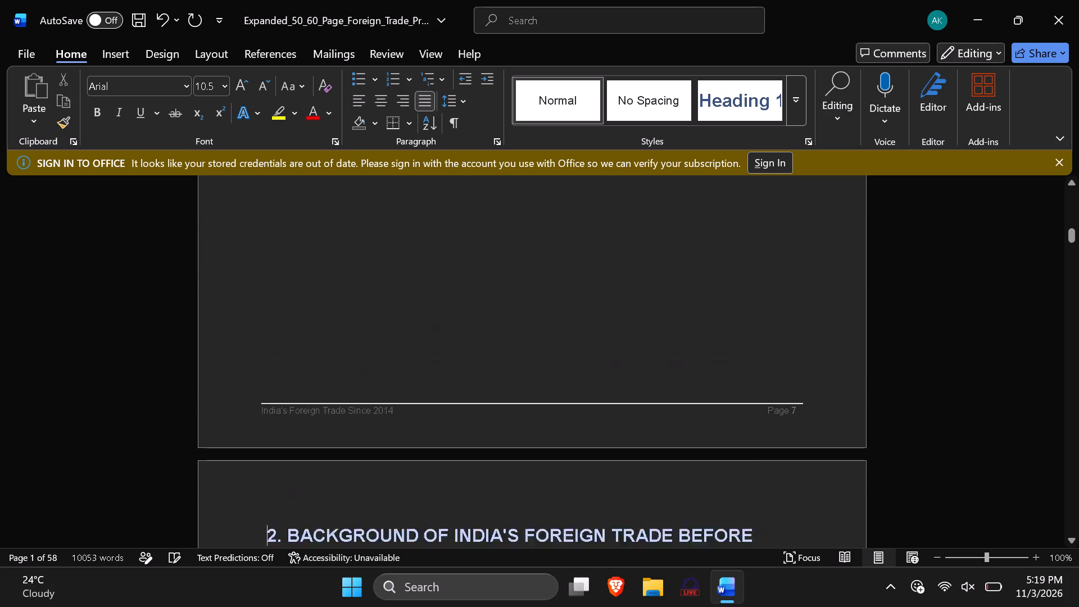
key(Up)
key(Up)
key(Up)
key(Up)
key(Up)
key(Up)
key(Up)
key(Up)
key(Up)
key(Up)
key(Up)
key(Up)
key(Up)
key(Up)
key(Up)
key(Up)
key(Up)
key(Up)
key(Up)
key(Up)
key(Up)
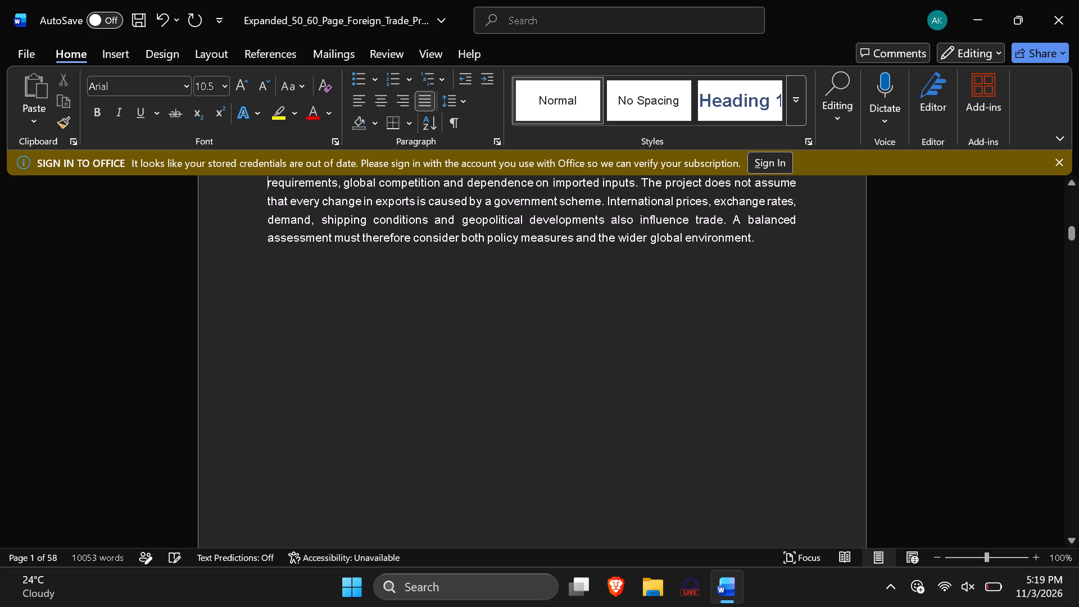
key(Up)
key(Up)
key(Up)
key(Up)
key(Up)
key(Up)
key(Up)
key(Up)
key(Up)
key(Up)
key(Up)
key(Up)
key(Up)
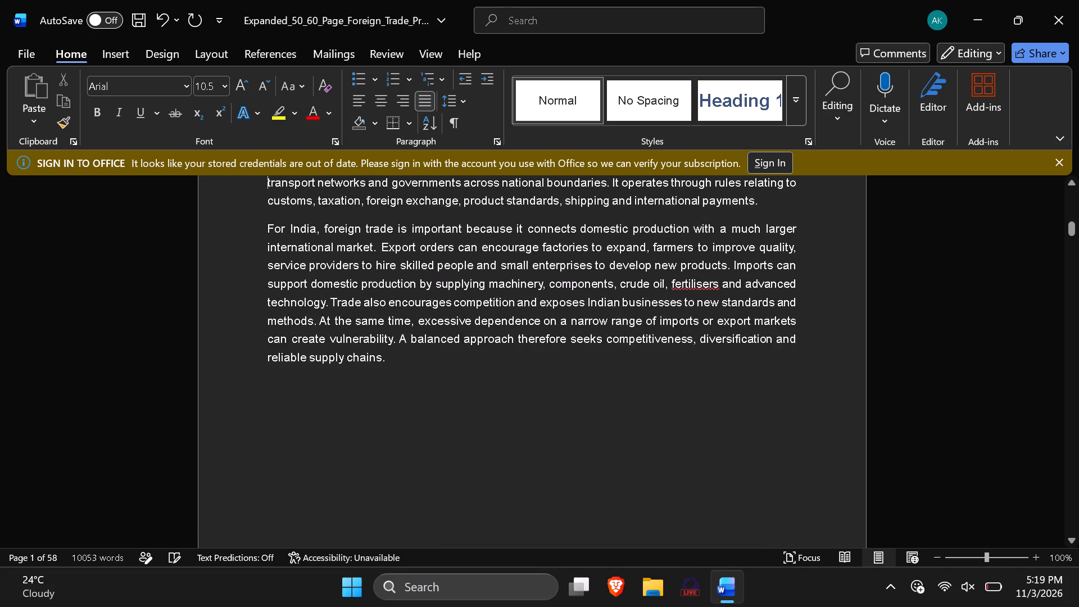
key(Up)
key(Up)
key(Up)
key(Up)
key(Up)
key(Up)
key(Up)
key(Up)
key(Up)
key(Up)
key(Up)
key(Up)
key(Up)
key(Down)
key(Down)
key(Down)
key(Down)
key(Down)
key(Down)
key(Down)
key(Down)
key(Down)
key(Down)
key(Down)
key(Down)
key(Down)
key(Down)
key(Down)
key(Down)
key(Down)
key(Down)
key(Down)
key(Down)
key(Down)
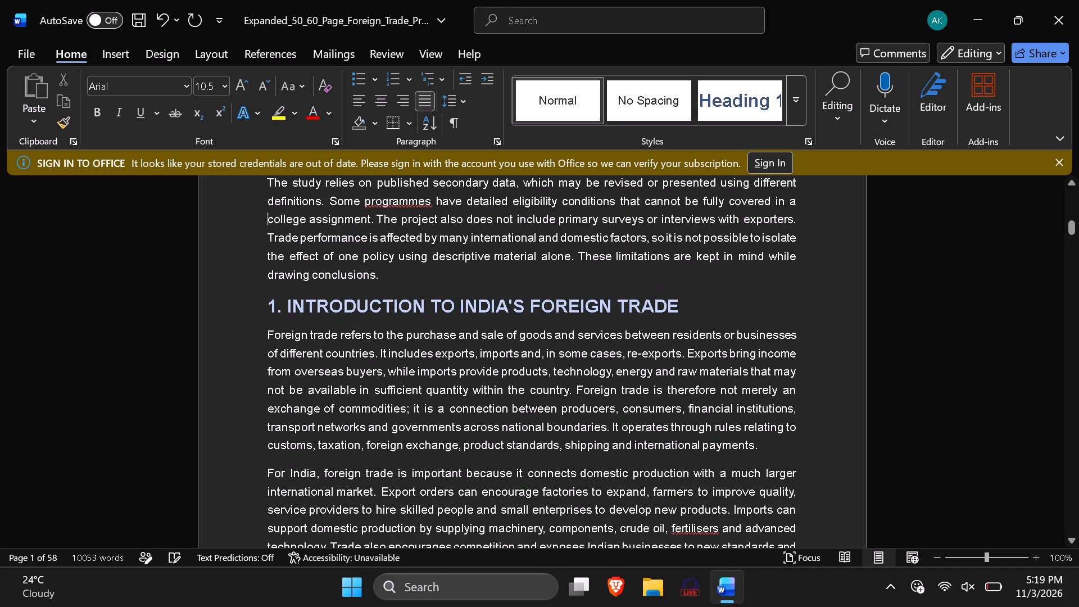
key(Down)
key(Down)
key(Down)
key(Down)
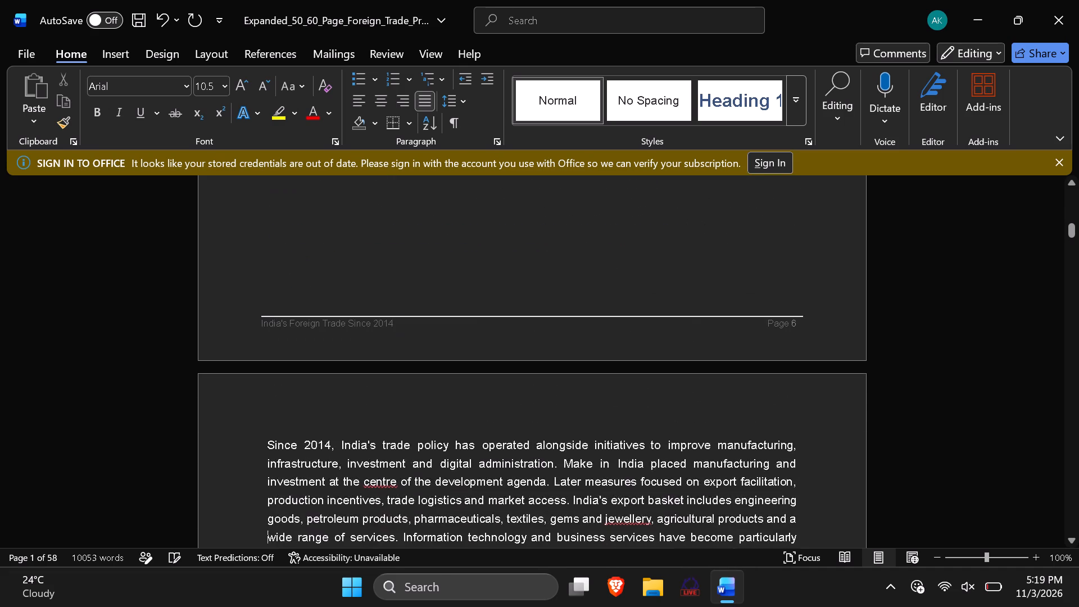
key(Down)
key(Down)
key(Down)
key(Down)
key(Down)
key(Down)
key(Down)
key(Down)
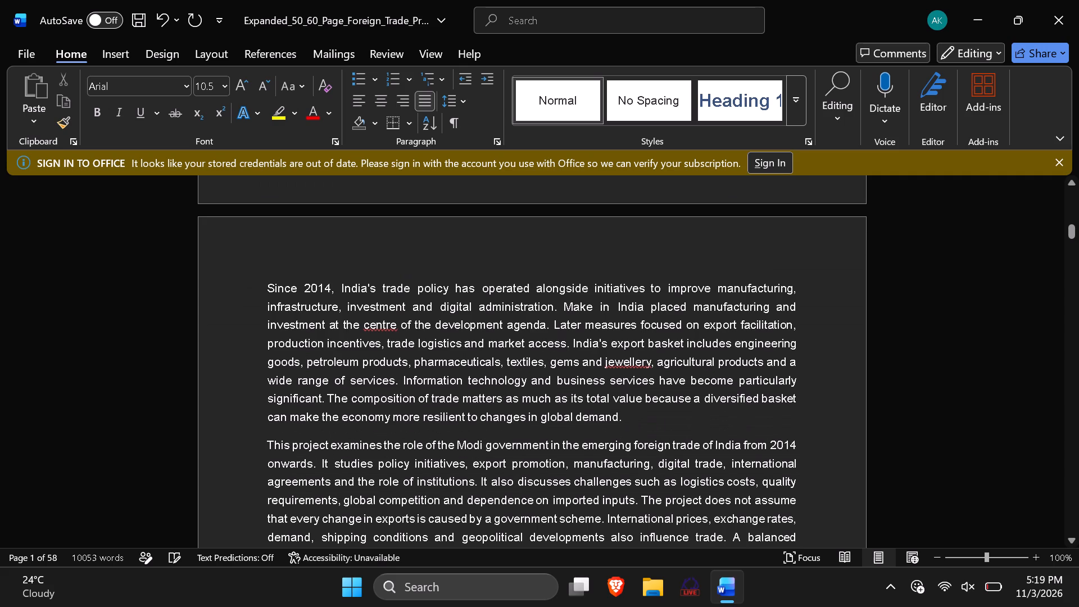
Delete the subheading "Evolution after independence" under the section 2 heading on the background of trade before 2014.
key(Down)
key(Down)
key(Down)
key(Down)
key(Down)
key(Down)
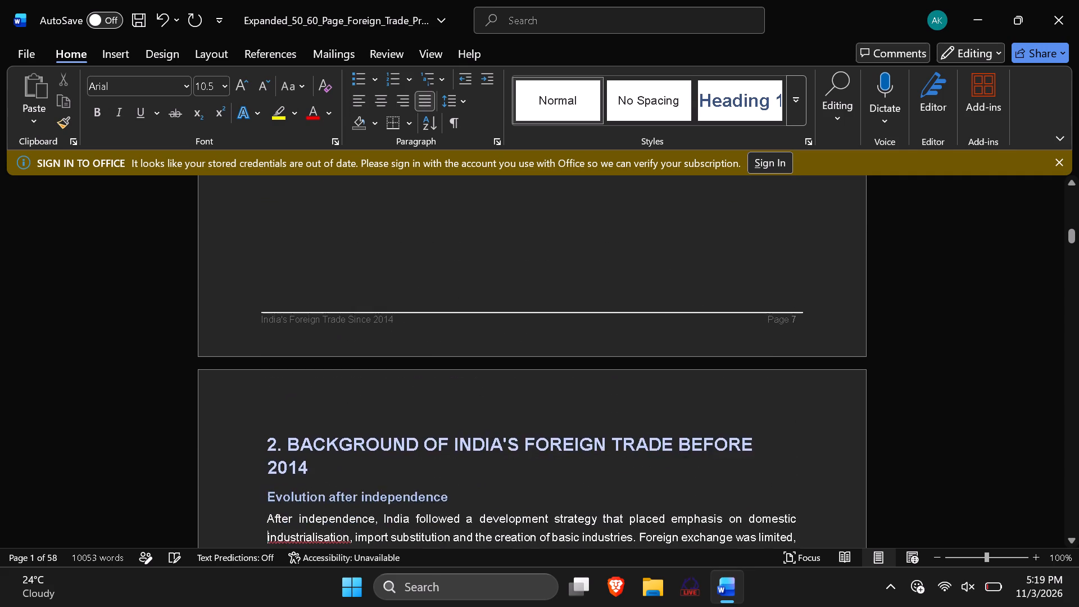
key(Down)
key(Down)
key(Down)
key(Down)
key(Down)
key(Down)
key(Down)
key(Down)
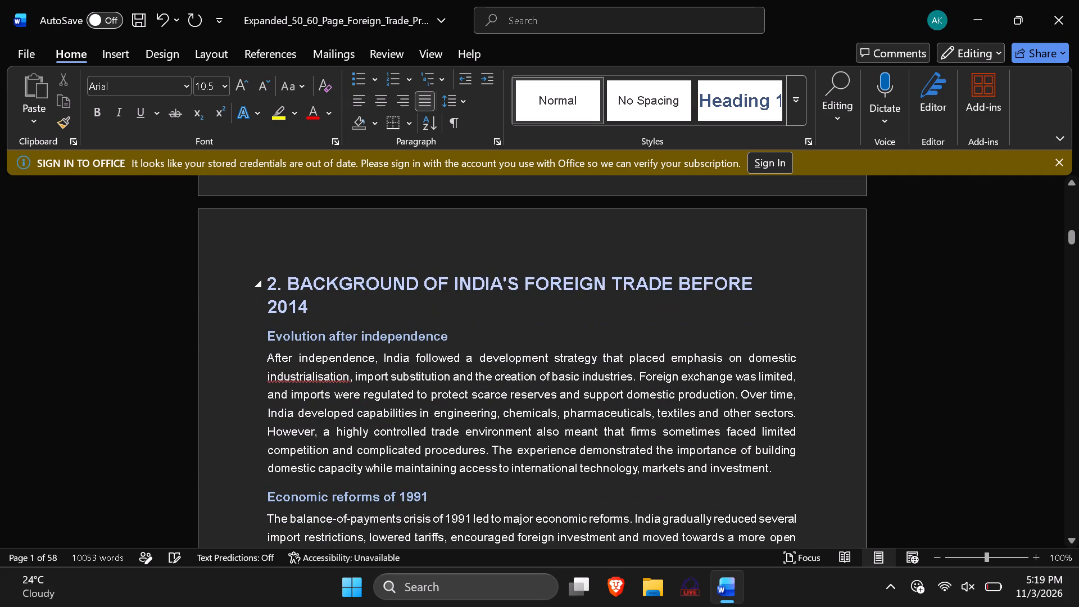
drag(450, 337, 262, 341)
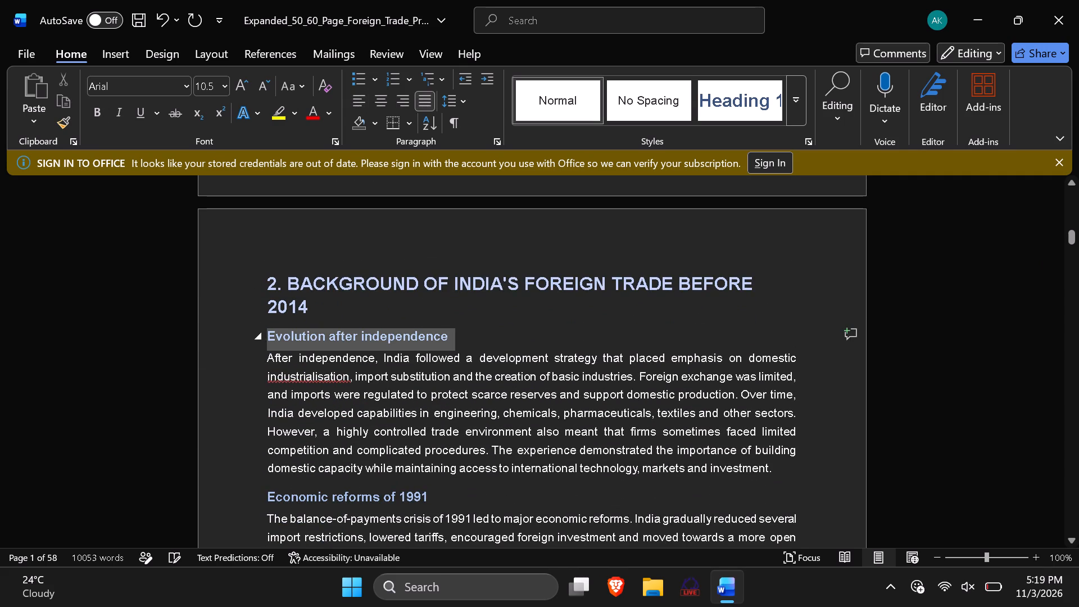
drag(262, 341, 252, 343)
key(Delete)
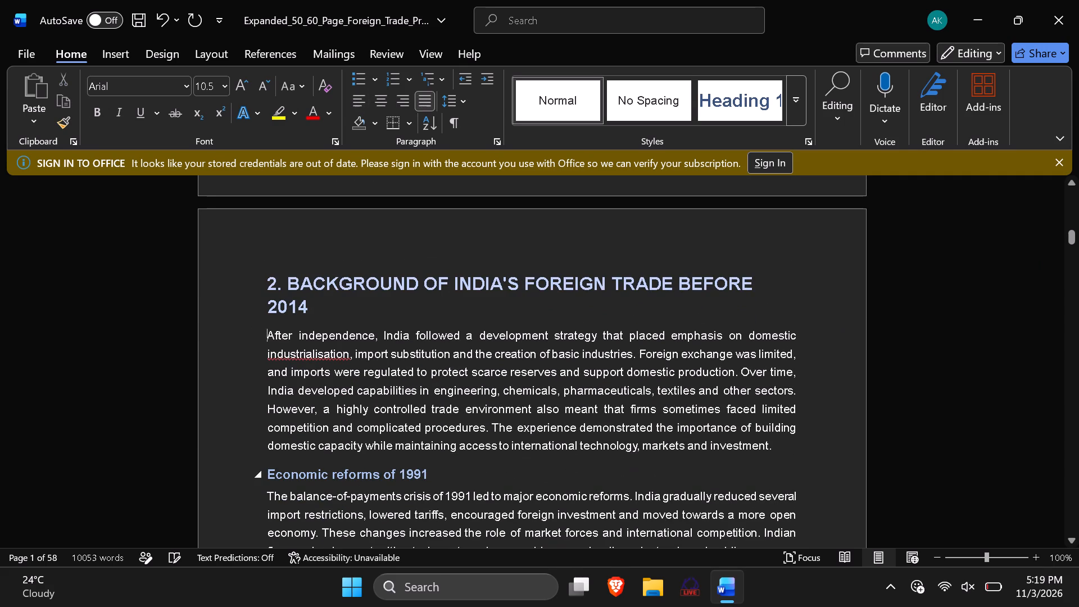
Delete the subheading "Economic reforms of 1991" in section 2.
click(432, 468)
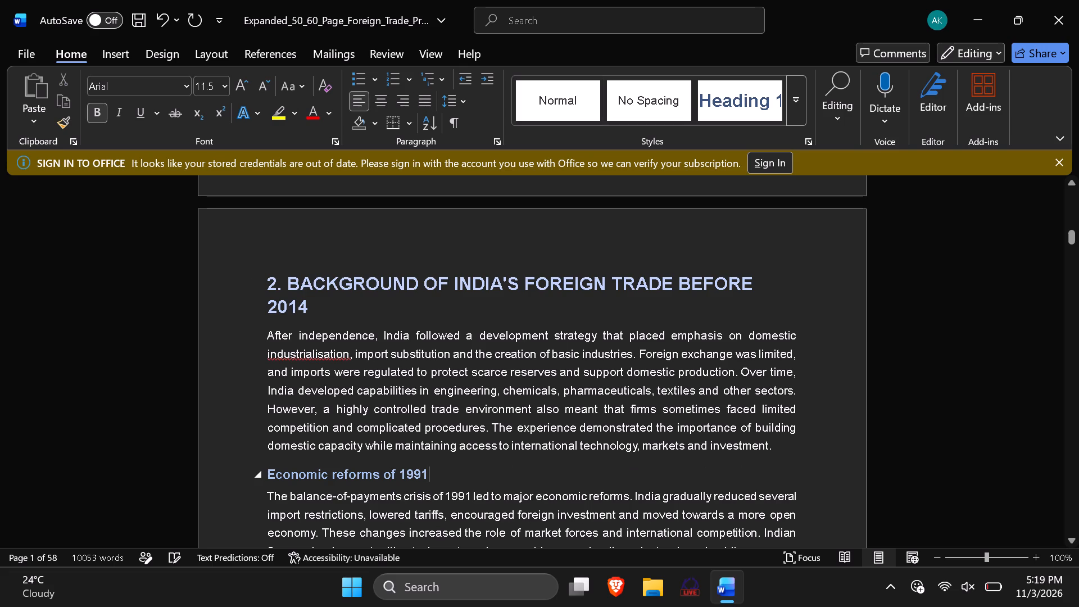
drag(429, 474, 289, 477)
key(Delete)
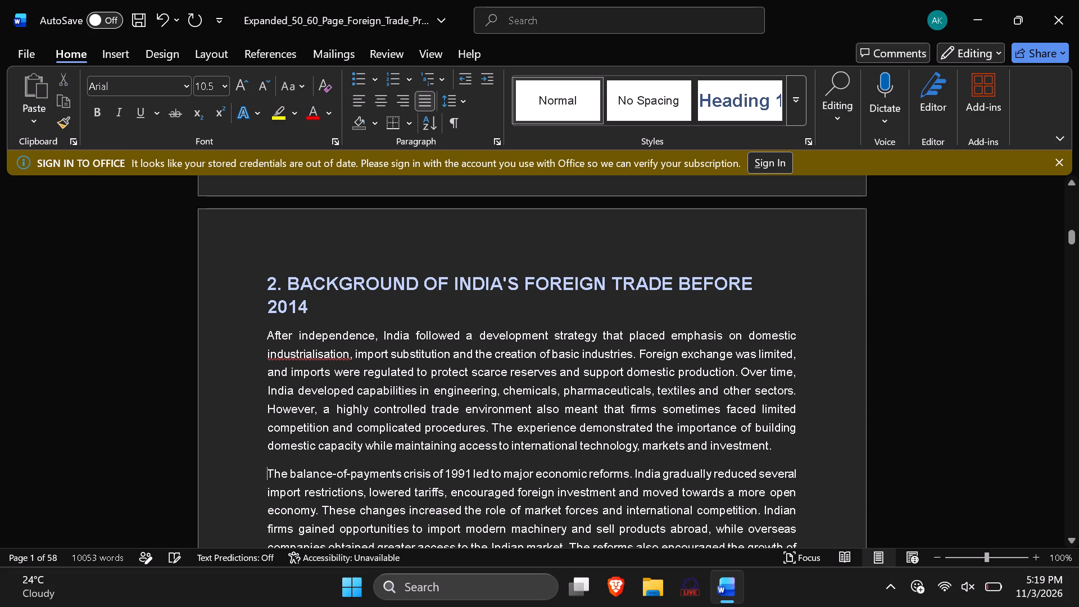
Review the edited section 1 introduction pages, from the section 2 heading back to the study limitations and down again.
key(Up)
key(Up)
key(Up)
key(Up)
key(Up)
key(Up)
key(Up)
key(Up)
key(Up)
key(Up)
key(Up)
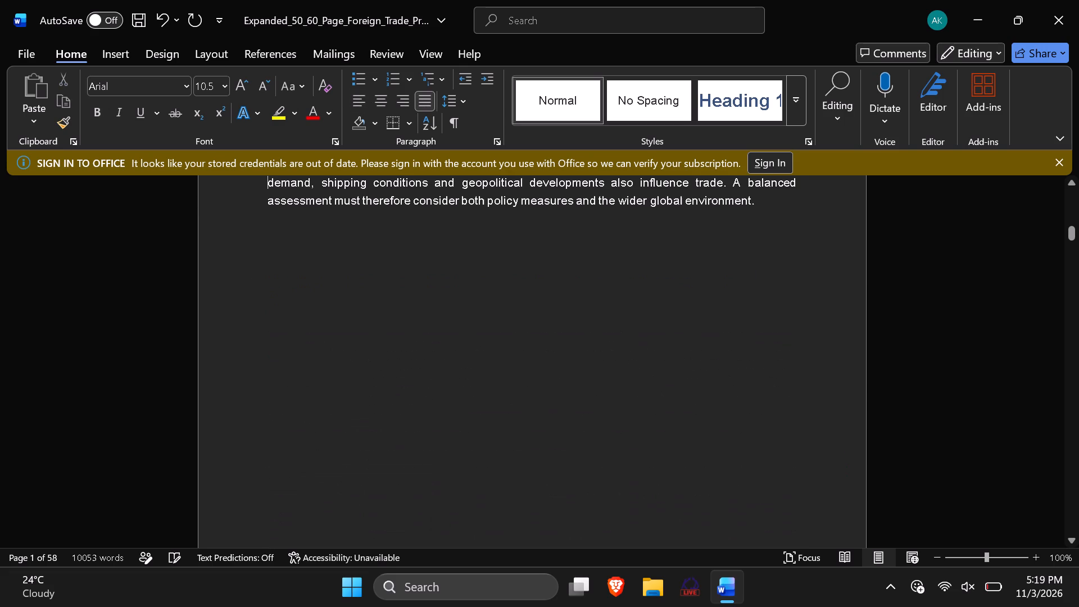
key(Up)
key(Up)
key(Up)
key(Up)
key(Up)
key(Up)
key(Up)
key(Up)
key(Up)
key(Up)
key(Up)
key(Up)
key(Up)
key(Up)
key(Up)
key(Up)
key(Up)
key(Up)
key(Up)
key(Up)
key(Up)
key(Up)
key(Up)
key(Up)
key(Up)
key(Up)
key(Up)
key(Up)
key(Up)
key(Up)
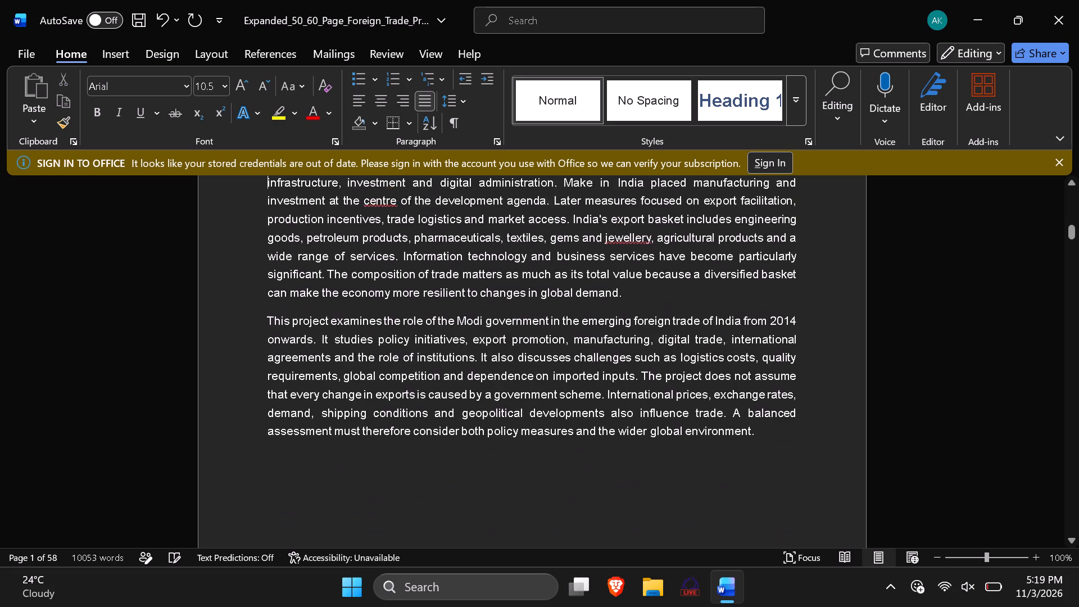
key(Down)
key(Down)
key(Down)
key(Down)
key(Down)
key(Down)
key(Down)
key(Down)
key(Down)
key(Down)
key(Down)
key(Down)
key(Down)
key(Down)
key(Down)
key(Down)
key(Down)
key(Down)
key(Down)
key(Down)
key(Down)
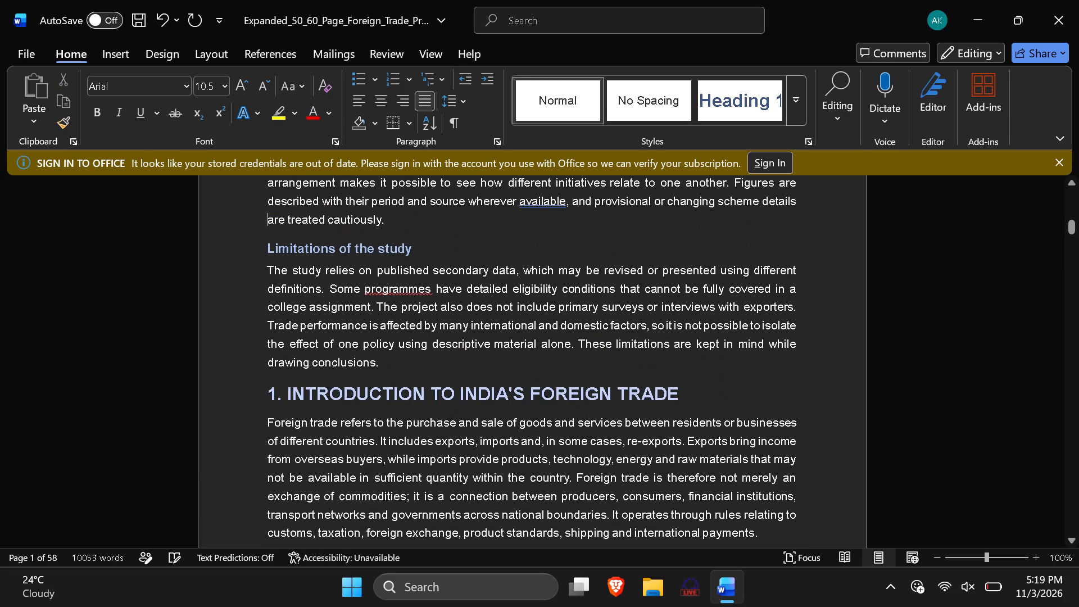
key(Down)
key(Down)
key(Down)
key(Down)
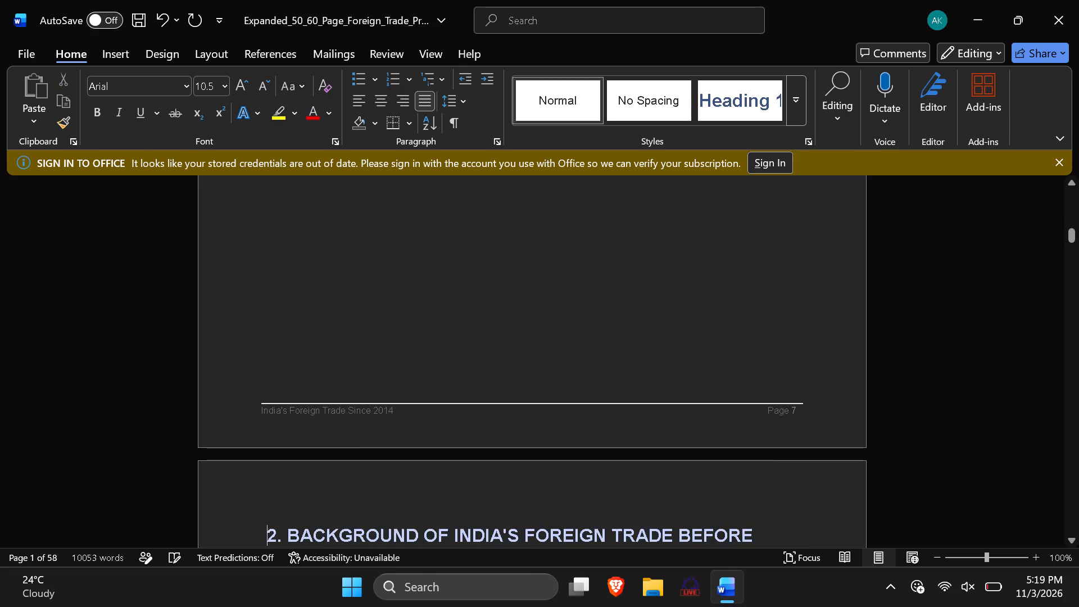
key(Down)
key(Down)
Remove the section number "2." and its following space from the heading "BACKGROUND OF INDIA'S FOREIGN TRADE BEFORE 2014".
key(Up)
key(Up)
key(Up)
key(Right)
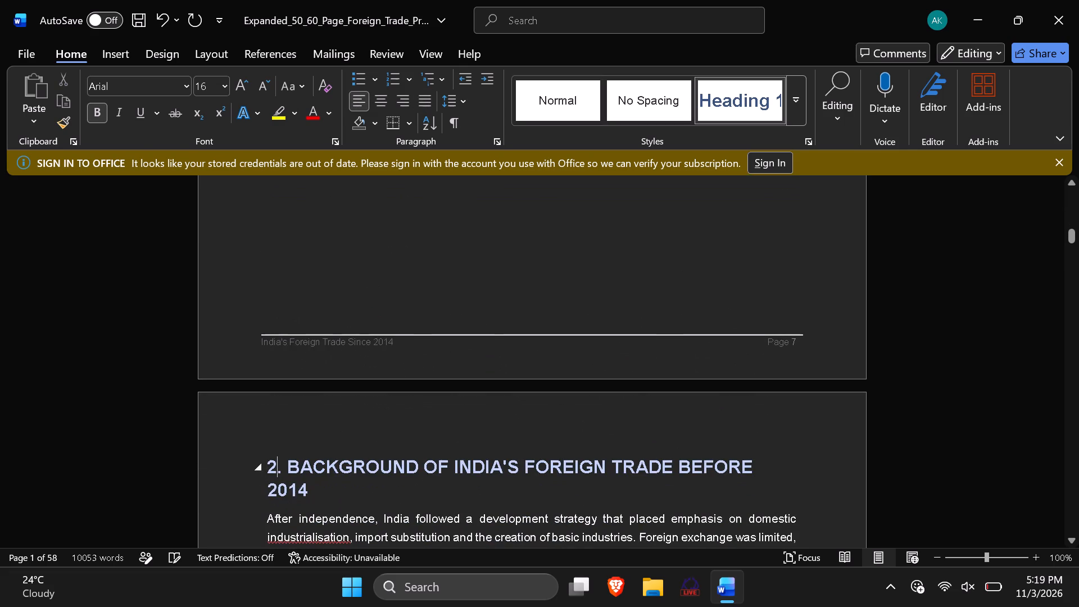
key(Right)
key(Delete)
key(Delete)
key(Delete)
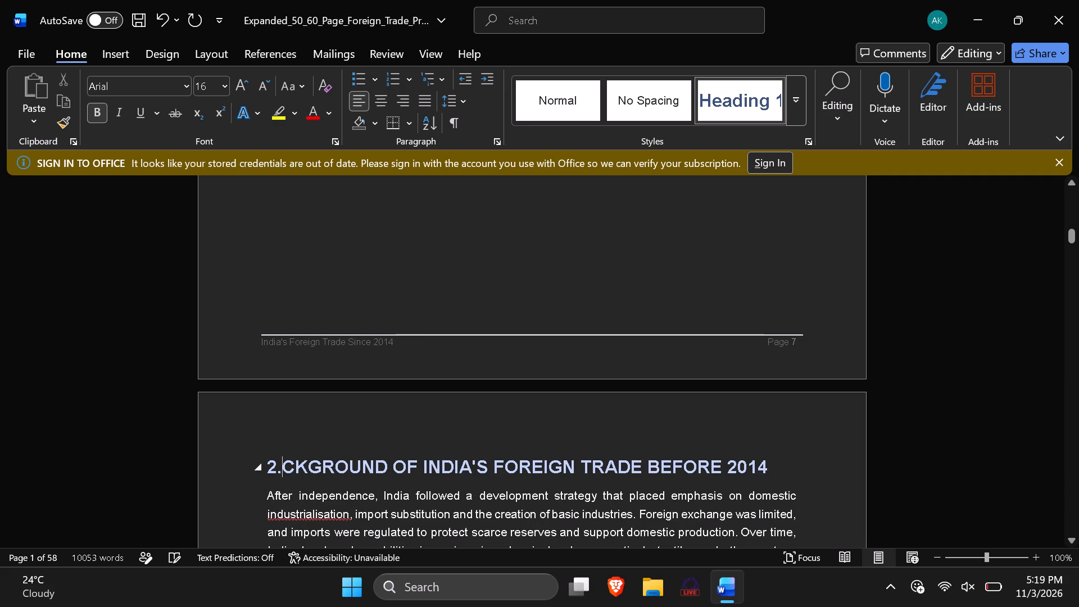
key(ctrl+z)
key(ctrl+z)
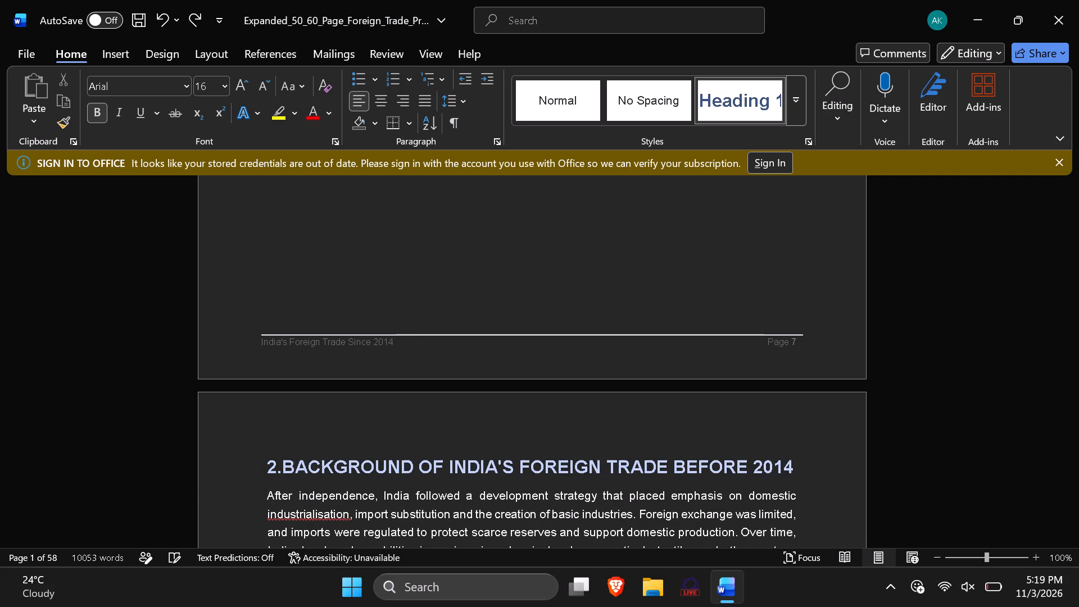
key(ctrl+z)
key(BackSpace)
key(BackSpace)
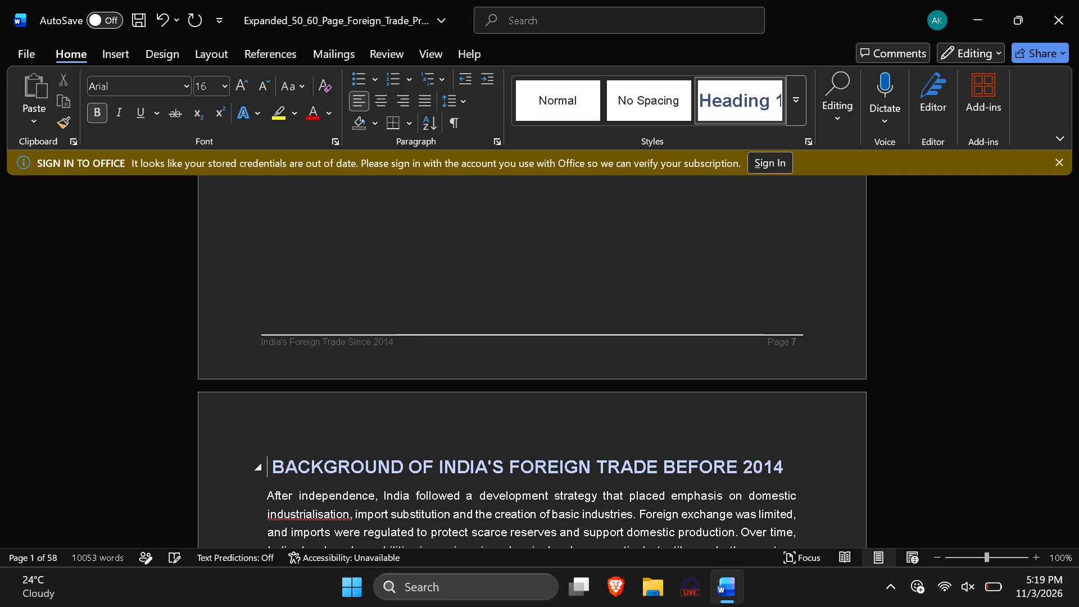
key(BackSpace)
key(Delete)
Delete the opening text "2. BACKGROUND OF INDIA'S FOREIGN TR" from the repeated section 2 "CONTINUED" heading on page 9.
key(Down)
key(Down)
key(Down)
key(Down)
key(Down)
key(Down)
key(Down)
key(Down)
key(Down)
key(Down)
key(Down)
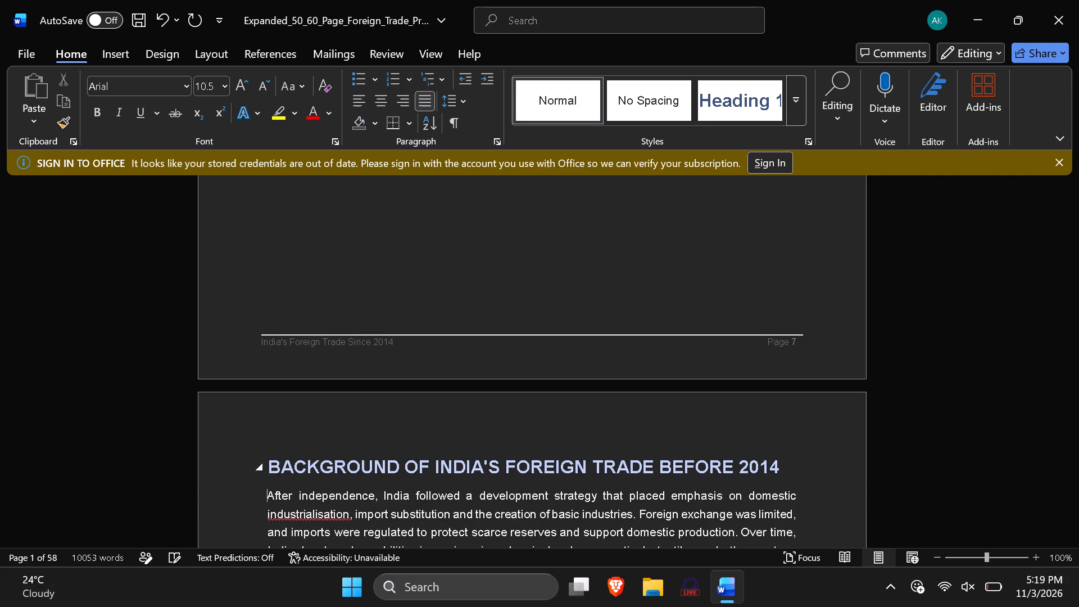
key(Down)
key(Down)
key(Down)
key(Down)
key(Down)
key(Down)
key(Down)
key(Down)
key(Down)
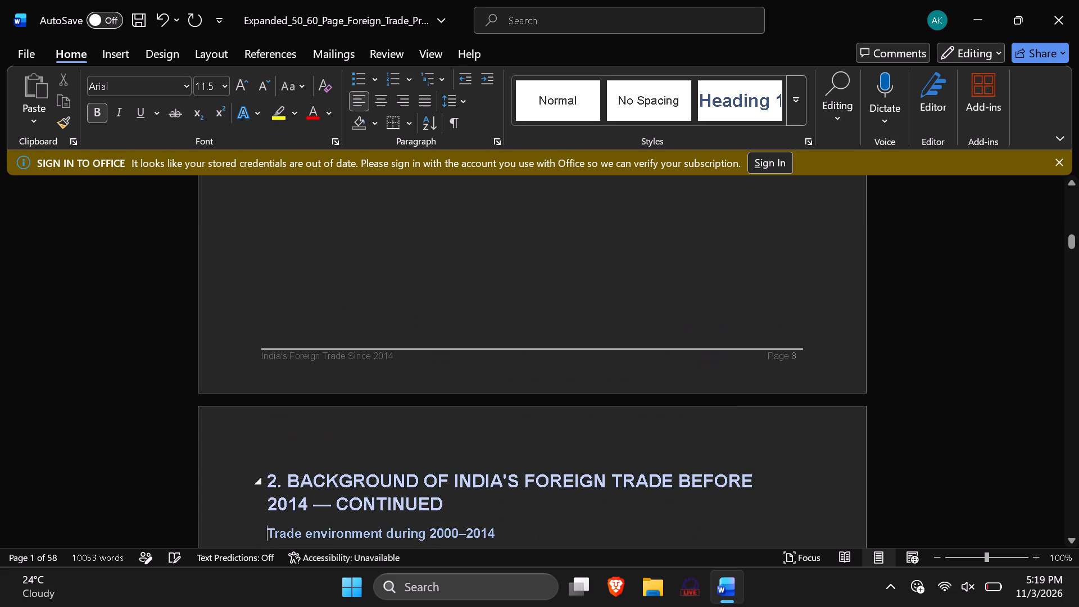
key(Up)
key(Up)
key(Delete)
key(Delete)
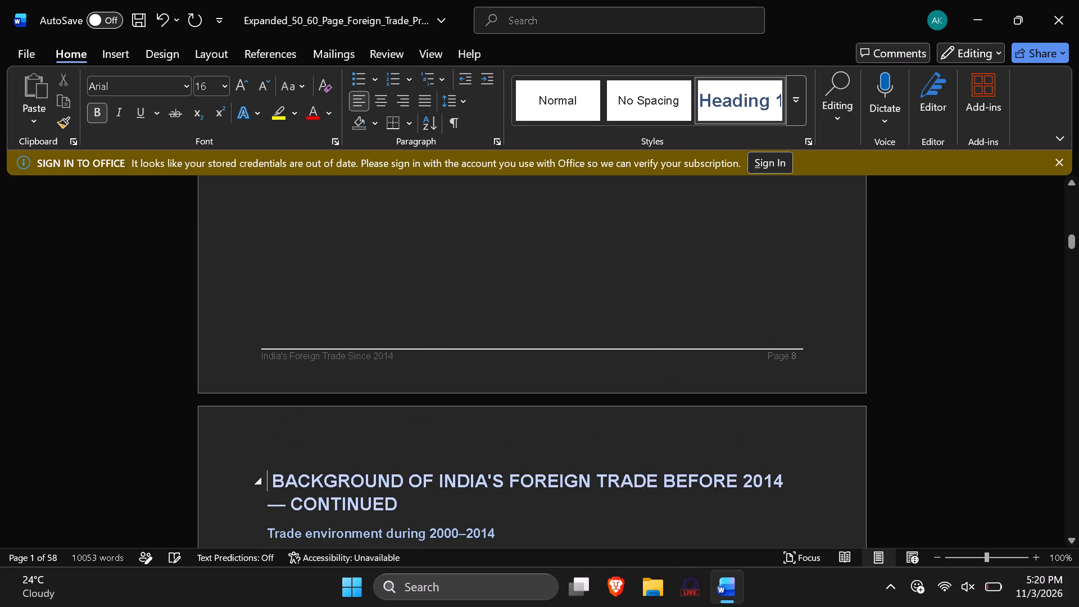
key(Delete)
key(Delete)
key(Delete)
key(Delete)
key(Delete)
key(Delete)
key(Delete)
key(Delete)
key(Delete)
key(Delete)
key(Delete)
key(Delete)
key(Delete)
key(Delete)
key(Delete)
key(Delete)
key(Delete)
key(Delete)
key(Delete)
key(Delete)
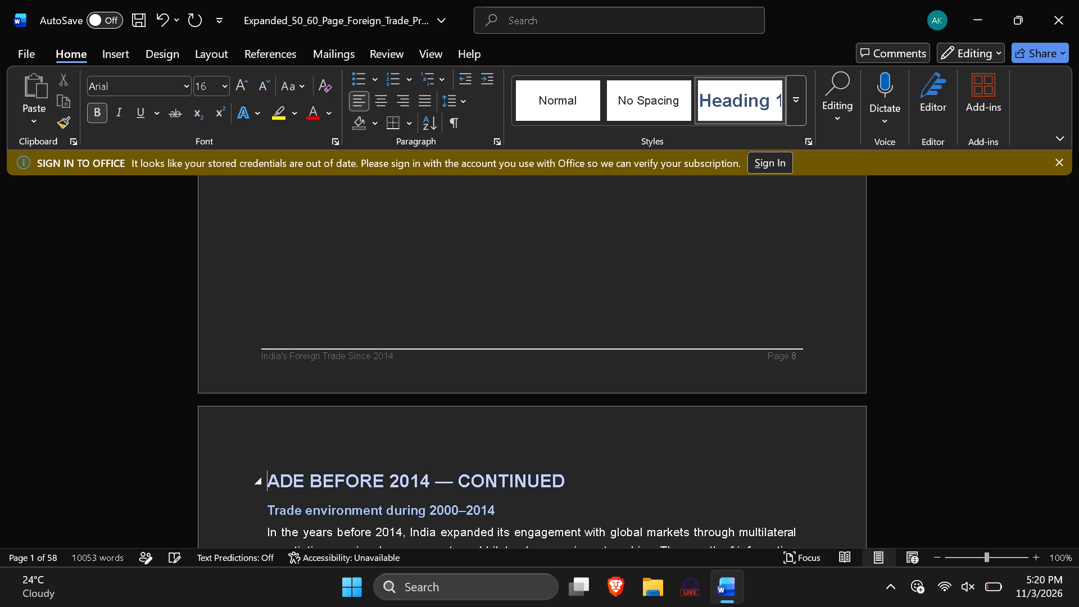
Delete the subheading "Trade environment during 2000–2014" together with the remaining "ADE BEFORE 2014 — CONTINUED" heading text above it.
click(500, 508)
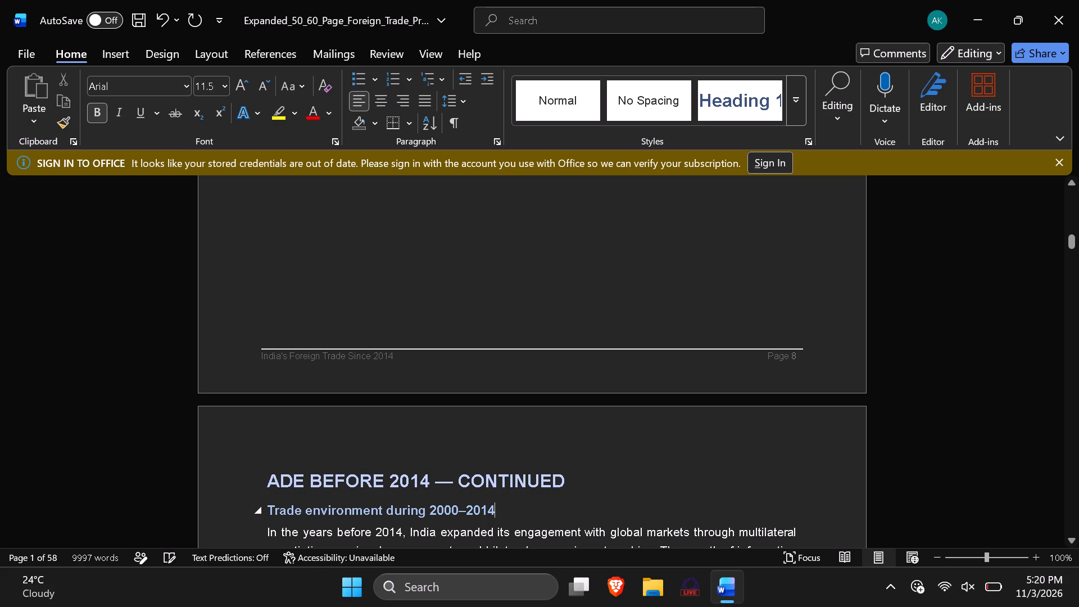
key(BackSpace)
key(BackSpace)
key(BackSpace)
key(BackSpace)
key(BackSpace)
key(BackSpace)
key(BackSpace)
key(BackSpace)
key(BackSpace)
key(BackSpace)
key(BackSpace)
key(BackSpace)
key(BackSpace)
key(BackSpace)
key(BackSpace)
key(BackSpace)
key(BackSpace)
key(BackSpace)
key(BackSpace)
key(BackSpace)
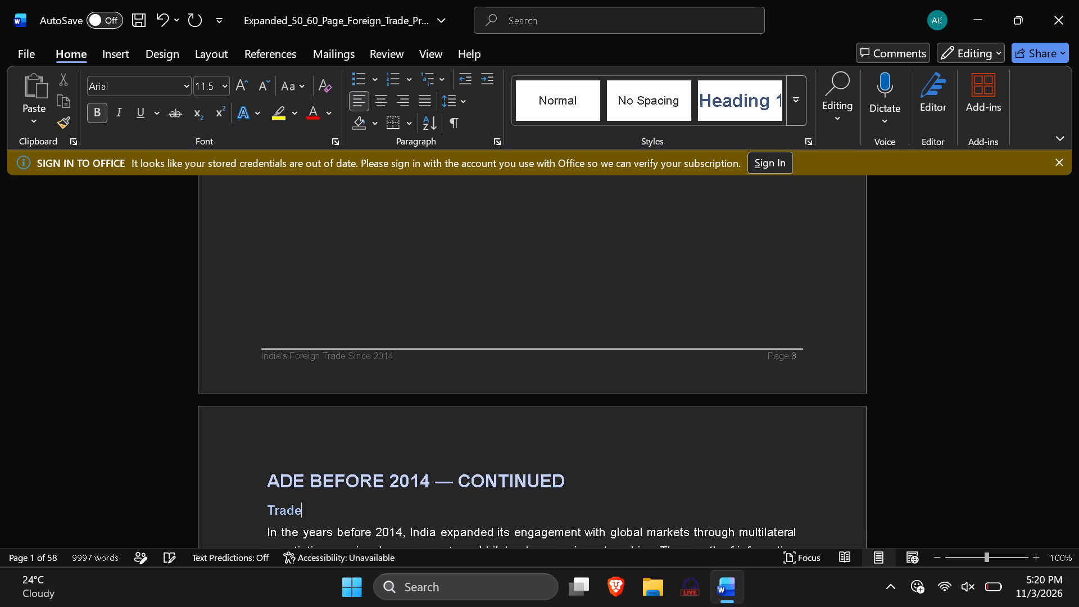
key(BackSpace)
key(BackSpace)
key(BackSpace)
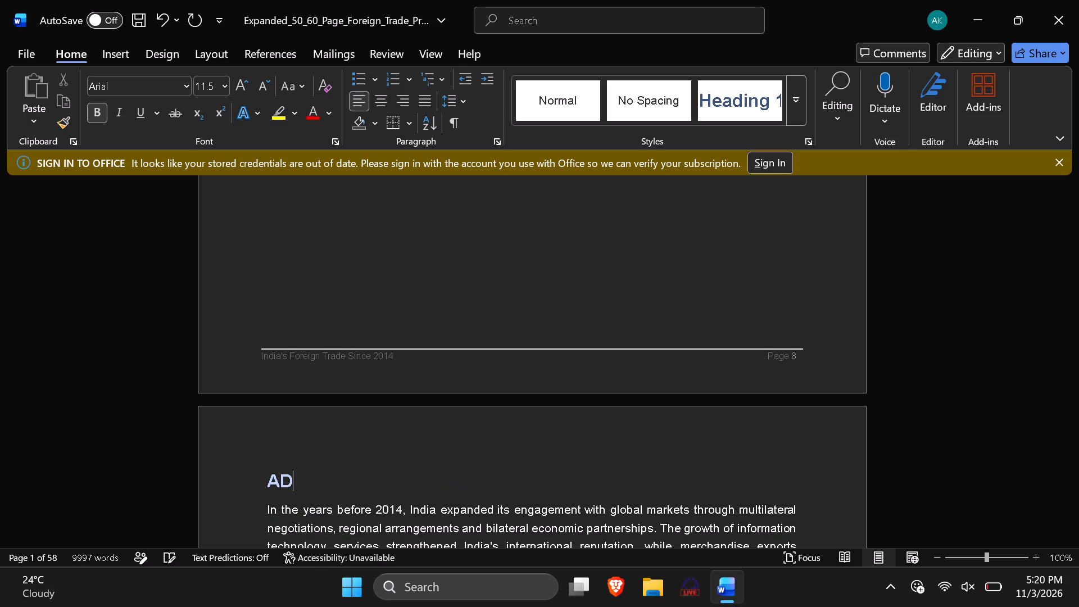
key(BackSpace)
key(BackSpace)
key(Down)
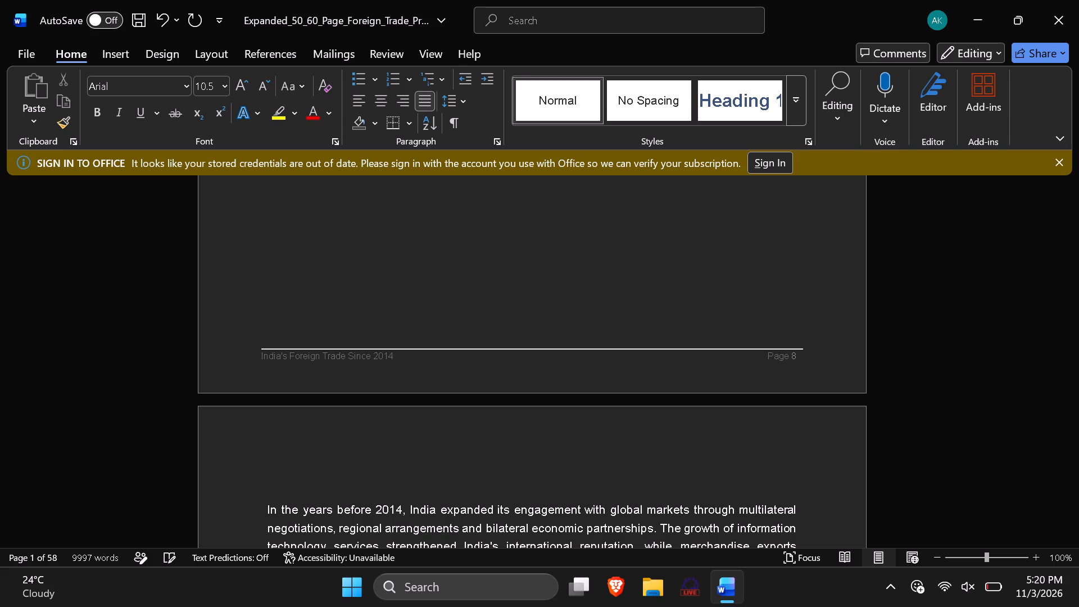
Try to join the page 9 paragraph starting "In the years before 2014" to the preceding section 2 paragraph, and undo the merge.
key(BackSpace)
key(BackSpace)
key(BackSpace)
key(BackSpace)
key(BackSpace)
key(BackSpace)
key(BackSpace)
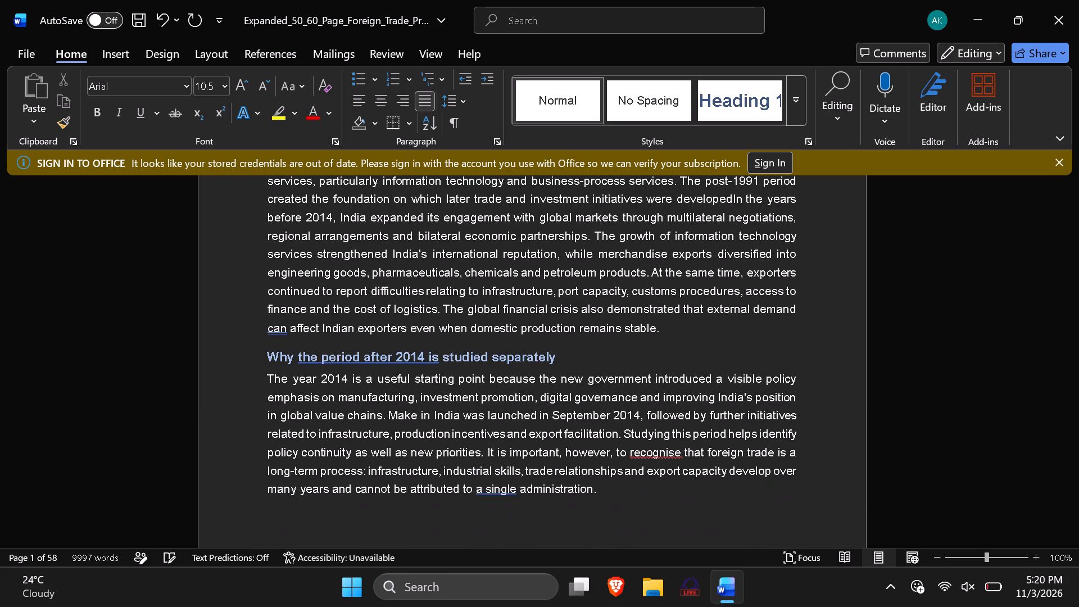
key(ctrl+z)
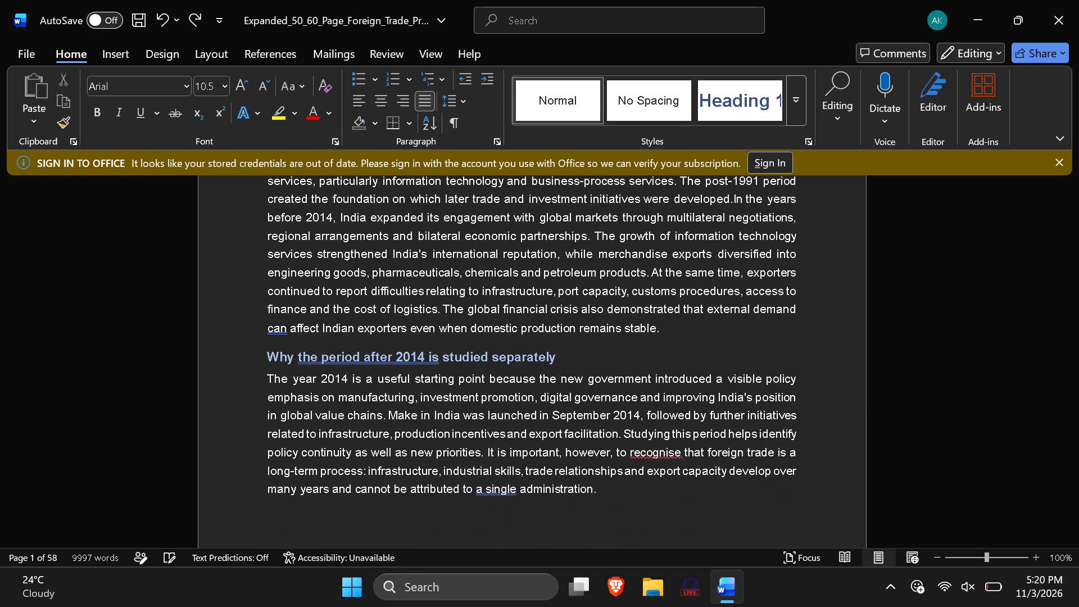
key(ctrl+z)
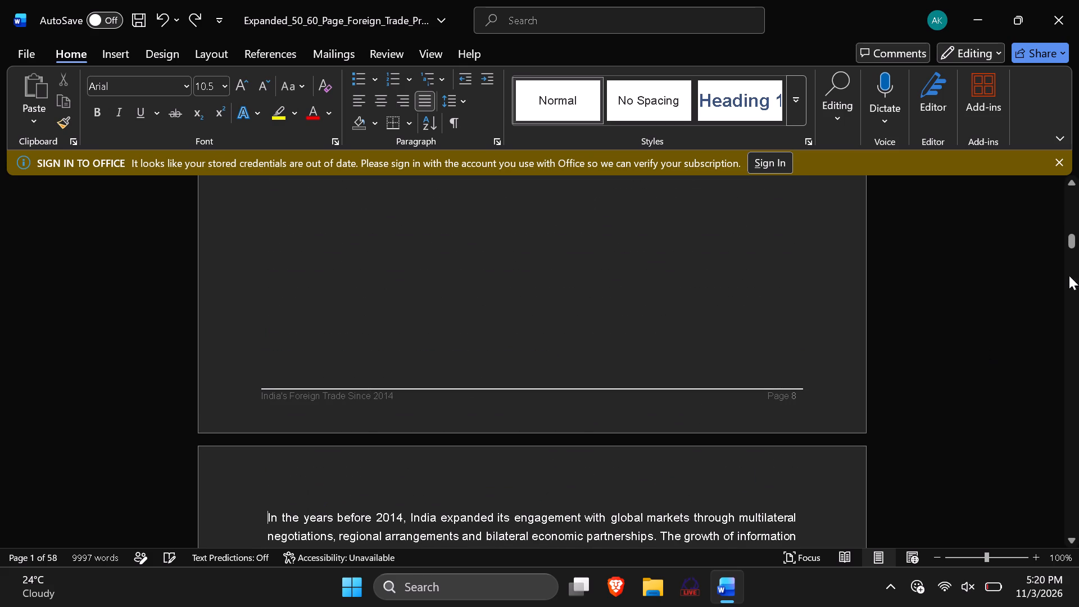
Examine the opening page of the section "BACKGROUND OF INDIA'S FOREIGN TRADE BEFORE 2014" and the page break before it.
triple_click(1068, 184)
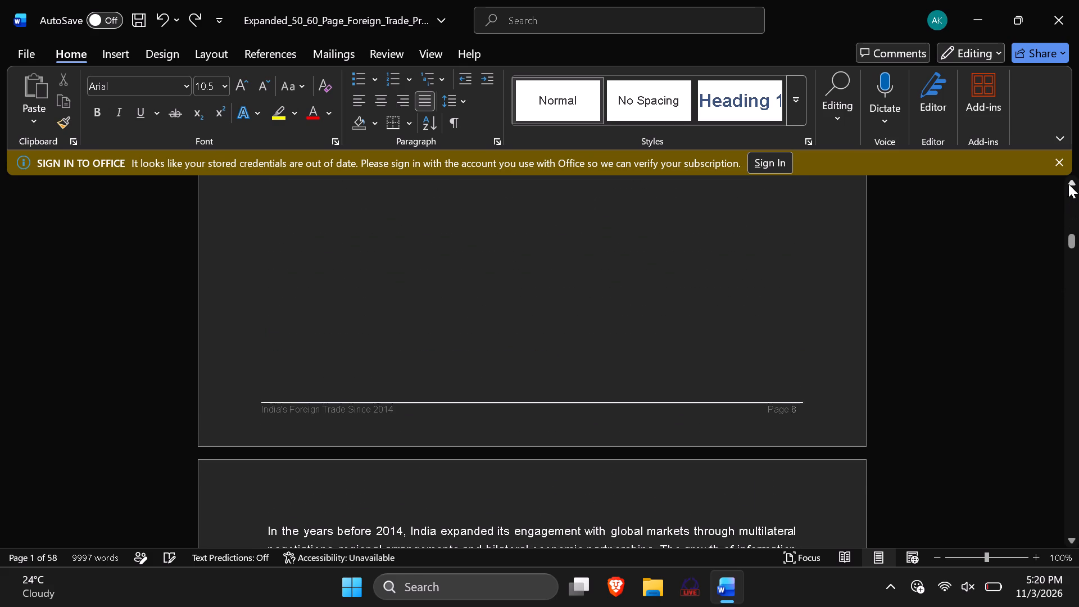
double_click(1068, 184)
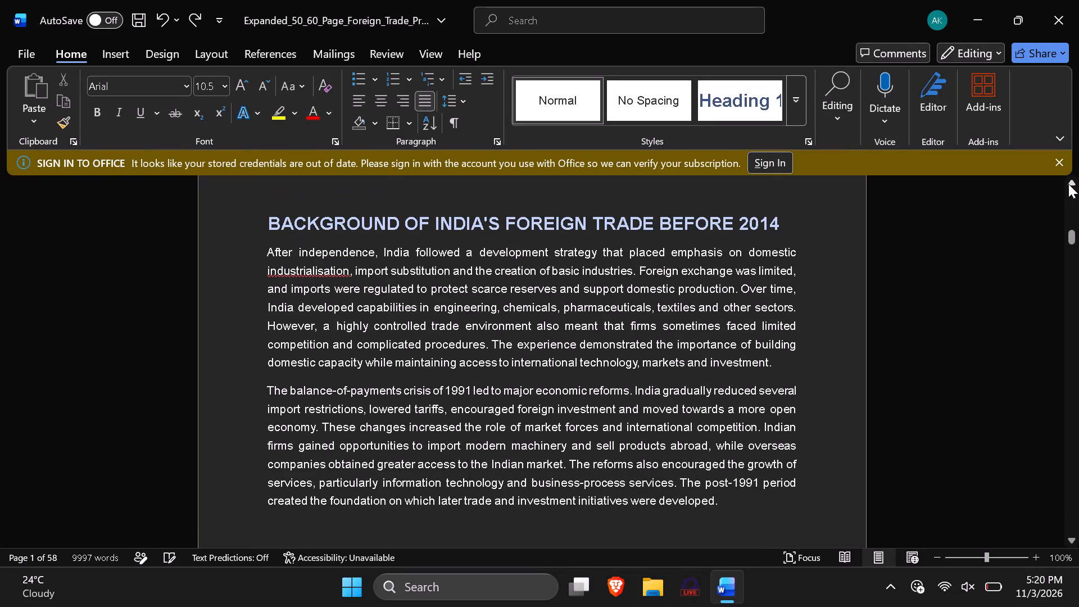
click(1068, 184)
triple_click(1068, 184)
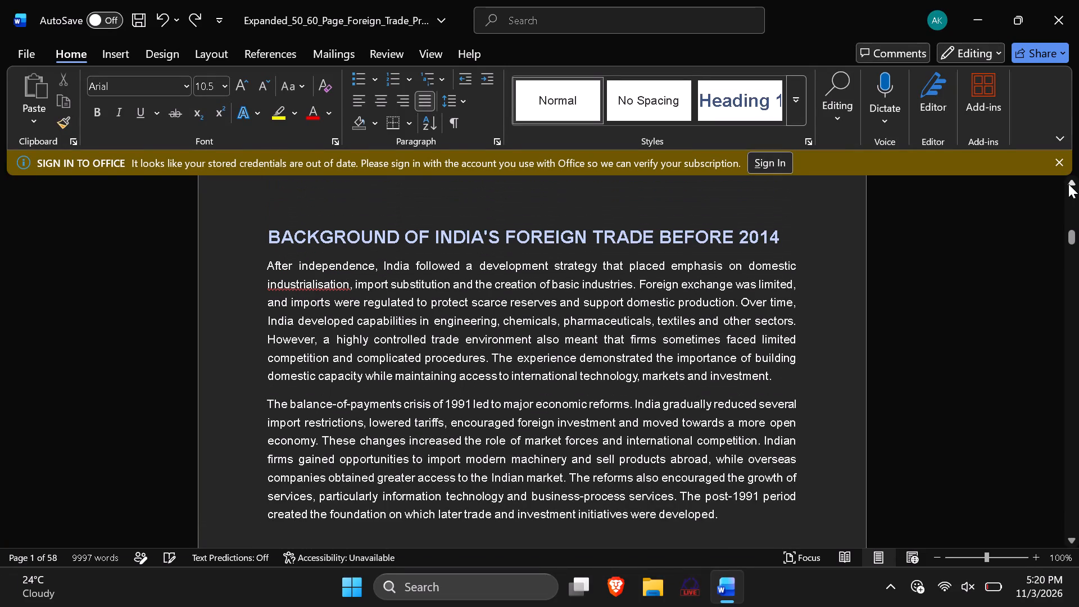
click(1068, 184)
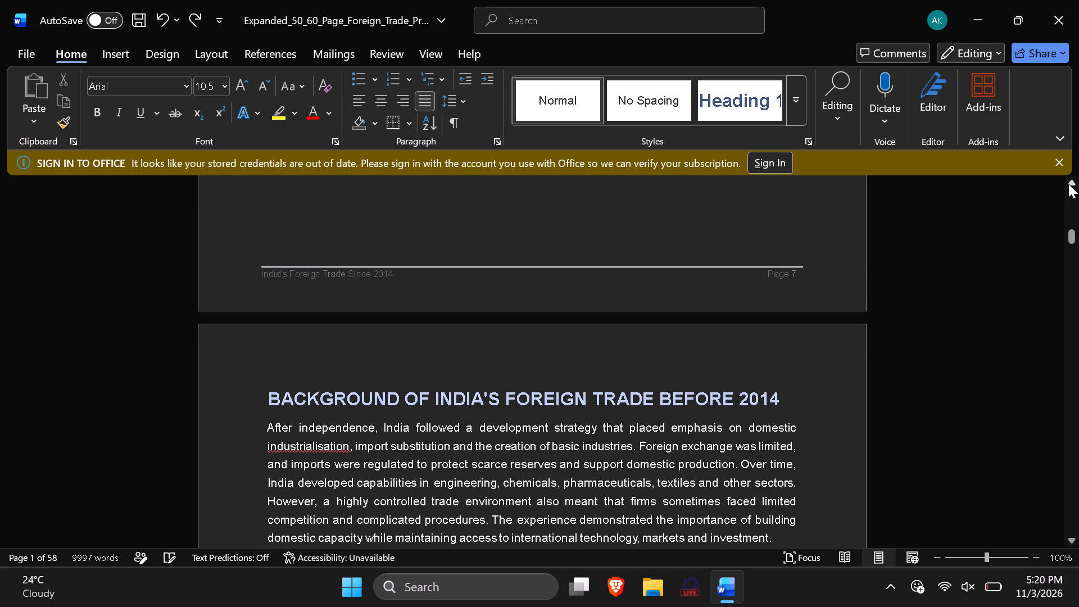
triple_click(1068, 184)
triple_click(1068, 184)
double_click(1068, 184)
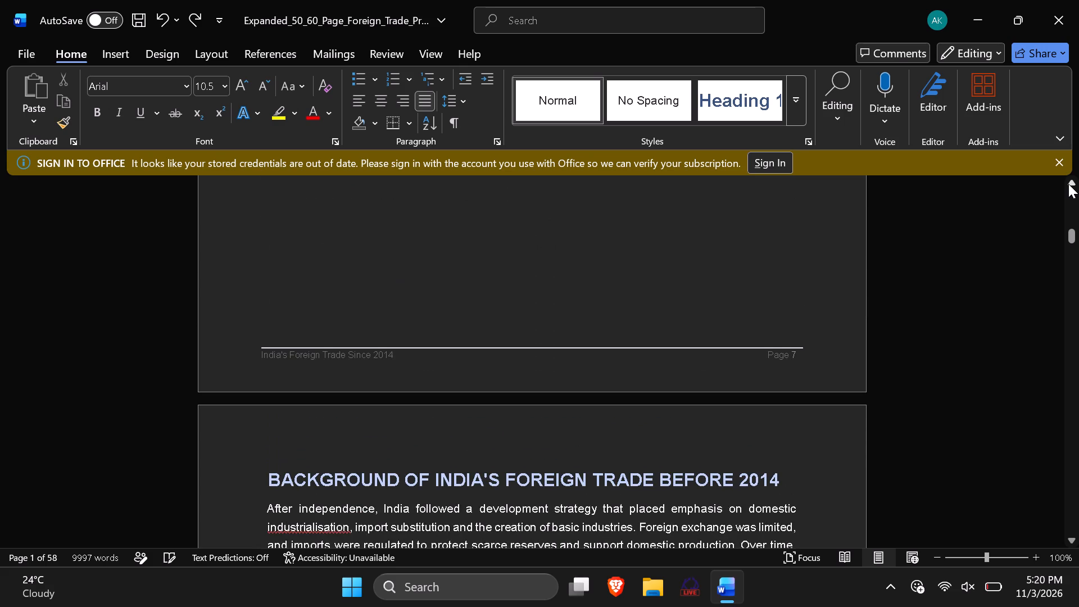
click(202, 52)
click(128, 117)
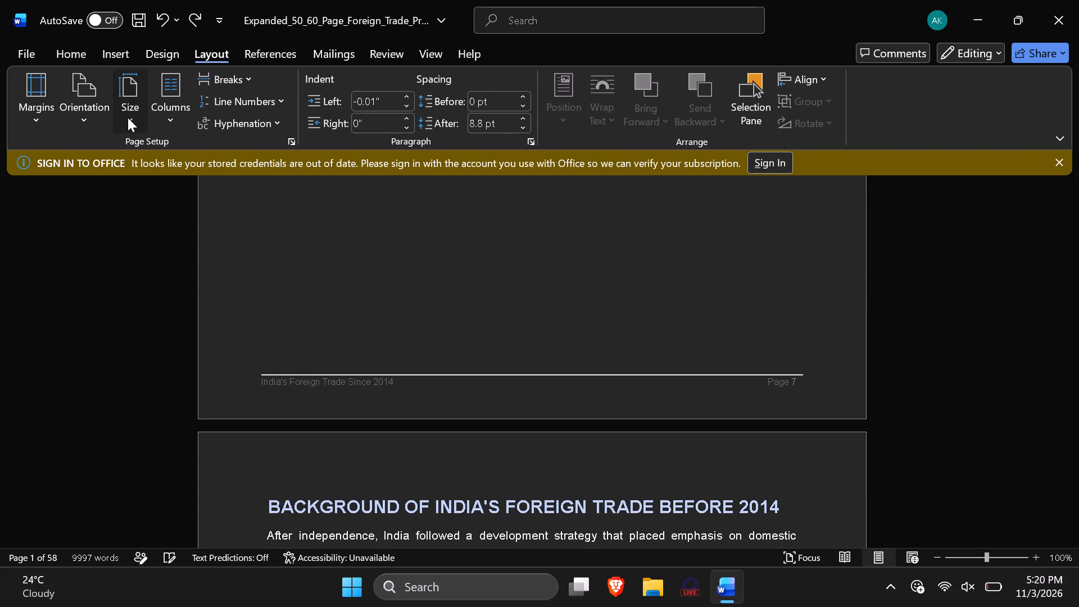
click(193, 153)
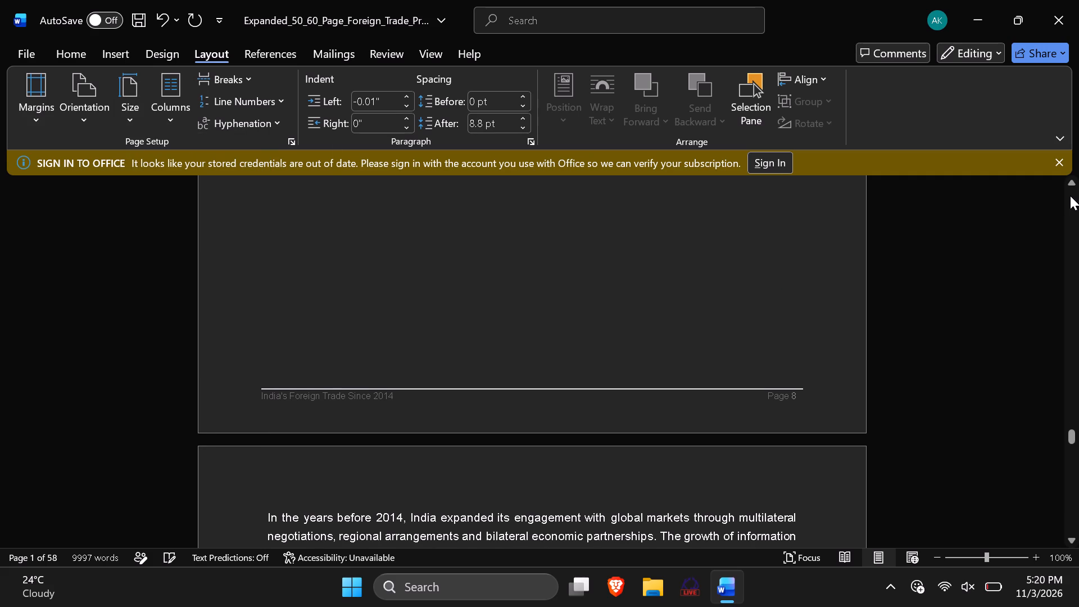
Dismiss the Office sign-in notice above the document.
click(1072, 186)
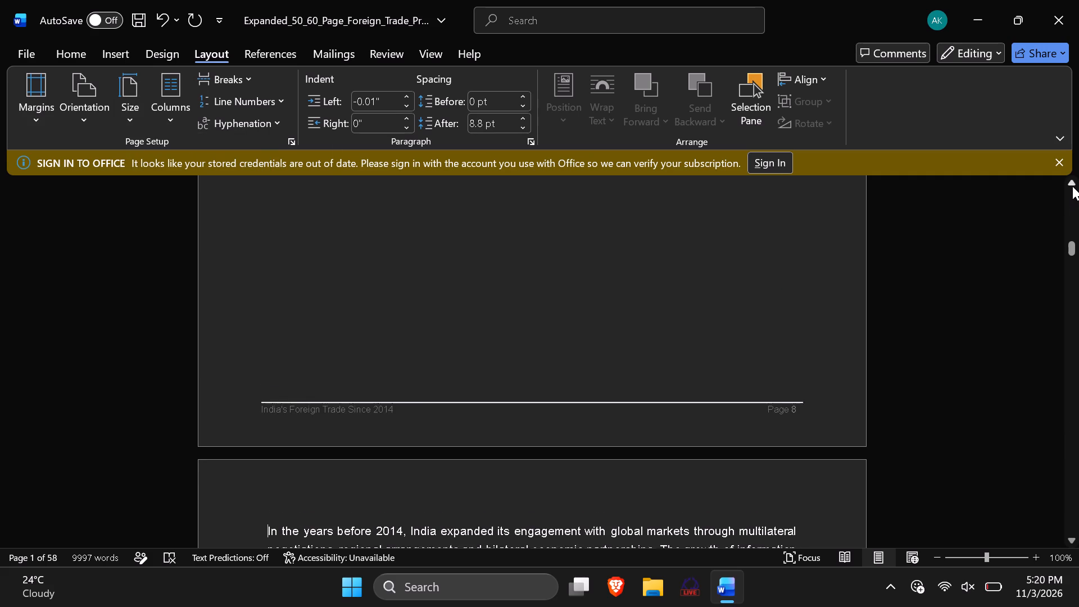
drag(1072, 186, 1060, 161)
click(1060, 161)
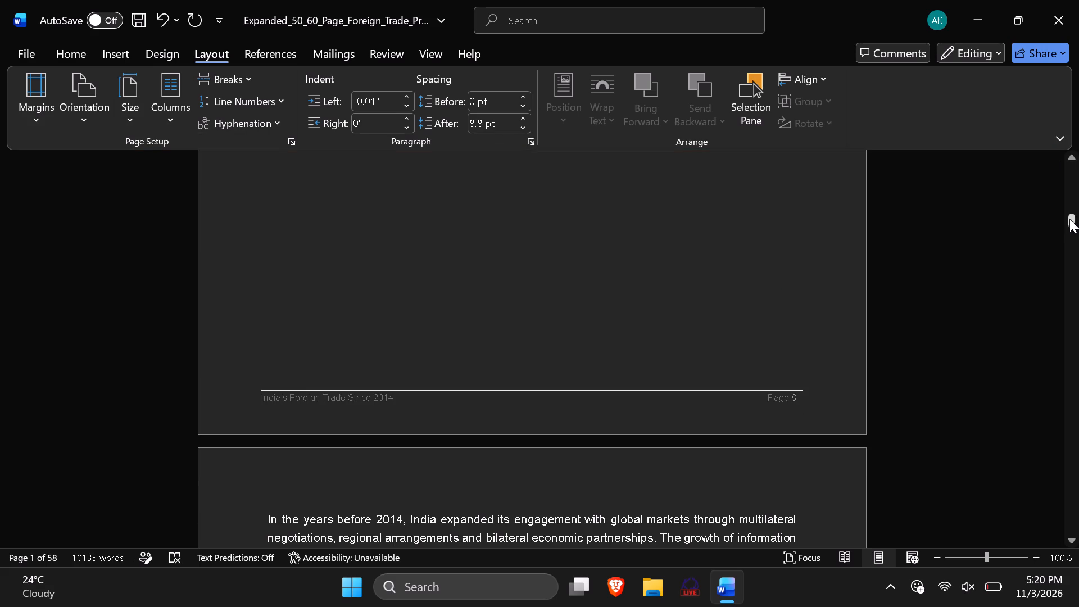
Review the document from the section 6 "FOREIGN TRADE POLICY 2023" heading back through section 3 to the study limitations.
drag(1073, 217, 1071, 275)
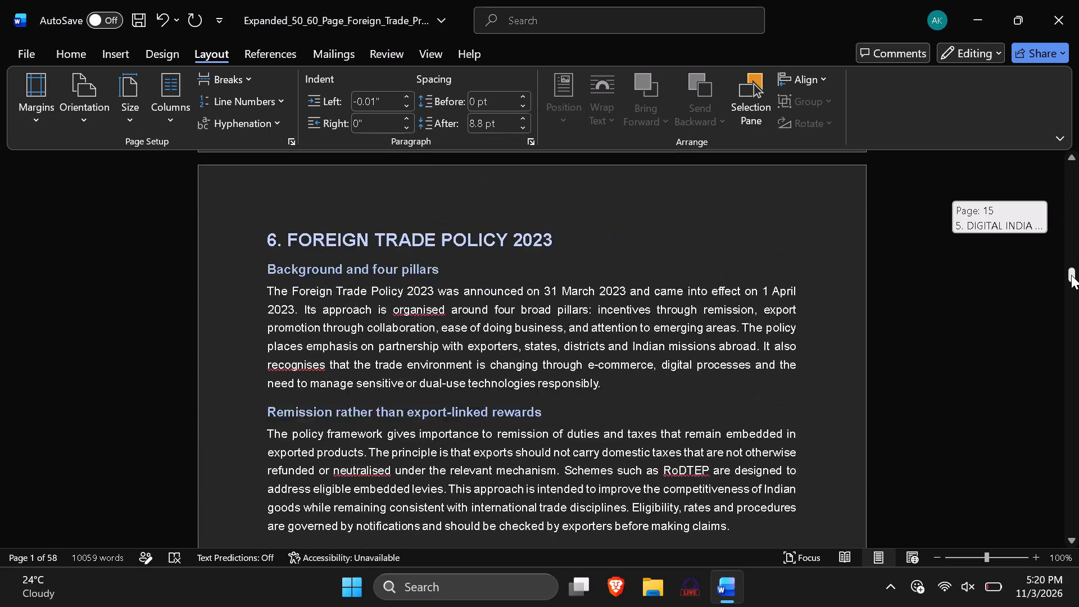
drag(1071, 275, 1064, 263)
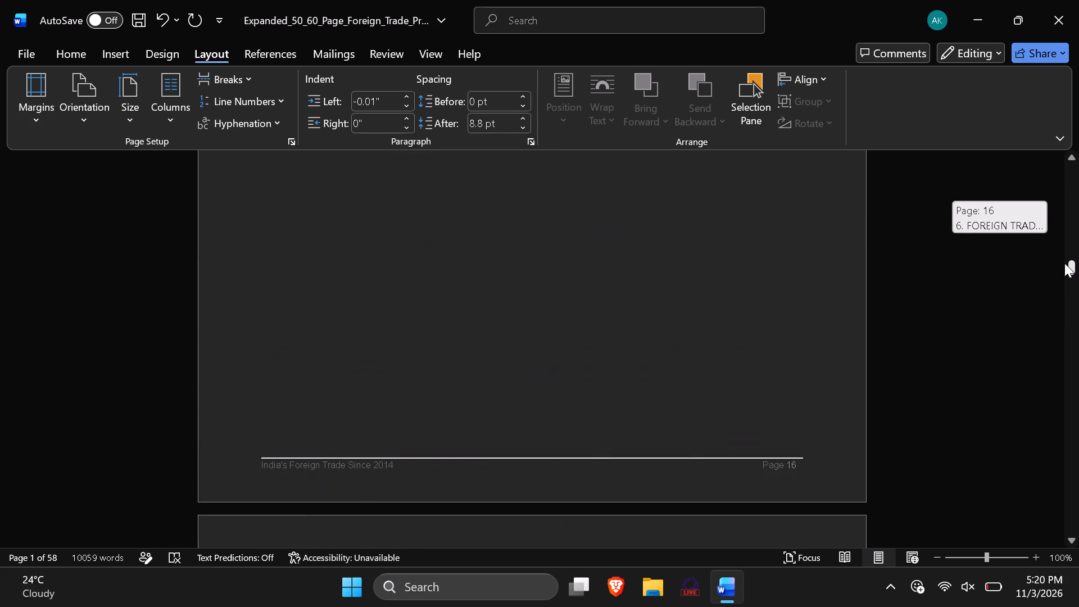
drag(1064, 263, 1064, 229)
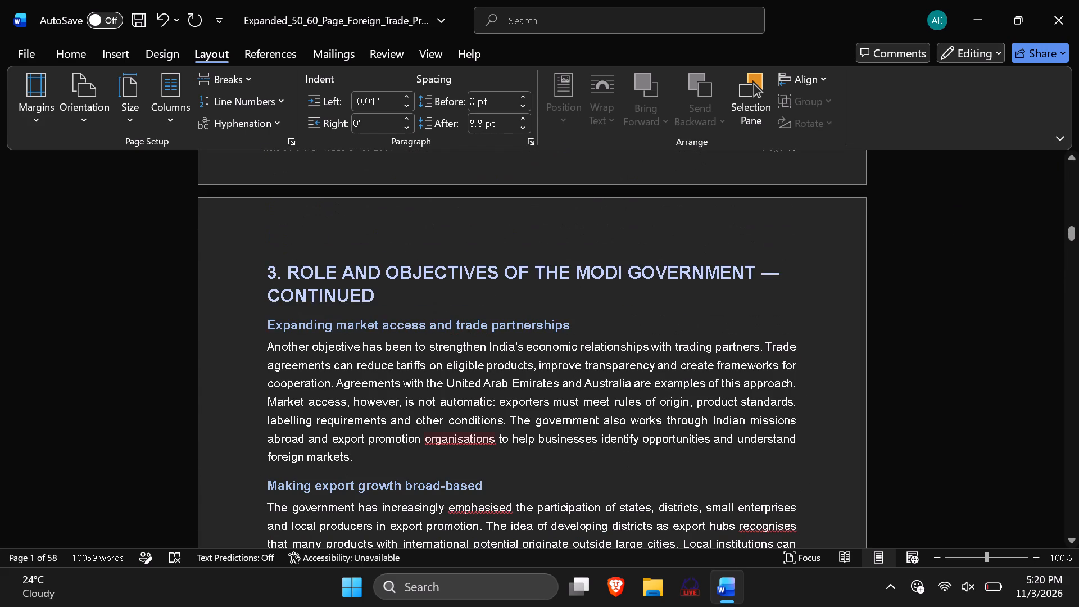
click(374, 339)
key(Up)
key(Up)
key(Up)
key(Up)
key(Up)
key(Up)
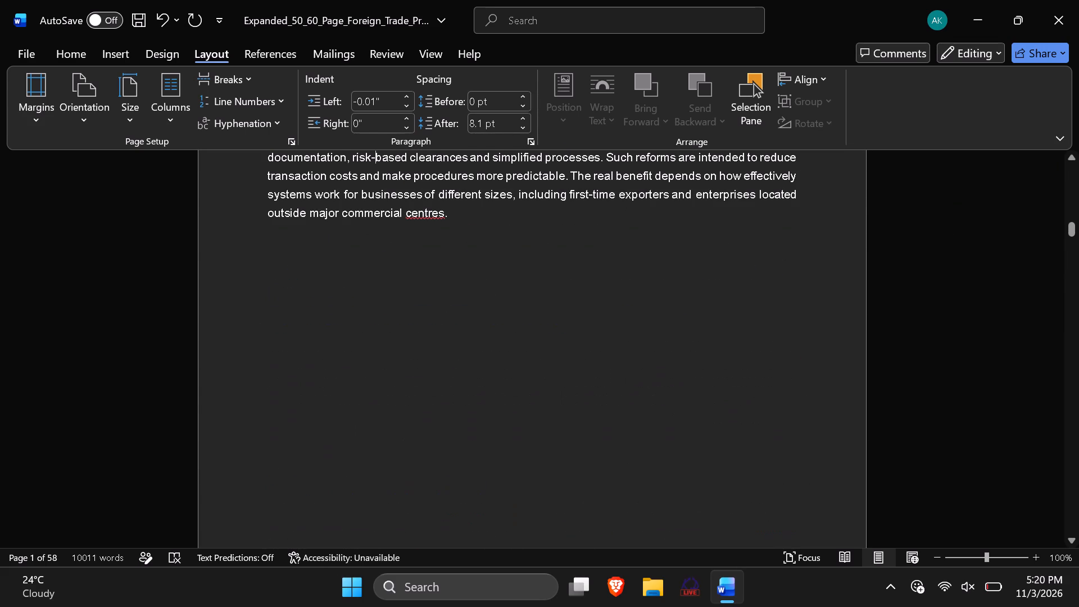
key(Up)
key(Up)
key(Up)
key(Up)
key(Up)
key(Up)
key(Up)
key(Up)
key(Up)
key(Up)
key(Up)
key(Up)
key(Up)
key(Up)
key(Up)
key(Up)
key(Up)
key(Up)
key(Up)
key(Up)
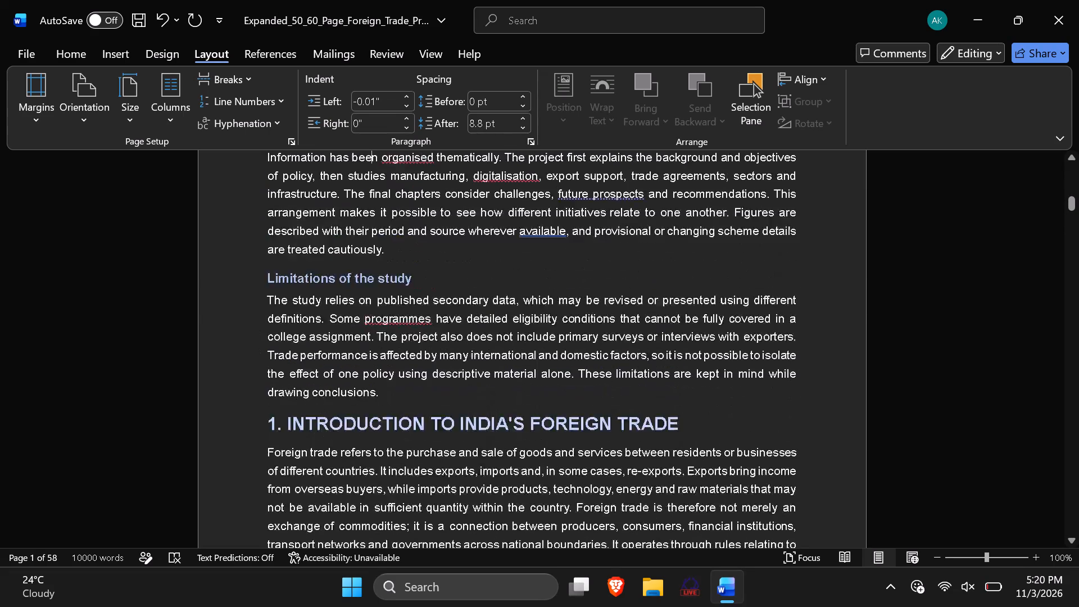
Examine the text around the section 1 introduction heading, the study limitations and the "Method of analysis" paragraph.
key(Down)
key(Down)
key(Down)
key(Down)
key(Down)
key(Down)
key(Down)
key(Down)
key(Down)
key(Down)
key(Down)
key(Down)
key(Down)
key(Down)
key(Down)
key(Down)
key(Down)
key(Down)
key(Down)
key(Down)
key(Up)
key(Up)
key(Up)
key(Up)
key(Up)
key(Up)
key(Up)
key(Up)
key(Up)
key(Up)
key(Up)
key(Up)
key(Up)
key(Up)
key(Up)
key(Up)
key(Up)
key(Up)
key(Up)
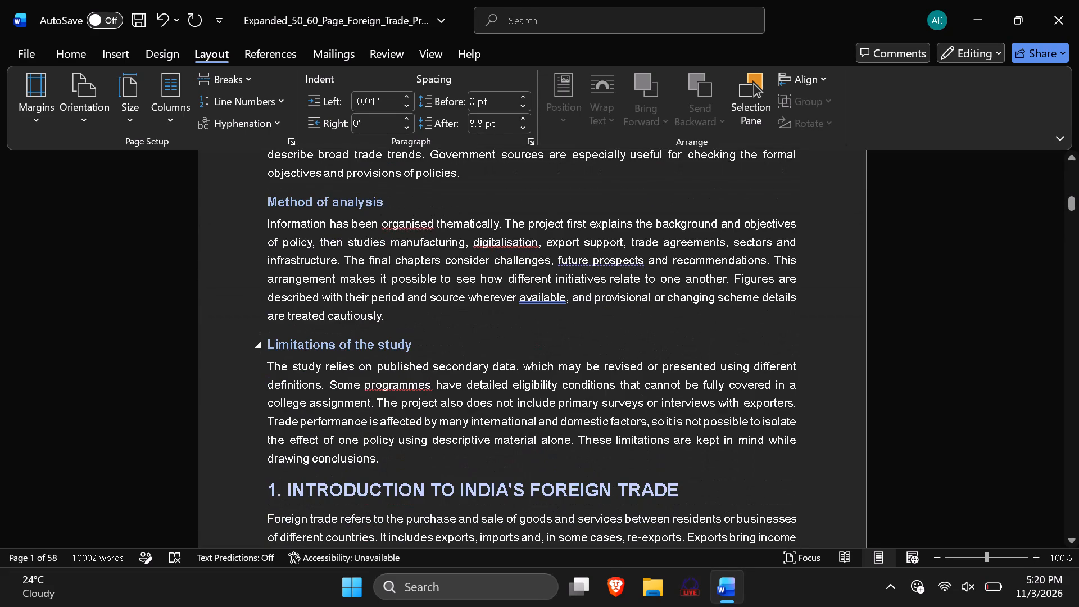
key(Down)
key(Down)
key(Down)
key(Down)
key(Down)
key(Down)
key(Down)
key(Down)
key(Down)
key(Down)
key(Down)
key(Down)
key(Down)
key(Down)
key(Down)
key(Down)
key(Down)
key(Down)
key(Down)
key(Down)
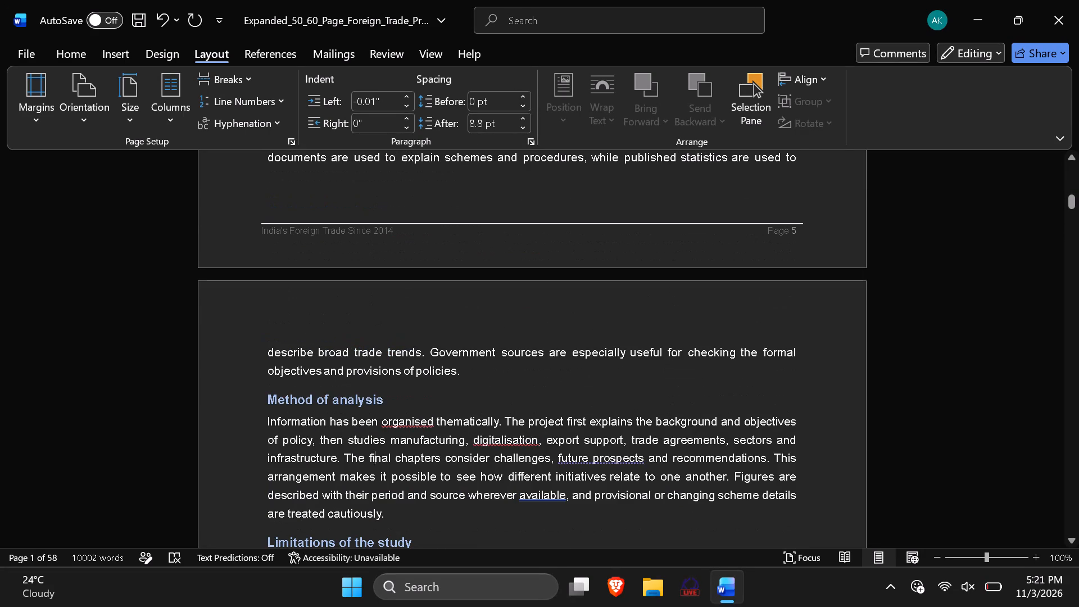
key(Up)
key(Up)
key(Down)
key(Up)
key(Up)
key(Up)
key(Up)
key(Up)
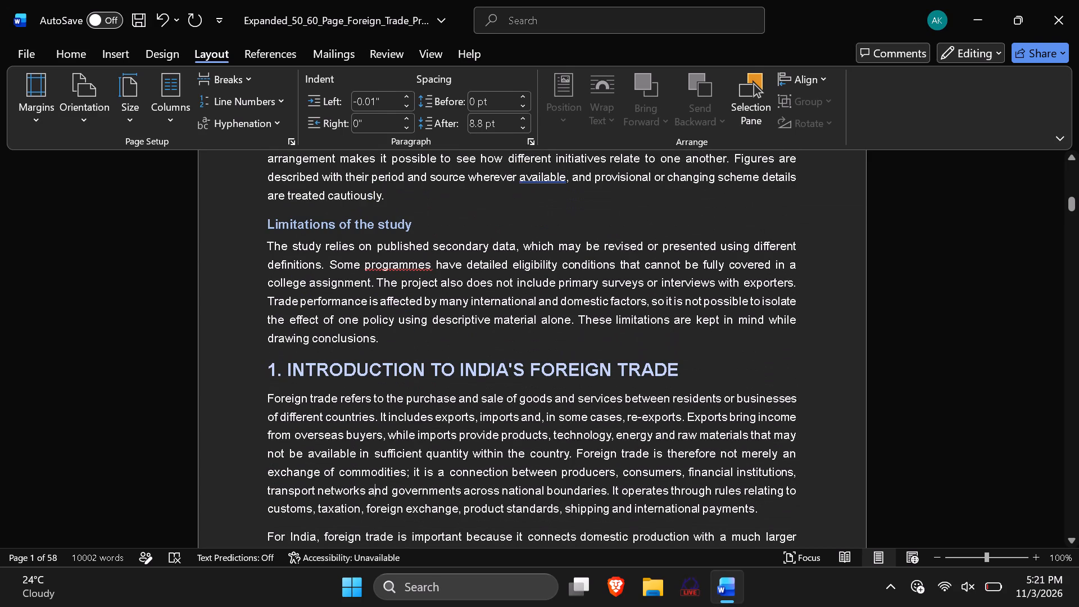
Remove the section number "1." from the heading "INTRODUCTION TO INDIA'S FOREIGN TRADE", undoing any deletion beyond the number.
key(Up)
key(Up)
key(Up)
key(Down)
key(Left)
key(Left)
key(Left)
key(Left)
key(Left)
key(Left)
key(Left)
key(Left)
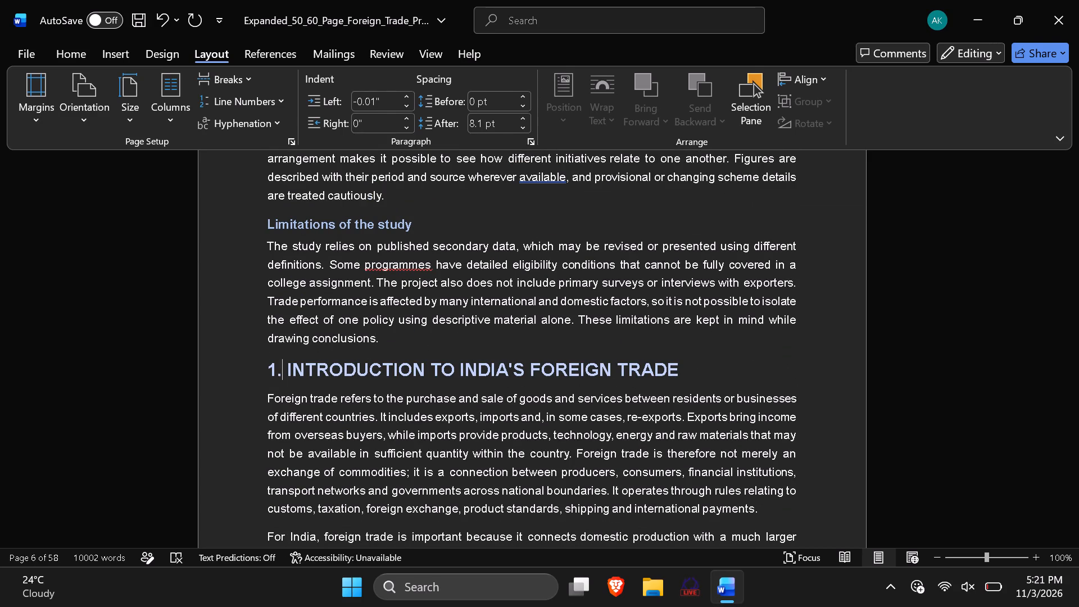
key(BackSpace)
key(BackSpace)
key(BackSpace)
key(BackSpace)
key(BackSpace)
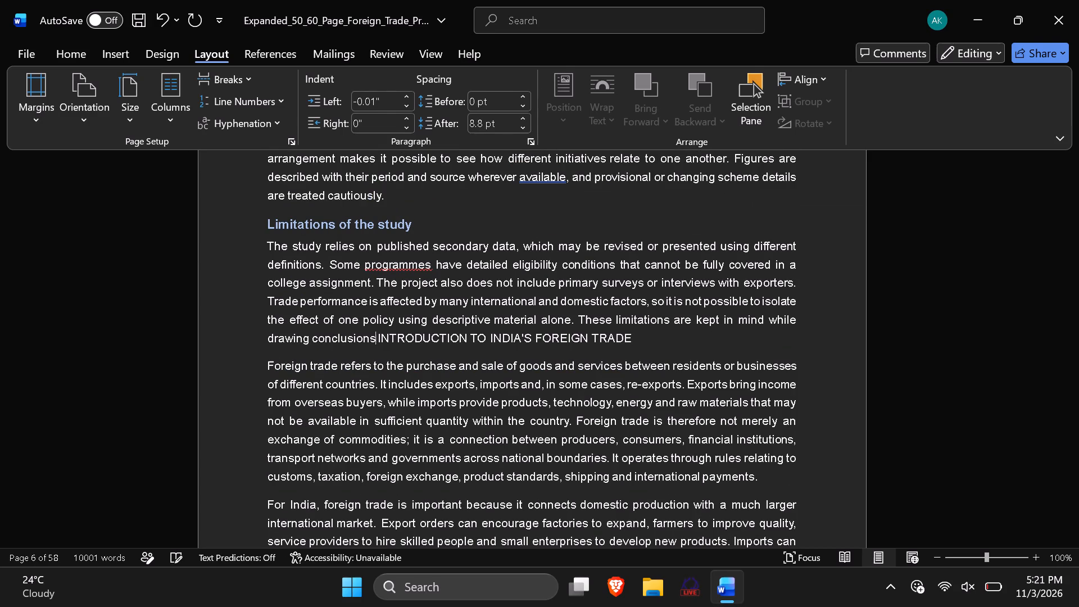
key(ctrl+z)
key(ctrl+z)
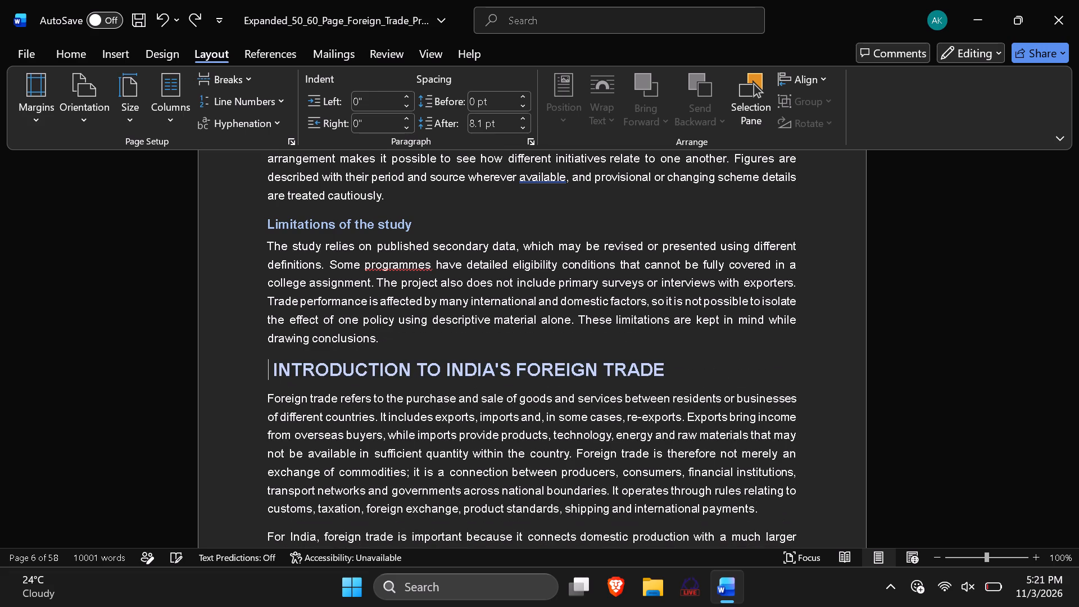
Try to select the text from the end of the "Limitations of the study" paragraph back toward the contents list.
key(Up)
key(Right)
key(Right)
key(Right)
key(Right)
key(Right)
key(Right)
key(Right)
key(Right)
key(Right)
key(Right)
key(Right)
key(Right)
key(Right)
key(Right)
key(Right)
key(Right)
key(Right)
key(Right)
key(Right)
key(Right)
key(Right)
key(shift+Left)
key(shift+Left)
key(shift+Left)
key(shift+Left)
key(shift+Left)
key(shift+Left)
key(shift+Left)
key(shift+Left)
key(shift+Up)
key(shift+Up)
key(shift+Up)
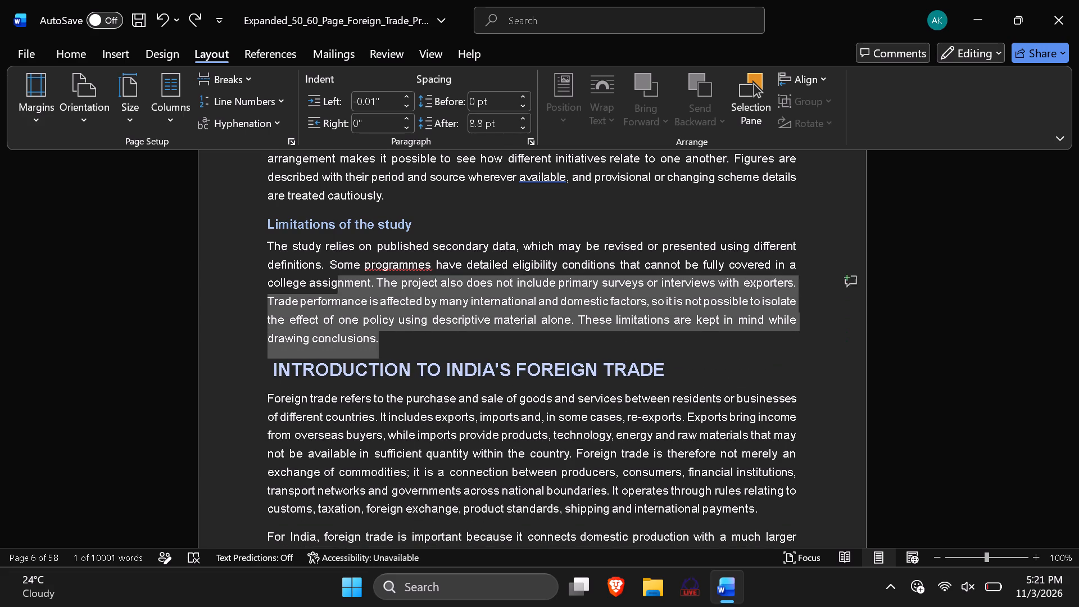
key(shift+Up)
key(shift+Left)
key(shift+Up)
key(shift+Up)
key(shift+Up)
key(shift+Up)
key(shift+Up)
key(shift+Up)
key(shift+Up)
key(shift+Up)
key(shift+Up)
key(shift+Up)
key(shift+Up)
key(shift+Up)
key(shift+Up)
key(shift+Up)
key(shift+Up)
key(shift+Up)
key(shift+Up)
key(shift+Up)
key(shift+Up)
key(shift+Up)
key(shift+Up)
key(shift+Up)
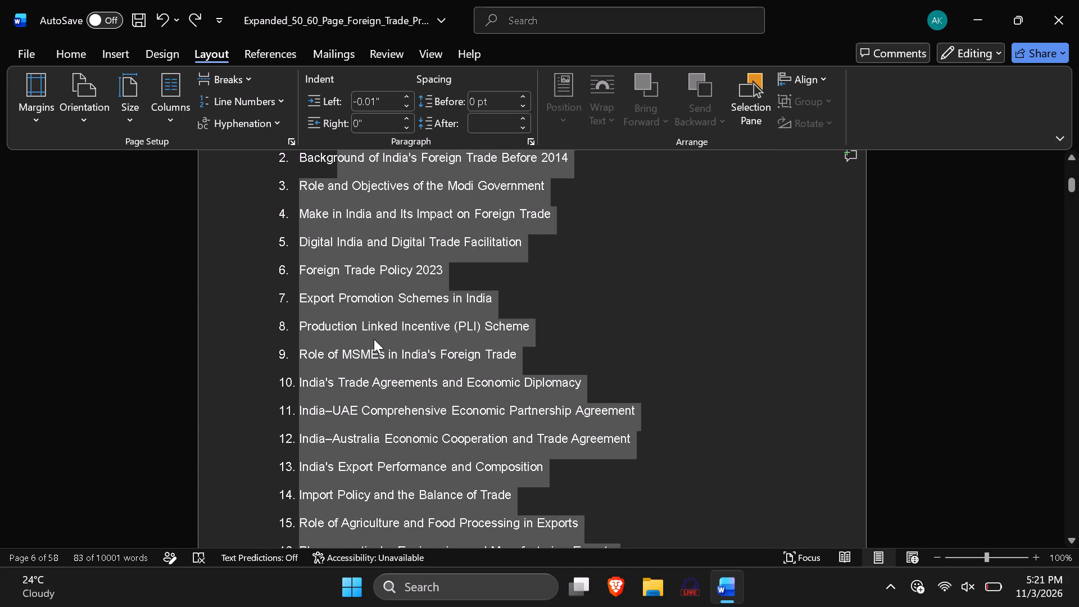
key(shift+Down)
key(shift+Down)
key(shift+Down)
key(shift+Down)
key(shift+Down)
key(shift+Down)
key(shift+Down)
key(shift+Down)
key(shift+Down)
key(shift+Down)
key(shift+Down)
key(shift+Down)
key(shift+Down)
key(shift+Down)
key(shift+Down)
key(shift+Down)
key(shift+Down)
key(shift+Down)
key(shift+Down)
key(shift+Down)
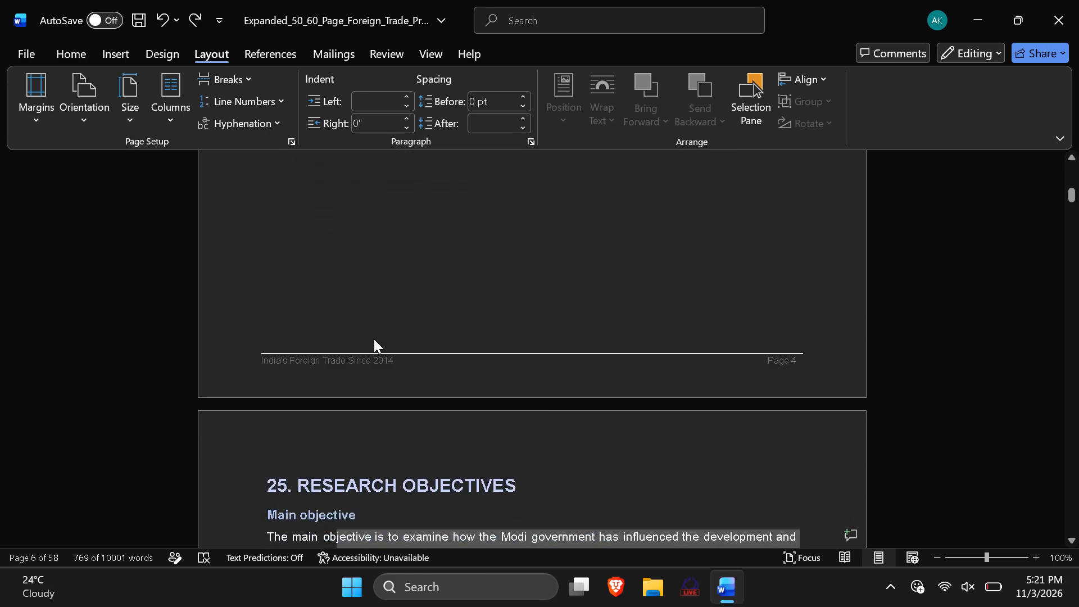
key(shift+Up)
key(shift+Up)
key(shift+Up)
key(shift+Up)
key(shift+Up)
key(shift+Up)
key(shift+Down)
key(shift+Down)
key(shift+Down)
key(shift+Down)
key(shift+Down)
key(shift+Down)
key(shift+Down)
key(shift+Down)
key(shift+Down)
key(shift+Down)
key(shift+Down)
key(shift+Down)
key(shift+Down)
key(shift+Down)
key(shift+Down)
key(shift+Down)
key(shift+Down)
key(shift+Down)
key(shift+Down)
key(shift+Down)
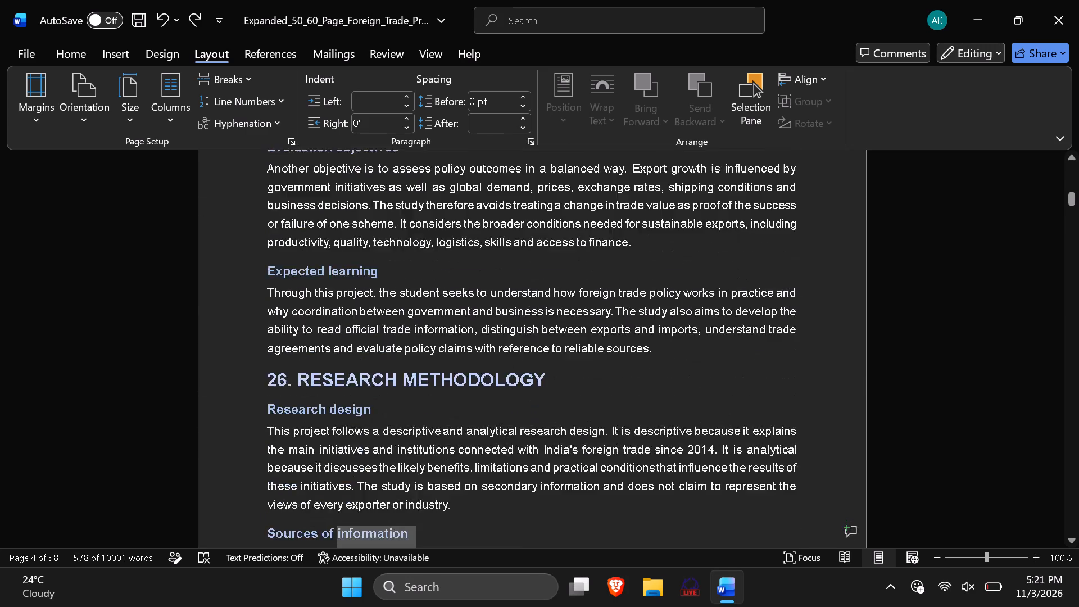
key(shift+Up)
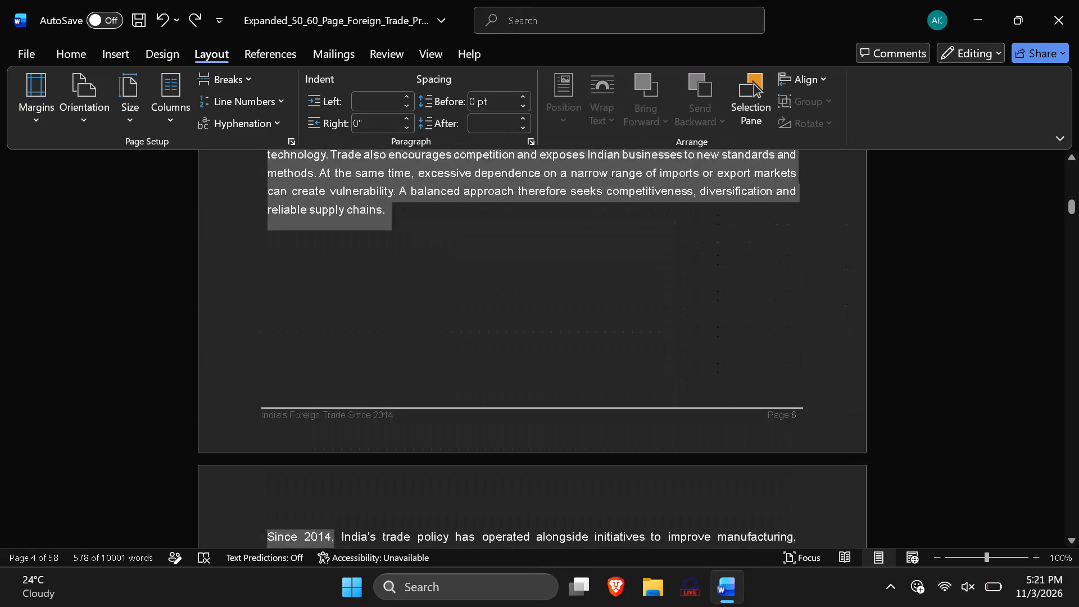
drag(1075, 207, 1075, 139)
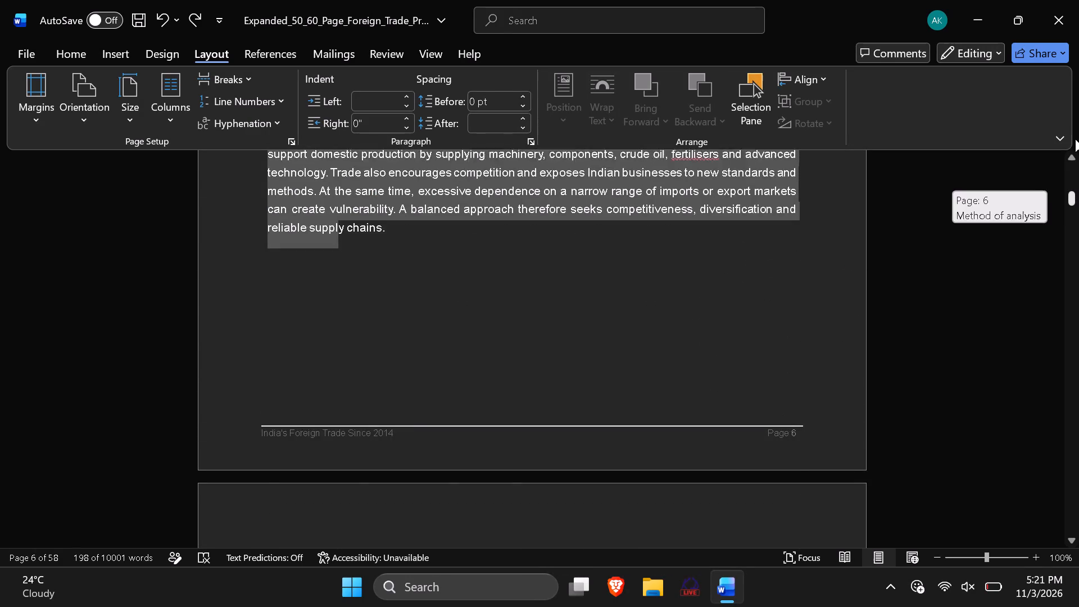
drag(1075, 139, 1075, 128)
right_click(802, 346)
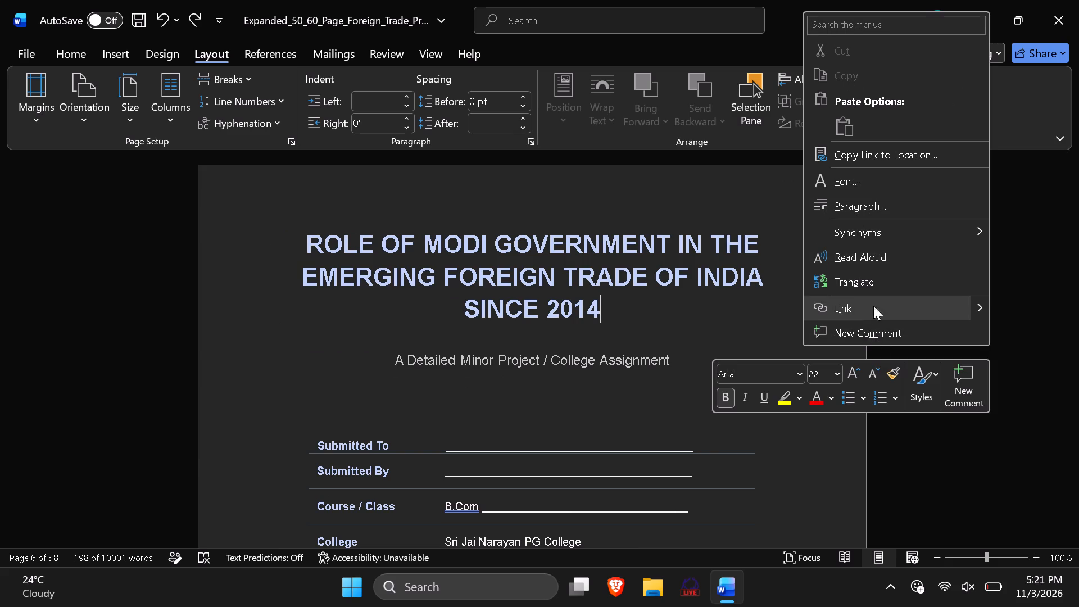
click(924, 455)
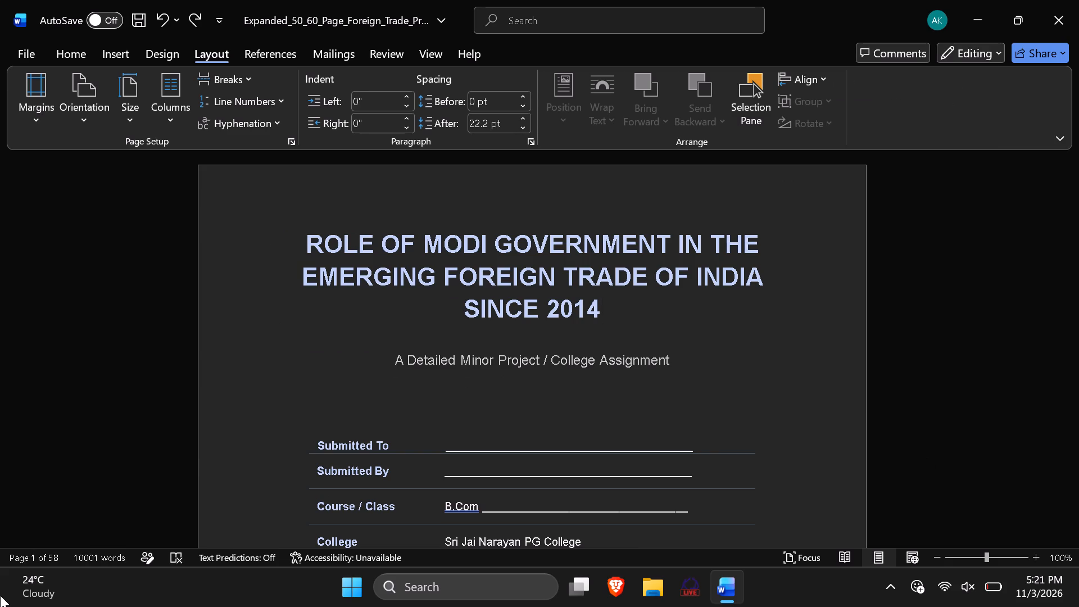
View the title page through the page thumbnails in the navigation pane, and close the pane.
click(19, 551)
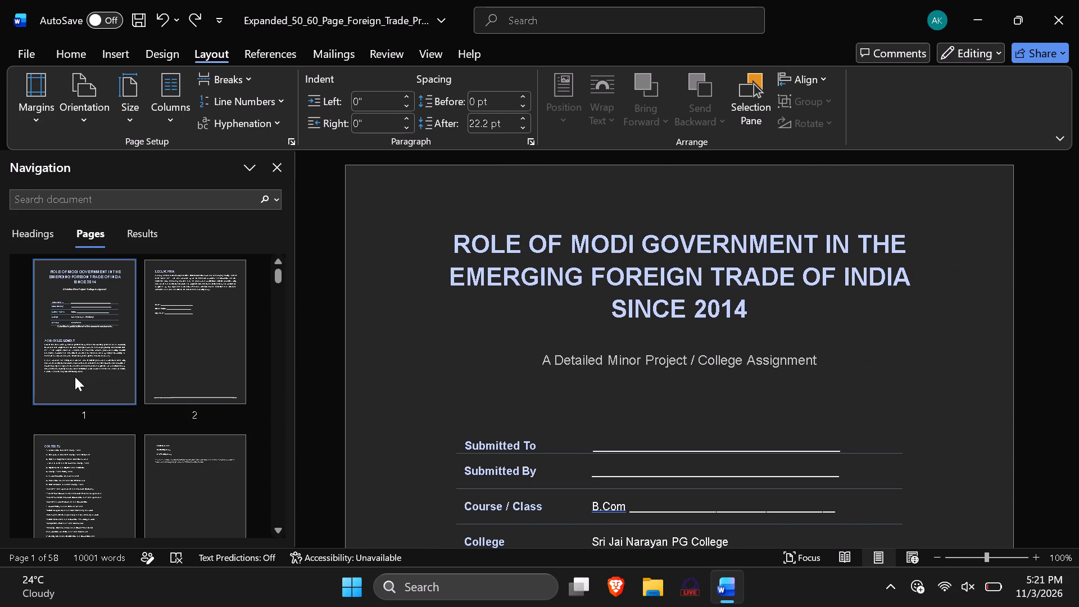
right_click(75, 377)
right_click(75, 377)
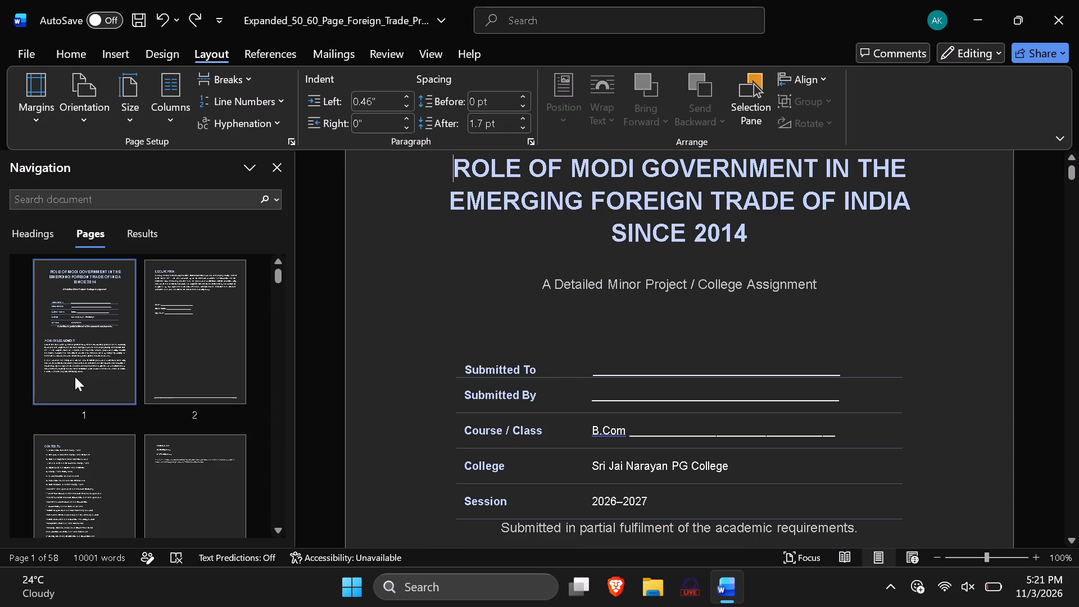
right_click(75, 377)
click(66, 55)
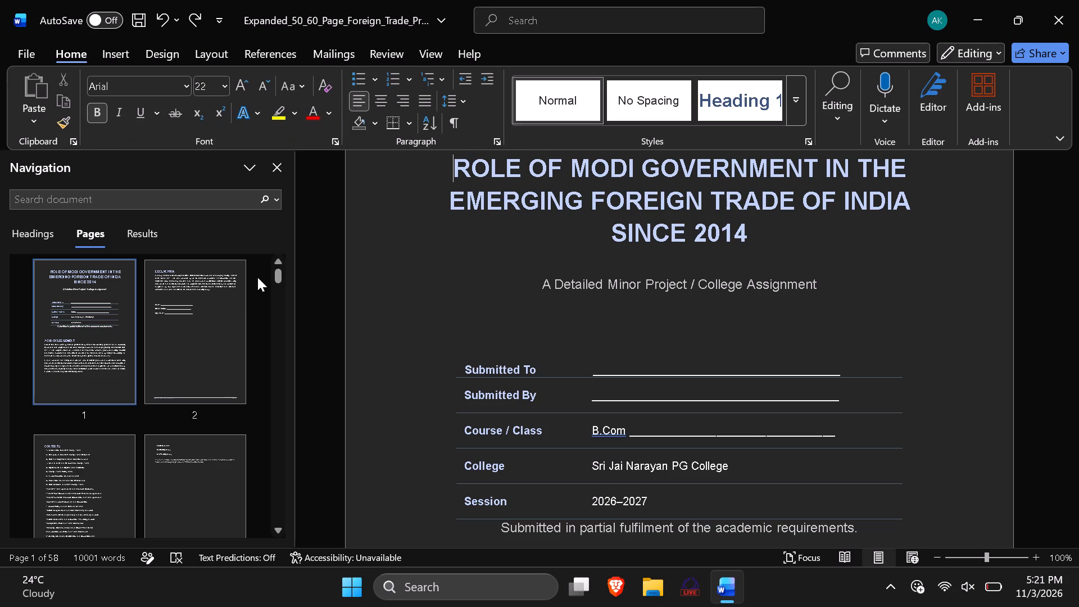
click(280, 165)
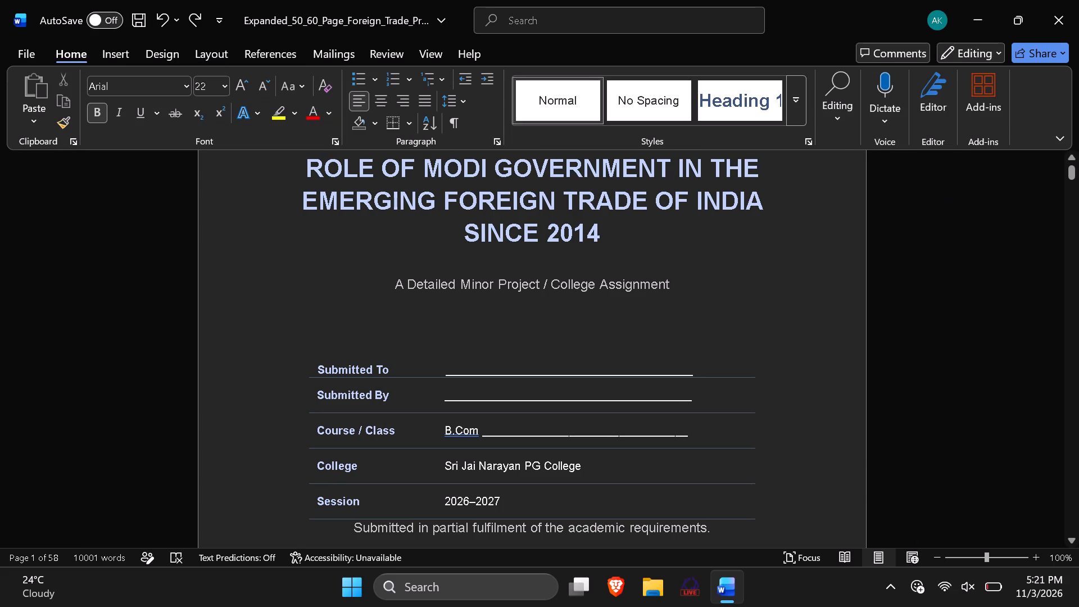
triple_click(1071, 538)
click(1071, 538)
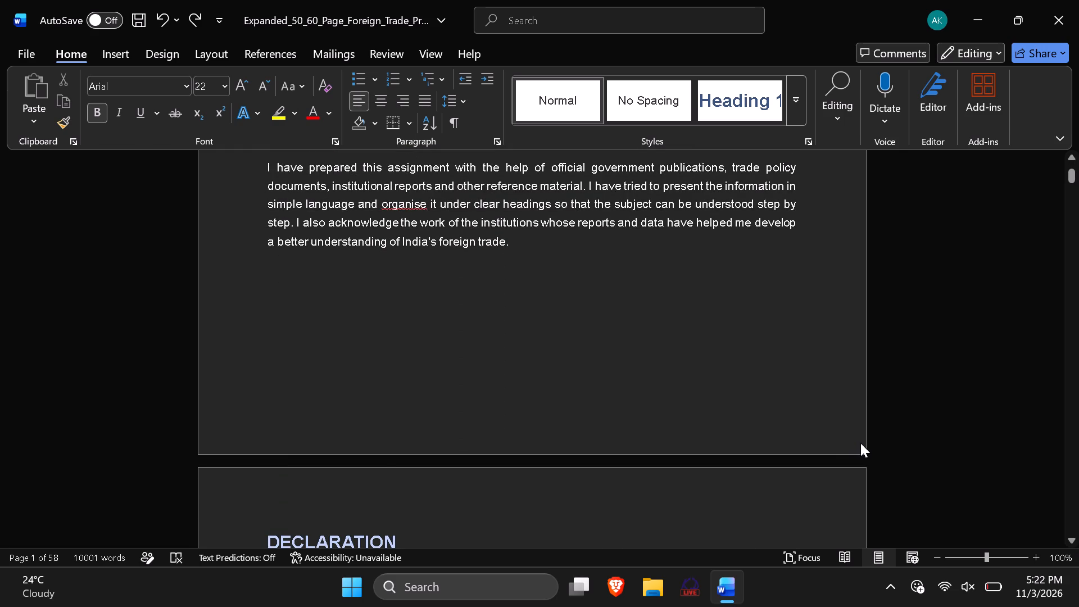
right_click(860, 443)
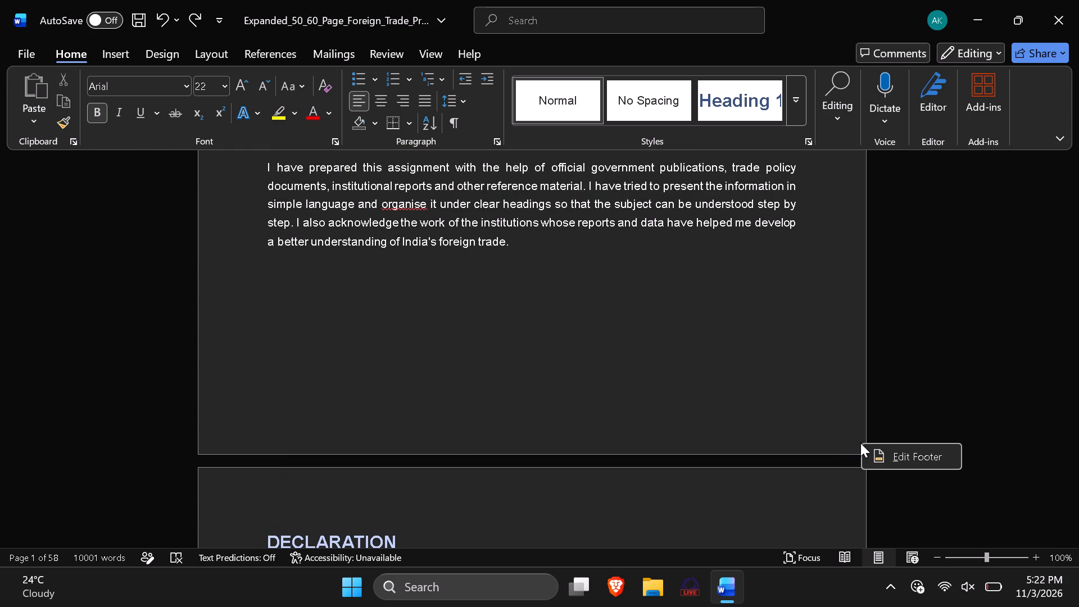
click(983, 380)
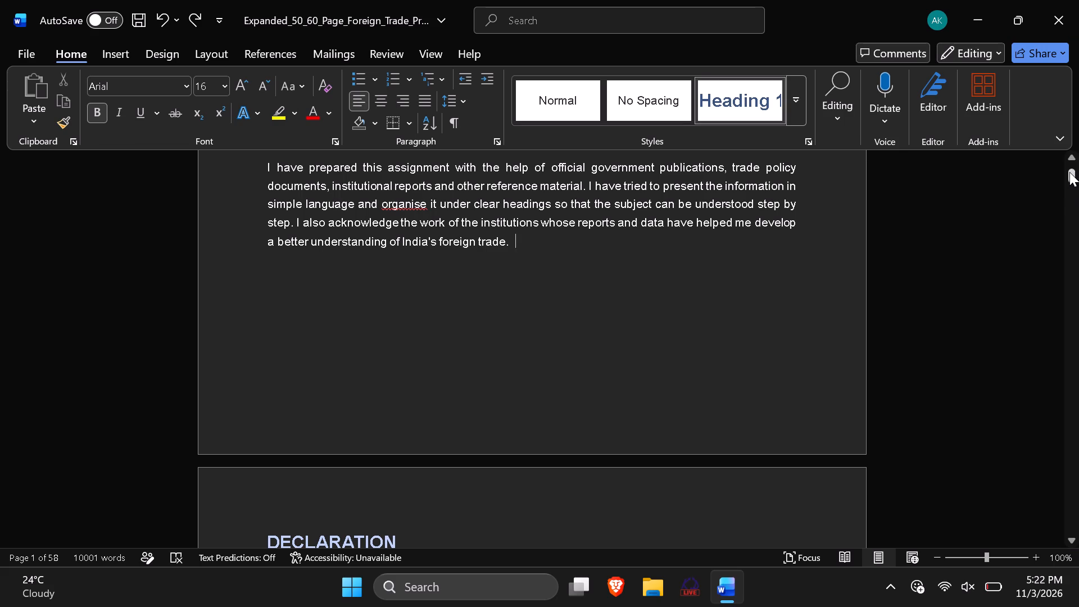
Examine the "BACKGROUND OF INDIA'S FOREIGN TRADE BEFORE 2014" section through the text around the "Why the period after 2014 is studied separately" subheading.
drag(1069, 173, 1072, 212)
click(491, 443)
key(Down)
key(Down)
key(Down)
key(Down)
key(Down)
key(Down)
key(Down)
key(Down)
key(Down)
key(Down)
key(Down)
key(Down)
key(Down)
key(Down)
key(Down)
key(Down)
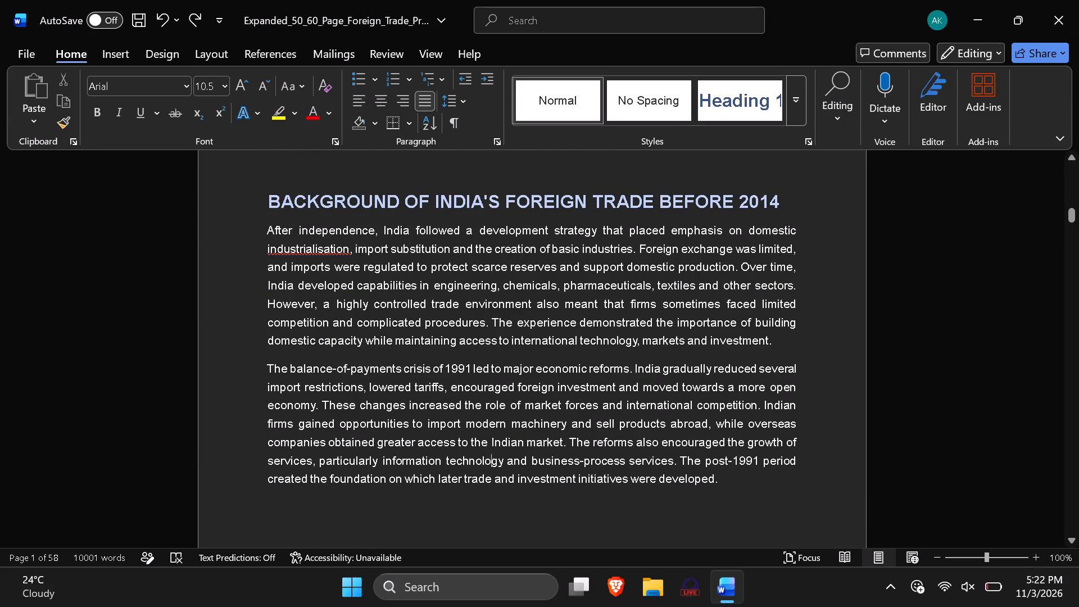
key(Down)
key(Down)
key(Down)
key(Down)
key(Up)
key(Up)
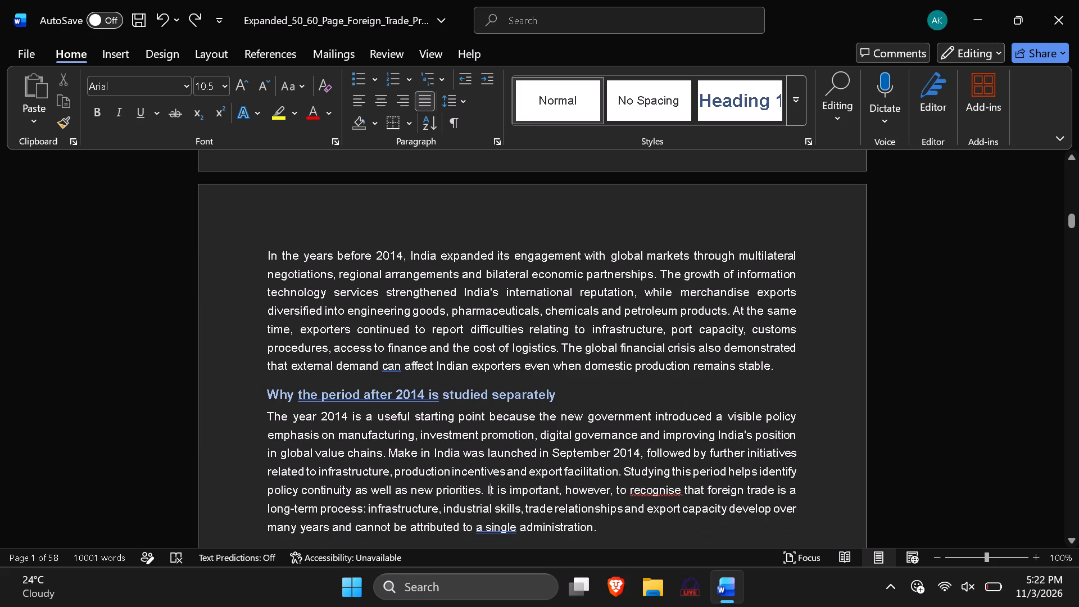
key(Up)
key(Up)
key(Up)
key(Up)
key(Up)
key(Up)
key(Right)
key(Down)
key(Down)
key(Right)
Delete the subheading "Why the period after 2014 is studied separately" together with its line.
key(Up)
key(Up)
key(Down)
key(Left)
key(Right)
key(Right)
key(Right)
key(Right)
key(Right)
key(Right)
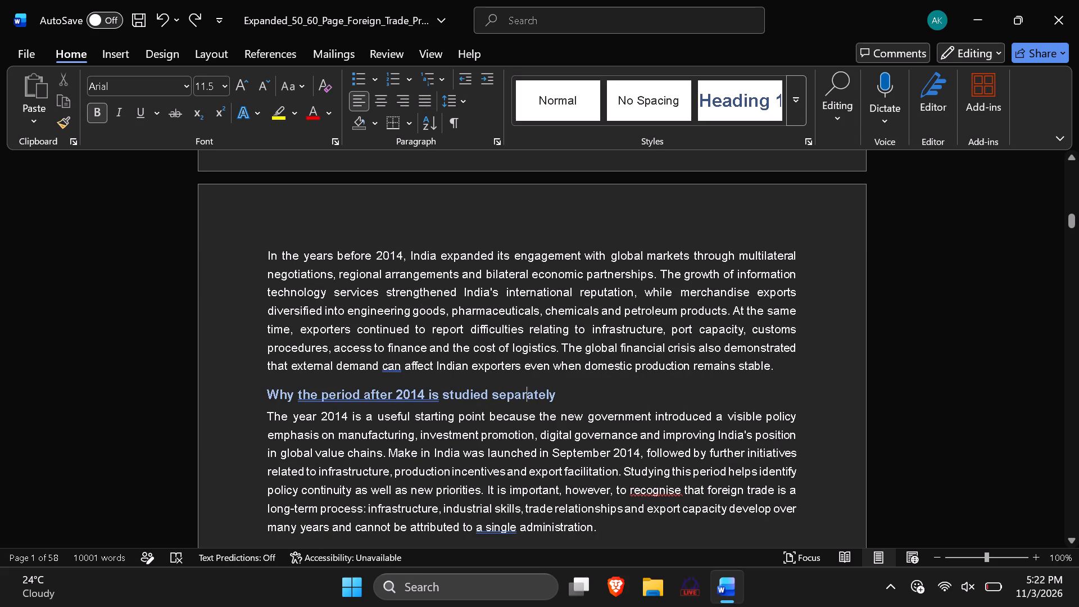
key(Right)
key(Right)
key(Right)
key(shift+Left)
key(shift+Left)
key(shift+Left)
key(shift+Left)
key(shift+Left)
key(shift+Left)
key(shift+Left)
key(shift+Left)
key(shift+Left)
key(shift+Left)
key(shift+Left)
key(shift+Left)
key(shift+Left)
key(shift+Left)
key(shift+Left)
key(shift+Left)
key(shift+Left)
key(shift+Left)
key(shift+Left)
key(shift+Left)
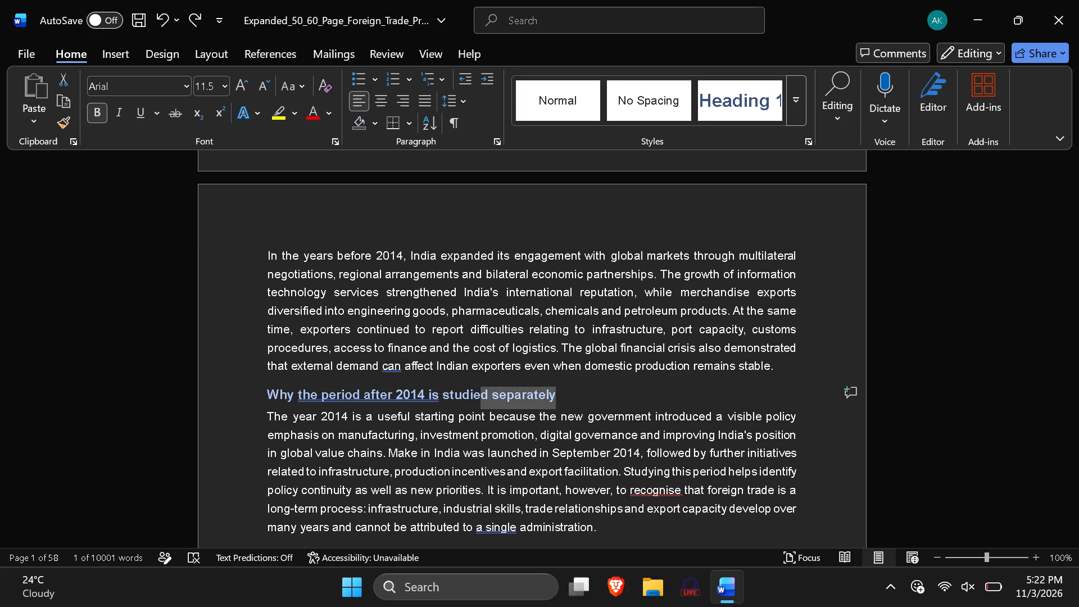
key(shift+Left)
key(shift+Left)
key(shift+Left)
key(shift+Left)
key(shift+Left)
key(shift+Left)
key(shift+Left)
key(shift+Left)
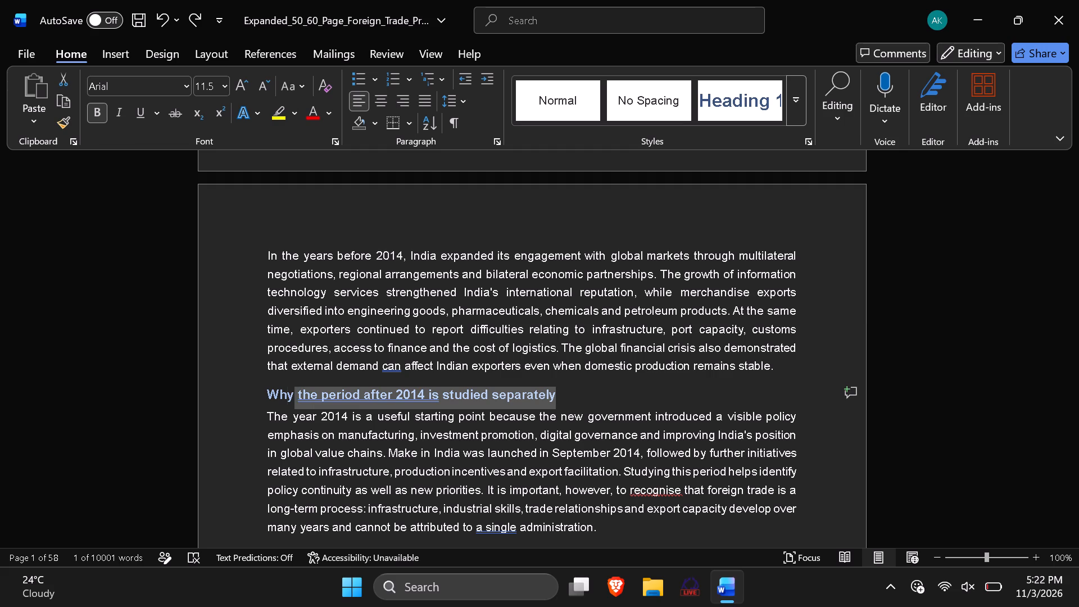
key(shift+Left)
key(shift+Left)
key(shift+Left)
key(shift+Left)
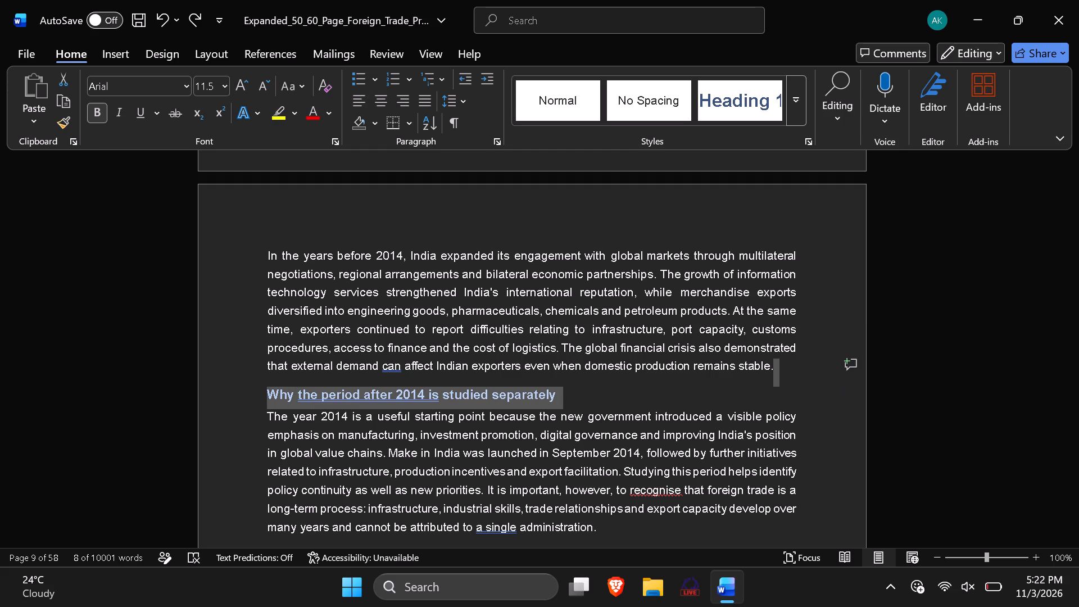
key(Delete)
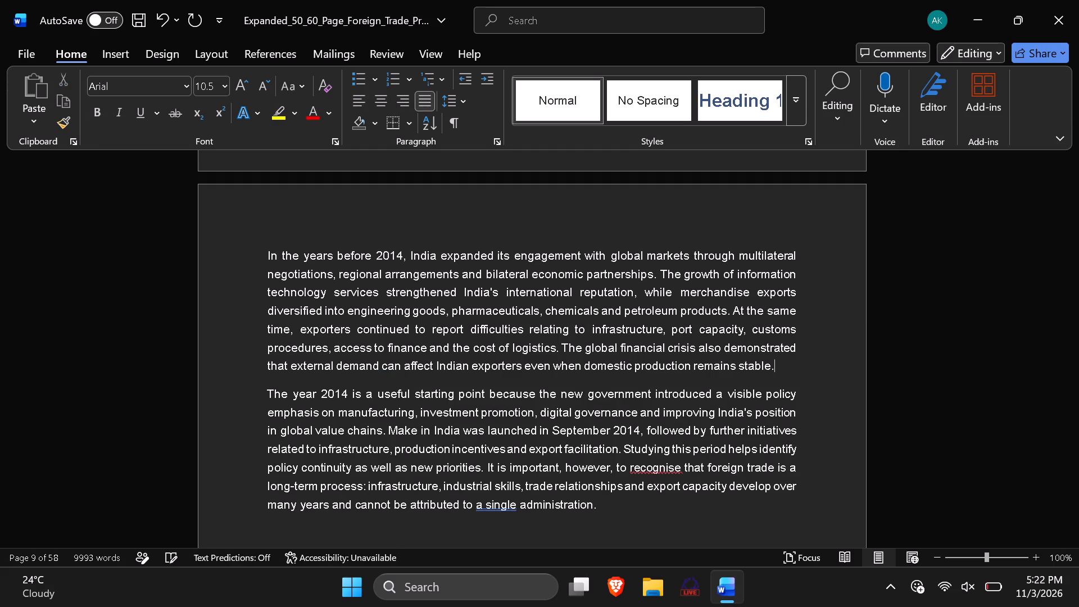
Delete the text of the subheading "Promoting India as a production and export base" under the Modi government section heading.
key(Down)
key(Down)
key(Down)
key(Down)
key(Down)
key(Down)
key(Down)
key(Down)
key(Down)
key(Down)
key(Down)
key(Down)
key(Down)
key(Down)
key(Up)
key(Up)
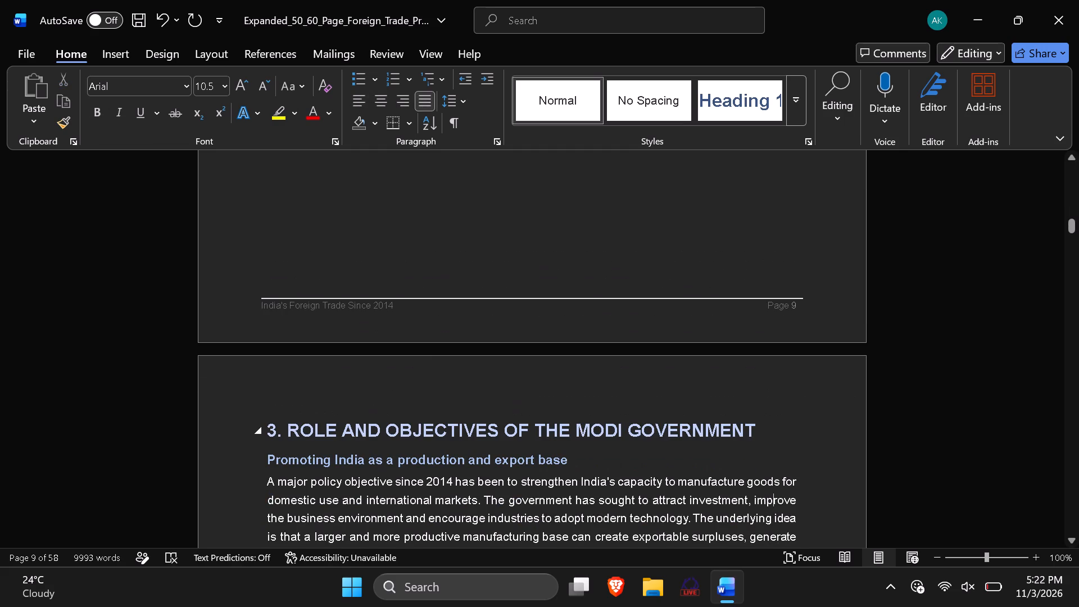
key(Left)
key(Left)
key(Left)
key(Left)
key(Left)
key(Left)
key(Left)
key(Left)
key(Left)
key(Left)
key(Left)
key(Left)
key(Left)
key(Left)
key(Left)
key(Left)
key(Left)
key(Left)
key(Left)
key(Left)
key(Up)
key(Up)
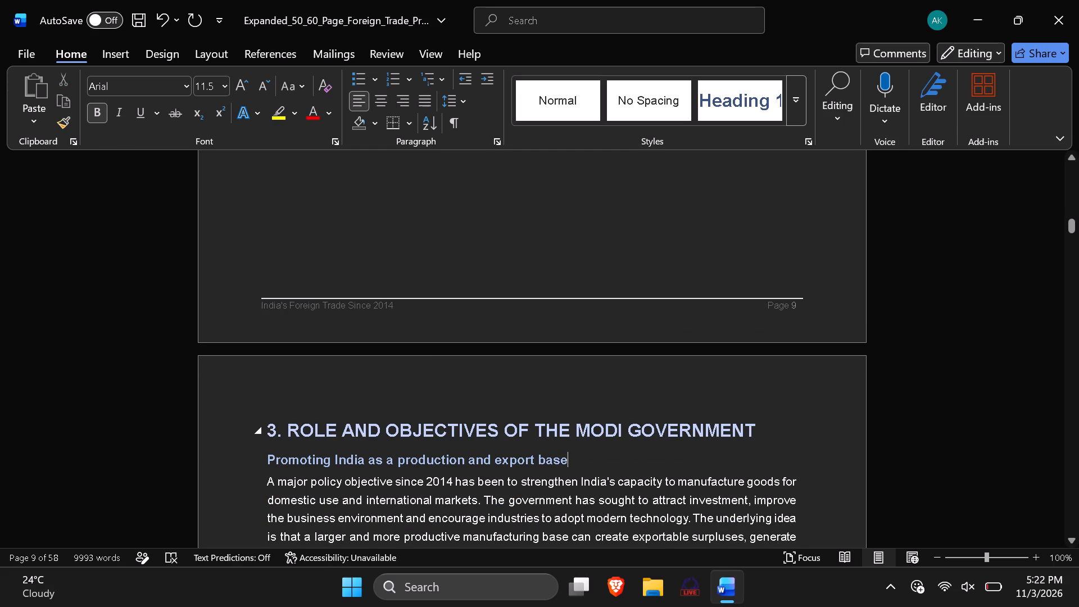
key(BackSpace)
key(BackSpace)
key(BackSpace)
key(BackSpace)
key(BackSpace)
key(BackSpace)
key(BackSpace)
key(BackSpace)
key(BackSpace)
key(BackSpace)
key(BackSpace)
key(BackSpace)
key(BackSpace)
key(BackSpace)
key(BackSpace)
key(BackSpace)
key(BackSpace)
key(BackSpace)
key(BackSpace)
key(BackSpace)
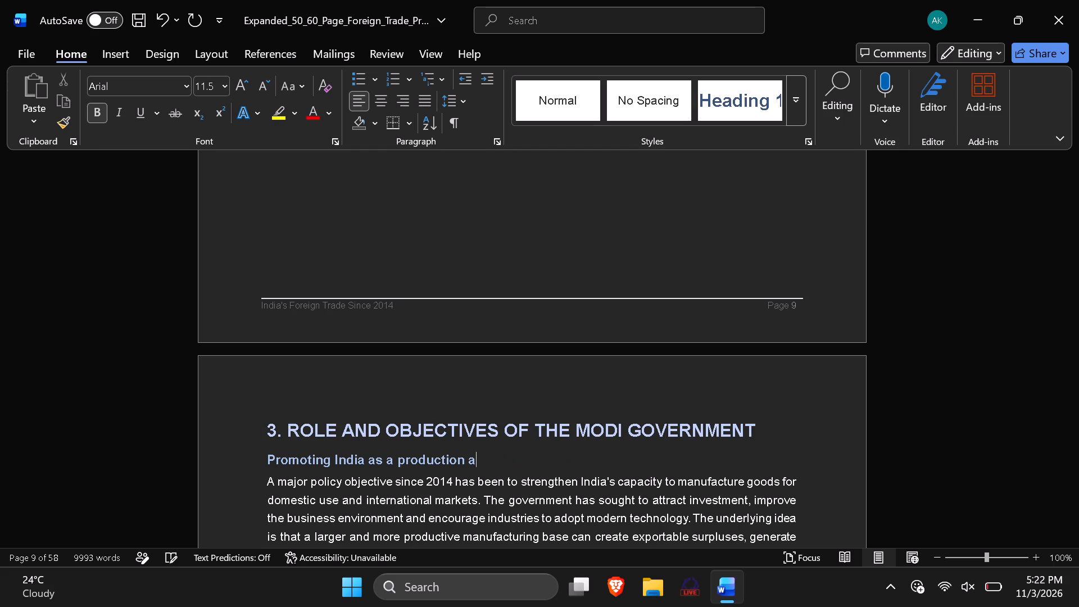
key(BackSpace)
key(BackSpace)
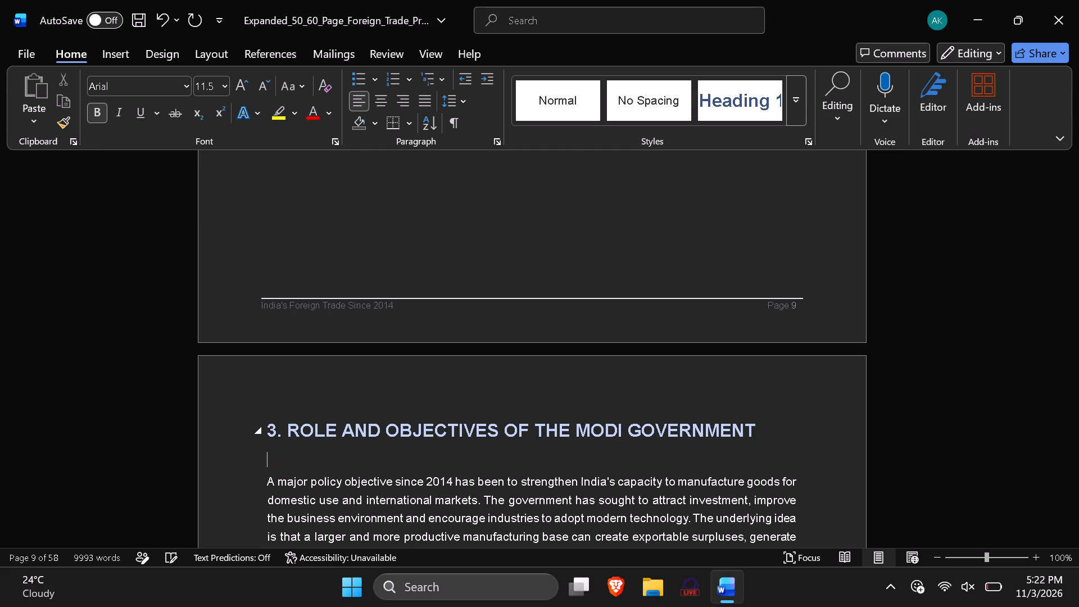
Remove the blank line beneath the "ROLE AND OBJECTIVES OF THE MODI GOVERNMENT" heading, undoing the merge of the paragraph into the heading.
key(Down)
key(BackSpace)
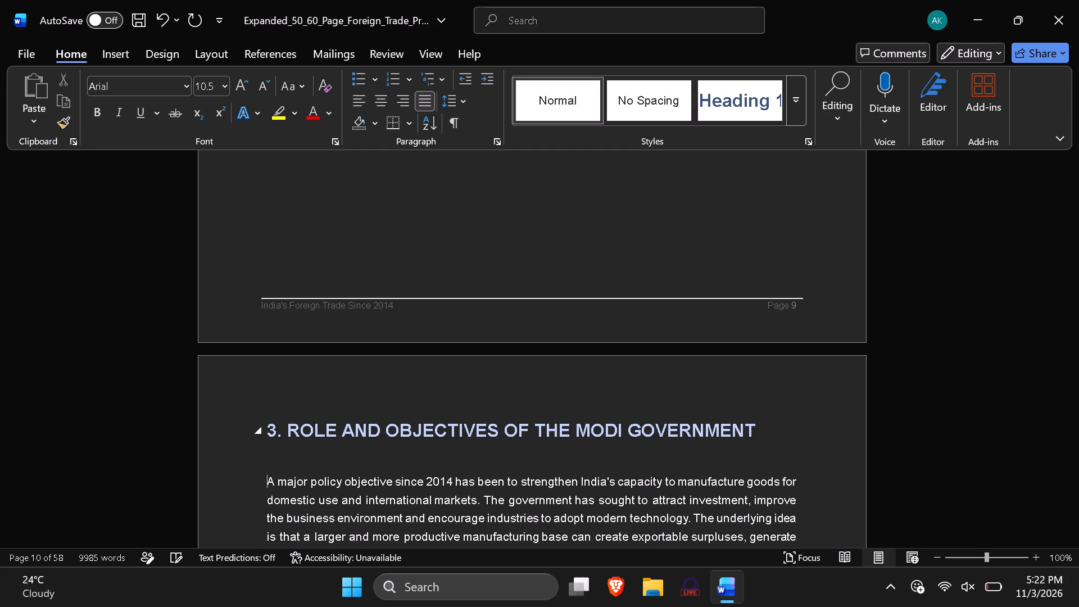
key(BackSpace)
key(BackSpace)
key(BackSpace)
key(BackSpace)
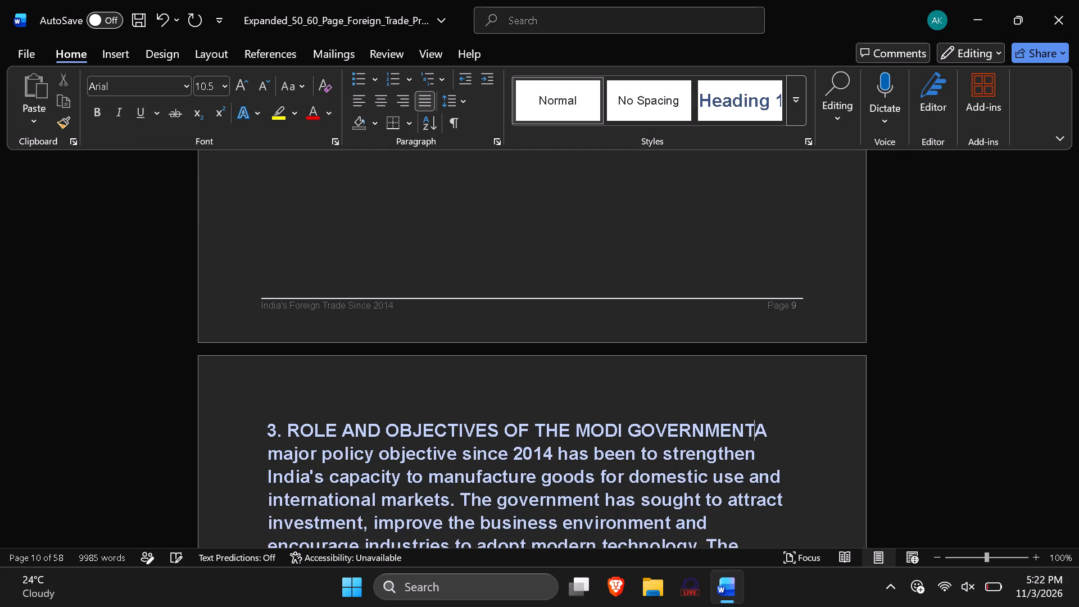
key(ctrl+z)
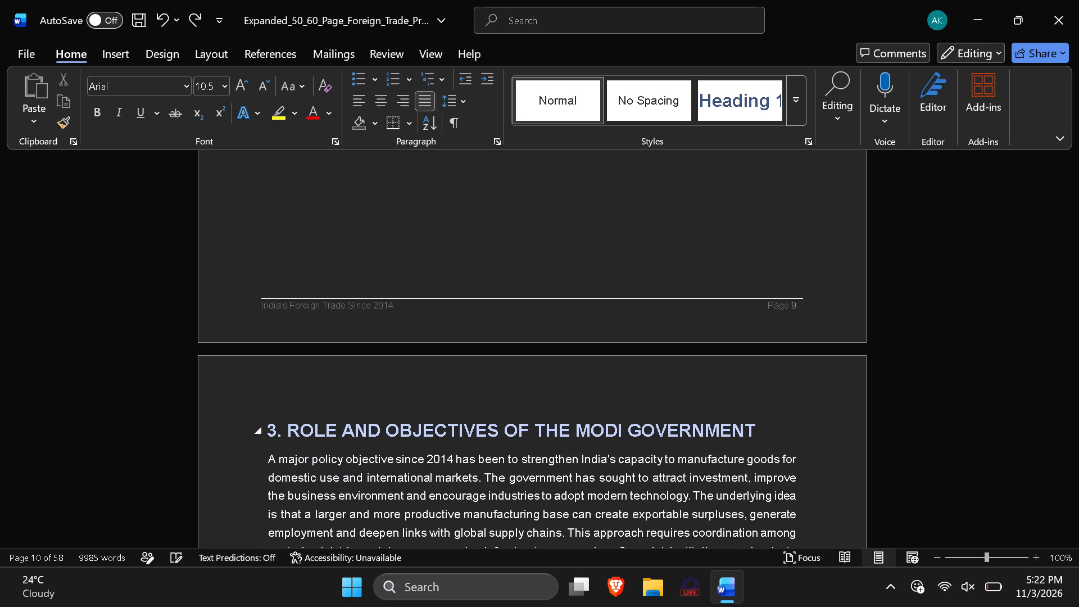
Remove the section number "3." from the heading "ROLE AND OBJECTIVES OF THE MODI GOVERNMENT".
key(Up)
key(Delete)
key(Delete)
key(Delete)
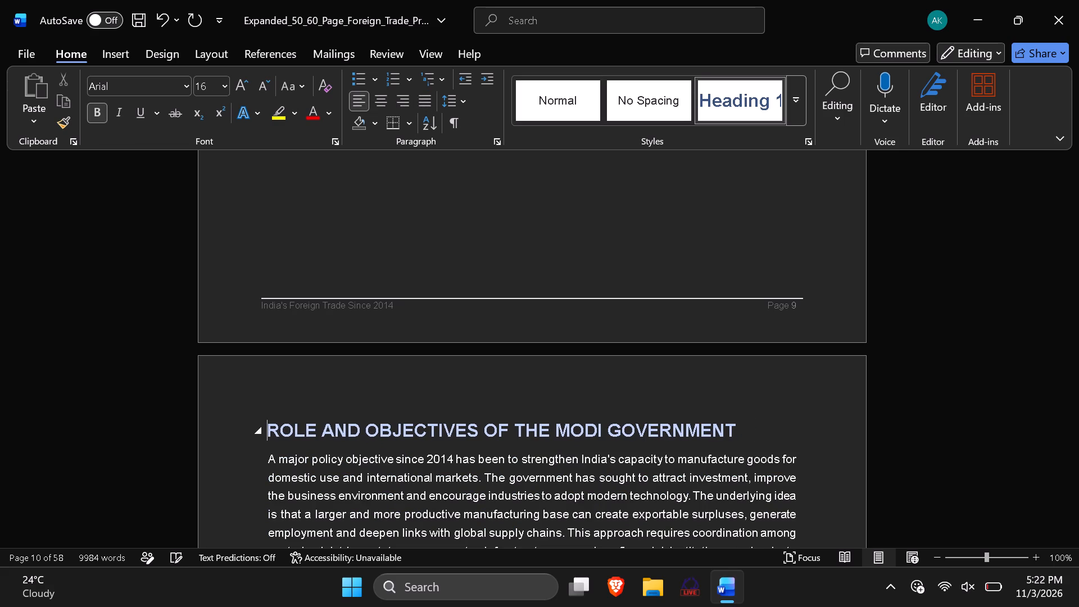
Examine the Modi government section through the text around the "Improving the ease of doing business" subheading.
key(Down)
key(Down)
key(Down)
key(Down)
key(Down)
key(Down)
key(Down)
key(Down)
key(Down)
key(Down)
key(Down)
key(Down)
key(Down)
key(Down)
key(Down)
key(Up)
key(Up)
key(Up)
key(Up)
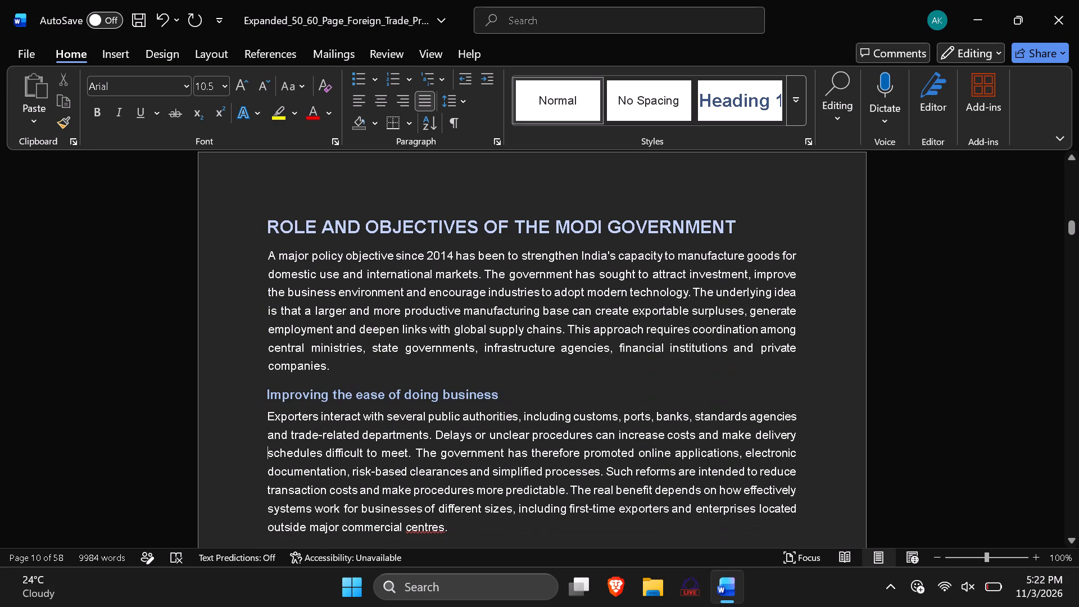
key(Up)
key(Down)
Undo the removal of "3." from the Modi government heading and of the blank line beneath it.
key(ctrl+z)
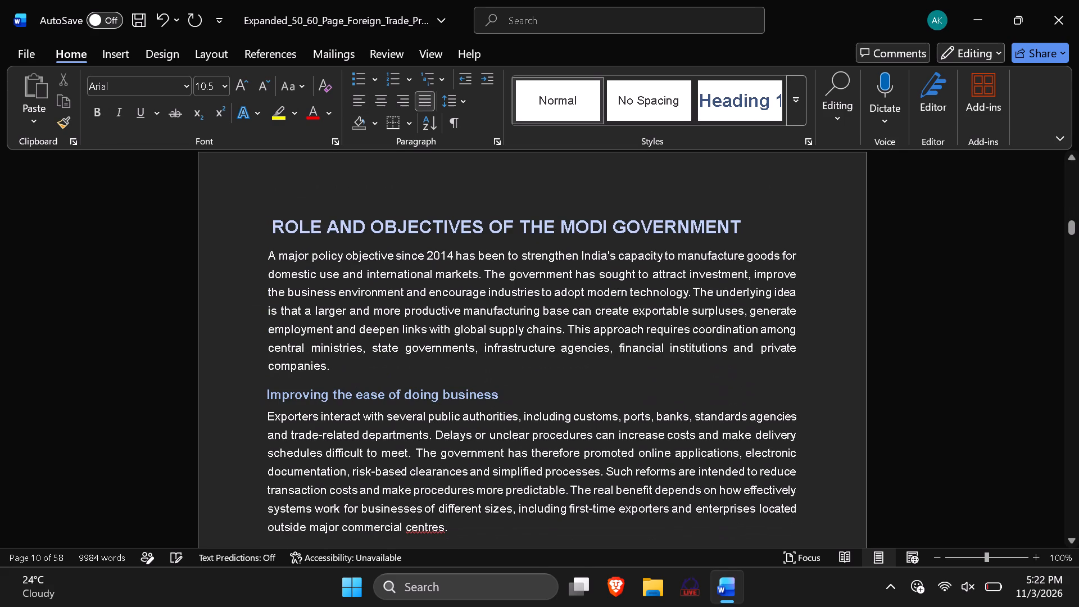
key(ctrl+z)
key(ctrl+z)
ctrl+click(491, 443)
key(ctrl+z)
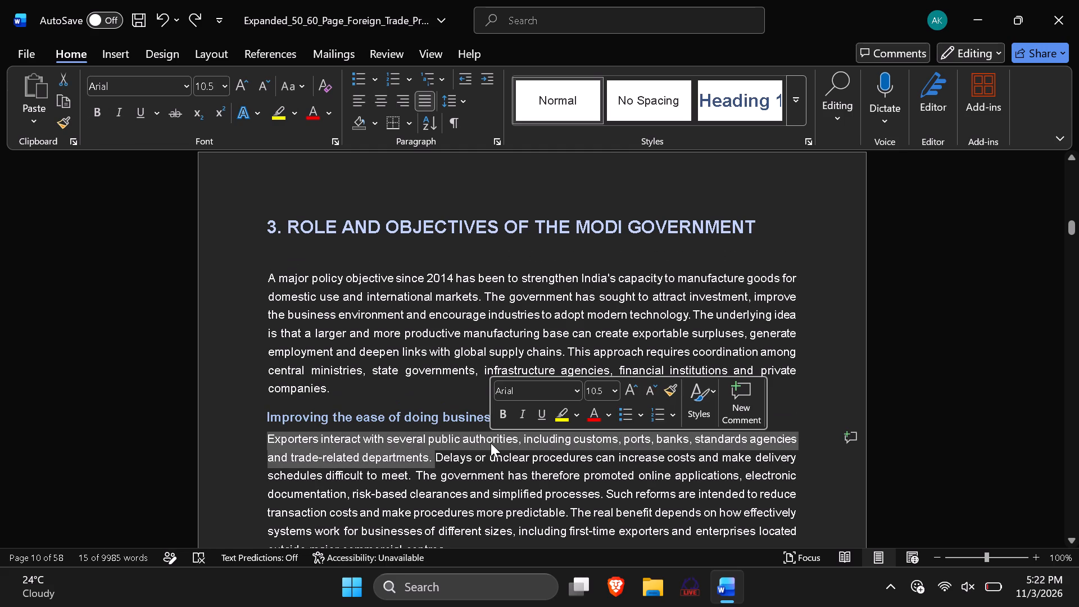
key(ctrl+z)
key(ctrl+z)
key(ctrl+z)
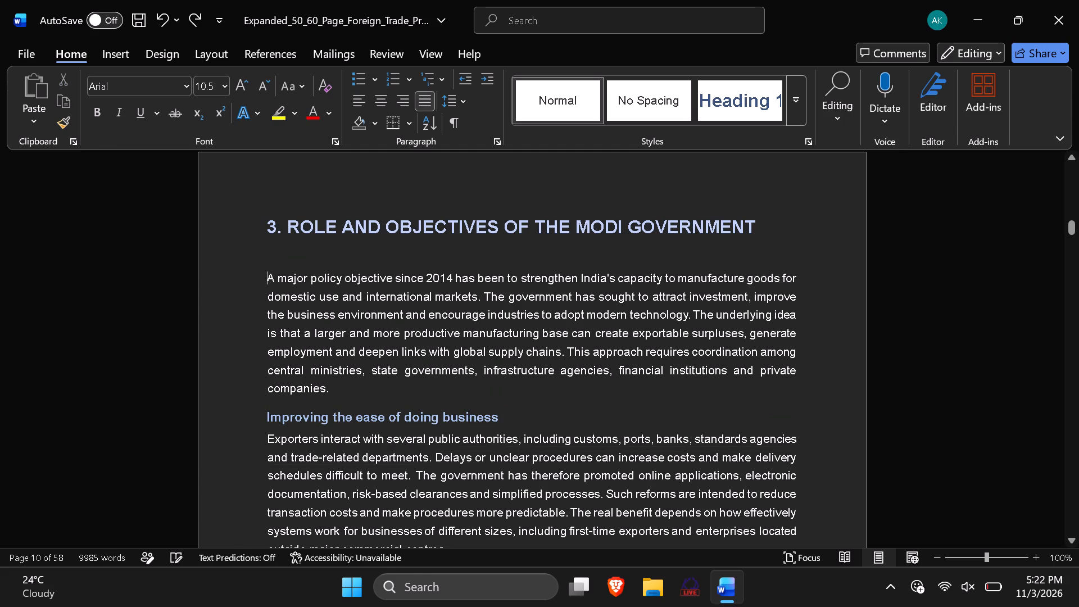
Undo the removal of the "Promoting India as a production and export base" subheading in the Modi government section.
key(ctrl+z)
key(ctrl+z)
ctrl+click(404, 378)
key(ctrl+z)
ctrl+click(404, 378)
key(ctrl+z)
key(ctrl+z)
key(ctrl+z)
key(ctrl+z)
key(ctrl+z)
key(ctrl+z)
key(ctrl+z)
key(ctrl+z)
key(ctrl+z)
key(ctrl+z)
key(ctrl+z)
key(ctrl+z)
key(ctrl+z)
key(ctrl+z)
key(ctrl+z)
key(ctrl+z)
key(ctrl+z)
key(ctrl+z)
key(ctrl+z)
key(ctrl+z)
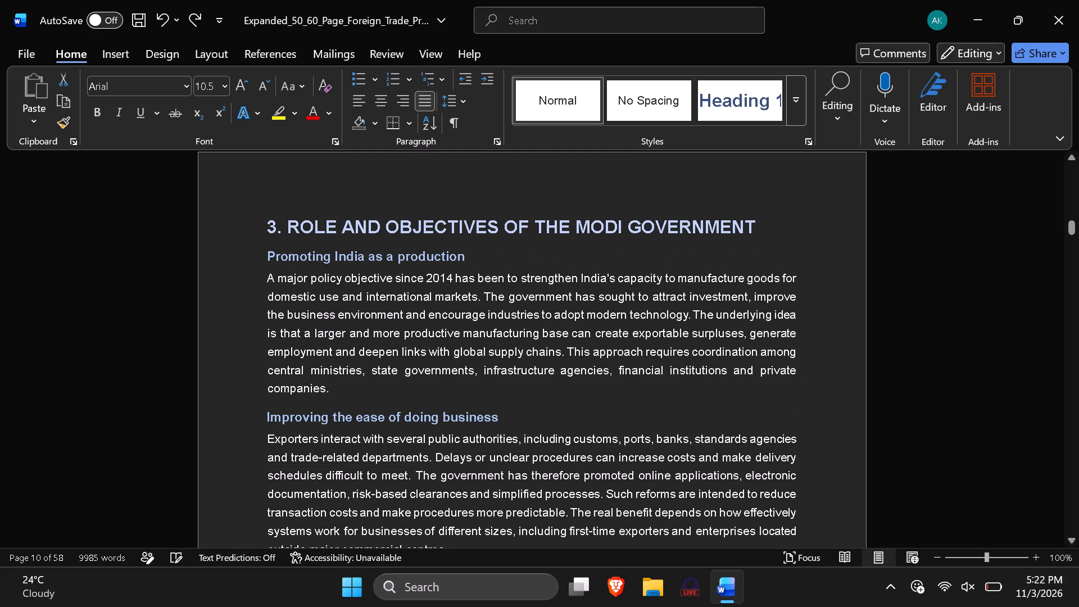
key(ctrl+z)
ctrl+click(404, 378)
key(ctrl+z)
key(ctrl+z)
key(ctrl+z)
key(ctrl+z)
key(ctrl+z)
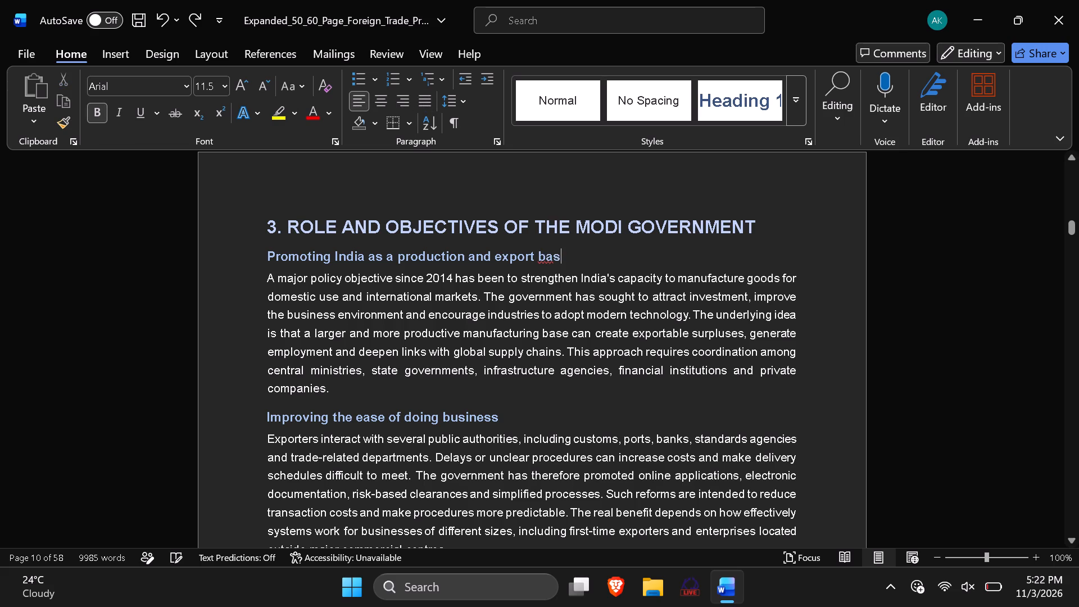
key(ctrl+z)
key(ctrl+z)
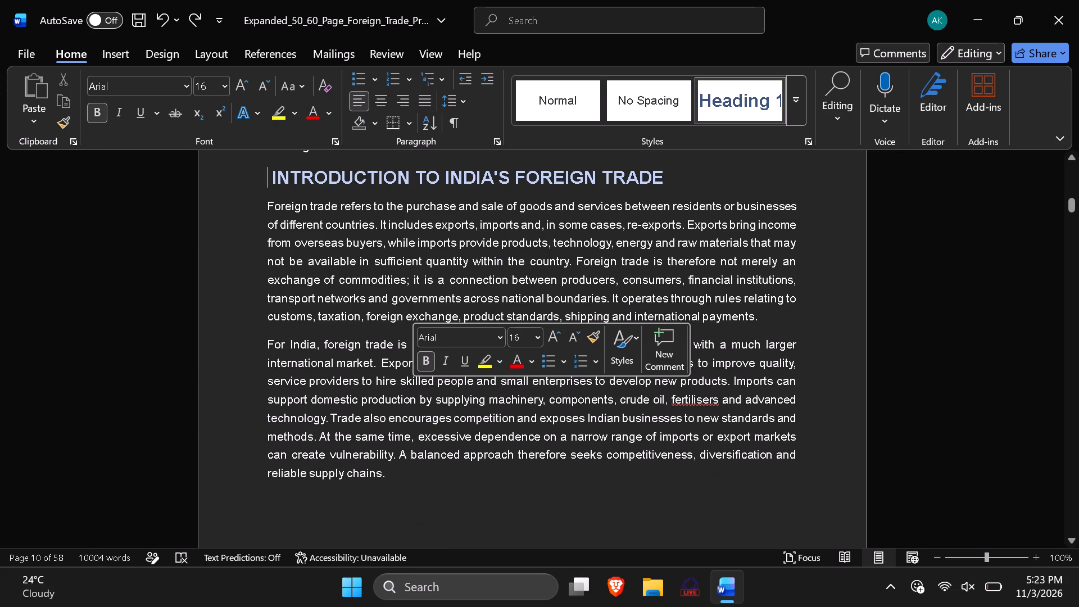
Remove the section number "3." and its trailing space from the heading "ROLE AND OBJECTIVES OF THE MODI GOVERNMENT".
key(Down)
key(Down)
key(Down)
key(Down)
key(Down)
key(Down)
key(Down)
key(Down)
key(Down)
key(Down)
key(Down)
key(Down)
key(Down)
key(Down)
key(Down)
key(Down)
key(Down)
key(Down)
key(Down)
key(Down)
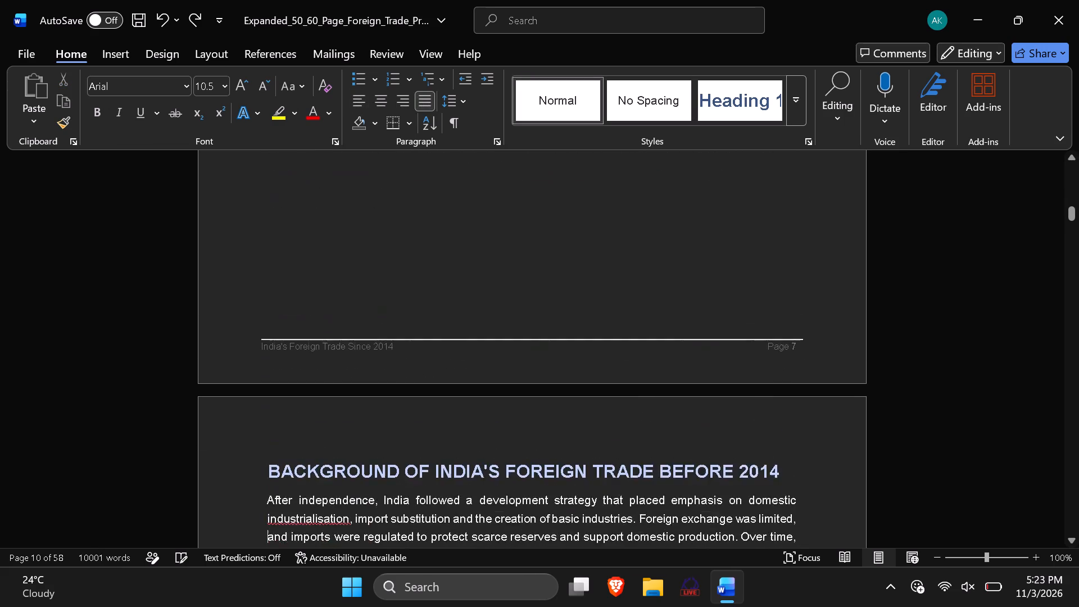
key(Up)
key(Down)
key(Down)
key(Down)
key(Down)
key(Down)
key(Down)
key(Down)
key(Down)
key(Down)
key(Down)
key(Down)
key(Down)
key(Down)
key(Down)
key(Down)
key(Down)
key(Down)
key(Down)
key(Down)
key(Down)
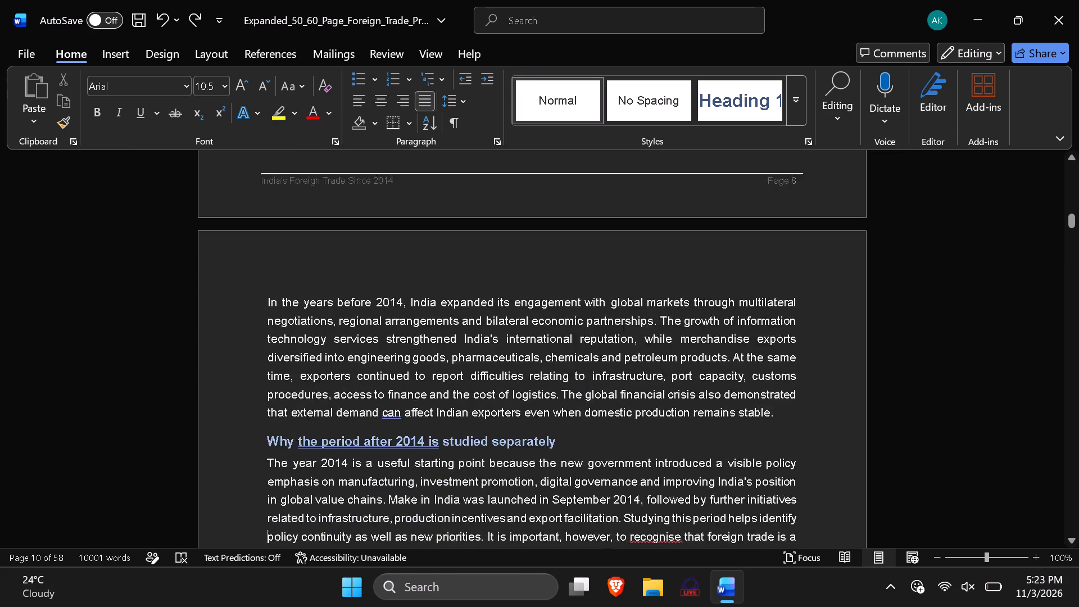
key(Up)
key(Delete)
key(Delete)
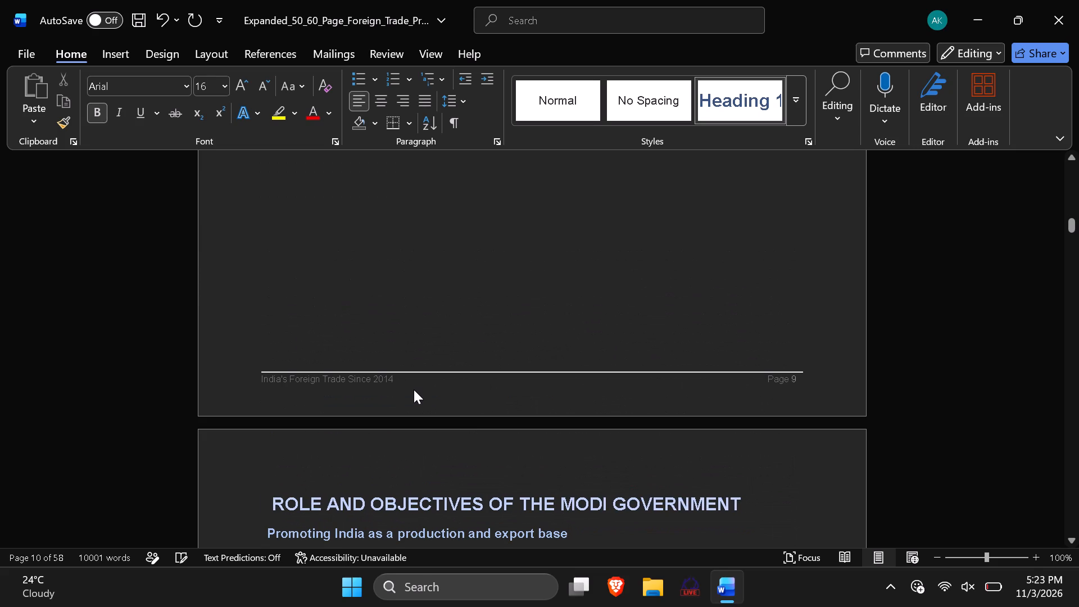
key(Delete)
Begin deleting the repeated "3. ROLE AND OBJECTIVES OF THE MODI GOVERNMENT — CONTINUED" heading by removing everything after "OBJECTIVES OF T".
key(Down)
key(Down)
key(Down)
key(Down)
key(Down)
key(Down)
key(Down)
key(Down)
key(Down)
key(Down)
key(Down)
key(Down)
key(Down)
key(Down)
key(Down)
key(Down)
key(Down)
key(Down)
key(Down)
key(Down)
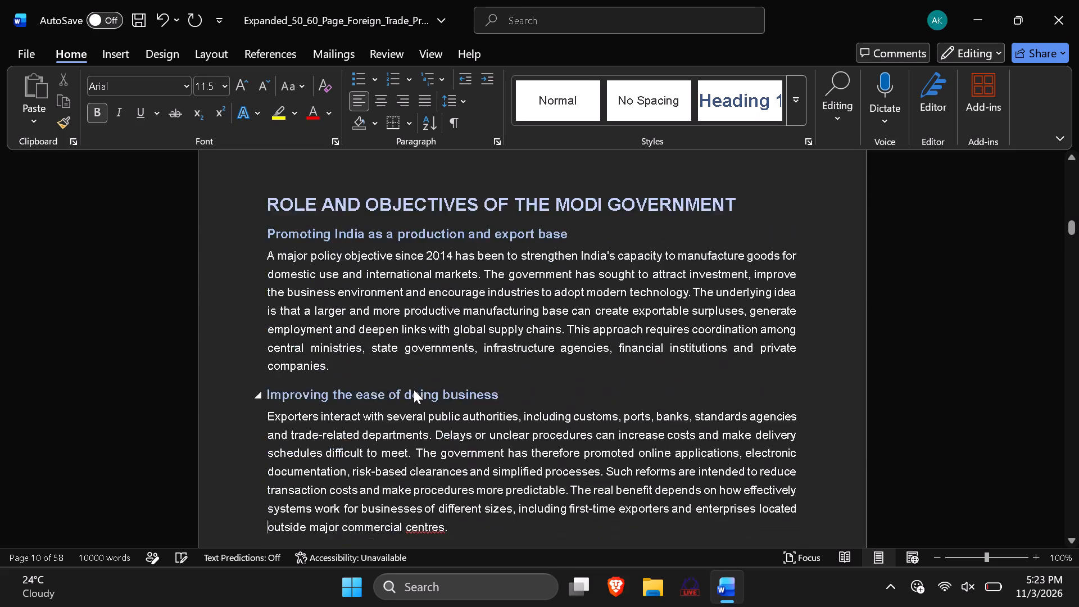
key(Down)
key(Up)
key(Up)
key(Up)
key(Up)
key(Up)
key(Up)
key(Up)
key(Up)
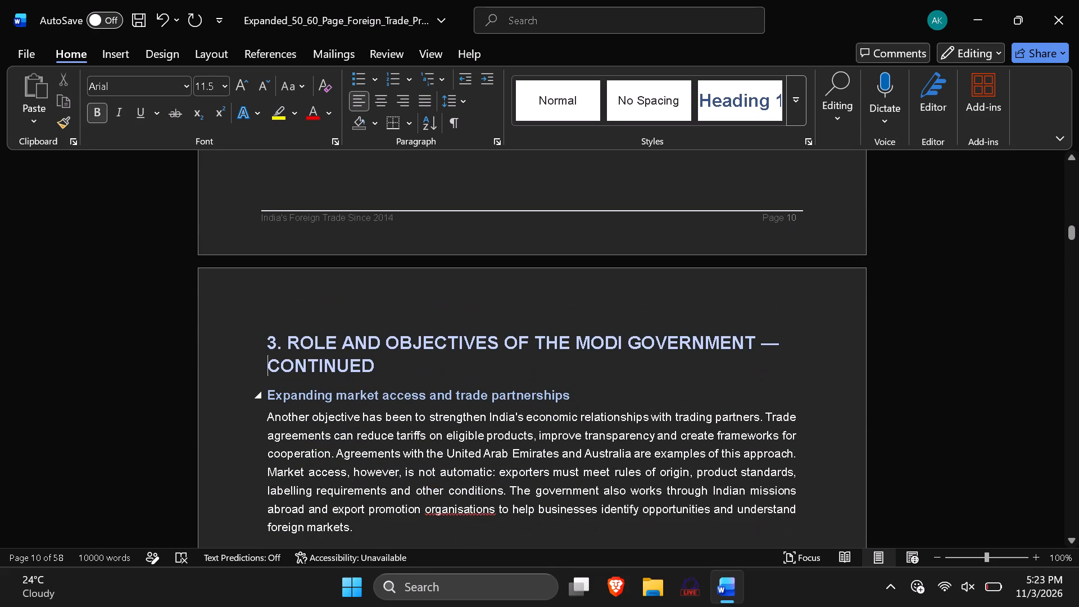
key(BackSpace)
key(BackSpace)
key(BackSpace)
key(BackSpace)
key(BackSpace)
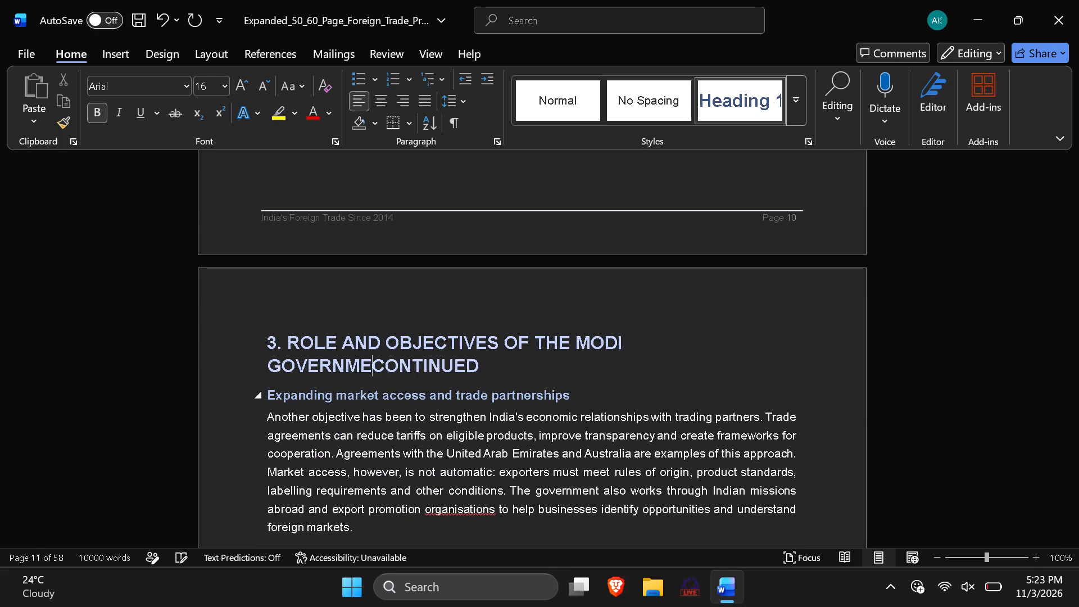
key(BackSpace)
key(BackSpace)
key(BackSpace)
key(BackSpace)
key(BackSpace)
key(BackSpace)
key(BackSpace)
key(BackSpace)
key(BackSpace)
key(BackSpace)
key(BackSpace)
key(BackSpace)
key(BackSpace)
key(BackSpace)
key(BackSpace)
key(BackSpace)
key(BackSpace)
key(BackSpace)
key(BackSpace)
key(Delete)
key(Delete)
key(Delete)
key(Delete)
key(Delete)
key(Delete)
key(Delete)
key(Delete)
key(Delete)
key(Delete)
key(Delete)
key(Delete)
key(Delete)
key(Delete)
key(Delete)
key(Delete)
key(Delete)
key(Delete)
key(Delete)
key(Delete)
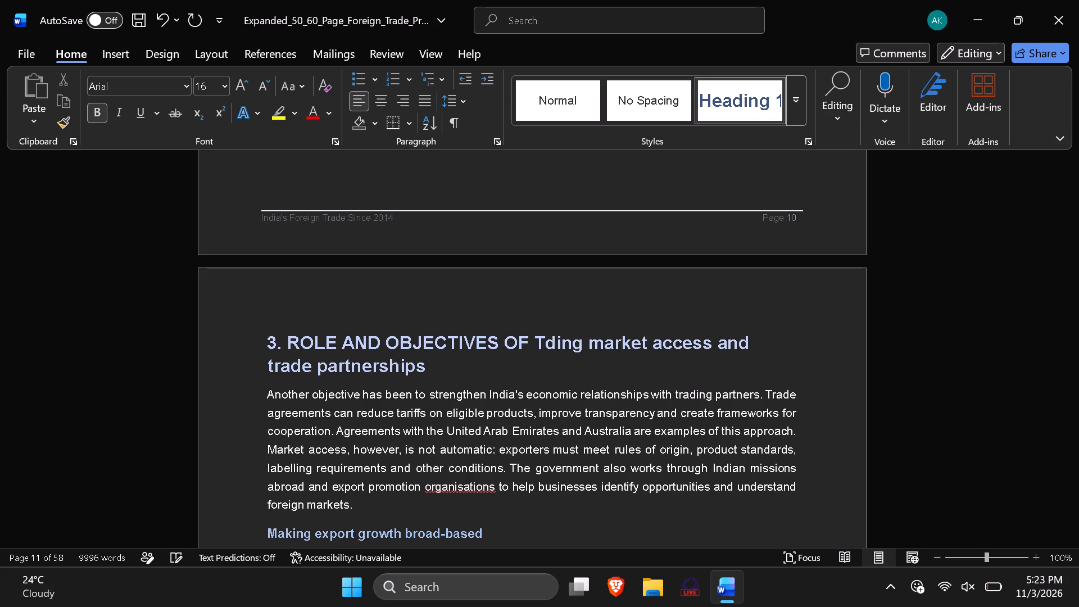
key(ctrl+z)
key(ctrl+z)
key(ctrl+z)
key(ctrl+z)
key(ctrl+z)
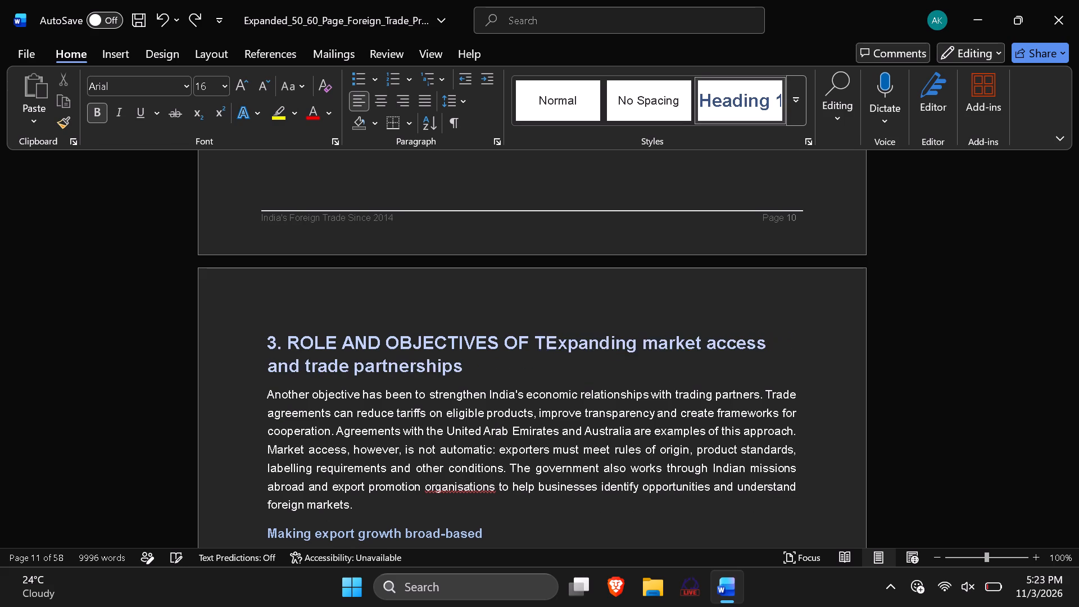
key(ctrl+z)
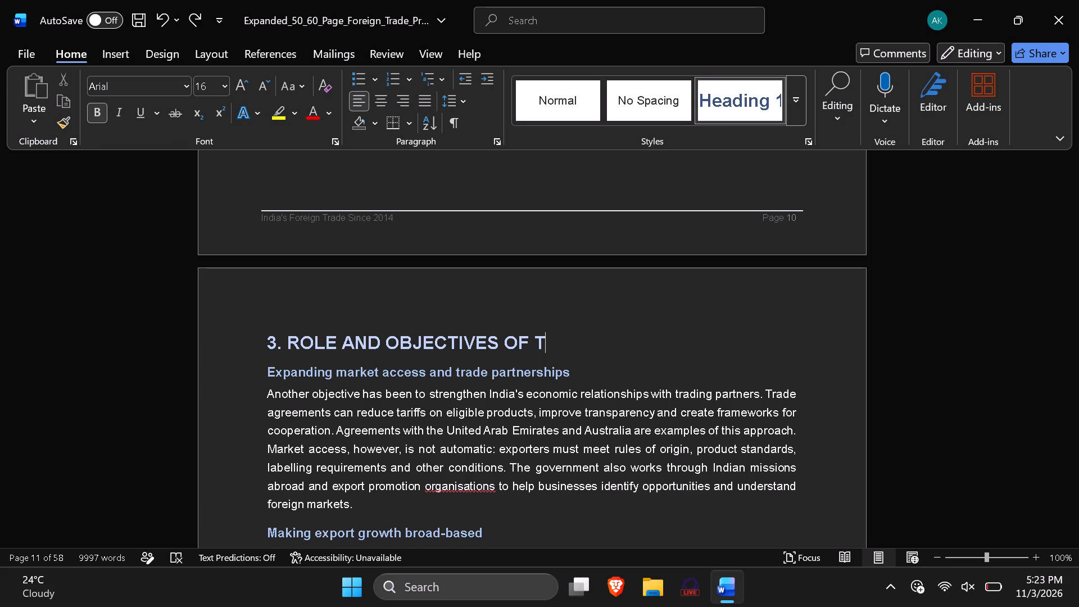
Delete the remaining "3. ROLE AND OBJECTIVES OF T" heading text and its empty line above "Expanding market access and trade partnerships".
key(BackSpace)
key(BackSpace)
key(BackSpace)
key(BackSpace)
key(BackSpace)
key(BackSpace)
key(BackSpace)
key(BackSpace)
key(BackSpace)
key(BackSpace)
key(BackSpace)
key(BackSpace)
key(BackSpace)
key(BackSpace)
key(BackSpace)
key(BackSpace)
key(BackSpace)
key(BackSpace)
key(BackSpace)
key(BackSpace)
key(BackSpace)
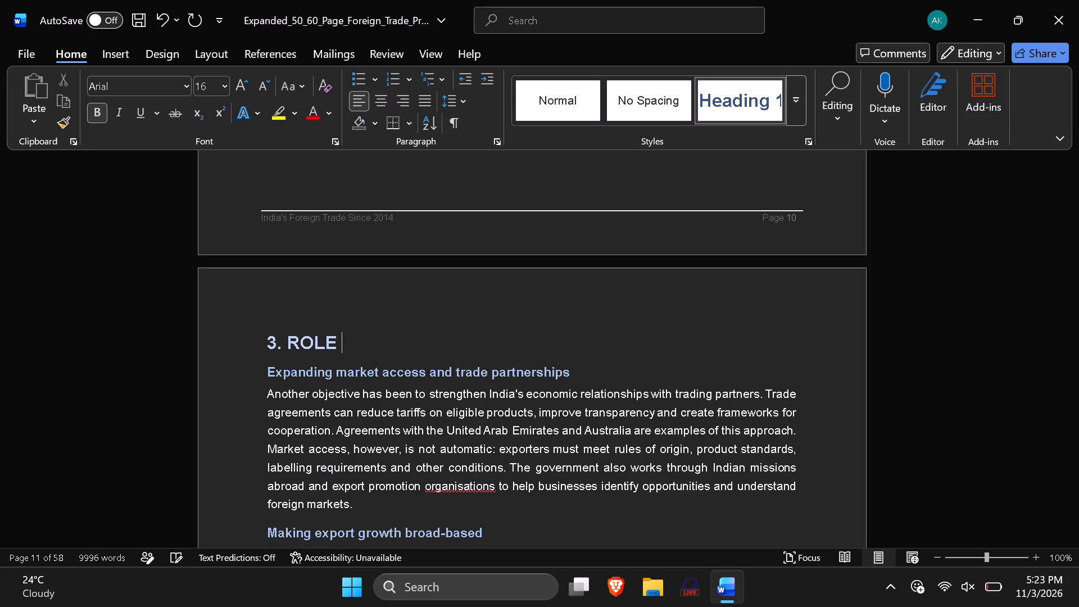
key(BackSpace)
key(BackSpace)
key(BackSpace)
key(BackSpace)
key(BackSpace)
key(BackSpace)
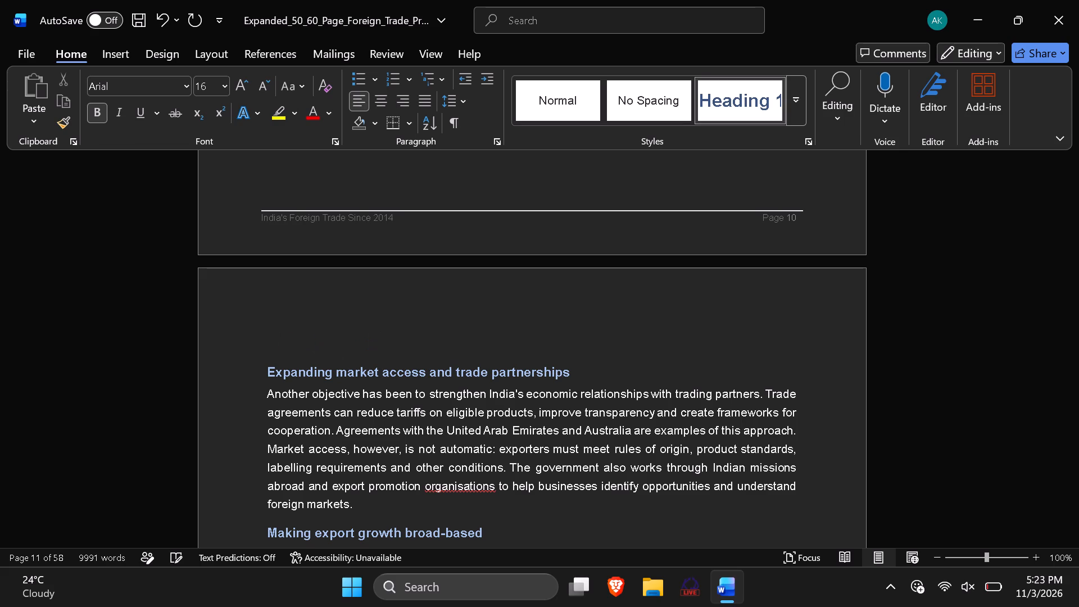
key(Down)
key(BackSpace)
key(BackSpace)
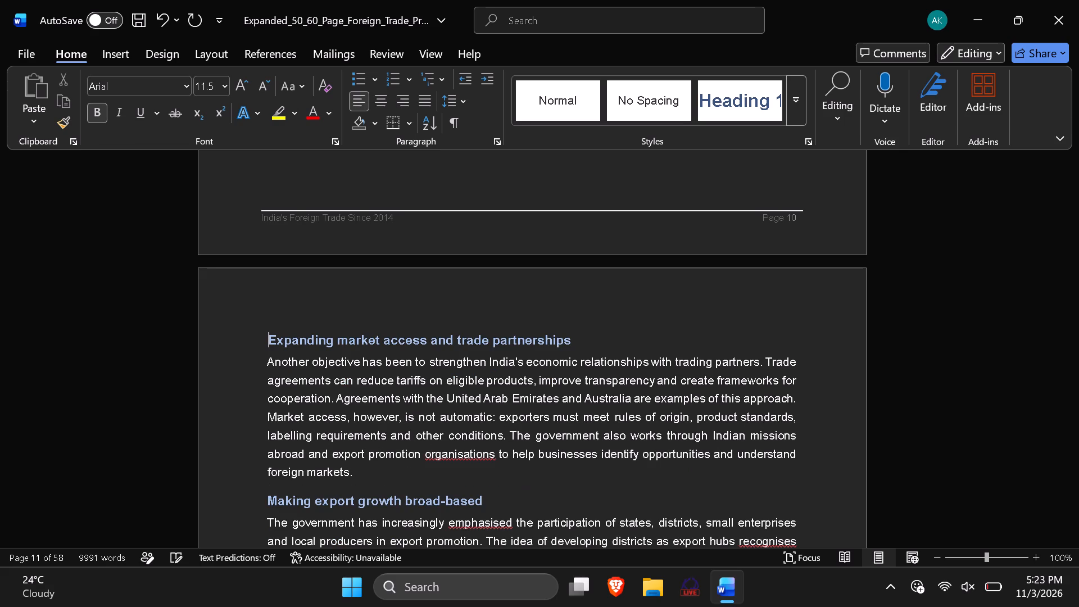
Remove the section number "4." and its trailing space from the heading "MAKE IN INDIA AND ITS IMPACT ON FOREIGN TRADE".
key(Down)
key(Down)
key(Down)
key(Down)
key(Down)
key(Down)
key(Down)
key(Down)
key(Down)
key(Down)
key(Down)
key(Down)
key(Down)
key(Down)
key(Down)
key(Down)
key(Down)
key(Down)
key(Down)
key(Down)
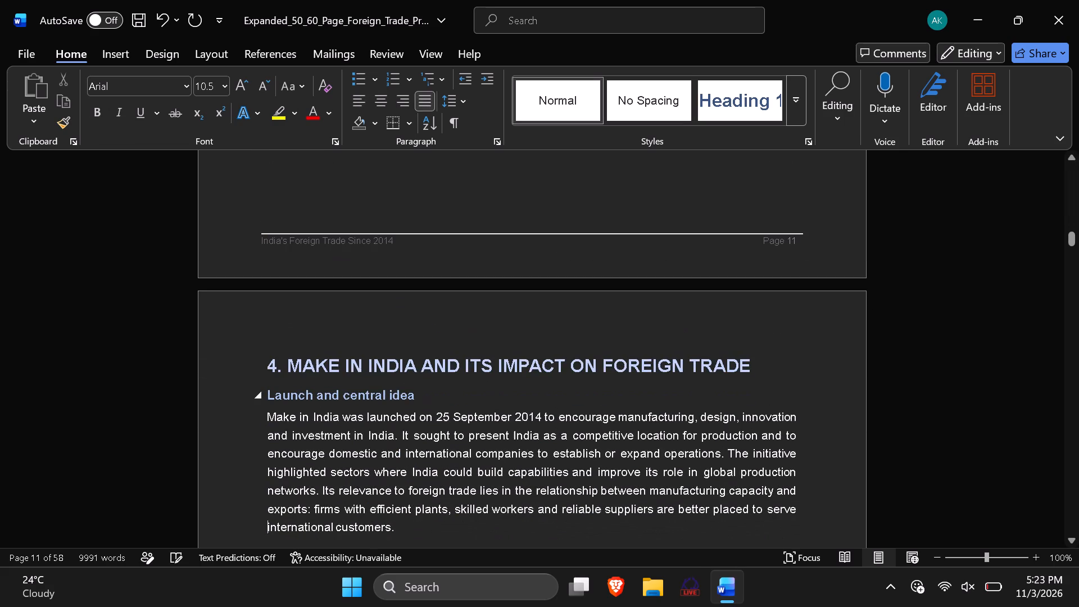
key(Up)
key(Up)
key(Up)
key(Up)
key(Up)
key(Up)
key(Up)
key(Up)
key(Right)
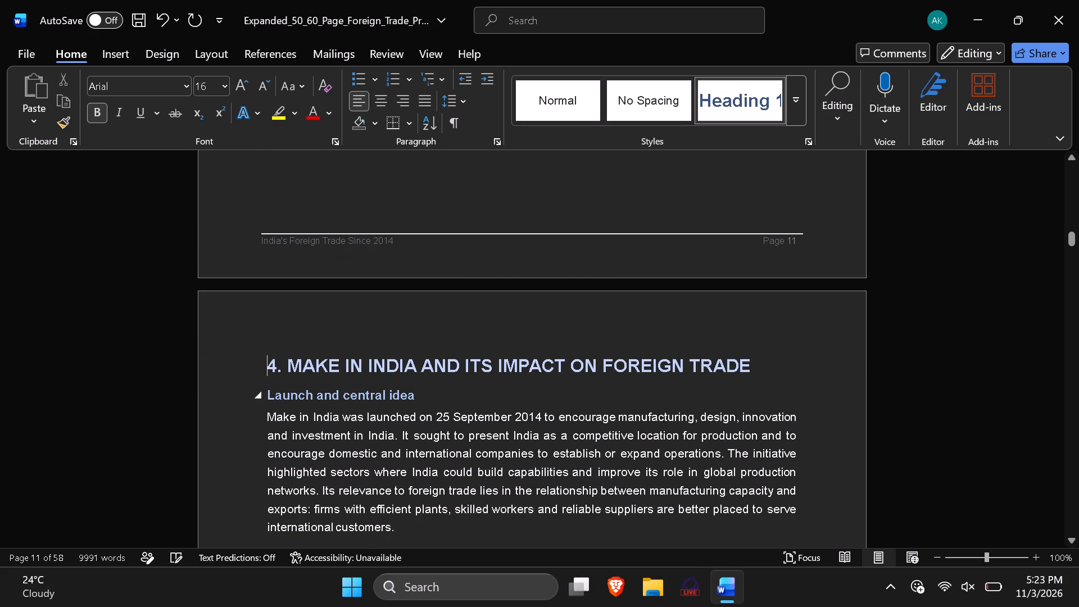
key(Right)
key(BackSpace)
key(BackSpace)
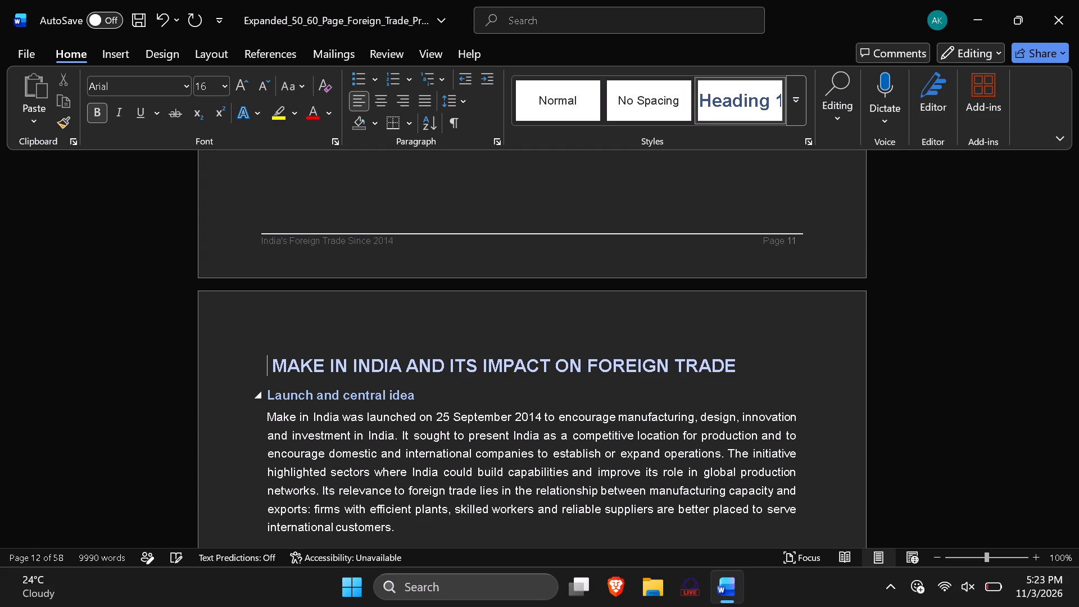
key(Right)
key(BackSpace)
Delete the "Launch and central idea" subheading and its empty line beneath the Make in India heading.
key(Down)
key(Down)
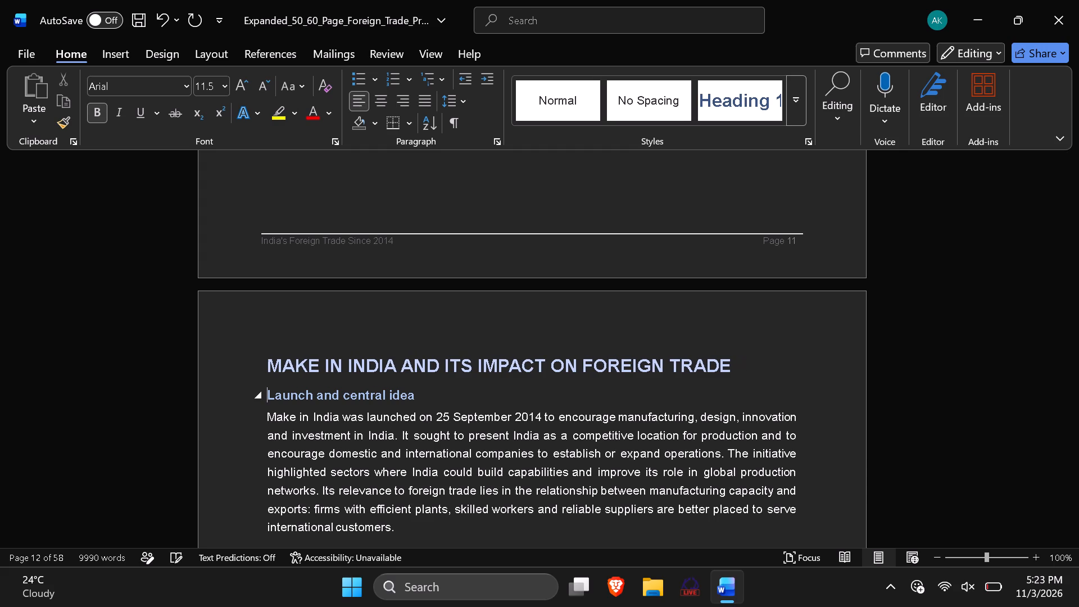
key(Right)
key(Right)
key(Up)
key(Right)
key(Right)
key(Right)
key(Right)
key(Right)
key(Right)
key(Right)
key(Right)
key(Right)
key(Right)
key(Right)
key(Right)
key(Right)
key(Right)
key(Right)
key(Right)
key(Right)
key(Right)
key(Right)
key(Right)
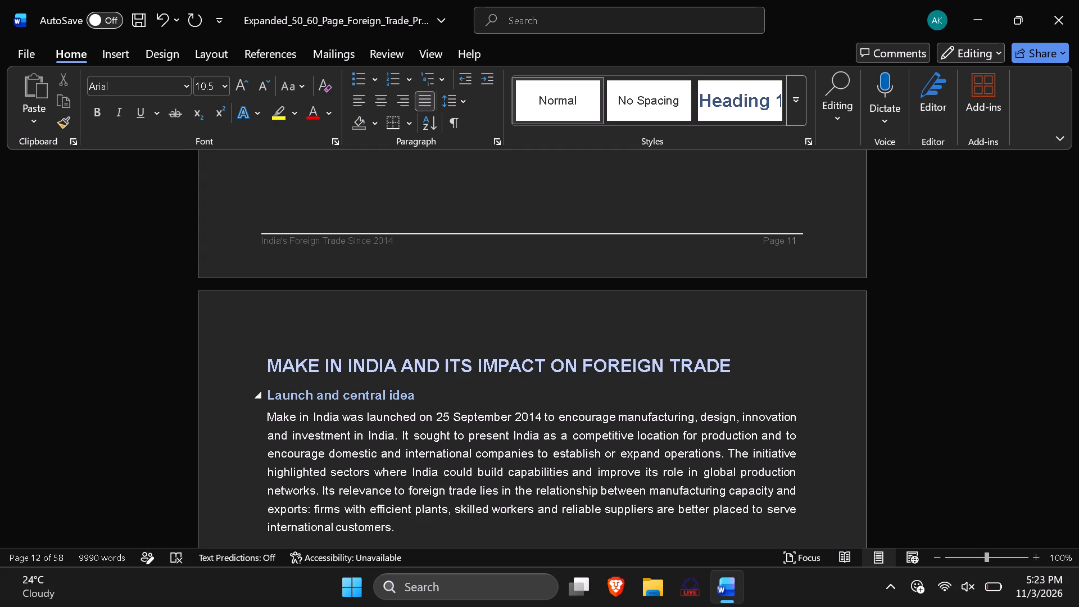
key(Left)
key(BackSpace)
key(BackSpace)
key(BackSpace)
key(BackSpace)
key(BackSpace)
key(BackSpace)
key(BackSpace)
key(BackSpace)
key(BackSpace)
key(BackSpace)
key(BackSpace)
key(BackSpace)
key(BackSpace)
key(BackSpace)
key(BackSpace)
key(BackSpace)
key(BackSpace)
key(BackSpace)
key(BackSpace)
key(BackSpace)
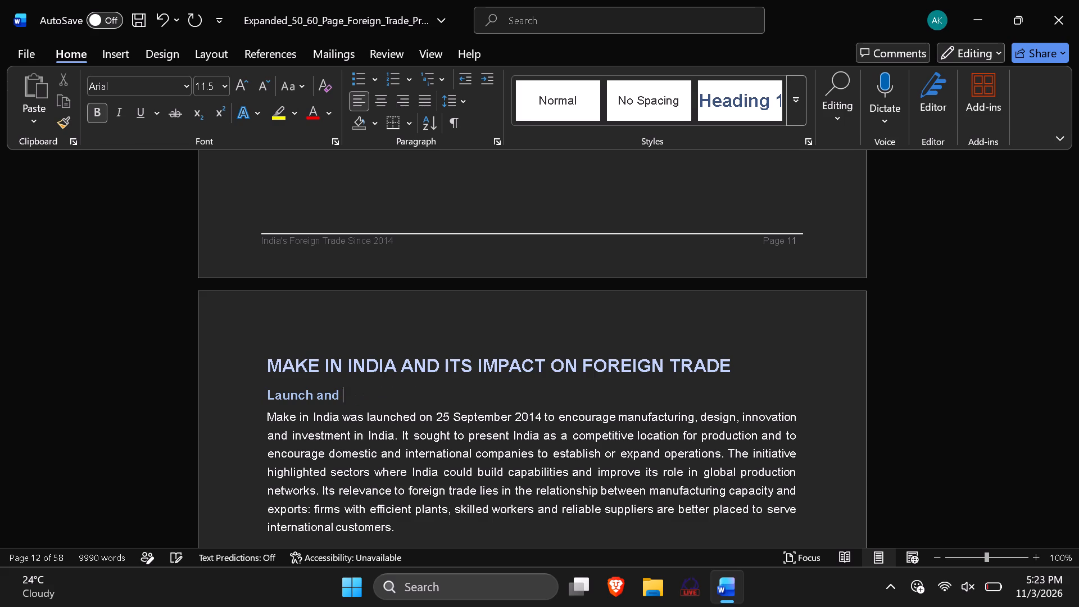
key(BackSpace)
key(BackSpace)
key(Down)
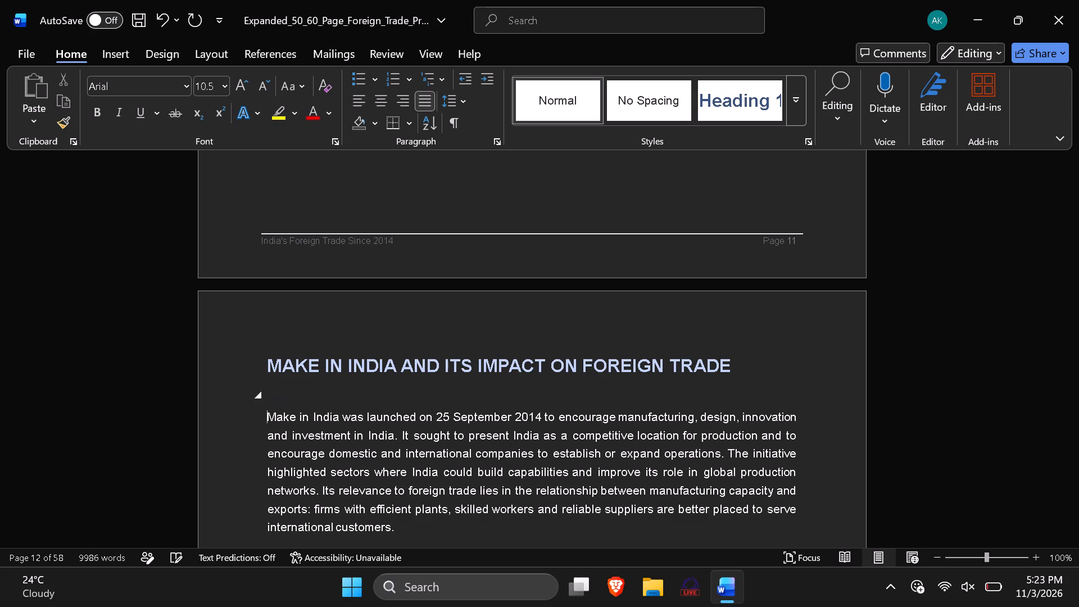
key(BackSpace)
key(BackSpace)
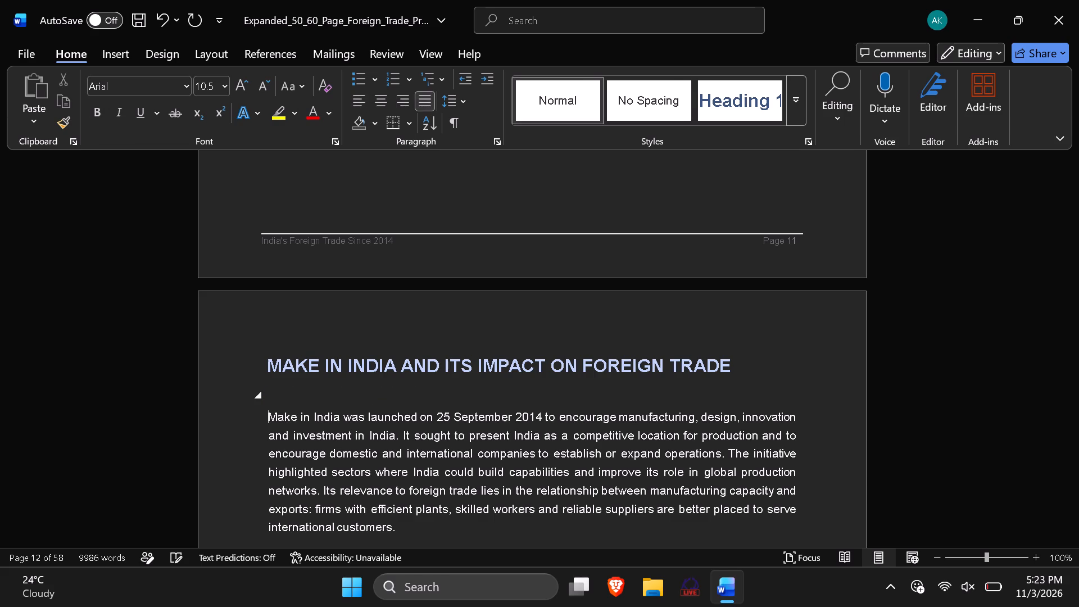
key(BackSpace)
key(BackSpace)
Delete the "Connection with exports" subheading and its empty line above the paragraph beginning "Manufacturing initiatives can support exports".
key(Down)
key(Down)
key(Down)
key(Down)
key(Down)
key(Down)
key(Down)
key(Down)
key(Down)
key(Down)
key(Down)
key(Down)
key(Down)
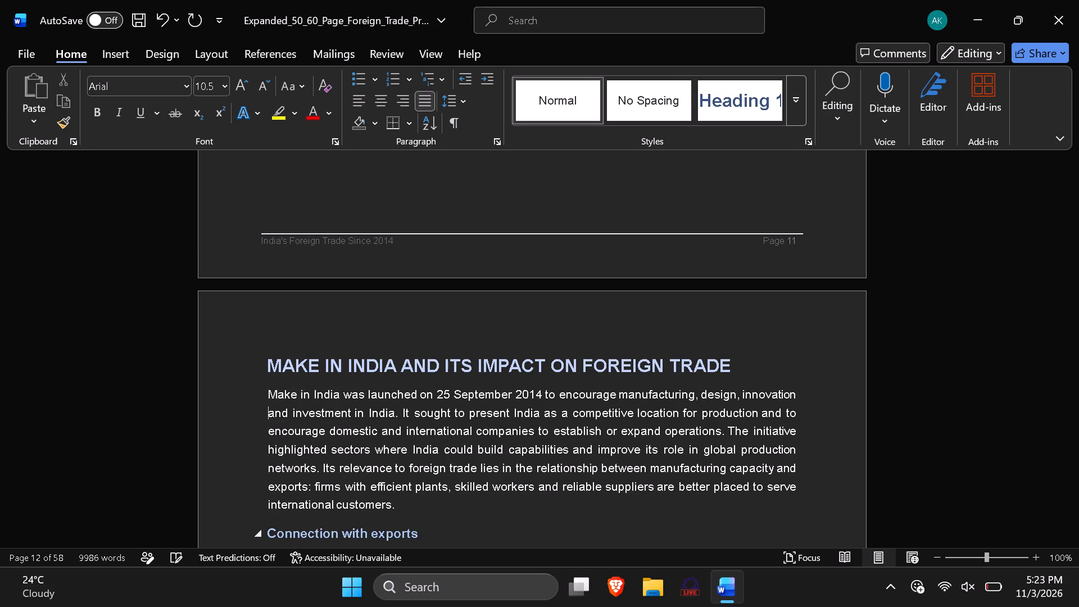
key(Up)
key(Up)
key(Up)
key(Up)
key(Up)
key(Up)
key(Up)
key(Up)
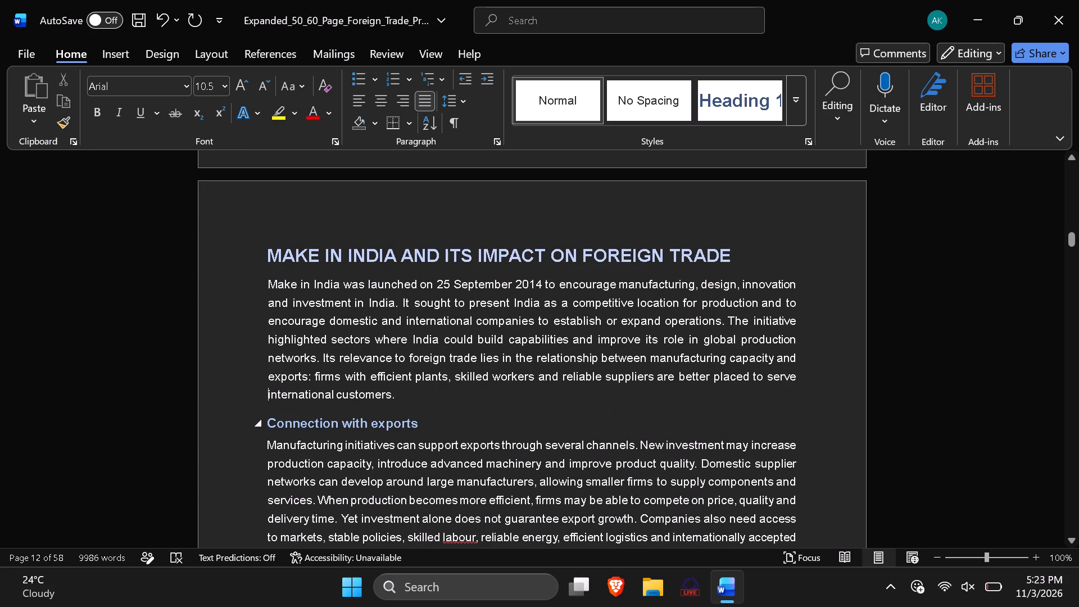
key(Right)
key(Down)
key(Down)
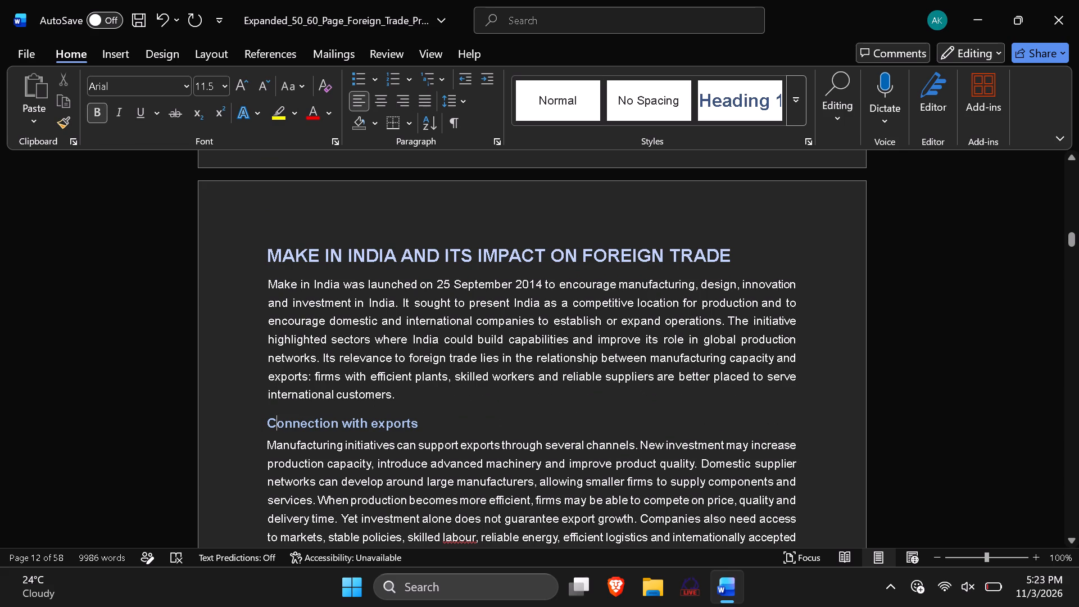
key(Right)
key(Right)
key(Right)
key(Right)
key(Right)
key(Right)
key(Right)
key(Right)
key(Right)
key(Right)
key(Right)
key(Right)
key(Right)
key(Right)
key(Right)
key(Right)
key(Right)
key(Right)
key(Right)
key(Right)
key(Right)
key(Right)
key(BackSpace)
key(BackSpace)
key(BackSpace)
key(BackSpace)
key(BackSpace)
key(BackSpace)
key(BackSpace)
key(BackSpace)
key(BackSpace)
key(BackSpace)
key(BackSpace)
key(BackSpace)
key(BackSpace)
key(BackSpace)
key(BackSpace)
key(BackSpace)
key(BackSpace)
key(BackSpace)
key(BackSpace)
key(BackSpace)
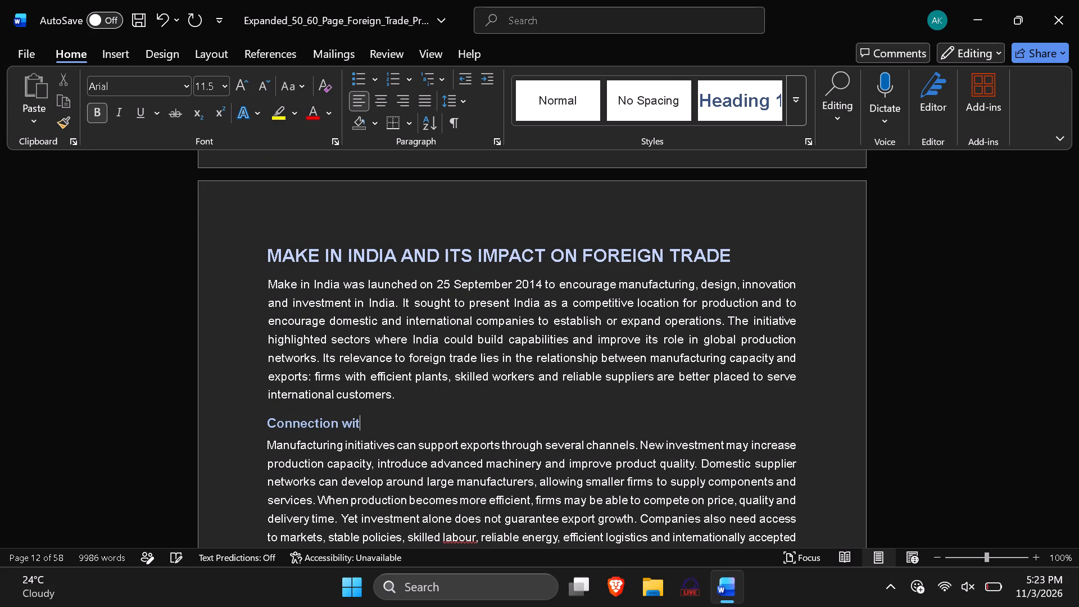
key(BackSpace)
key(BackSpace)
key(BackSpace)
key(BackSpace)
key(BackSpace)
key(BackSpace)
key(BackSpace)
key(BackSpace)
key(BackSpace)
key(BackSpace)
key(BackSpace)
key(Down)
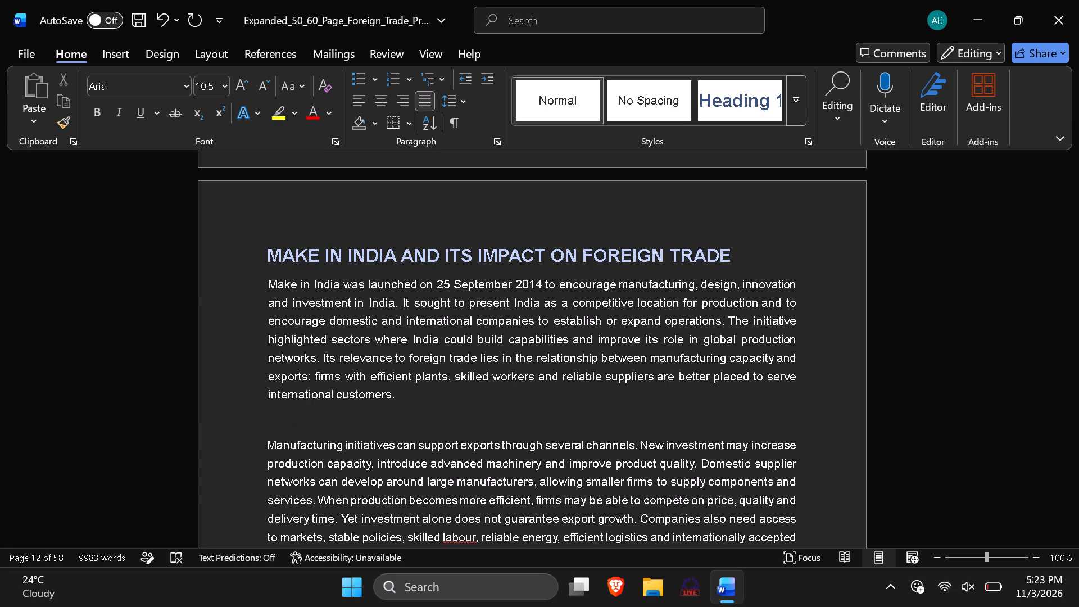
key(BackSpace)
key(BackSpace)
key(BackSpace)
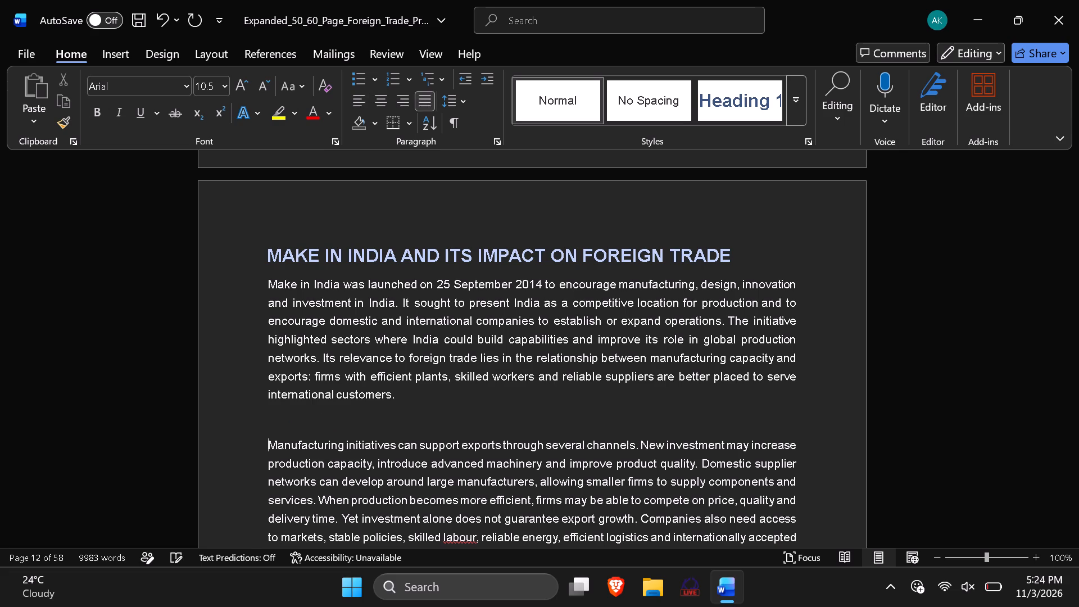
key(BackSpace)
Review the text from the Make in India paragraphs back through the export procedures and trade partnerships pages, checking the remaining headings.
key(Down)
key(Down)
key(Down)
key(Down)
key(Down)
key(Down)
key(Down)
key(Down)
key(Down)
key(Down)
key(Down)
key(Down)
key(Down)
key(Down)
key(Down)
key(Down)
key(Down)
key(Down)
key(Down)
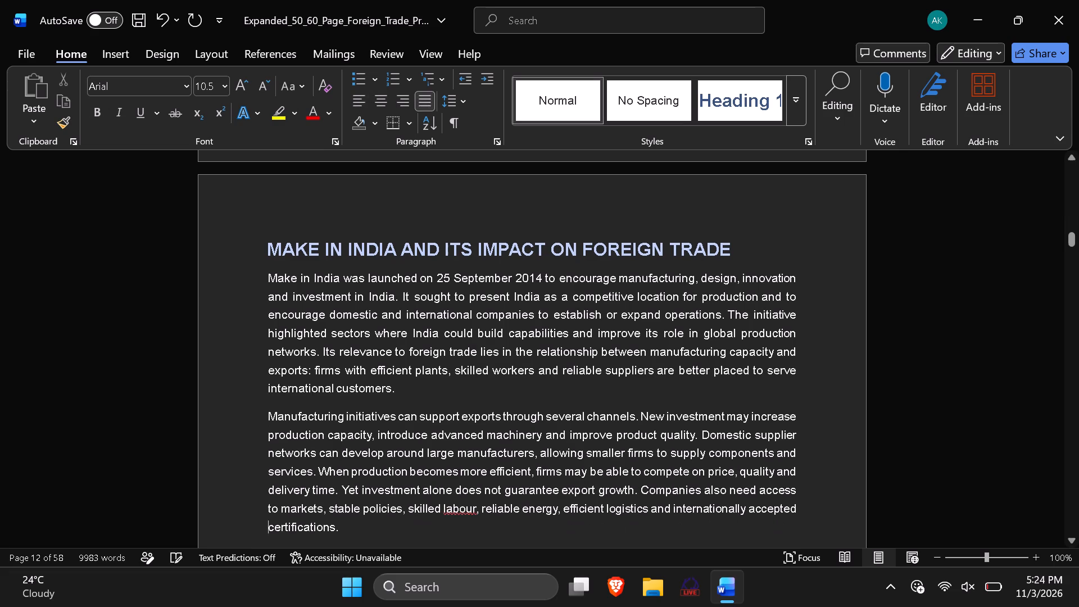
key(Up)
key(Up)
key(Up)
key(Up)
key(Up)
key(Up)
key(Up)
key(Up)
key(Up)
key(Up)
key(Up)
key(Up)
key(Up)
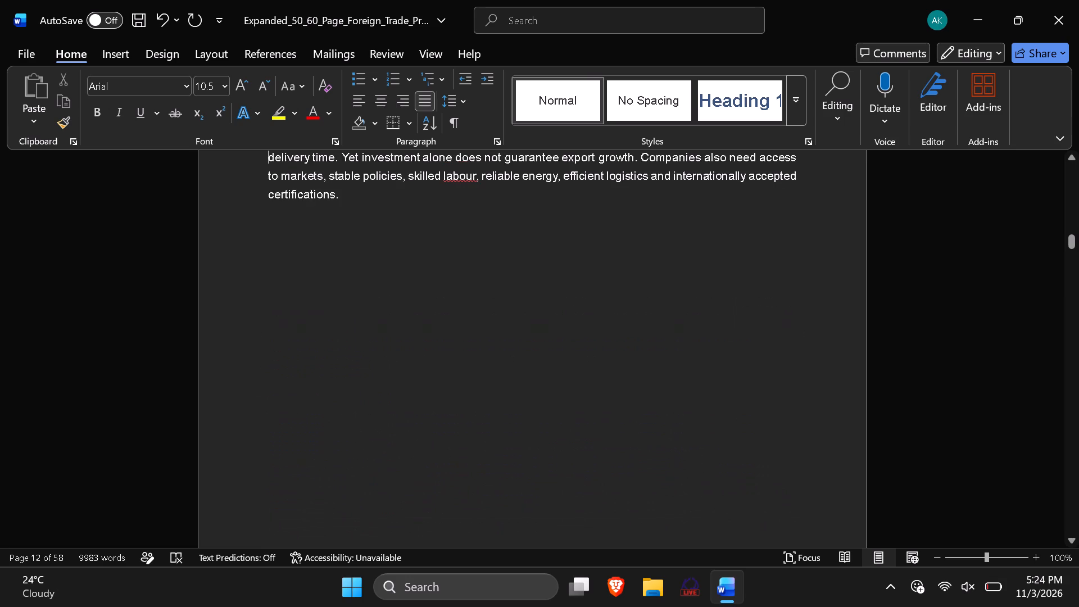
key(Up)
key(Up)
key(Up)
key(Up)
key(Up)
key(Up)
key(Up)
key(Up)
key(Up)
key(Up)
key(Up)
key(Up)
key(Up)
key(Up)
key(Up)
key(Up)
key(Up)
key(Up)
key(Up)
key(Up)
key(Up)
key(Up)
key(Up)
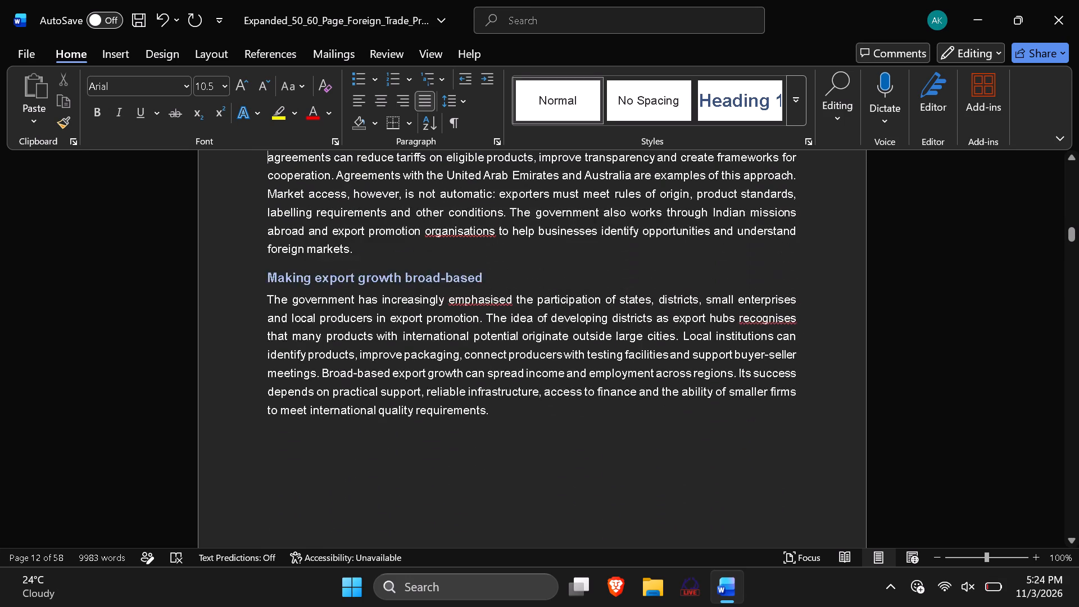
key(Up)
key(Up)
key(Up)
key(Up)
key(Down)
key(Up)
key(Up)
key(Up)
key(Up)
key(Up)
key(Up)
key(Up)
key(Up)
key(Up)
key(Up)
key(Up)
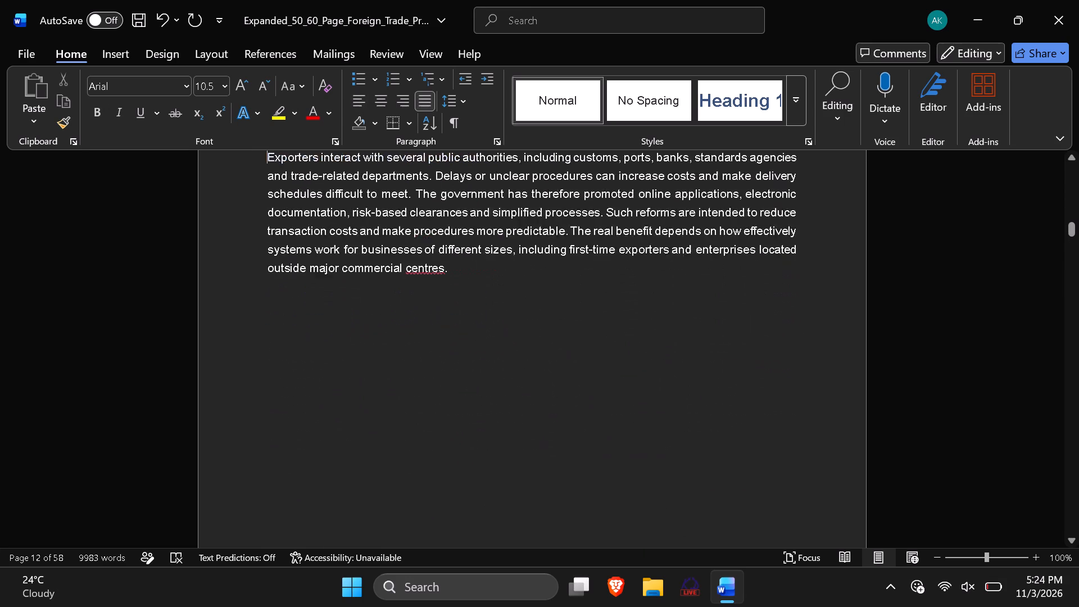
key(Down)
key(Down)
key(Down)
key(Down)
key(Down)
key(Down)
key(Down)
key(Down)
key(Down)
key(Down)
key(Down)
key(Down)
key(Down)
key(Down)
key(Down)
key(Down)
key(Down)
key(Down)
key(Down)
key(Down)
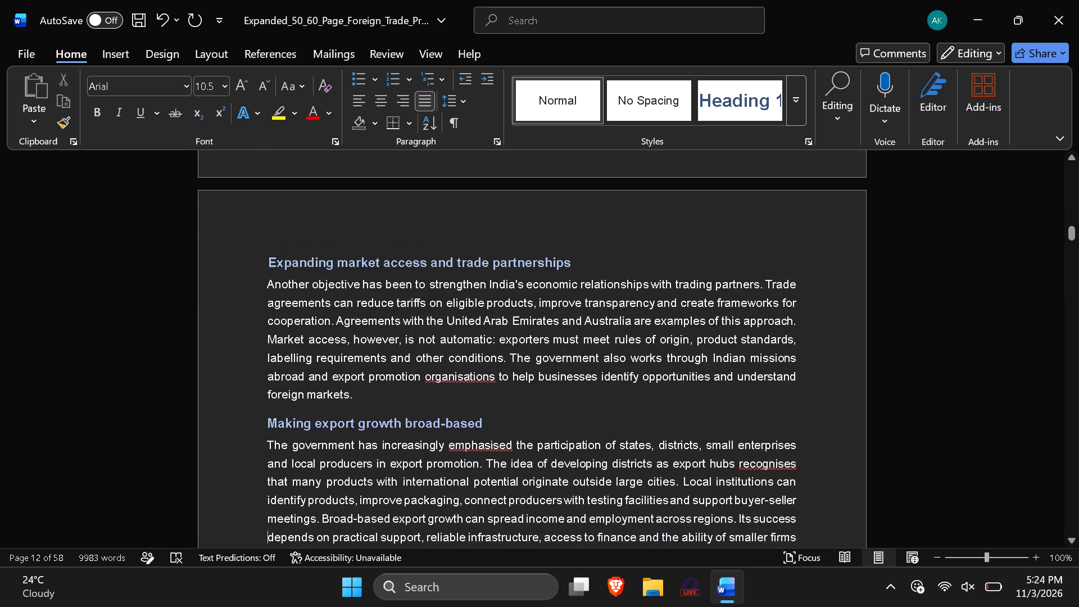
key(Down)
key(Down)
key(Down)
key(Down)
key(Down)
key(Down)
key(Down)
key(Down)
key(Up)
key(Up)
key(Up)
key(Down)
key(Down)
key(Down)
key(Down)
key(Down)
key(Down)
key(Down)
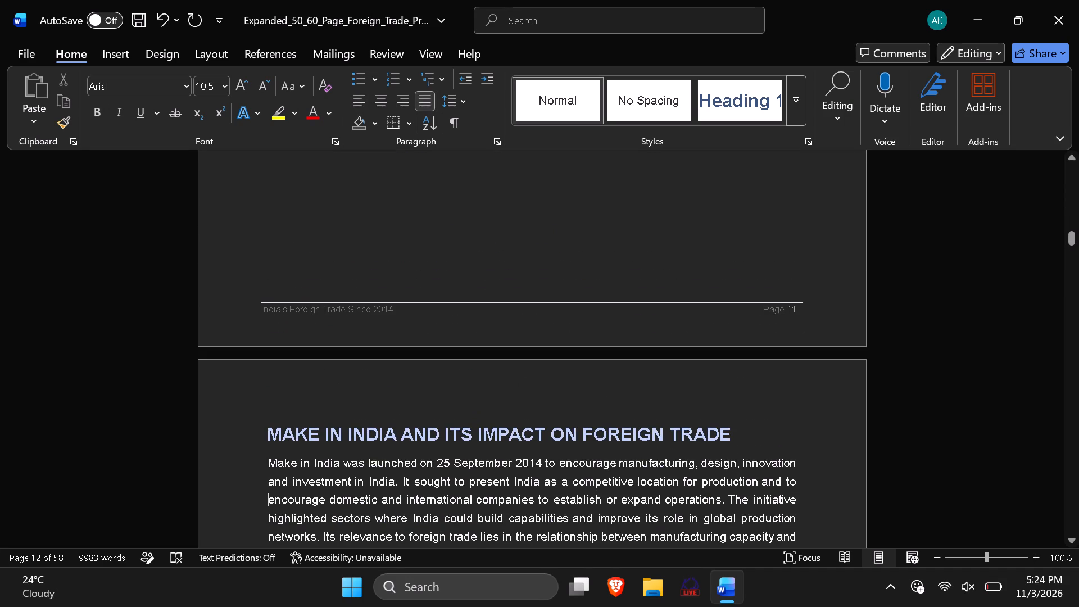
Remove the section number "4." from the continued heading "MAKE IN INDIA AND ITS IMPACT ON FOREIGN TRADE — CONTINUED".
key(Down)
key(Down)
key(Down)
key(Down)
key(Down)
key(Down)
key(Down)
key(Down)
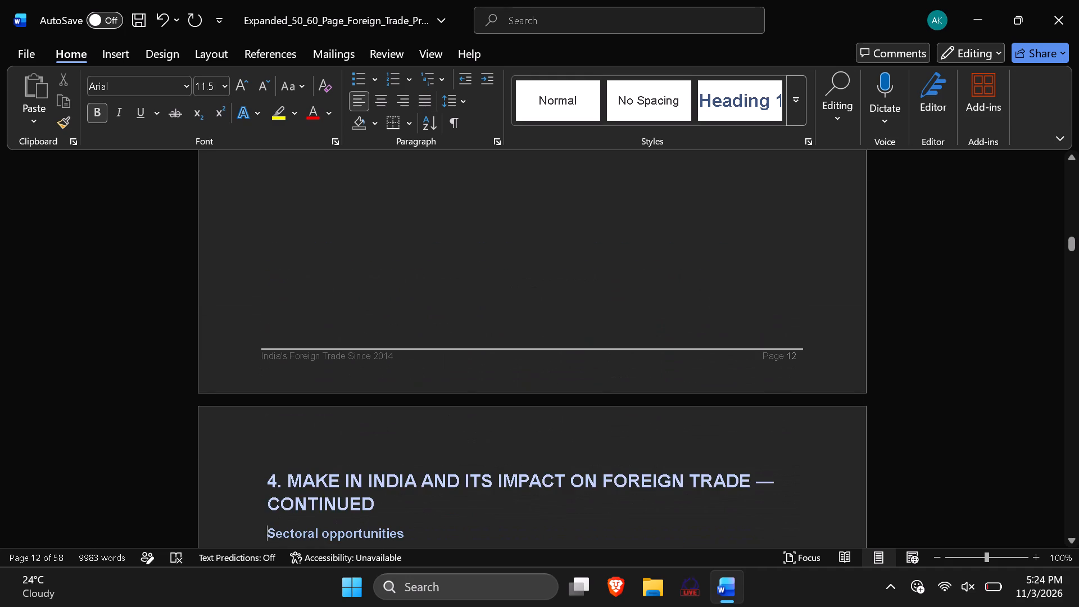
key(Up)
key(Up)
key(Right)
key(Right)
key(BackSpace)
key(BackSpace)
key(BackSpace)
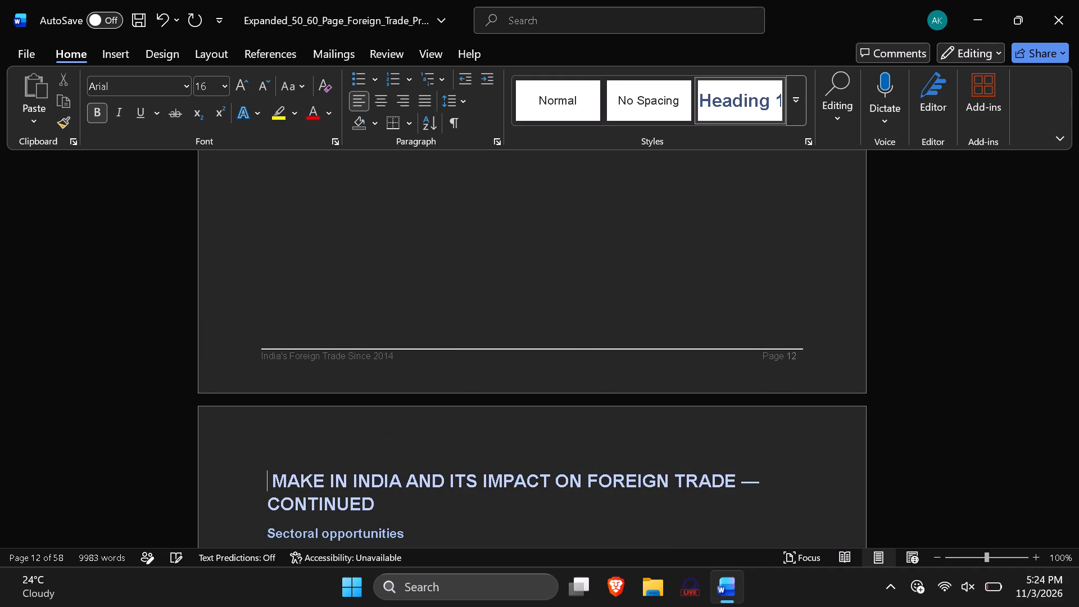
key(BackSpace)
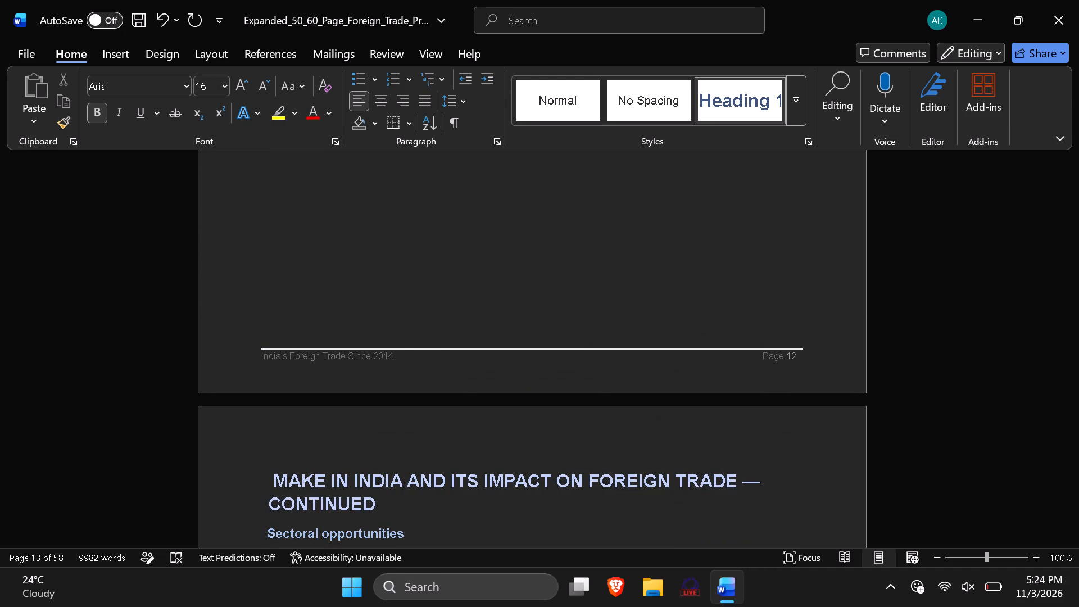
Delete the rest of the continued Make in India heading together with the "Sectoral opportunities" subheading beneath it.
key(shift+Right)
key(shift+Right)
key(shift+Right)
key(shift+Right)
key(shift+Right)
key(shift+Right)
key(shift+Right)
key(shift+Right)
key(shift+Right)
key(shift+Down)
key(shift+Right)
key(shift+Right)
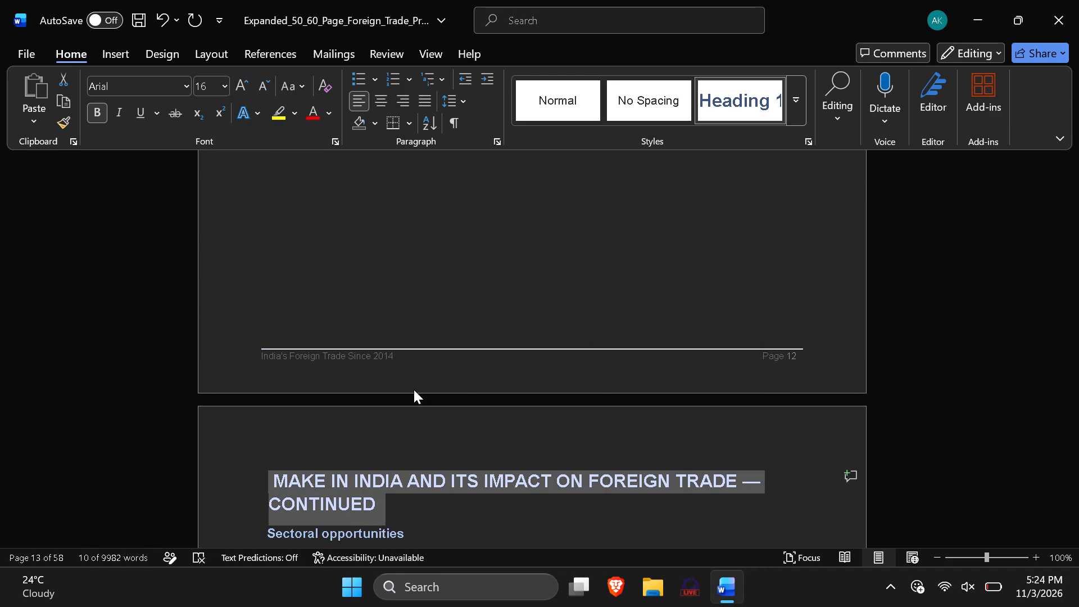
key(shift+Down)
key(shift+Down)
key(shift+Up)
key(shift+Right)
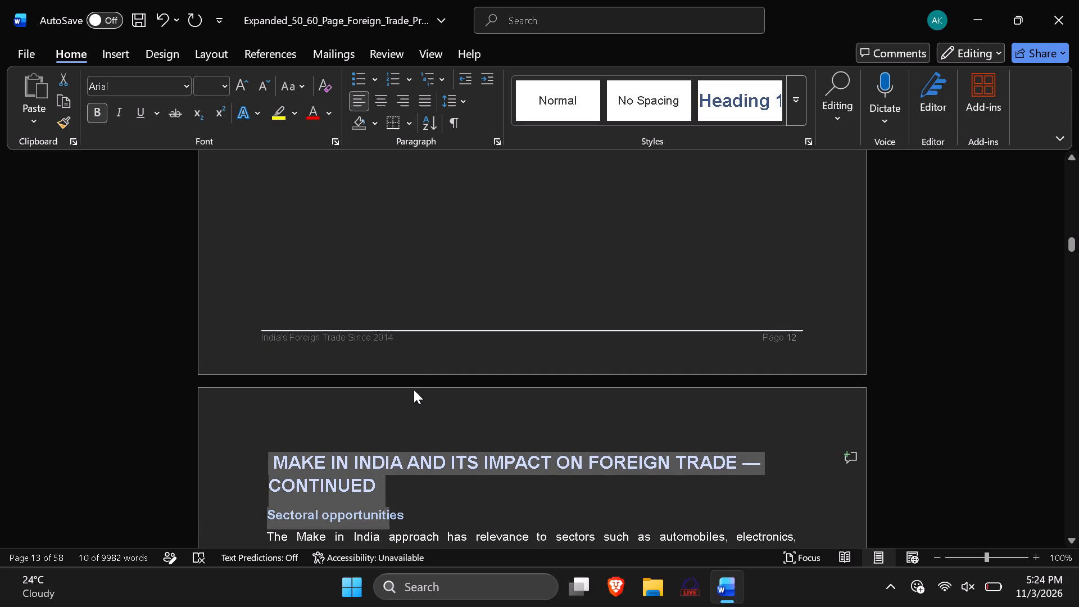
key(shift+Right)
key(shift+Right)
key(Delete)
Delete the "Assessment and limitations" subheading above the paragraph beginning "Make in India has helped keep manufacturing".
key(Down)
key(Down)
key(Down)
key(Down)
key(Down)
key(Down)
key(Down)
key(Down)
key(Down)
key(Down)
key(Down)
key(Down)
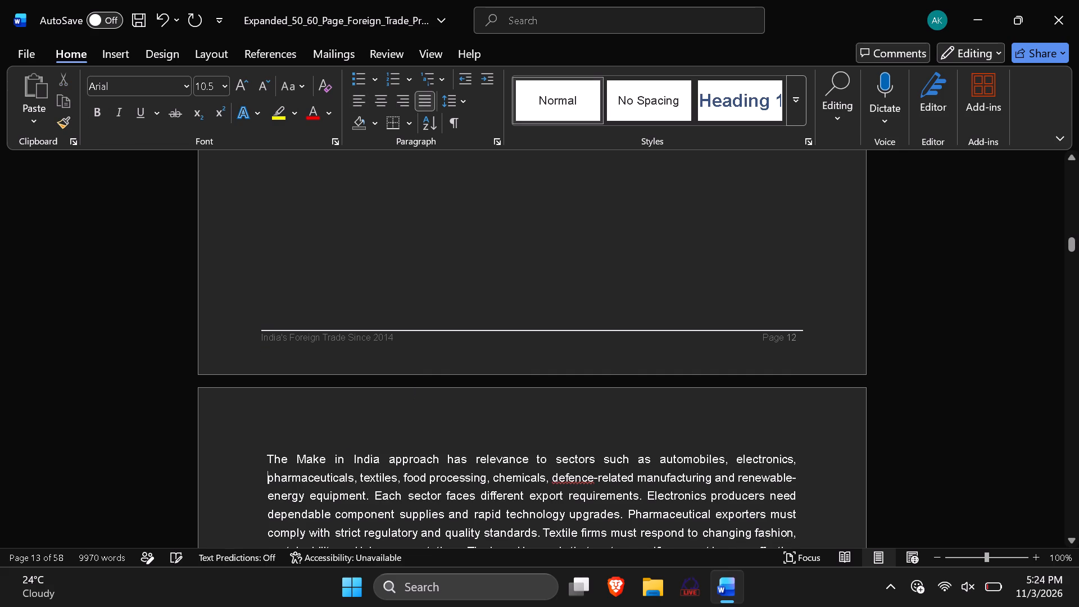
key(Up)
key(Up)
key(Up)
key(Up)
key(Up)
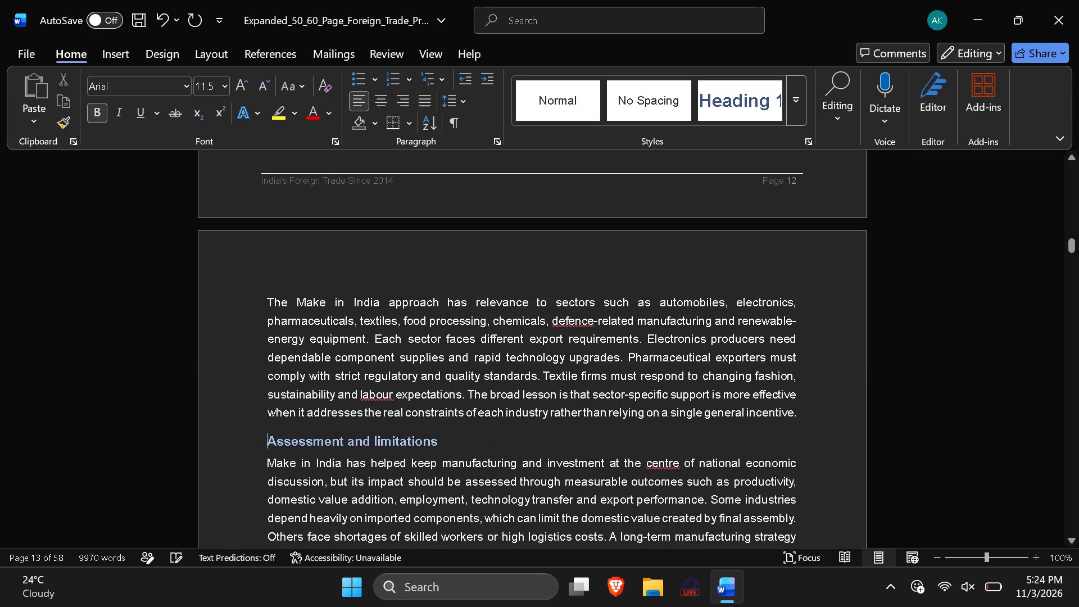
key(shift+Right)
key(shift+Right)
key(shift+Right)
key(shift+Right)
key(shift+Right)
key(shift+Right)
key(shift+Right)
key(shift+Right)
key(shift+Right)
key(shift+Right)
key(shift+Right)
key(shift+Right)
key(shift+Right)
key(shift+Right)
key(shift+Right)
key(shift+Right)
key(shift+Right)
key(shift+Right)
key(shift+Right)
key(shift+Right)
key(shift+Right)
key(shift+Right)
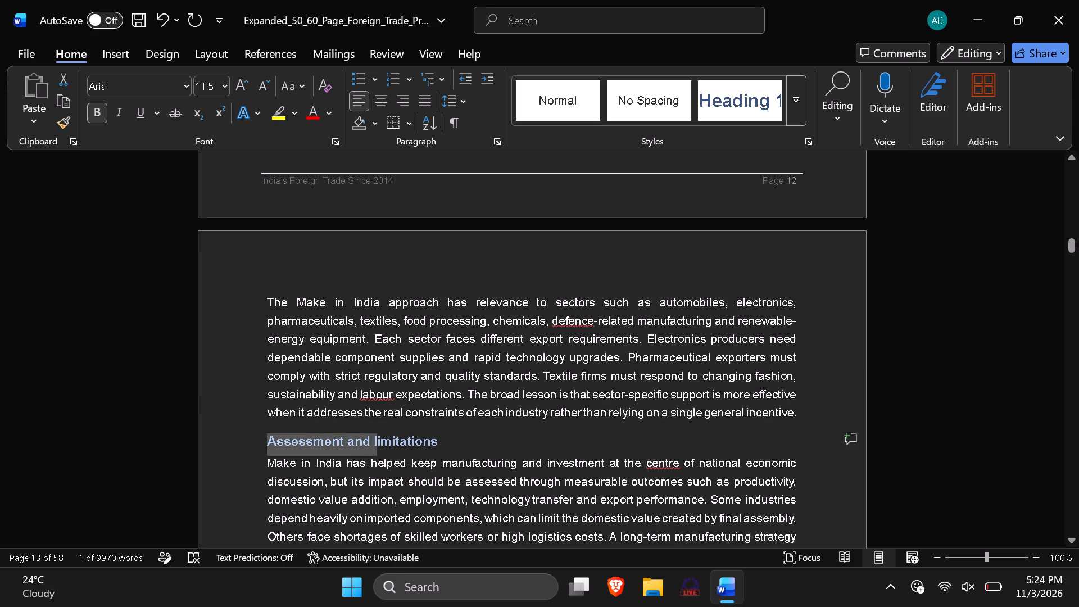
key(shift+Right)
key(shift+Right)
key(shift+Right)
key(shift+Right)
key(BackSpace)
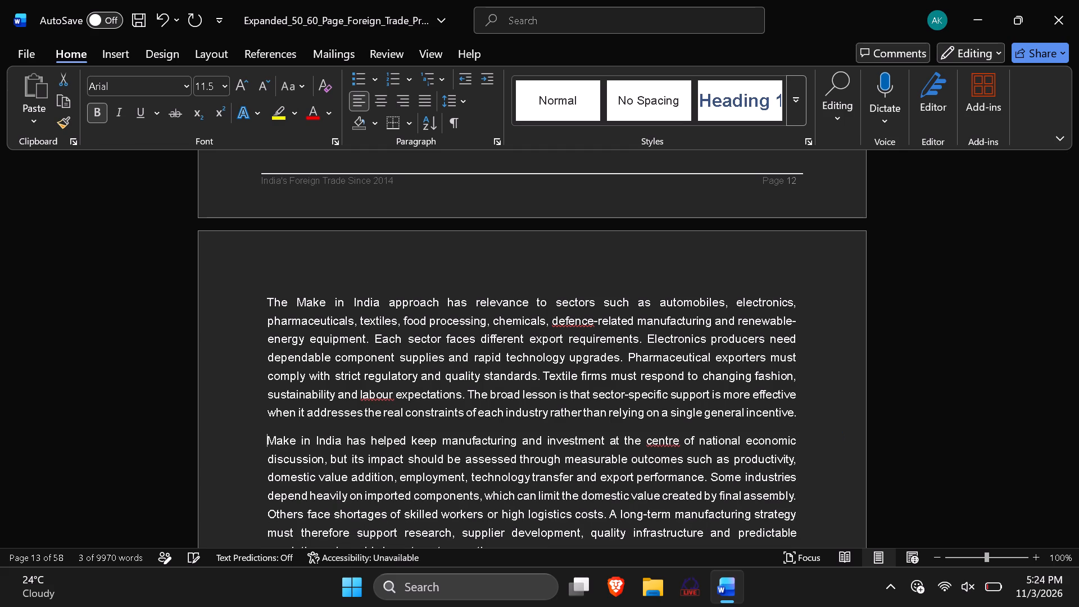
Review the text between the remaining Make in India paragraphs and the start of the Digital India section, checking the headings.
key(Down)
key(Down)
key(Down)
key(Down)
key(Down)
key(Down)
key(Down)
key(Down)
key(Down)
key(Down)
key(Down)
key(Down)
key(Down)
key(Up)
key(Up)
key(Up)
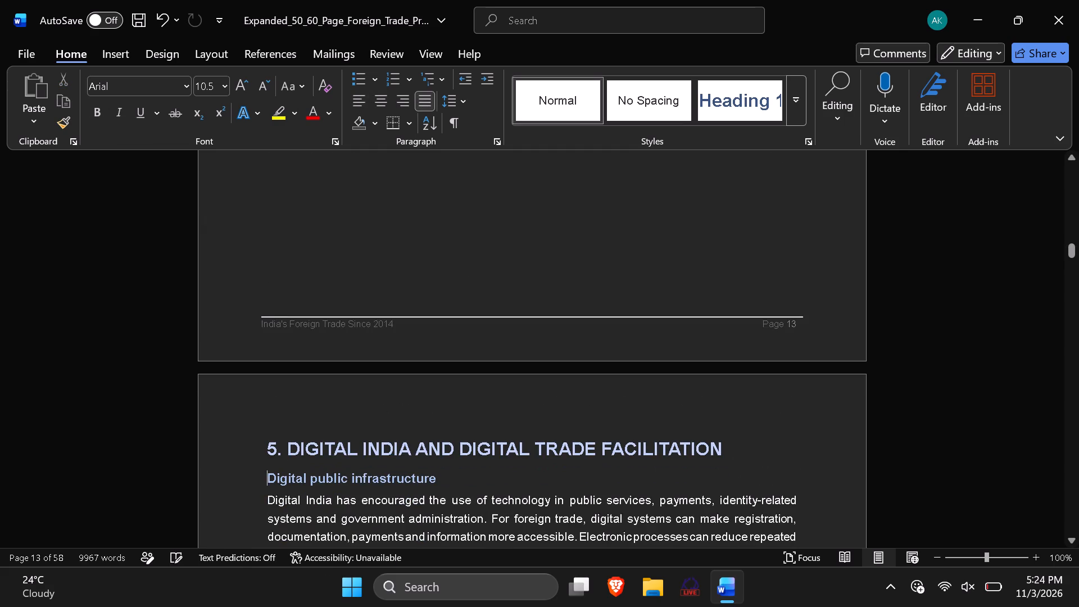
key(Up)
key(Up)
key(Up)
key(Up)
key(Up)
key(Up)
key(Up)
key(Up)
key(Up)
key(Up)
key(Up)
key(Up)
key(Up)
key(Up)
key(Up)
key(Up)
key(Up)
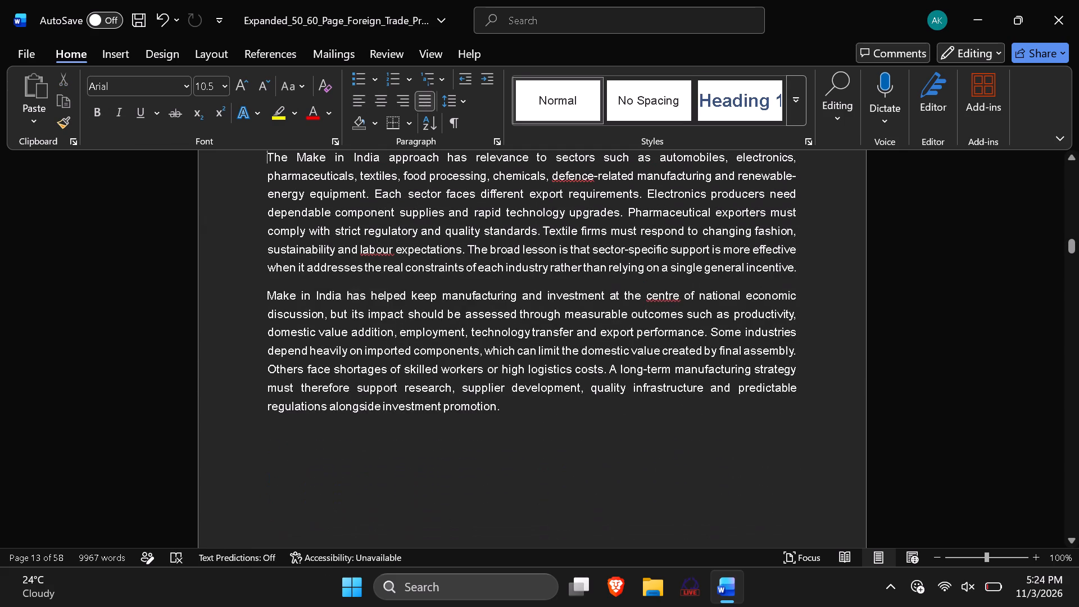
key(Down)
key(Down)
key(Down)
key(Down)
key(Down)
key(Down)
key(Down)
key(Down)
key(Down)
key(Down)
key(Down)
key(Down)
key(Down)
key(Down)
key(Down)
key(Down)
key(Down)
key(Down)
key(Down)
key(Down)
key(Up)
key(Up)
key(Up)
key(Up)
key(Up)
key(Up)
key(Up)
key(Up)
key(Up)
key(Up)
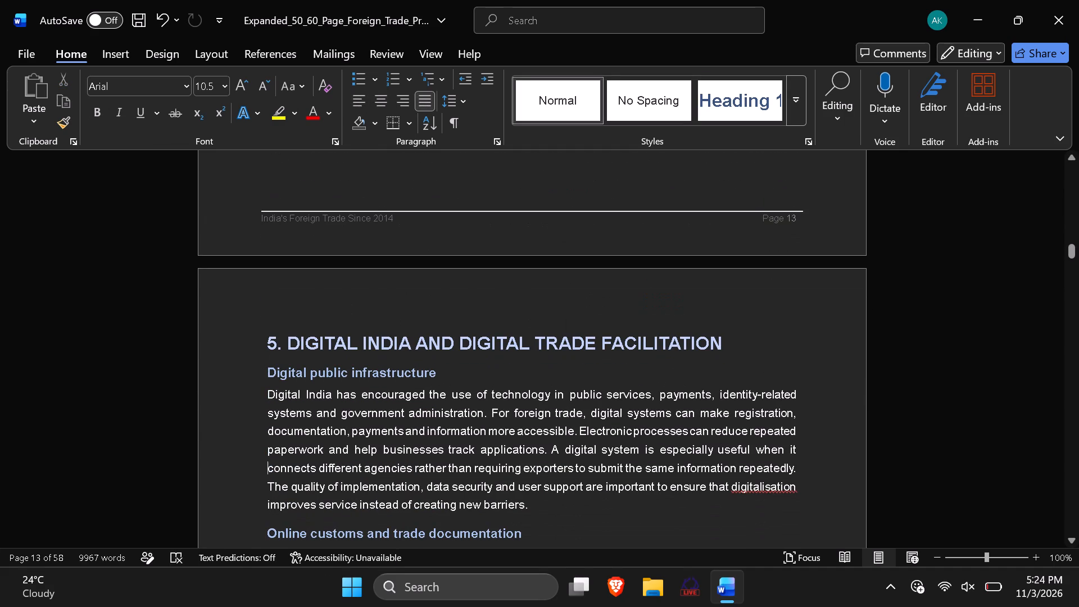
key(Up)
key(Up)
key(Up)
key(Up)
key(Up)
key(Up)
key(Up)
Remove the section number "5." and the space after it from the heading "DIGITAL INDIA AND DIGITAL TRADE FACILITATION".
key(Down)
key(Down)
key(Down)
key(Down)
key(Down)
key(Down)
key(Down)
key(Down)
key(Down)
key(Down)
key(Down)
key(Down)
key(Down)
key(Down)
key(Down)
key(Down)
key(Down)
key(Down)
key(Down)
key(Down)
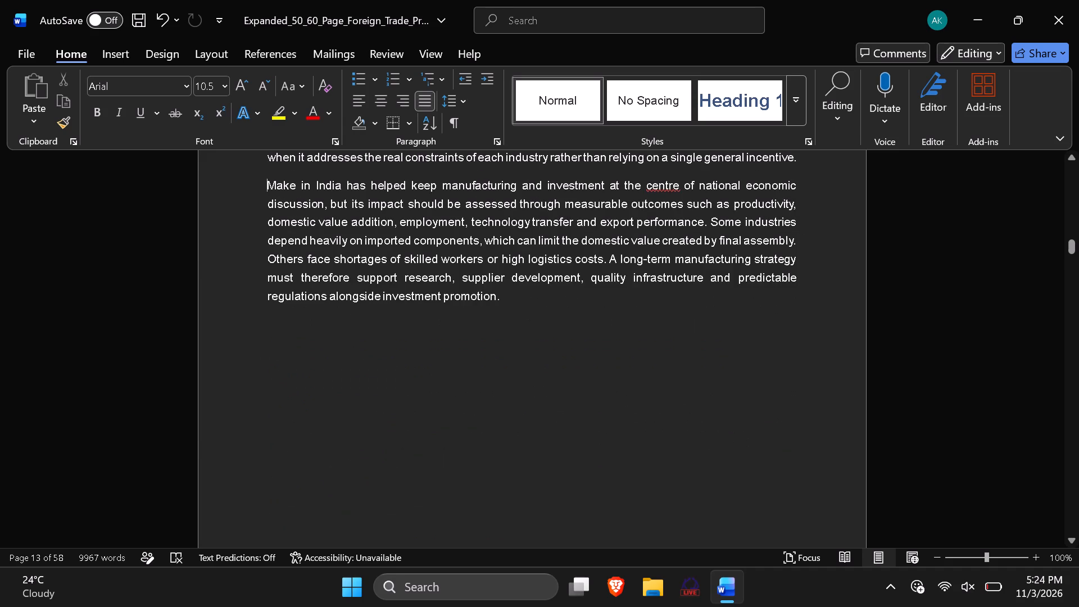
key(Up)
key(Up)
key(Up)
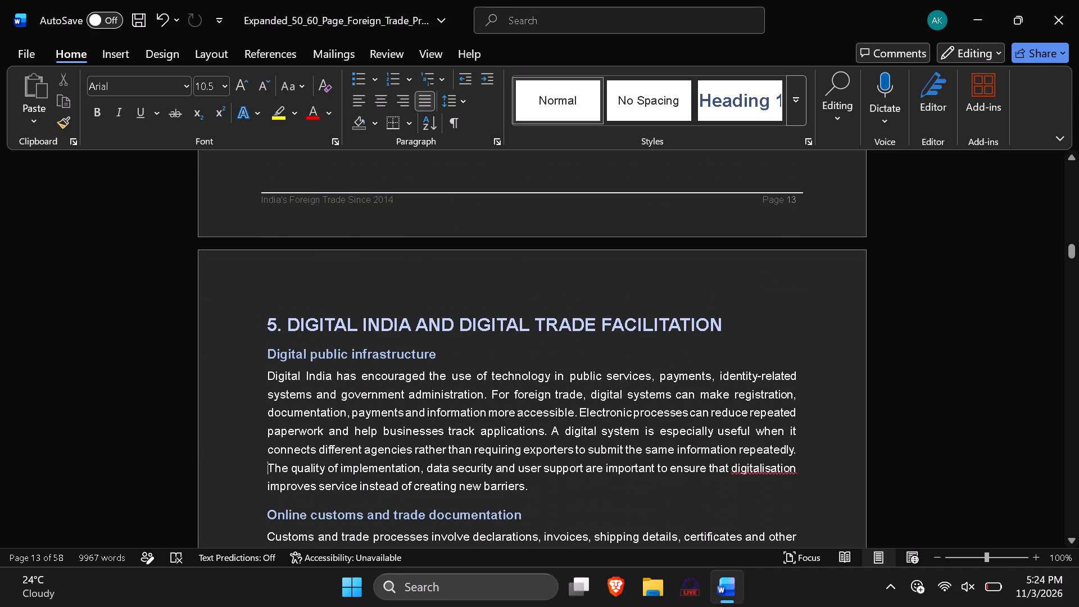
key(Right)
key(Up)
key(Up)
key(Up)
key(Up)
key(Up)
key(Up)
key(Up)
key(Right)
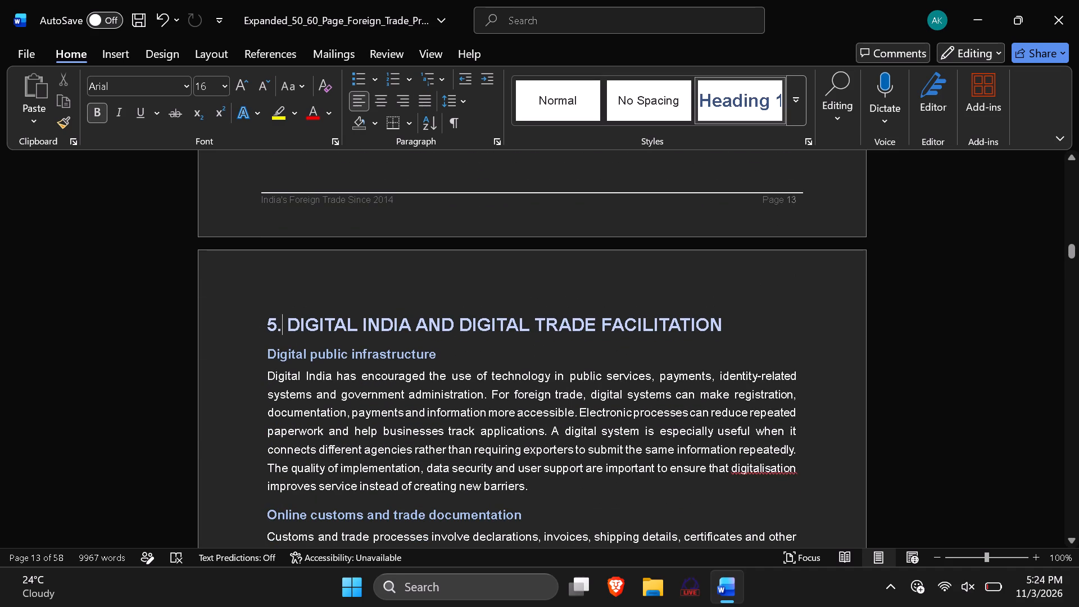
key(BackSpace)
key(BackSpace)
key(Delete)
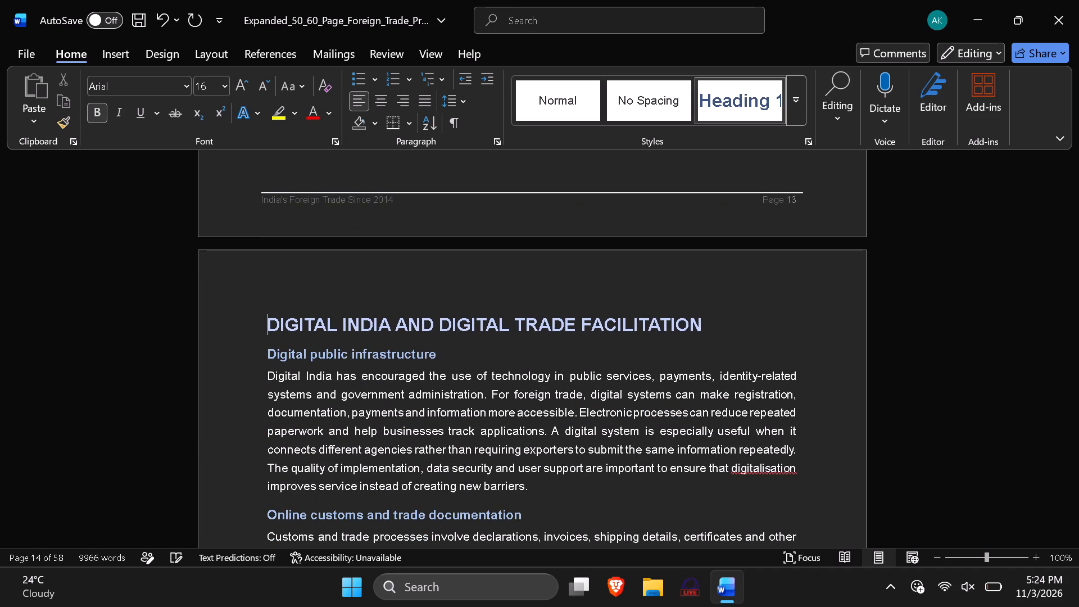
Delete the "Digital public infrastructure" subheading beneath the heading "DIGITAL INDIA AND DIGITAL TRADE FACILITATION".
key(Down)
key(shift+Right)
key(shift+Right)
key(shift+Right)
key(shift+Right)
key(shift+Right)
key(shift+Right)
key(shift+Right)
key(shift+Right)
key(shift+Right)
key(shift+Right)
key(shift+Right)
key(shift+Right)
key(shift+Right)
key(shift+Right)
key(shift+Right)
key(shift+Right)
key(shift+Right)
key(shift+Right)
key(shift+Right)
key(shift+Right)
key(shift+Right)
key(shift+Right)
key(shift+Right)
key(shift+Right)
key(shift+Right)
key(shift+Right)
key(shift+Right)
key(shift+Right)
key(shift+Right)
key(shift+Right)
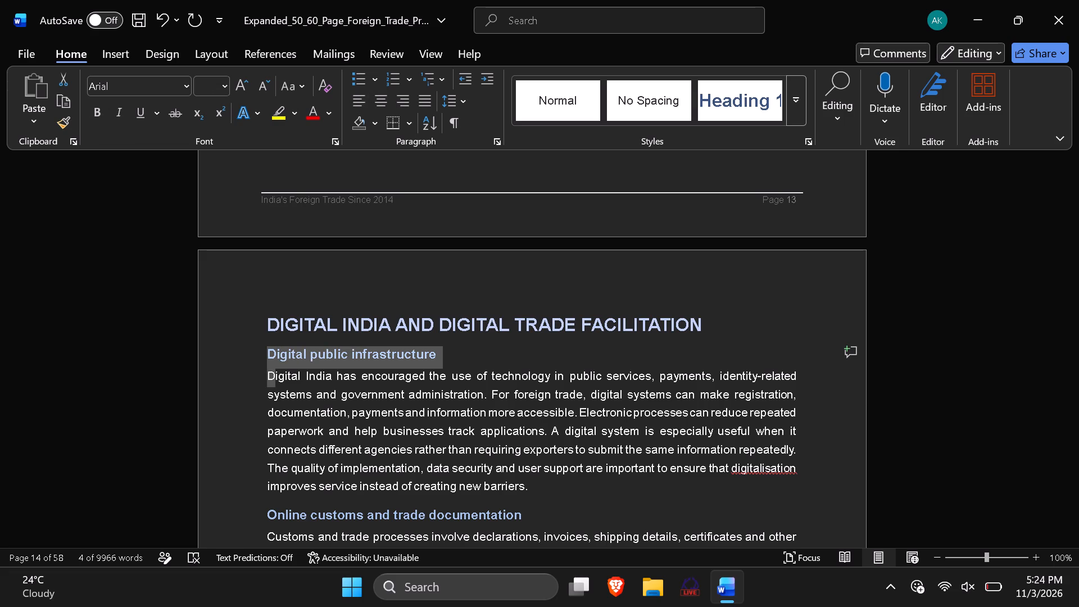
key(shift+Left)
key(Delete)
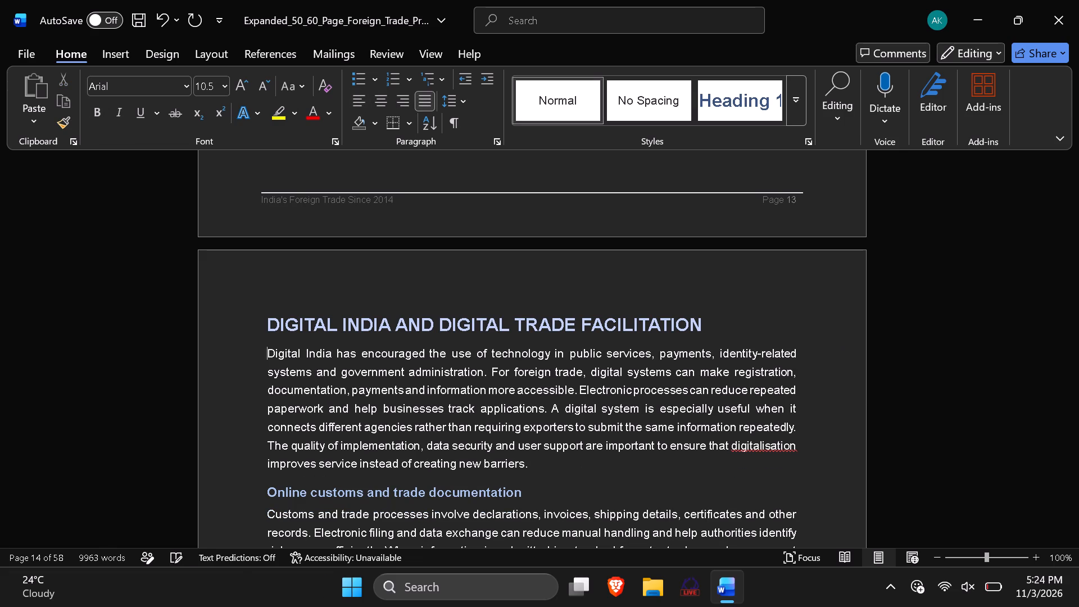
Delete the "Online customs and trade documentation" subheading above the paragraph beginning "Customs and trade processes involve declarations".
key(Down)
key(Down)
key(Down)
key(Down)
key(Down)
key(Down)
key(Down)
key(Down)
key(Up)
key(shift+Right)
key(shift+Right)
key(shift+Right)
key(shift+Right)
key(shift+Right)
key(shift+Right)
key(shift+Right)
key(shift+Right)
key(shift+Right)
key(shift+Right)
key(shift+Right)
key(shift+Right)
key(shift+Right)
key(shift+Right)
key(shift+Right)
key(shift+Right)
key(shift+Right)
key(shift+Right)
key(shift+Right)
key(shift+Right)
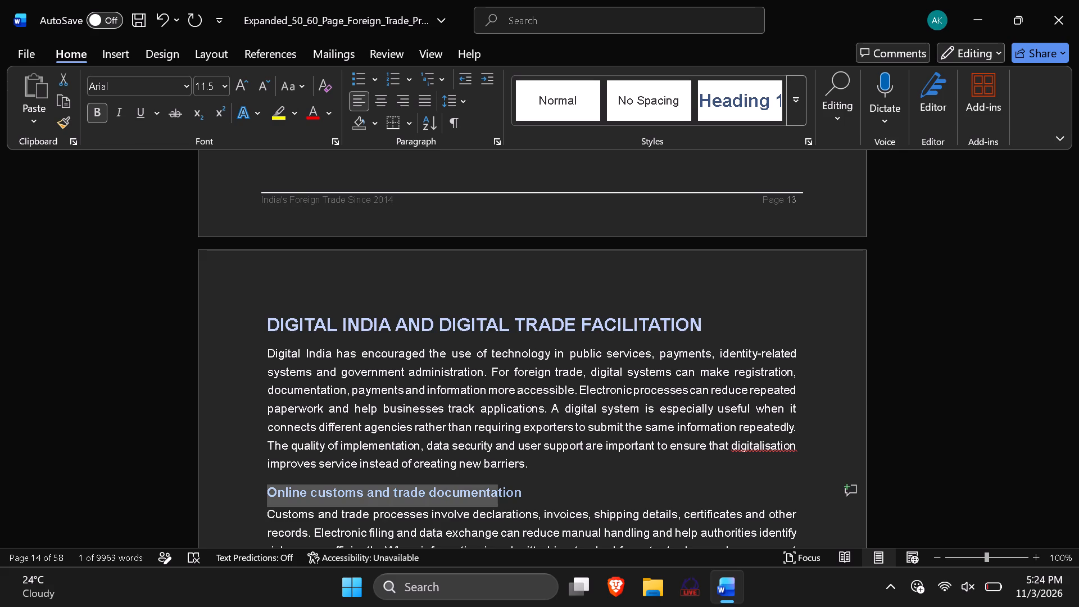
key(shift+Right)
key(shift+Right)
key(shift+Right)
key(Delete)
Remove the section number "5." and the space after it from the continued Digital India heading on page 15.
key(Down)
key(Down)
key(Down)
key(Down)
key(Down)
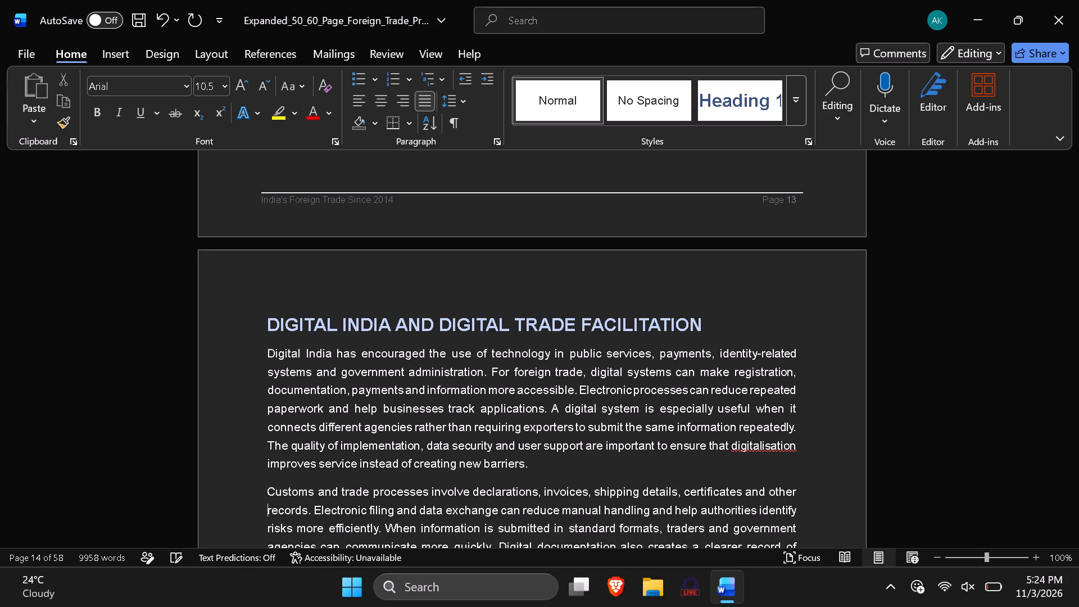
key(Down)
key(Down)
key(Down)
key(Down)
key(Down)
key(Down)
key(Down)
key(Up)
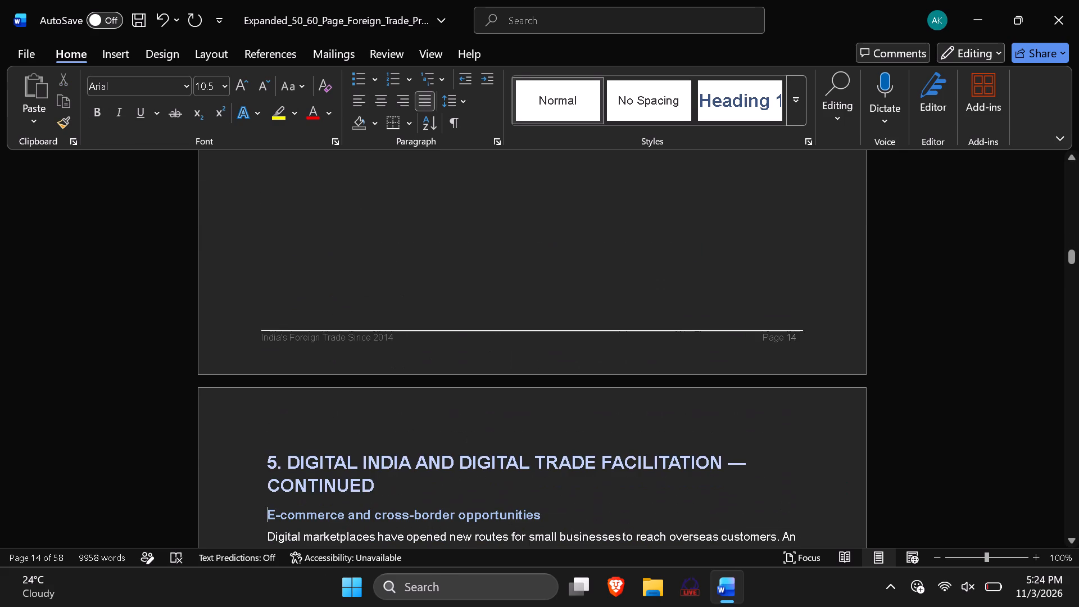
key(Up)
key(Up)
key(Right)
key(Right)
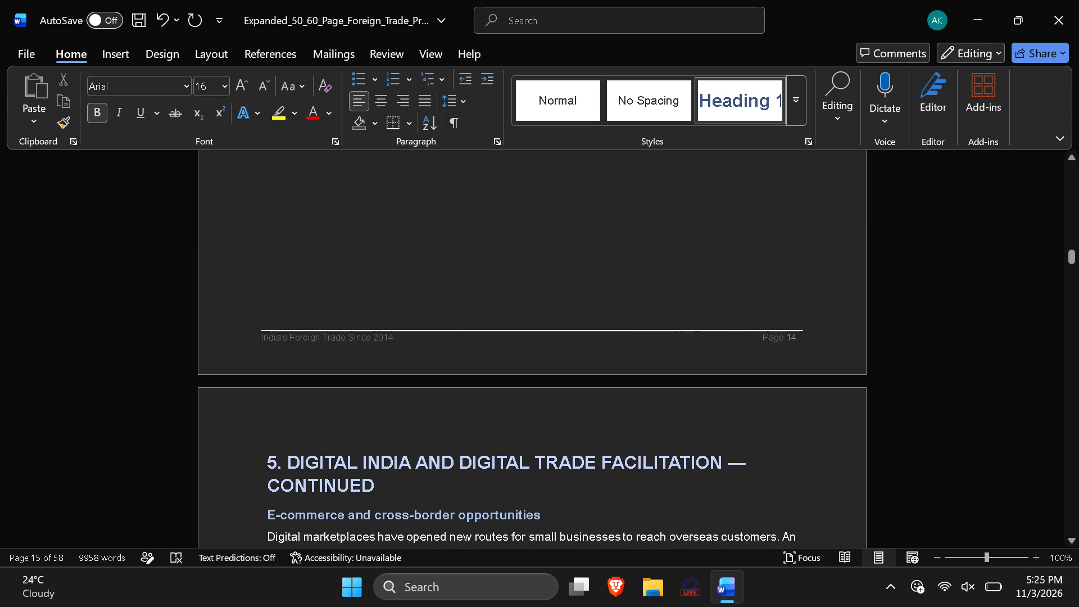
key(BackSpace)
key(BackSpace)
key(Delete)
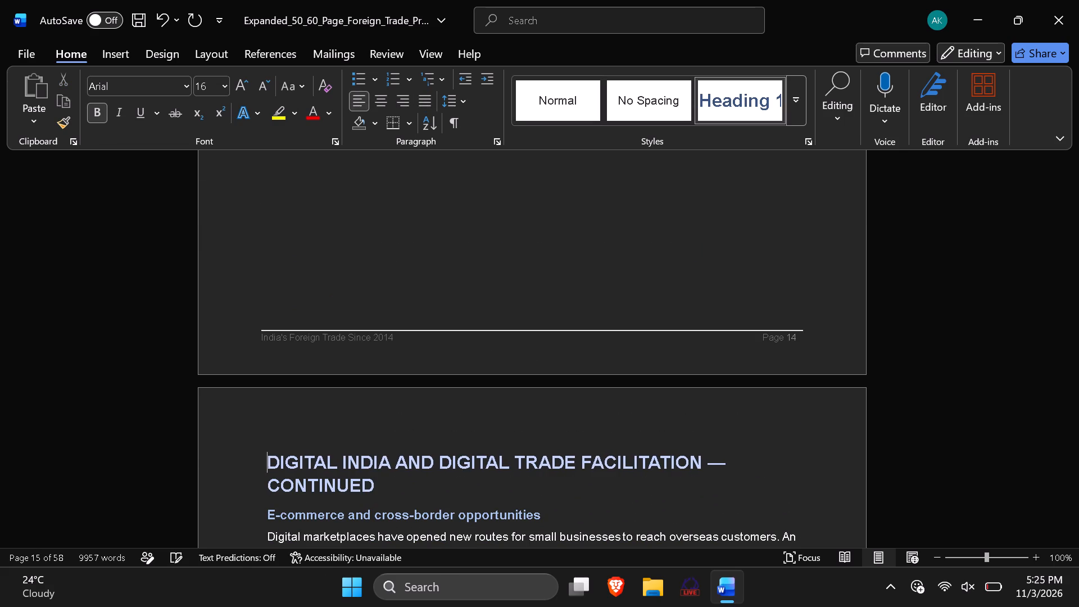
Delete the rest of the continued Digital India heading together with the "E-commerce and cross-border opportunities" subheading beneath it.
key(Down)
key(Up)
key(shift+Right)
key(shift+Right)
key(shift+Right)
key(shift+Right)
key(shift+Right)
key(shift+Right)
key(shift+Right)
key(shift+Right)
key(shift+Right)
key(shift+Right)
key(shift+Down)
key(shift+Down)
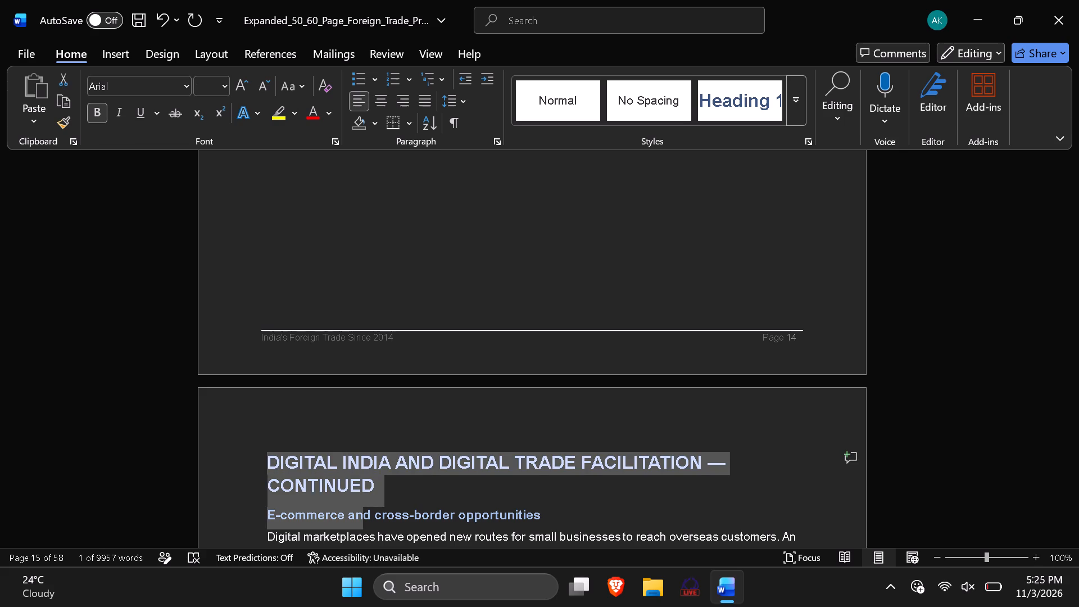
key(shift+Right)
key(shift+Right)
key(shift+Right)
key(shift+Right)
key(shift+Right)
key(shift+Right)
key(shift+Right)
key(shift+Right)
key(shift+Right)
key(shift+Right)
key(shift+Right)
key(shift+Right)
key(shift+Right)
key(shift+Right)
key(shift+Right)
key(shift+Right)
key(shift+Right)
key(shift+Right)
key(shift+Right)
key(shift+Right)
key(shift+Right)
key(shift+Right)
key(shift+Right)
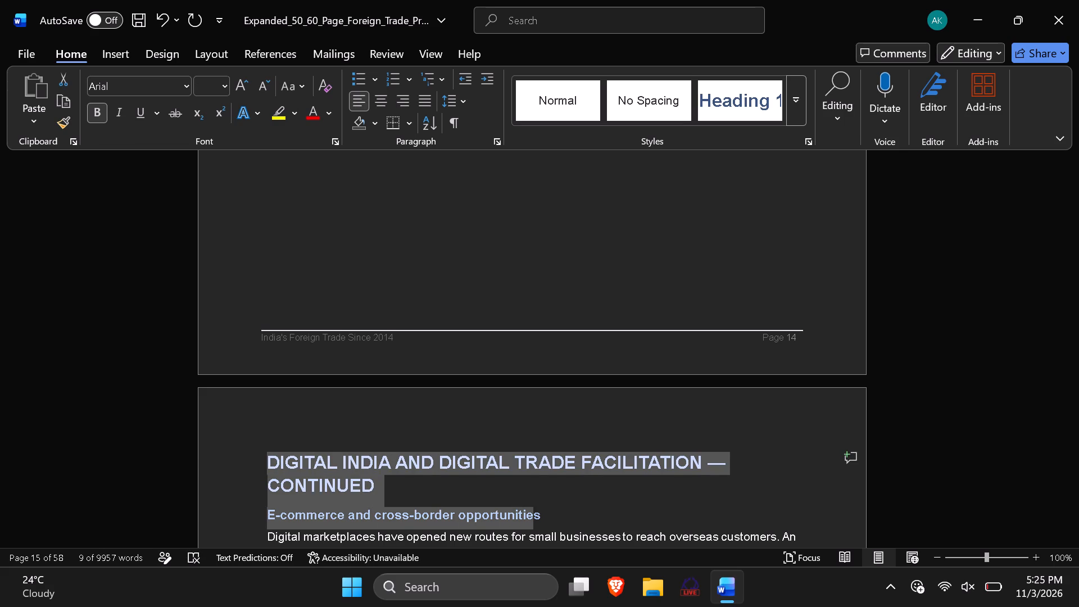
key(shift+Right)
key(Delete)
Delete the "Risks and requirements" subheading on page 15, above the paragraph beginning "Digital trade creates opportunities".
key(Down)
key(Down)
key(Down)
key(Down)
key(Down)
key(Down)
key(Down)
key(Down)
key(Down)
key(Down)
key(Down)
key(Down)
key(Down)
key(Down)
key(Down)
key(Down)
key(Down)
key(Down)
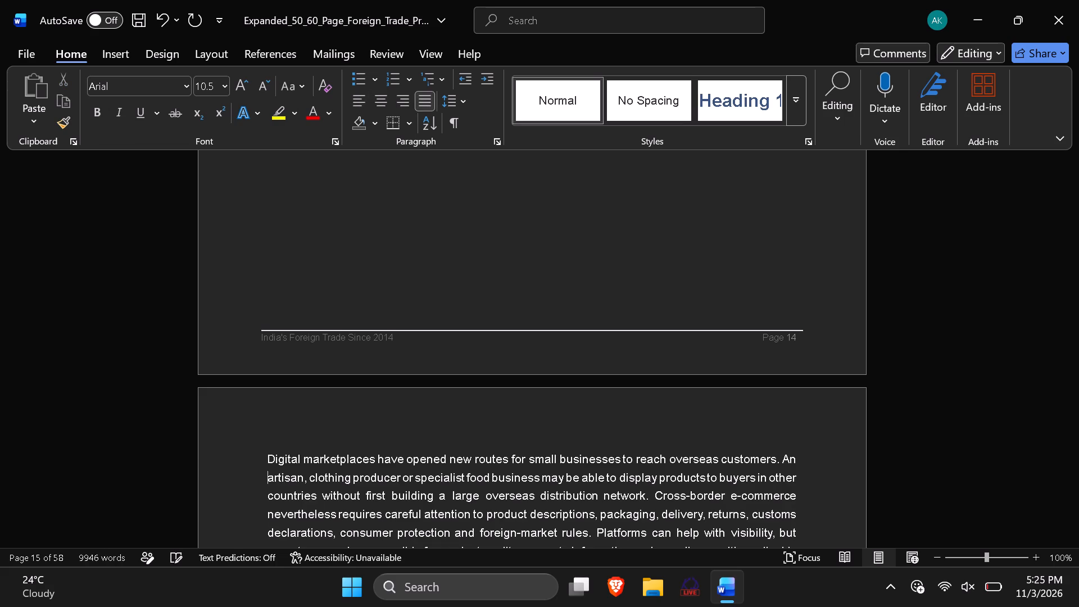
key(Up)
key(Up)
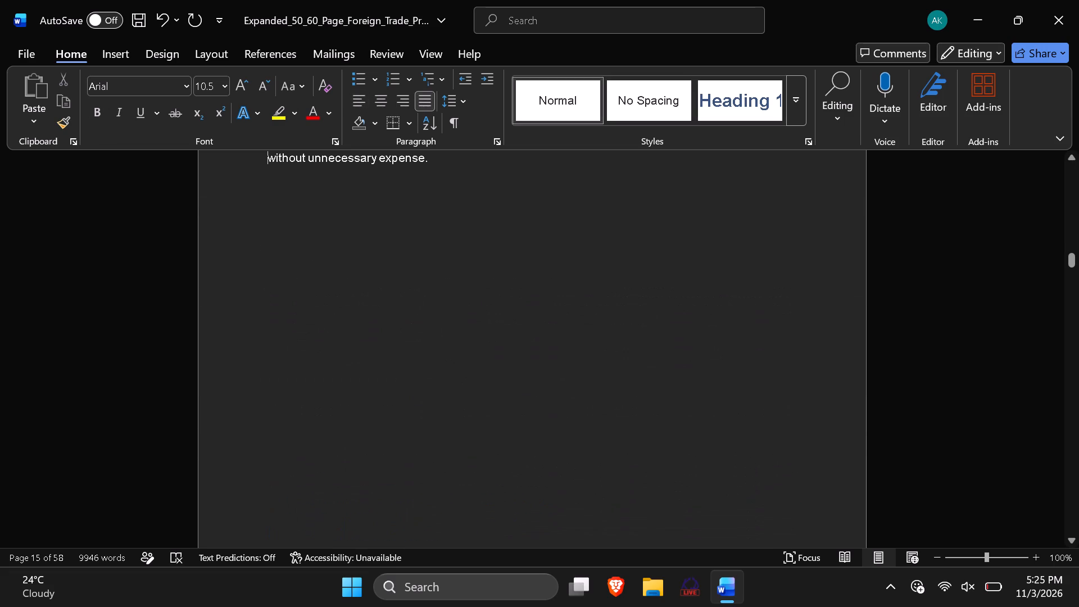
key(Up)
key(Up)
key(Up)
key(Up)
key(Up)
key(Up)
key(Up)
key(Up)
key(Up)
key(Up)
key(Up)
key(Up)
key(Up)
key(Down)
key(Down)
key(Down)
key(Down)
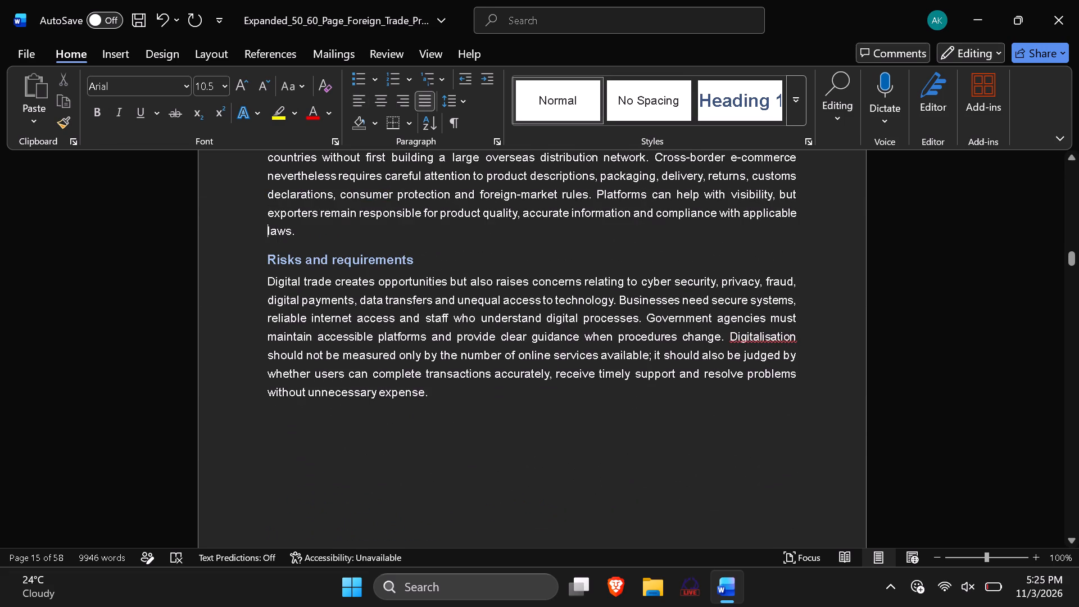
key(Down)
key(shift+Right)
key(shift+Right)
key(shift+Right)
key(shift+Right)
key(shift+Right)
key(shift+Right)
key(shift+Right)
key(shift+Right)
key(shift+Right)
key(shift+Right)
key(shift+Right)
key(shift+Right)
key(shift+Right)
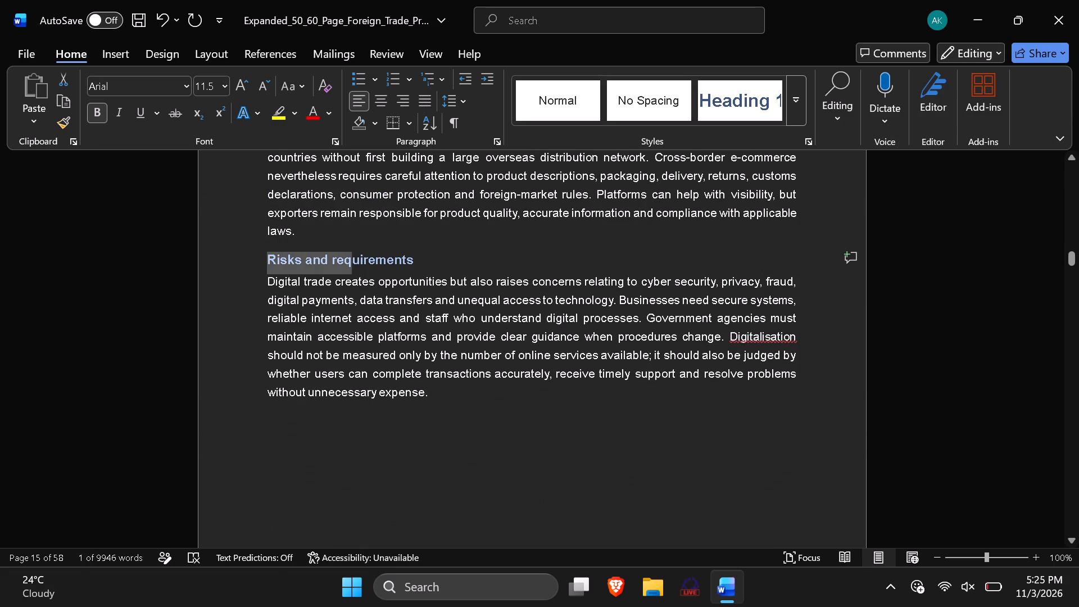
key(shift+Right)
key(shift+Right)
key(shift+Right)
key(shift+Right)
key(shift+Right)
key(shift+Right)
key(shift+Right)
key(shift+Right)
key(shift+Right)
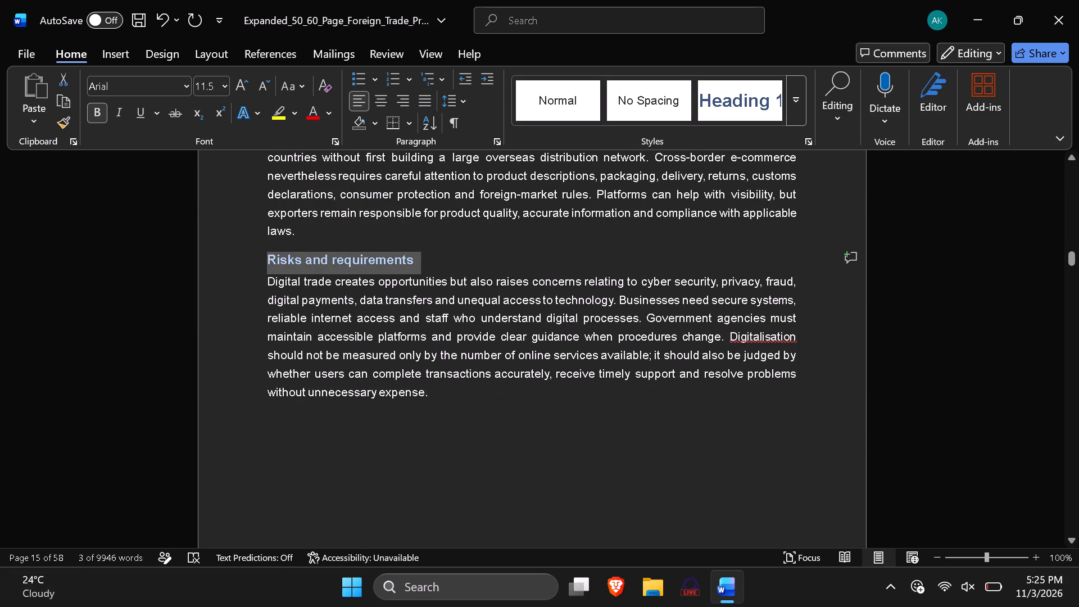
key(Delete)
Check the rest of page 15 through to the "FOREIGN TRADE POLICY 2023" heading on the following page.
key(Down)
key(Down)
key(Down)
key(Down)
key(Down)
key(Down)
key(Down)
key(Down)
key(Down)
key(Down)
key(Down)
key(Down)
key(Down)
key(Down)
key(Down)
key(Down)
key(Down)
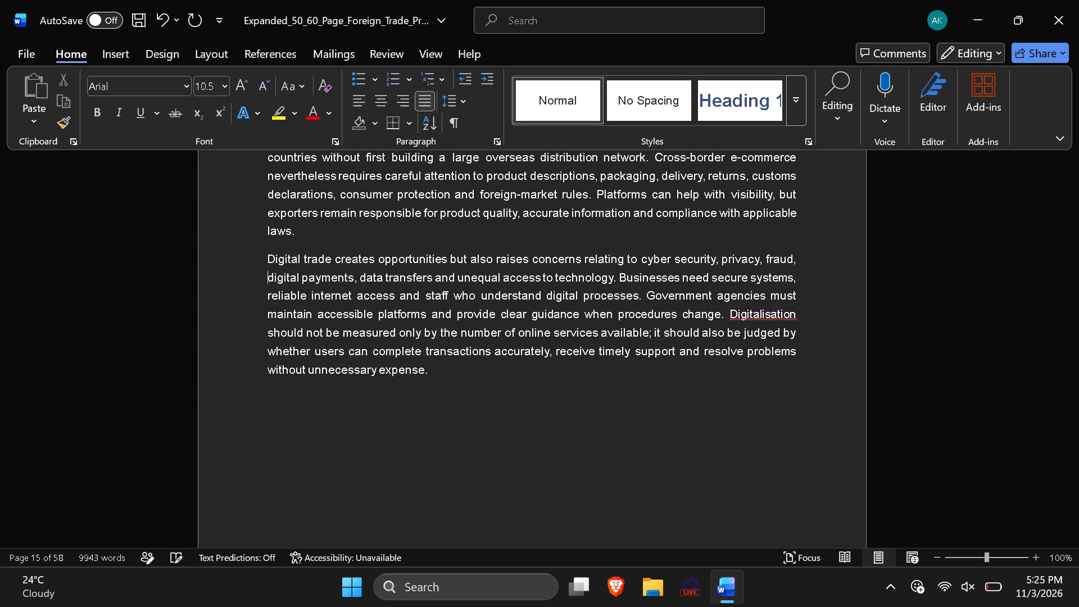
key(Up)
key(Up)
key(Up)
key(Up)
key(Up)
key(Up)
key(Up)
key(Up)
key(Up)
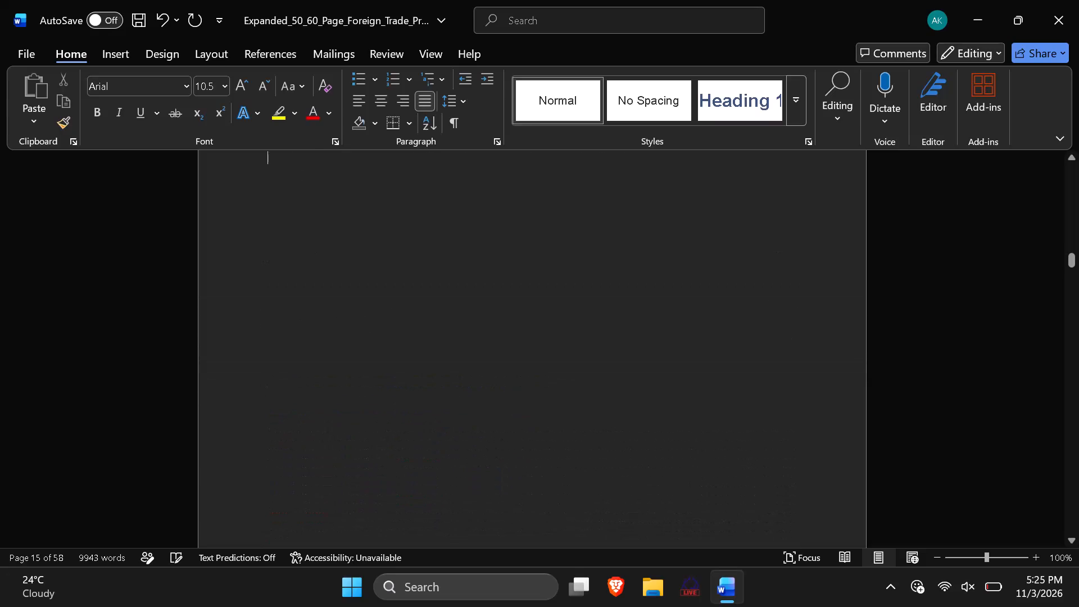
key(Down)
key(Down)
key(Up)
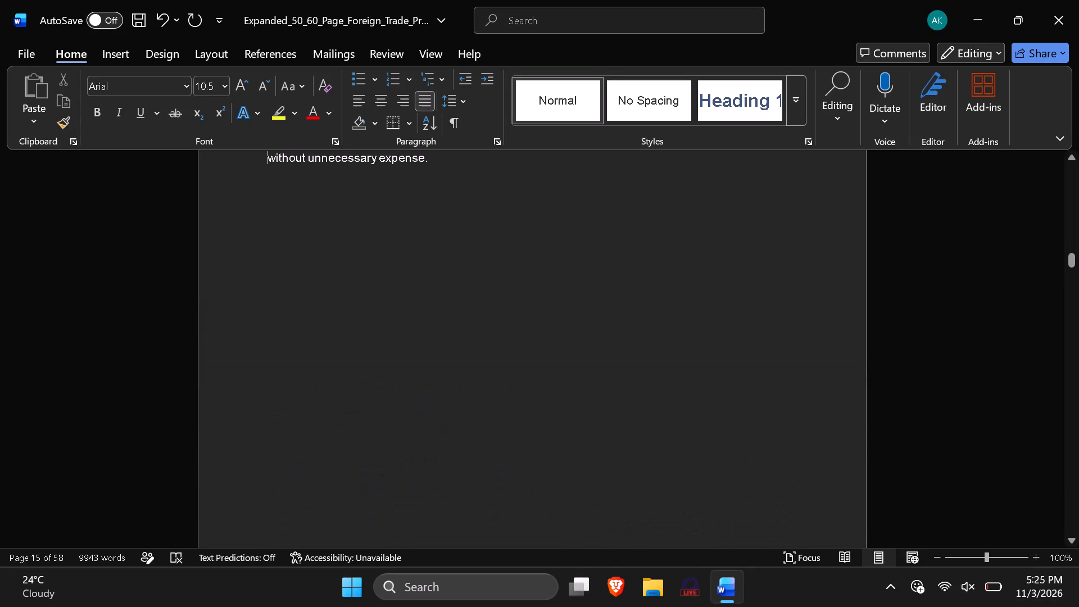
key(Down)
key(Down)
key(Down)
key(Down)
key(Up)
key(Up)
key(Up)
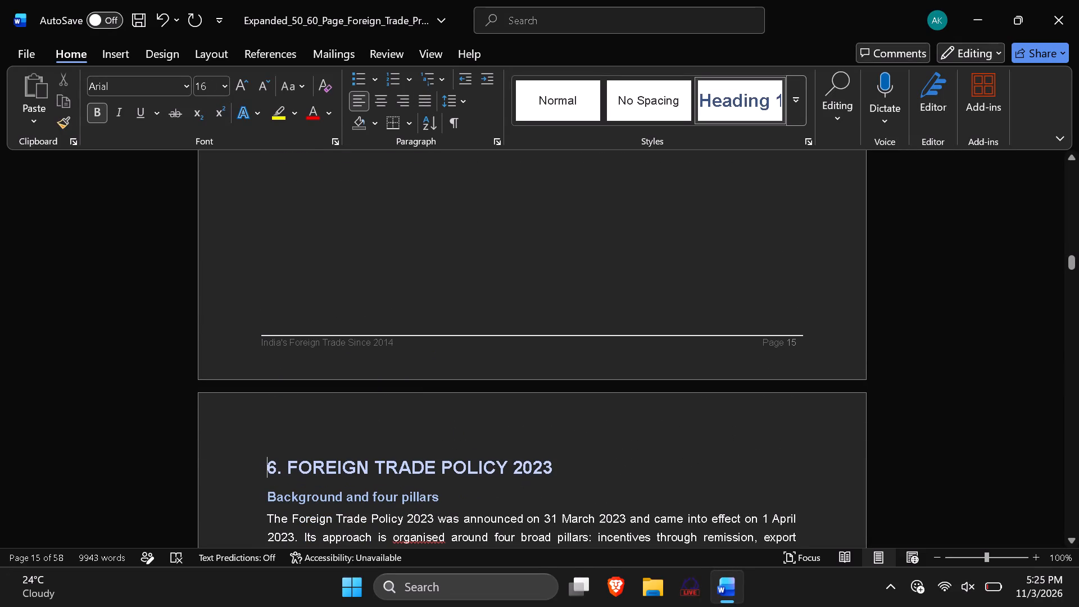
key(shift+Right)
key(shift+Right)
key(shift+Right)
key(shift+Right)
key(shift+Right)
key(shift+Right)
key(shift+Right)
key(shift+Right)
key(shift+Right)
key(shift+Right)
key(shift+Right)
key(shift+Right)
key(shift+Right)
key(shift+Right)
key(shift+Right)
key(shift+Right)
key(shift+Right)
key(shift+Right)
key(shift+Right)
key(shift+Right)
Delete the "Background and four pillars" subheading beneath the heading "FOREIGN TRADE POLICY 2023" on page 16.
key(Down)
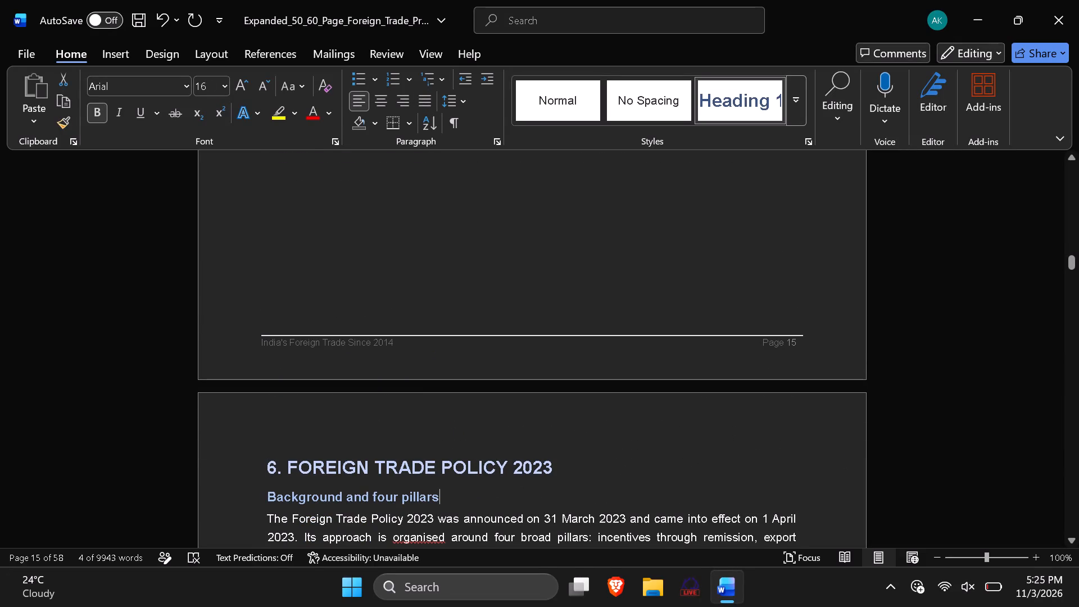
key(Up)
key(Down)
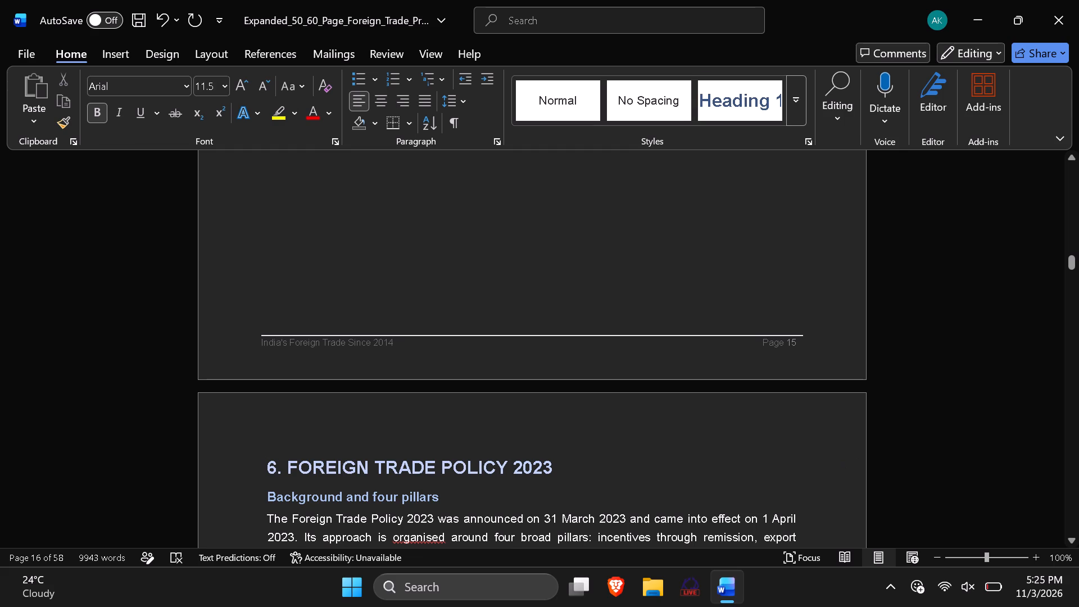
key(shift+Left)
key(shift+Left)
key(shift+Left)
key(shift+Left)
key(shift+Left)
key(shift+Left)
key(shift+Left)
key(shift+Left)
key(shift+Left)
key(shift+Left)
key(shift+Left)
key(shift+Left)
key(shift+Left)
key(shift+Left)
key(shift+Left)
key(shift+Left)
key(shift+Left)
key(shift+Left)
key(shift+Left)
key(shift+Left)
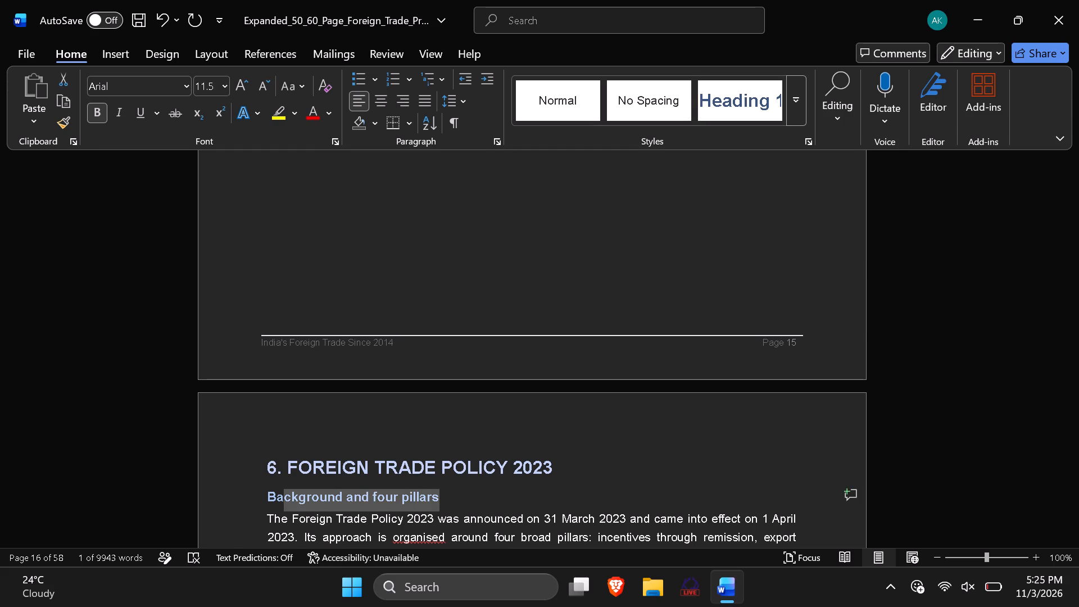
key(shift+Right)
key(Delete)
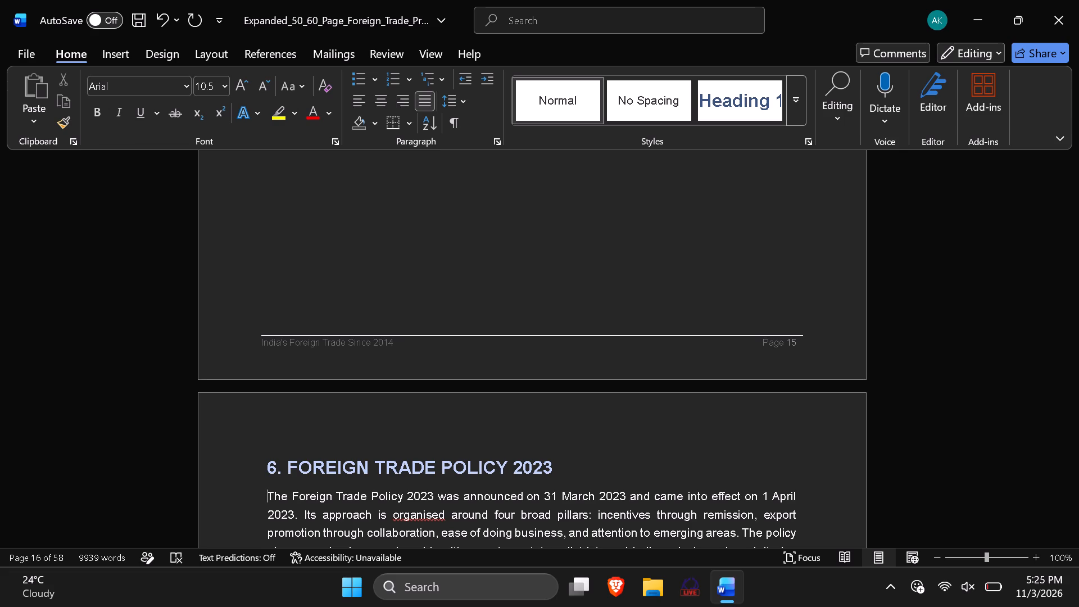
Check the page 16 text beneath "FOREIGN TRADE POLICY 2023" through to the page's end, returning to the start of the heading's wording.
key(Down)
key(Down)
key(Down)
key(Down)
key(Down)
key(Down)
key(Up)
key(Up)
key(Up)
key(Up)
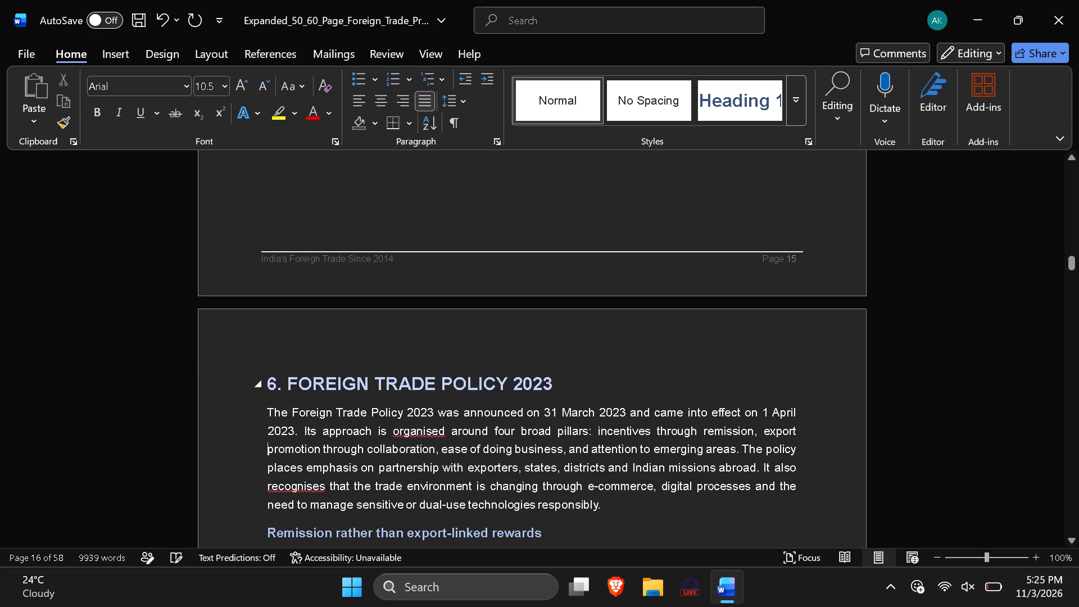
key(Up)
key(Right)
key(Up)
key(Up)
key(Up)
key(Up)
key(Down)
key(Down)
key(Down)
key(Down)
key(Down)
key(Down)
key(Down)
key(Down)
key(Down)
key(Down)
key(Down)
key(Down)
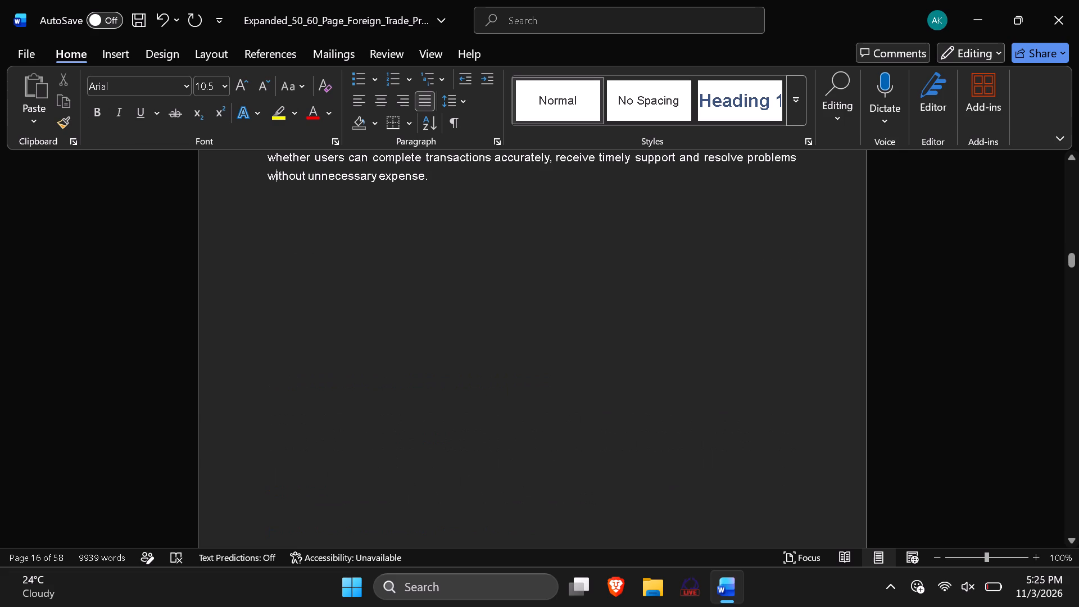
key(Up)
key(Right)
key(Right)
key(Right)
key(Up)
key(Up)
key(Up)
key(Up)
key(Up)
key(Up)
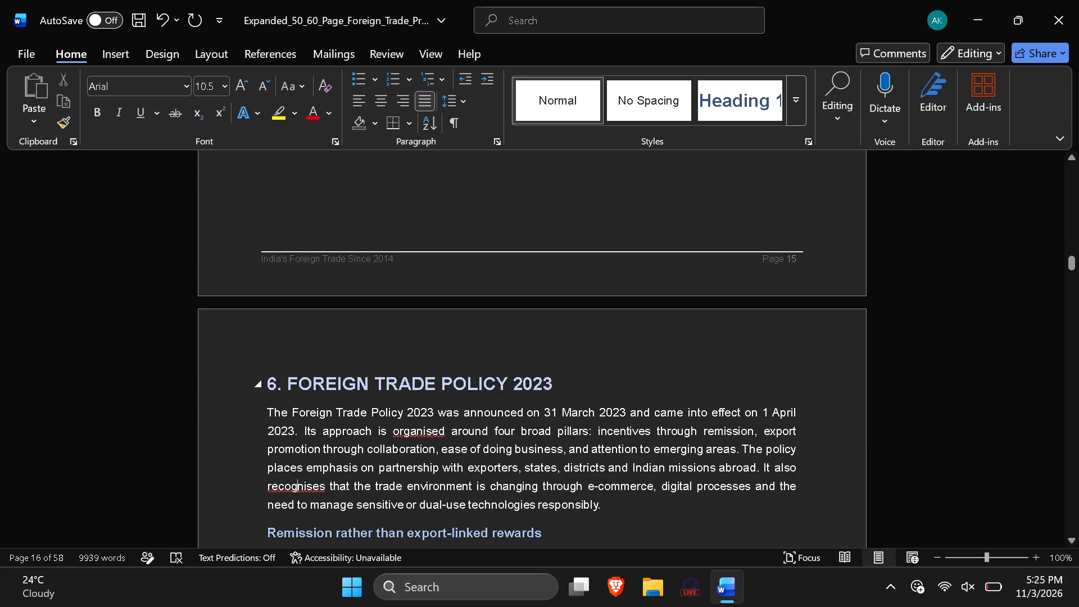
key(Up)
key(Down)
key(Down)
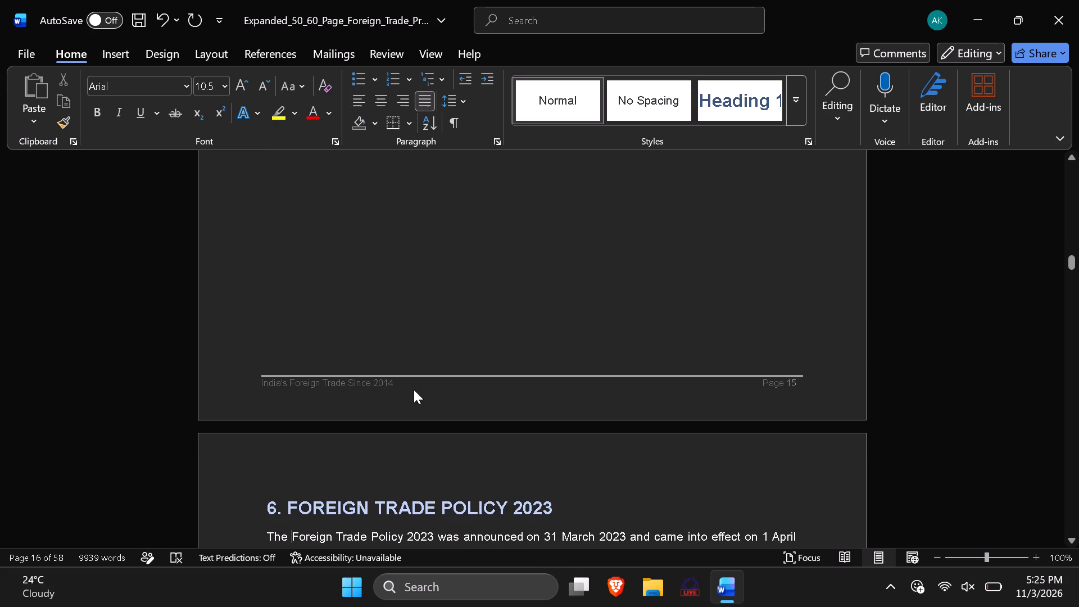
key(Up)
key(Left)
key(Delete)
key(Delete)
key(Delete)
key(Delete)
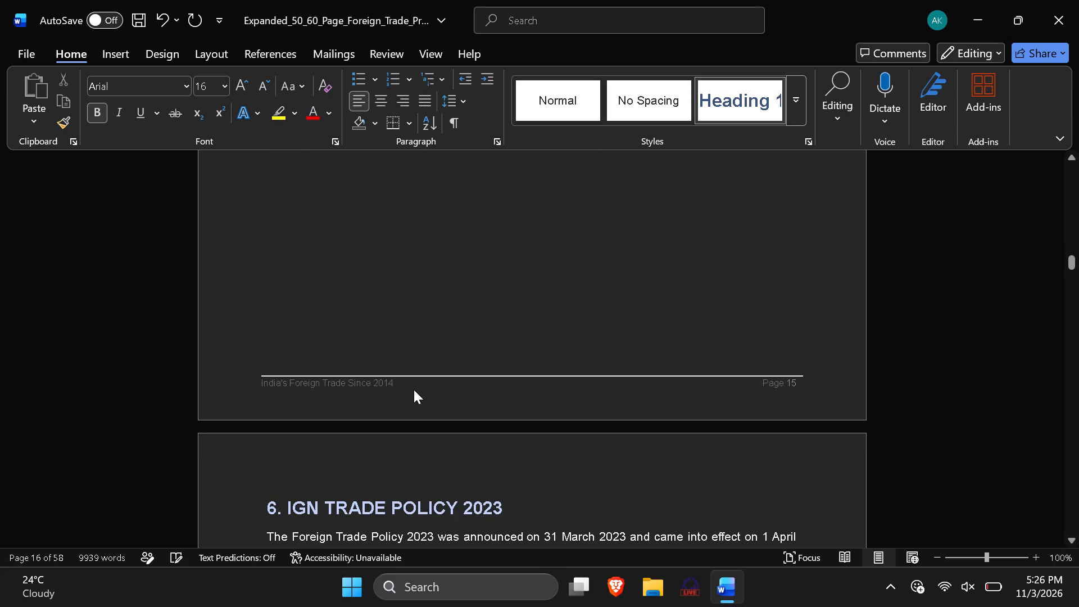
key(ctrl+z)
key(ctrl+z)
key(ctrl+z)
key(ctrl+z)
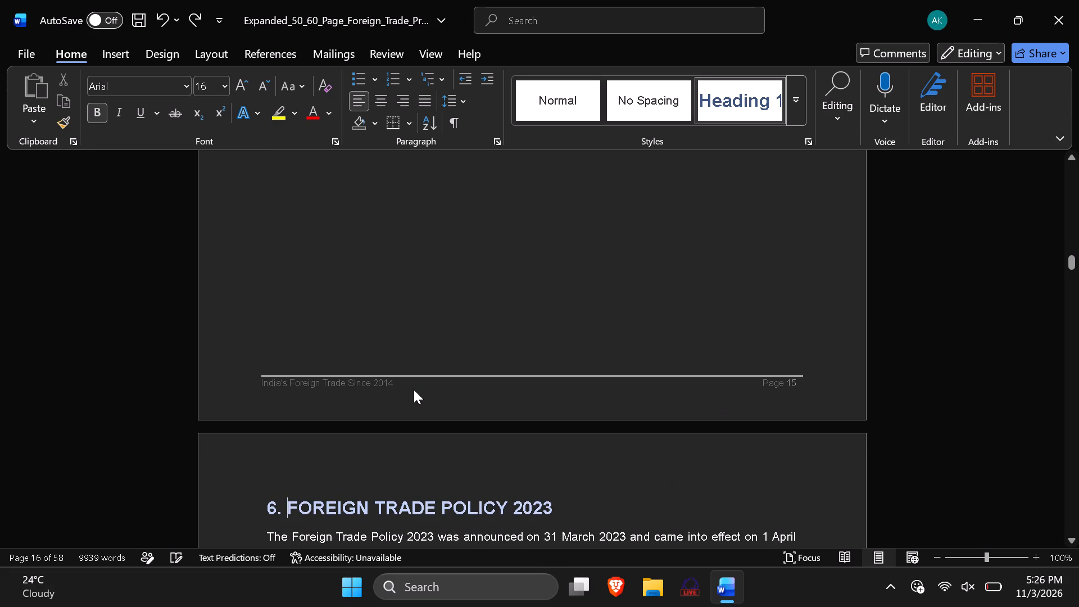
Remove the number "6." from the start of the heading "FOREIGN TRADE POLICY 2023" on page 16.
key(BackSpace)
key(BackSpace)
key(BackSpace)
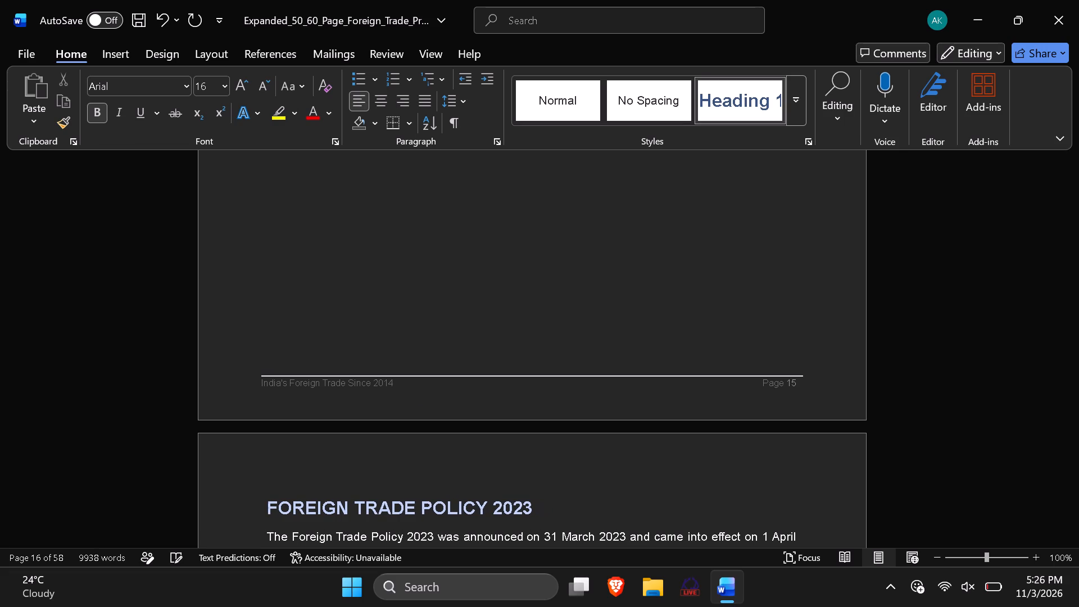
Delete the "Remission rather than export-linked rewards" subheading on page 16, above the paragraph beginning "The policy framework gives importance".
key(Down)
key(Down)
key(Down)
key(Down)
key(Down)
key(Down)
key(Down)
key(Down)
key(Up)
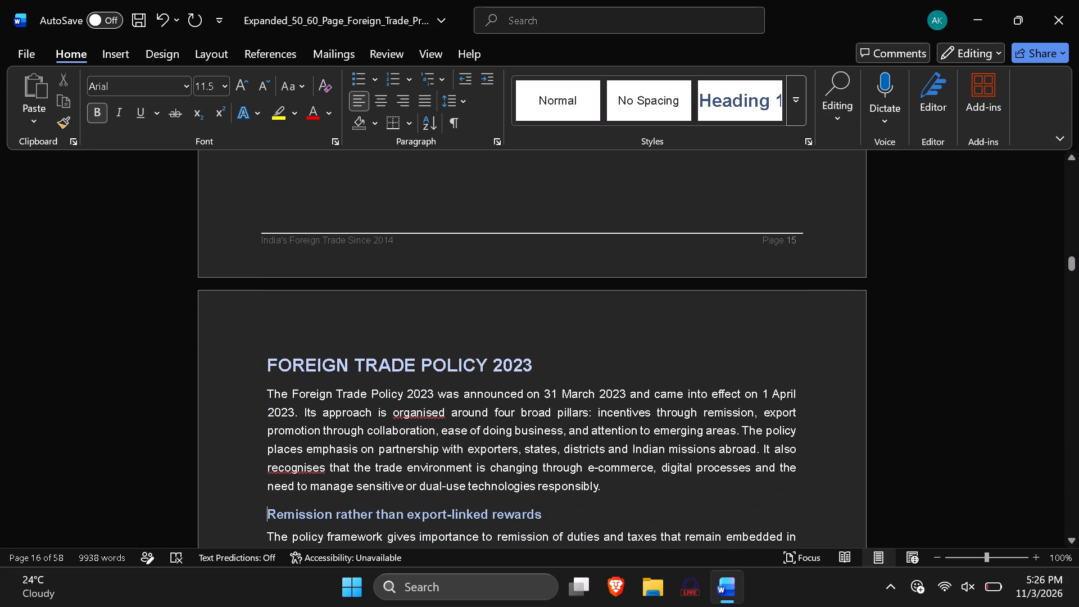
key(shift+Right)
key(shift+Right)
key(shift+Right)
key(shift+Right)
key(shift+Right)
key(shift+Right)
key(shift+Right)
key(shift+Right)
key(shift+Right)
key(shift+Right)
key(shift+Right)
key(shift+Right)
key(shift+Right)
key(shift+Right)
key(shift+Right)
key(shift+Right)
key(shift+Right)
key(shift+Right)
key(shift+Right)
key(shift+Right)
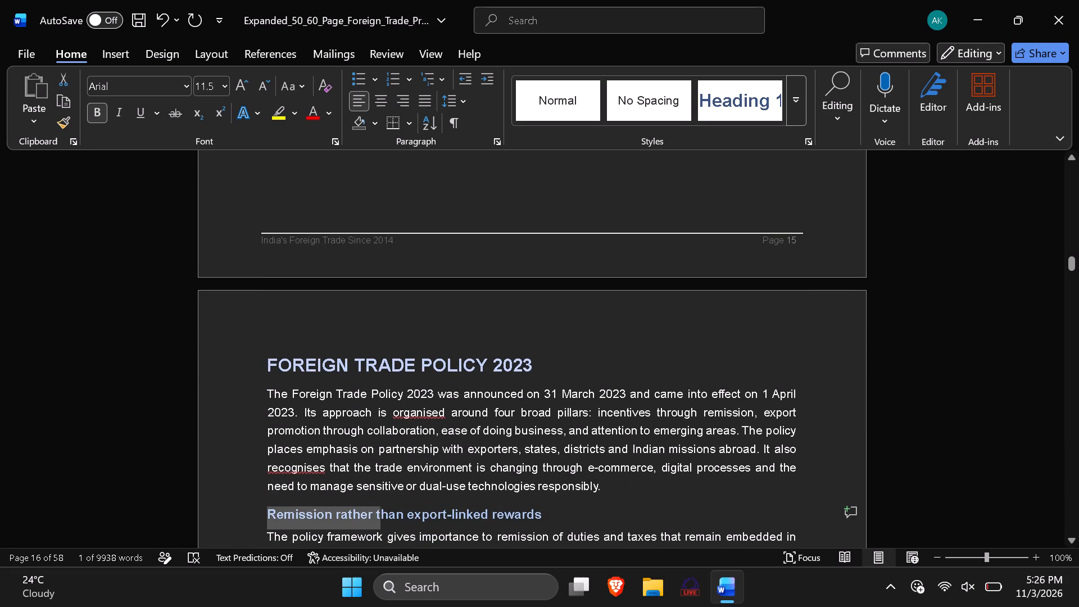
key(shift+Right)
key(shift+Right)
key(shift+Right)
key(shift+Right)
key(shift+Right)
key(shift+Right)
key(shift+Right)
key(shift+Right)
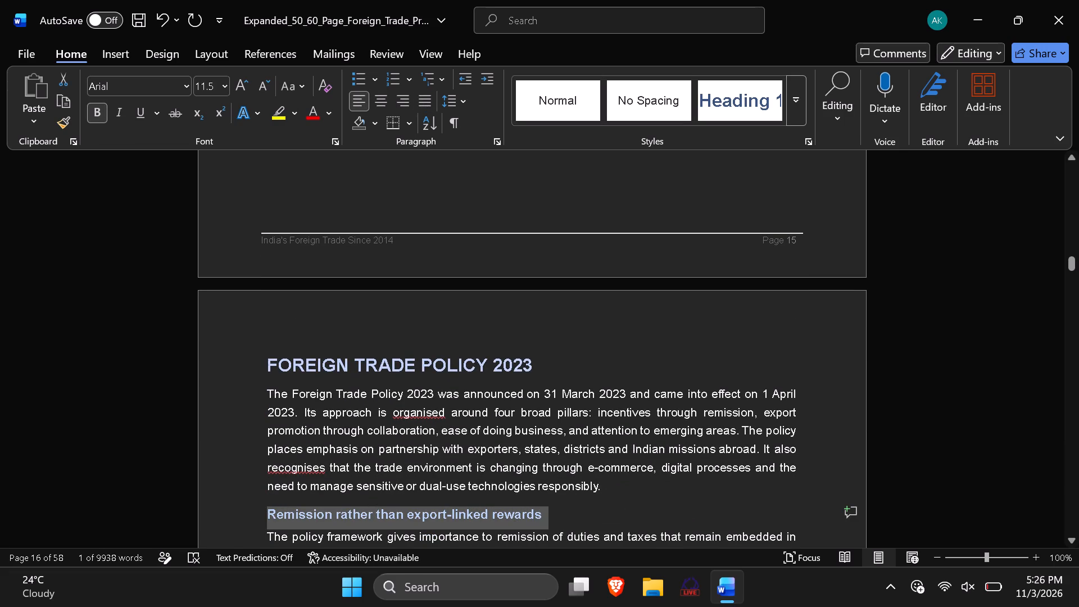
key(Delete)
Check the text following the "The policy framework gives importance" paragraph on page 16 for further subheadings.
key(Down)
key(Down)
key(Down)
key(Down)
key(Down)
key(Down)
key(Down)
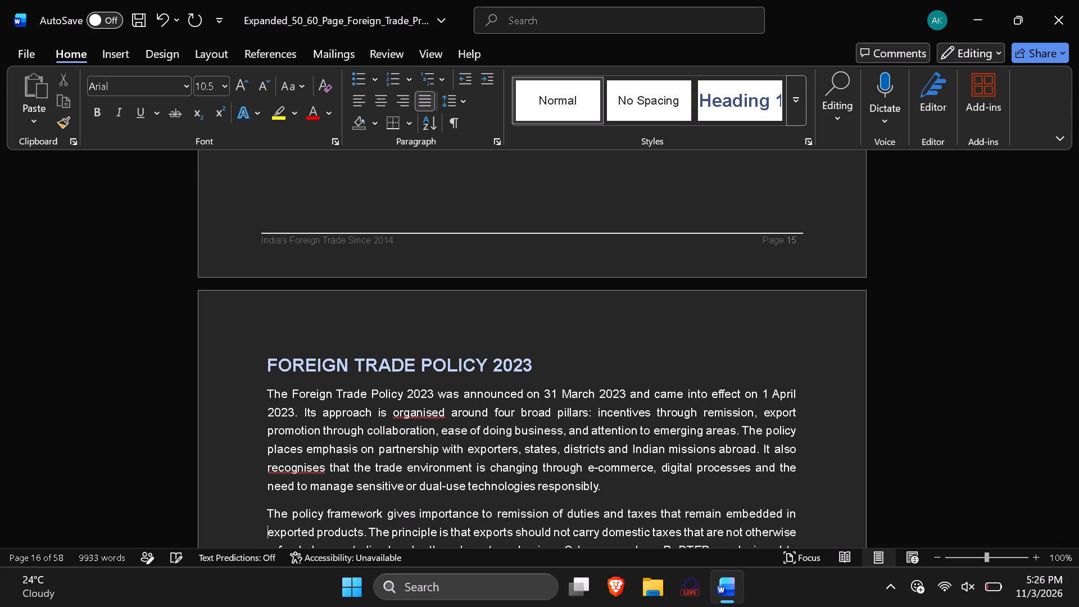
key(Up)
key(Right)
key(Right)
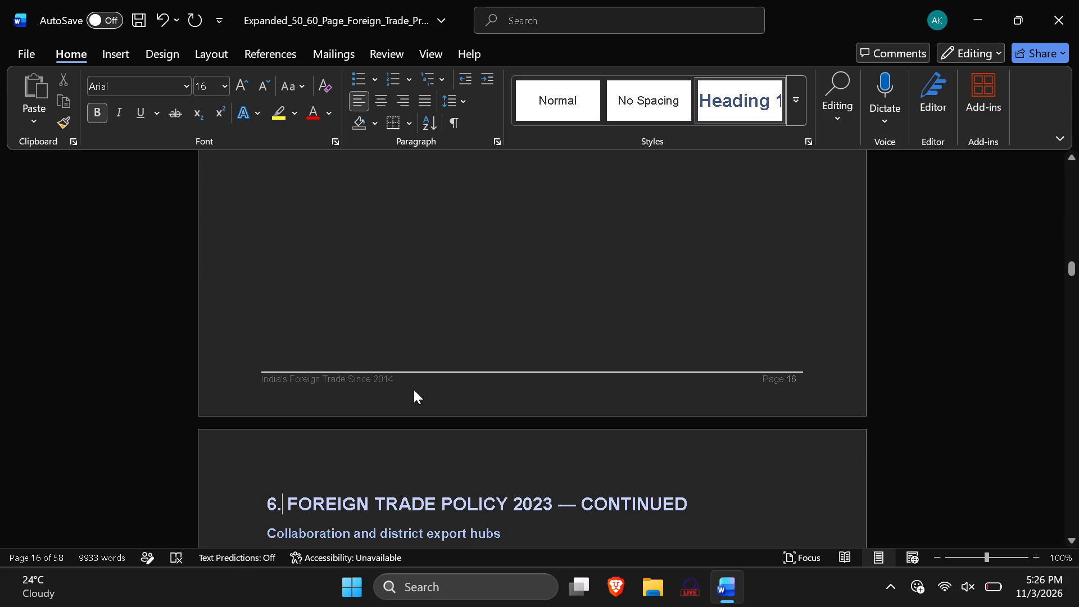
Delete the heading "6. FOREIGN TRADE POLICY 2023 — CONTINUED" and the subheading "Collaboration and district export hubs" at the start of page 17.
key(Left)
key(Left)
key(shift+Right)
key(shift+Right)
key(shift+Right)
key(shift+Right)
key(shift+Right)
key(shift+Right)
key(shift+Right)
key(shift+Right)
key(shift+Right)
key(shift+Right)
key(shift+Right)
key(shift+Right)
key(shift+Right)
key(shift+Right)
key(shift+Right)
key(shift+Right)
key(shift+Right)
key(shift+Right)
key(shift+Right)
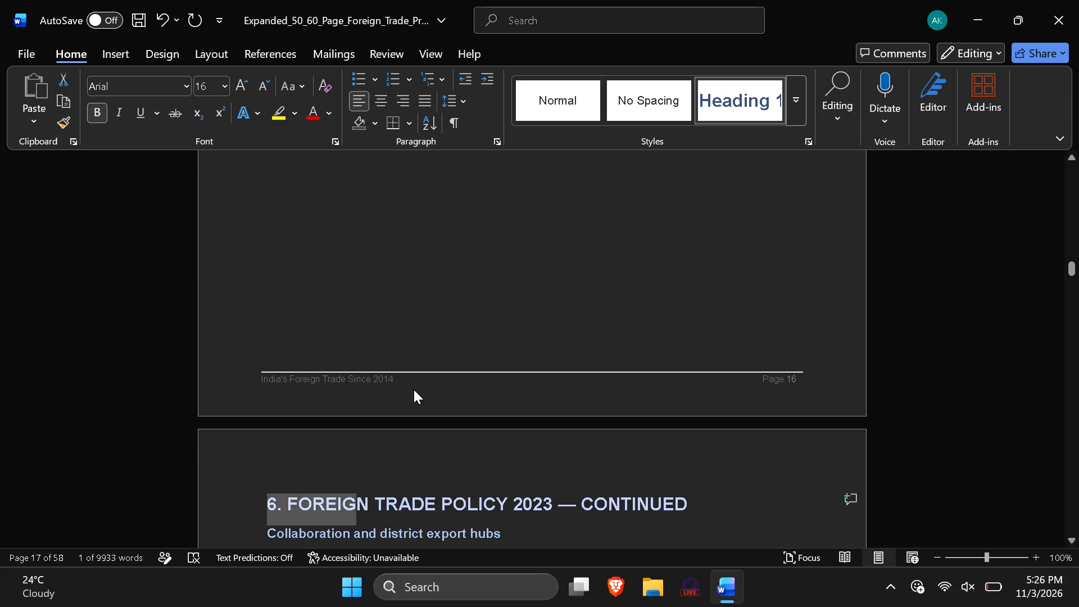
key(shift+Down)
key(shift+Right)
key(shift+Right)
key(shift+Right)
key(shift+Right)
key(shift+Right)
key(shift+Right)
key(shift+Right)
key(shift+Right)
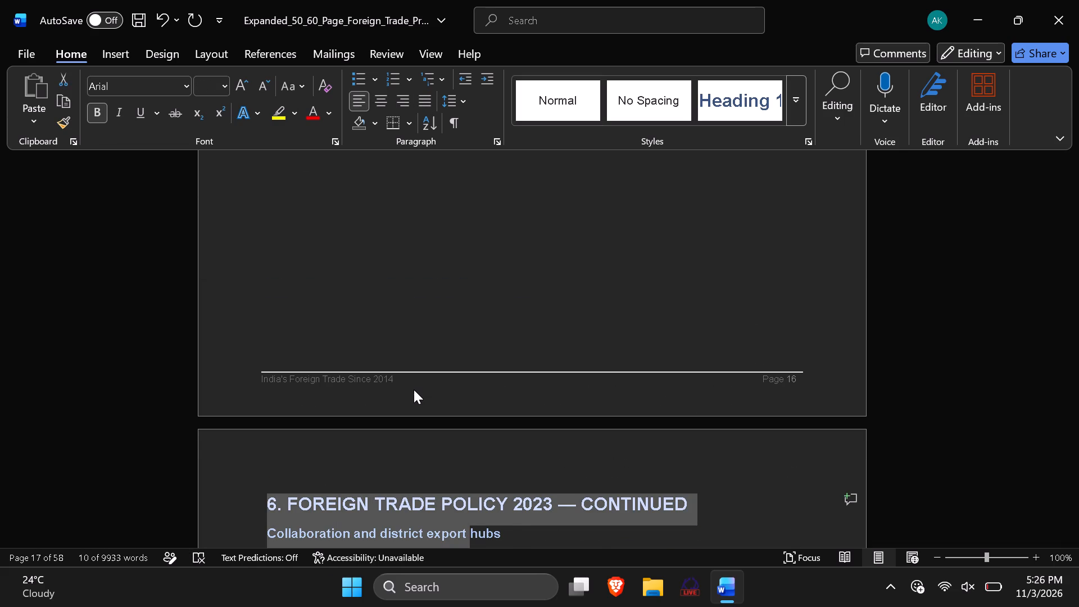
key(shift+Left)
key(shift+Left)
key(shift+Left)
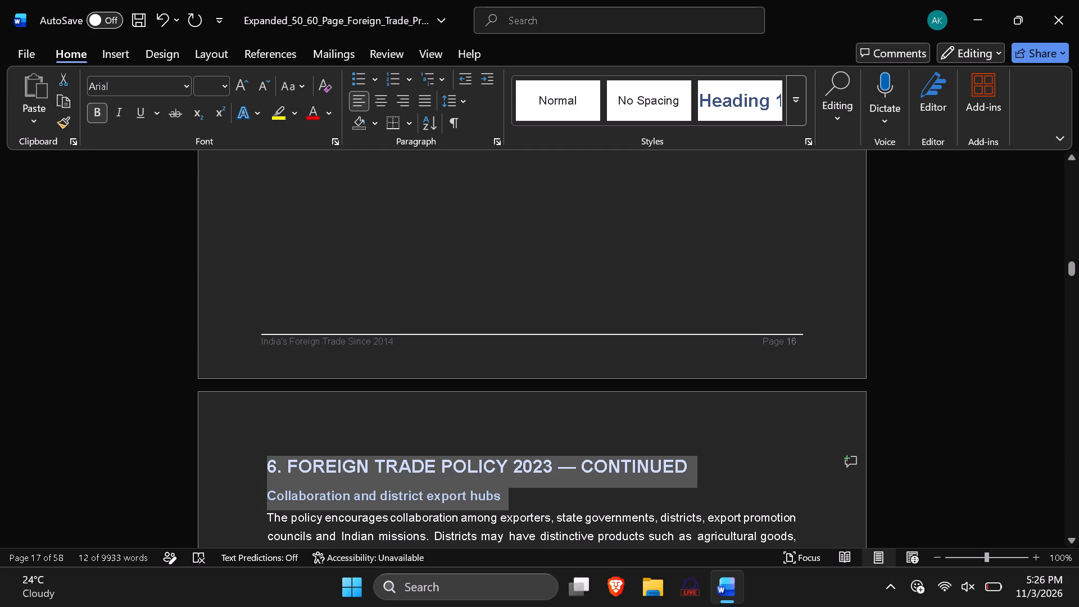
key(Delete)
Check the page 17 text from the paragraph beginning "The policy encourages collaboration" onward for remaining subheadings.
key(Down)
key(Down)
key(Down)
key(Down)
key(Down)
key(Down)
key(Down)
key(Down)
key(Down)
key(Down)
key(Down)
key(Down)
key(Down)
key(Down)
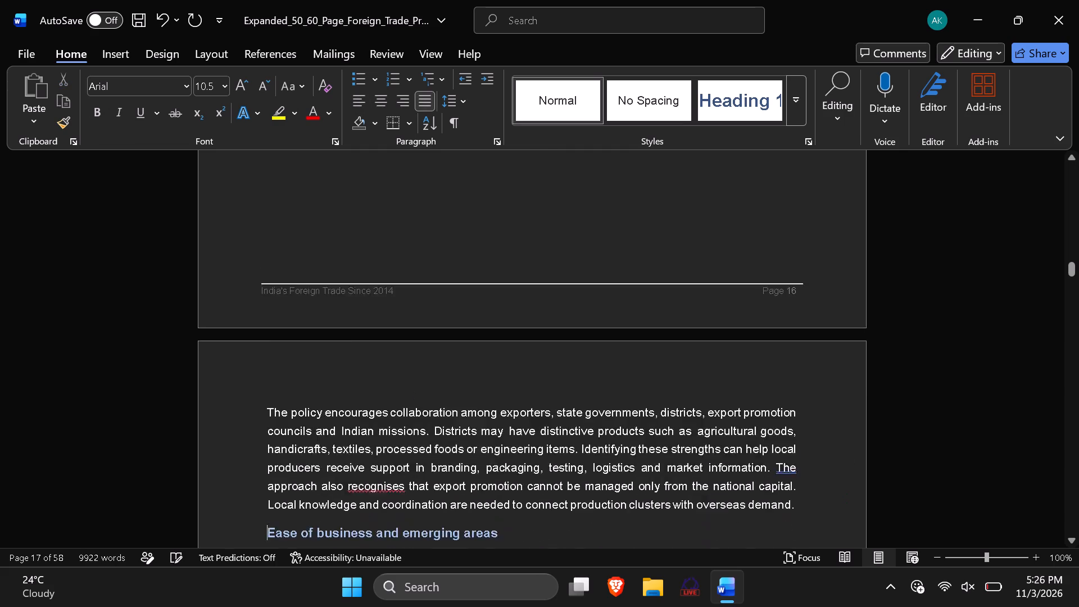
key(Up)
key(Up)
key(Up)
key(Up)
key(Up)
key(Up)
key(Up)
key(Up)
key(Up)
key(Up)
key(Up)
key(Up)
key(Up)
key(Up)
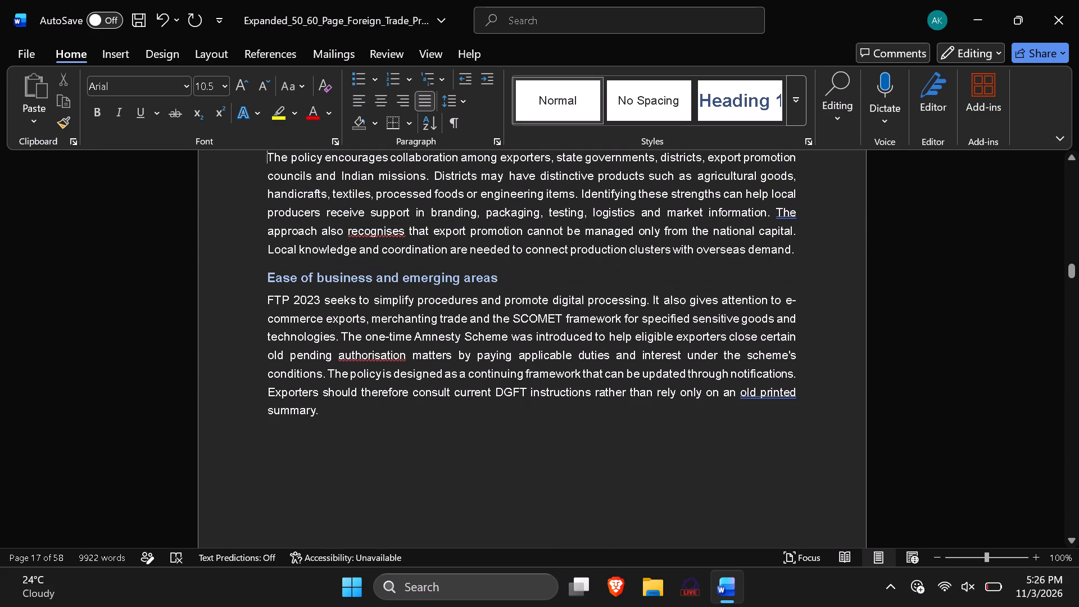
Delete the "Ease of business and emerging areas" subheading on page 17, above the paragraph beginning "FTP 2023 seeks to simplify".
key(Down)
key(Down)
key(Down)
key(Down)
key(Down)
key(Down)
key(Down)
key(Up)
key(shift+Right)
key(shift+Right)
key(shift+Right)
key(shift+Right)
key(shift+Right)
key(shift+Right)
key(shift+Right)
key(shift+Right)
key(shift+Right)
key(shift+Right)
key(shift+Right)
key(shift+Right)
key(shift+Right)
key(shift+Right)
key(shift+Right)
key(shift+Right)
key(shift+Right)
key(shift+Right)
key(shift+Right)
key(shift+Right)
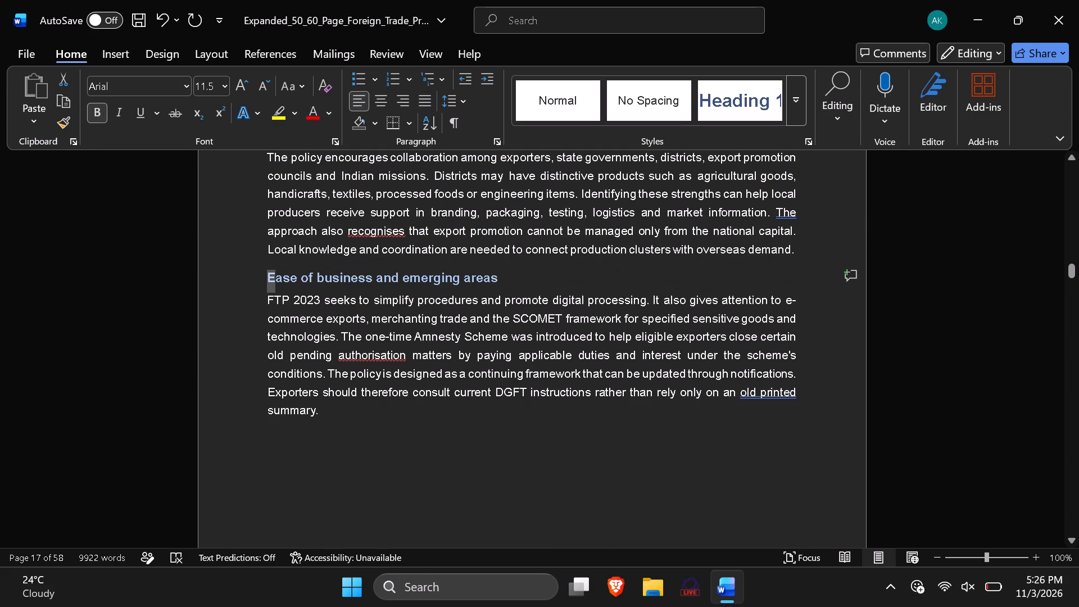
key(shift+Right)
key(shift+Right)
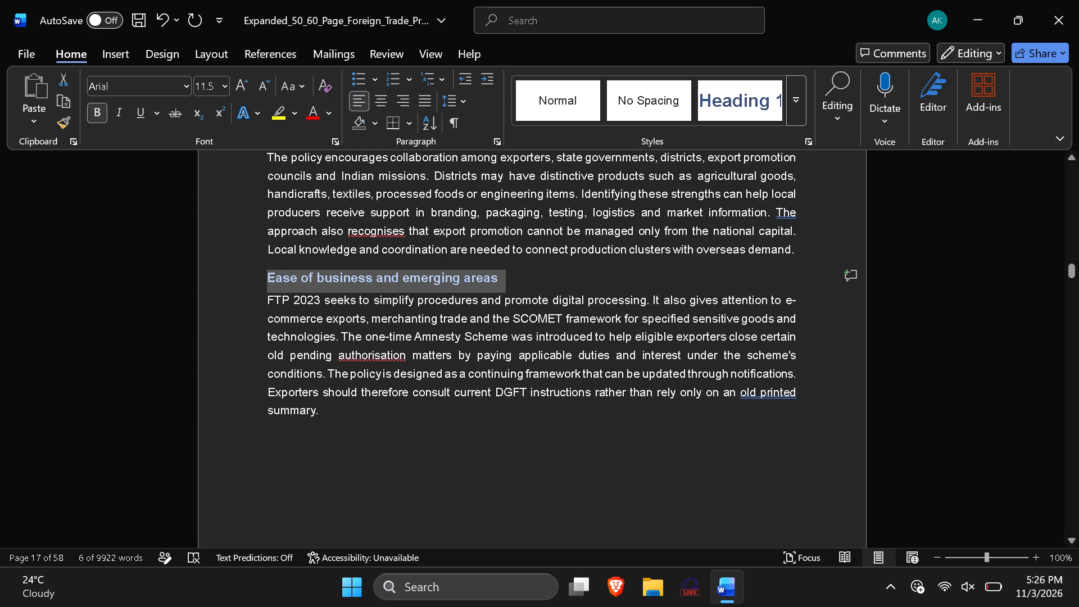
key(Delete)
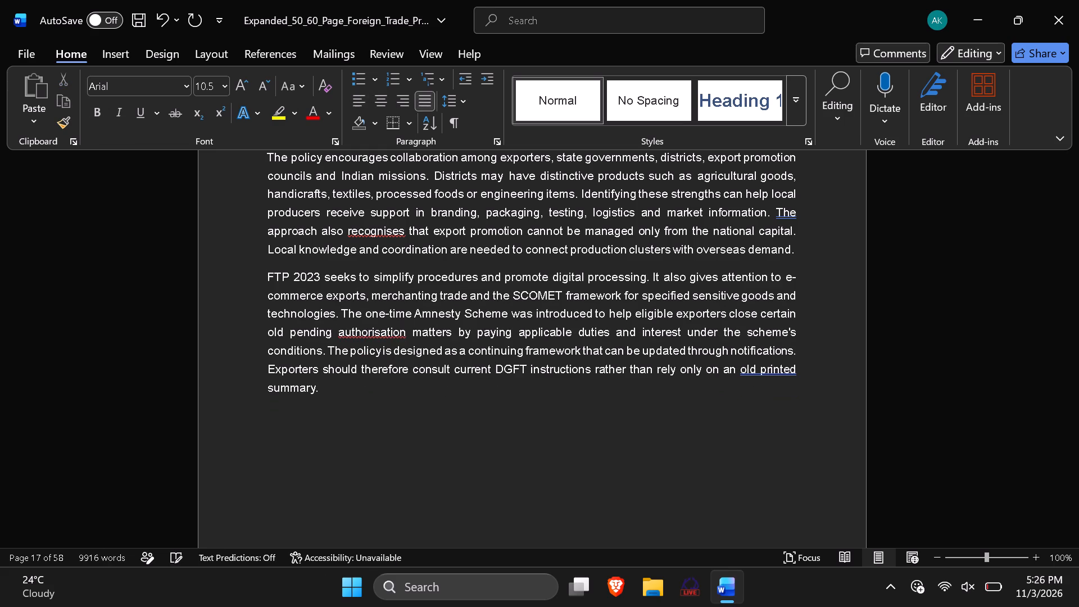
Check the paragraph beginning "FTP 2023 seeks to simplify" on page 17 through to its last line.
key(Down)
key(Down)
key(Down)
key(Down)
key(Down)
key(Down)
Turn off the computer's Wi-Fi in the Windows quick settings and return to the document.
click(938, 591)
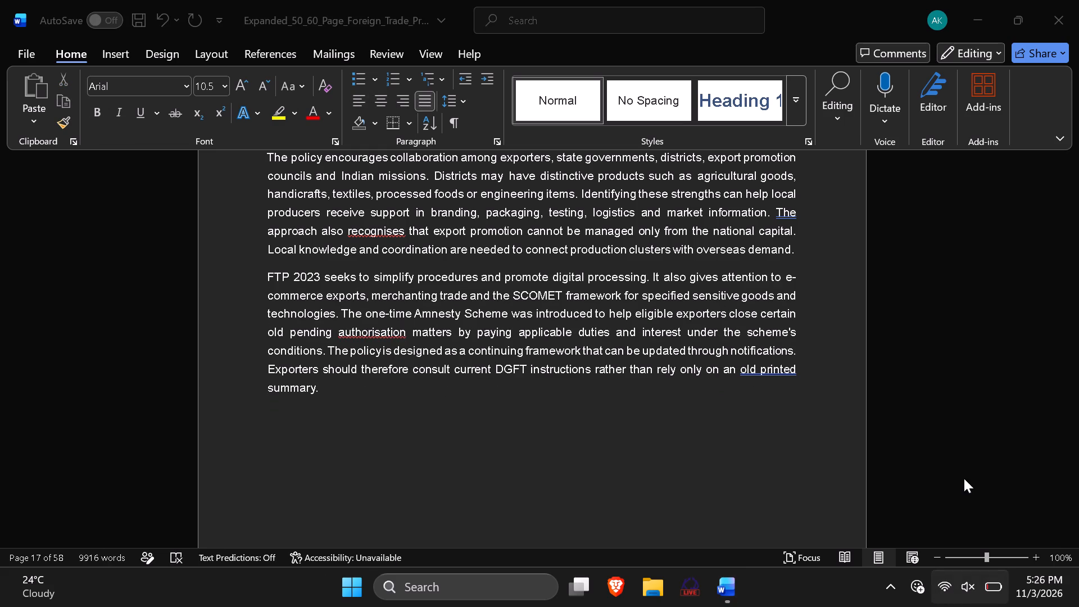
click(952, 582)
click(952, 582)
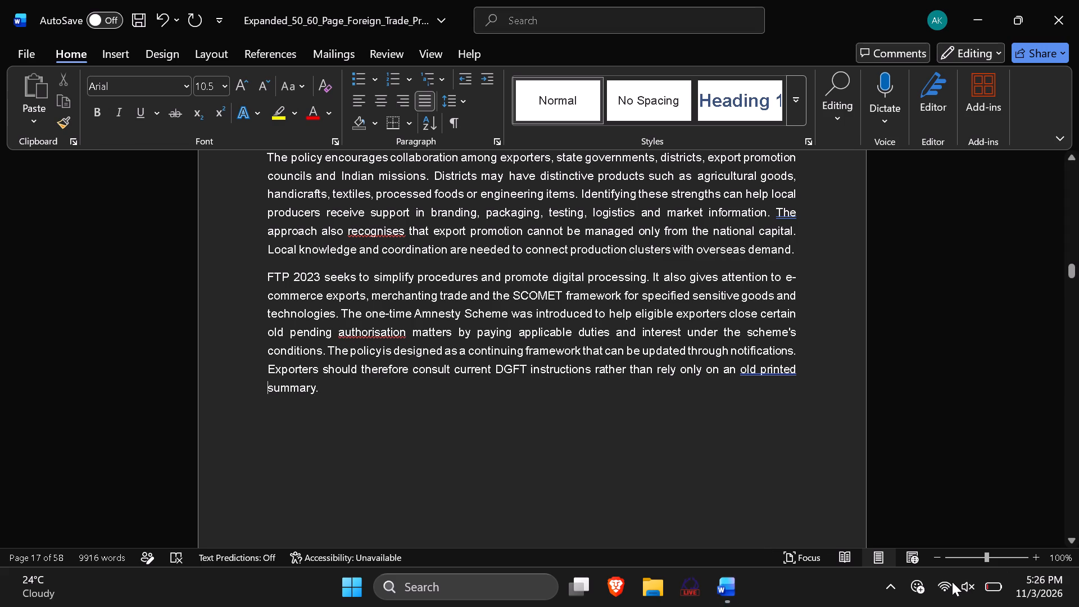
click(820, 276)
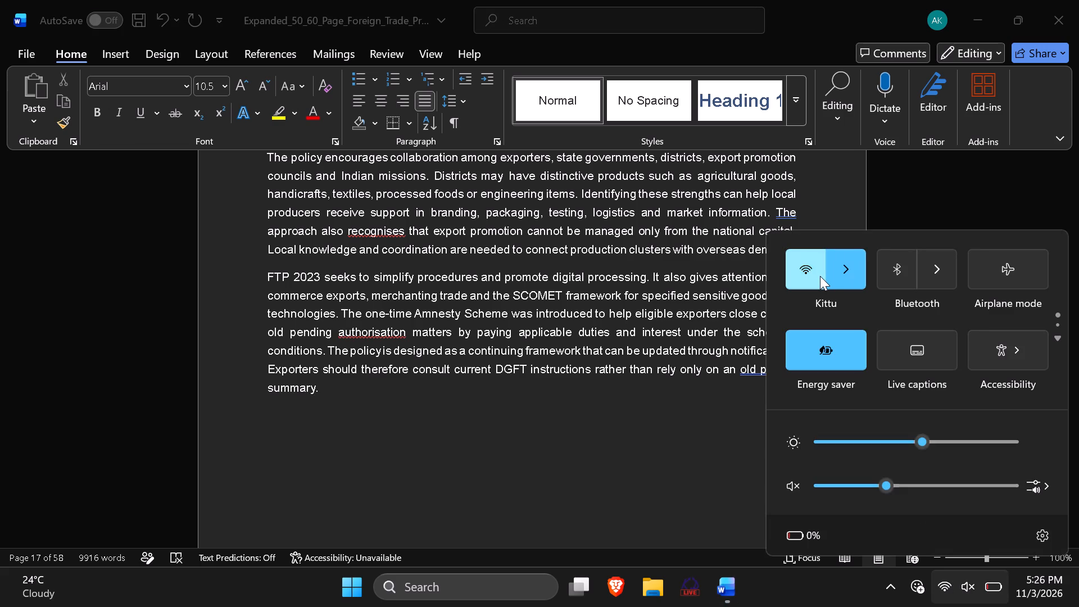
click(407, 495)
Remove the number "7." from the start of the heading "EXPORT PROMOTION SCHEMES IN INDIA" on page 18.
key(Down)
key(Down)
key(Down)
key(Down)
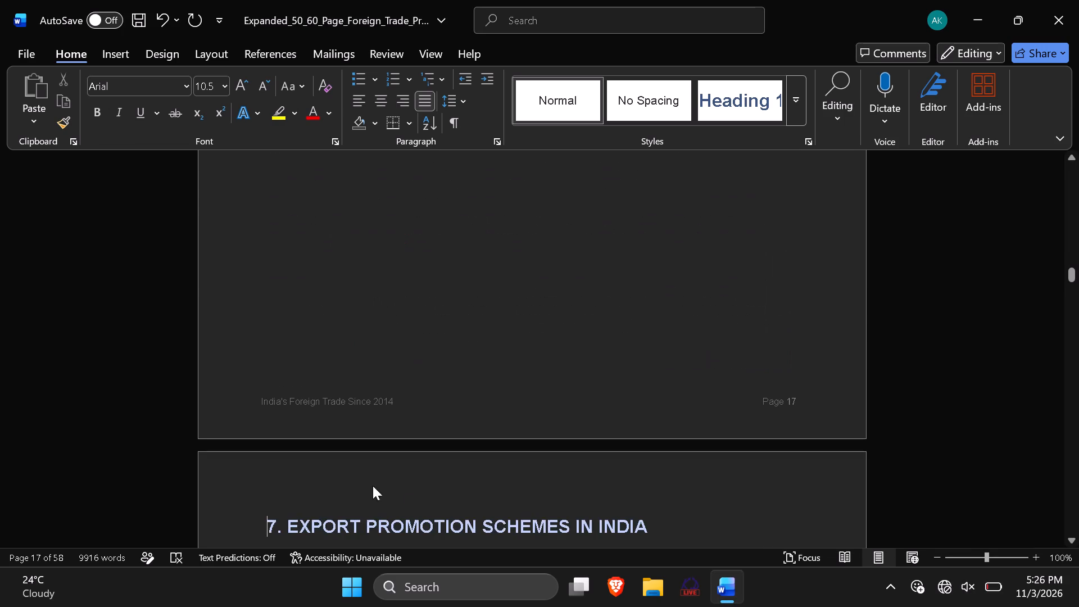
key(Up)
key(Up)
key(Up)
key(Right)
key(Right)
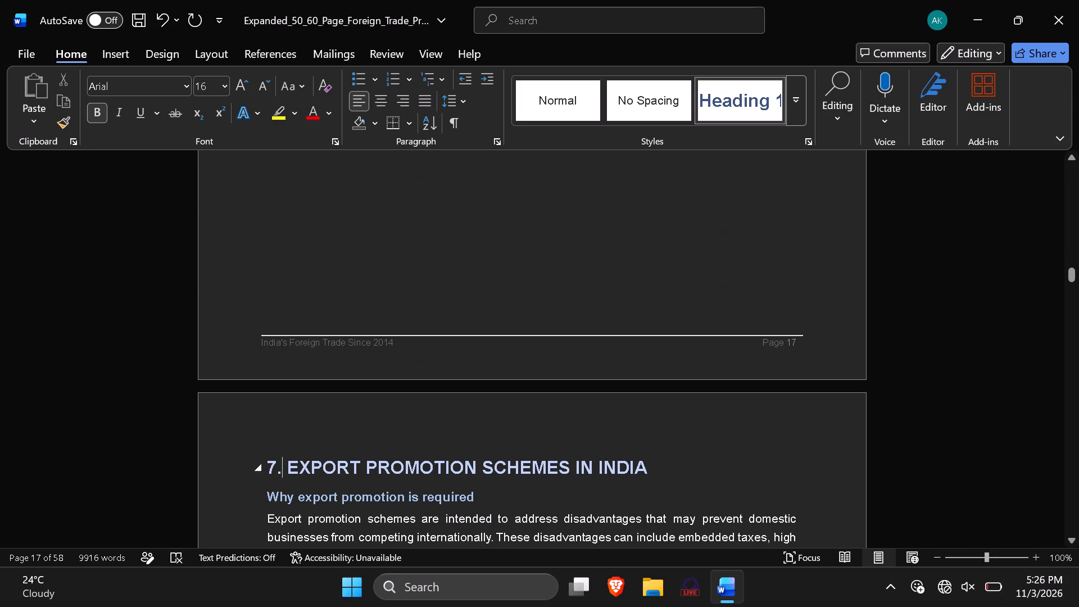
key(Right)
key(BackSpace)
key(BackSpace)
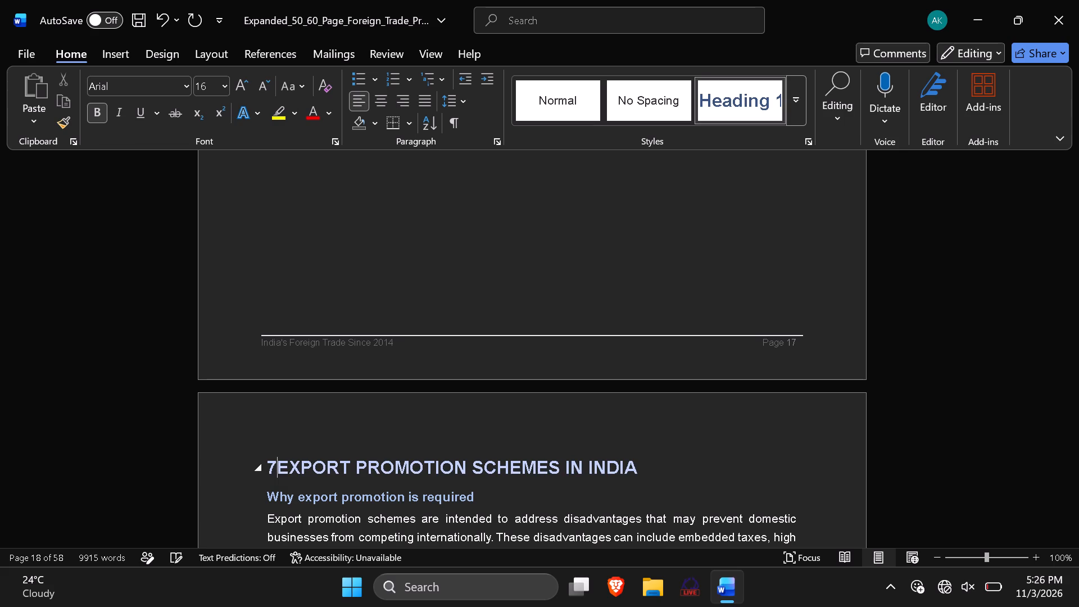
key(BackSpace)
Delete the "Why export promotion is required" subheading beneath the heading "EXPORT PROMOTION SCHEMES IN INDIA" on page 18.
key(Down)
key(shift+Right)
key(shift+Right)
key(shift+Right)
key(shift+Right)
key(shift+Right)
key(shift+Right)
key(shift+Right)
key(shift+Right)
key(shift+Right)
key(shift+Right)
key(shift+Right)
key(shift+Right)
key(shift+Right)
key(shift+Right)
key(shift+Right)
key(shift+Right)
key(shift+Right)
key(shift+Right)
key(shift+Right)
key(shift+Right)
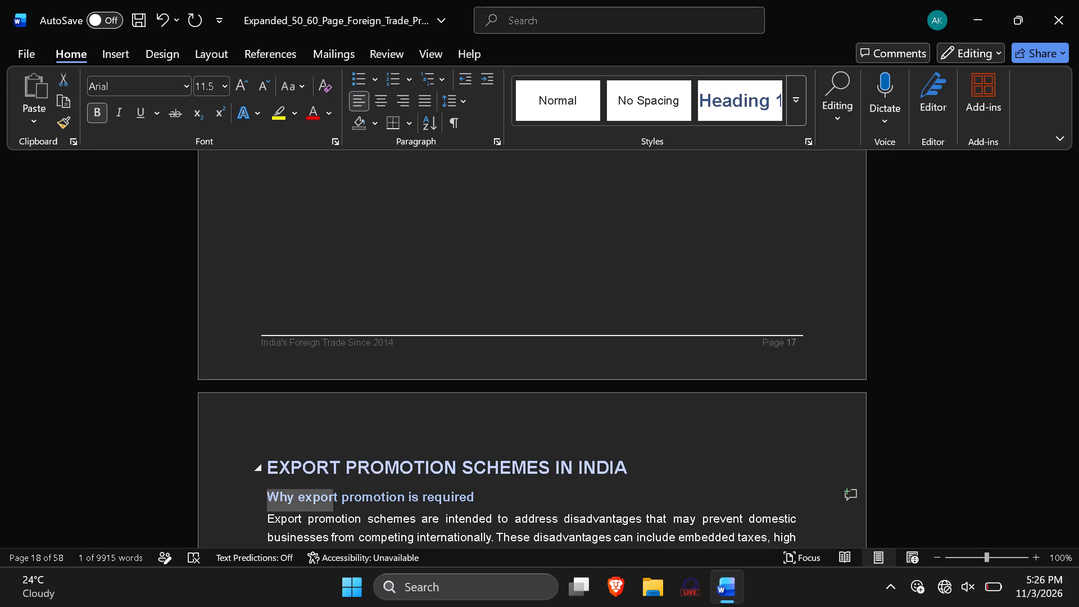
key(shift+Right)
key(shift+Right)
key(shift+Right)
key(shift+Right)
key(shift+Right)
key(shift+Right)
key(shift+Right)
key(shift+Right)
key(shift+Right)
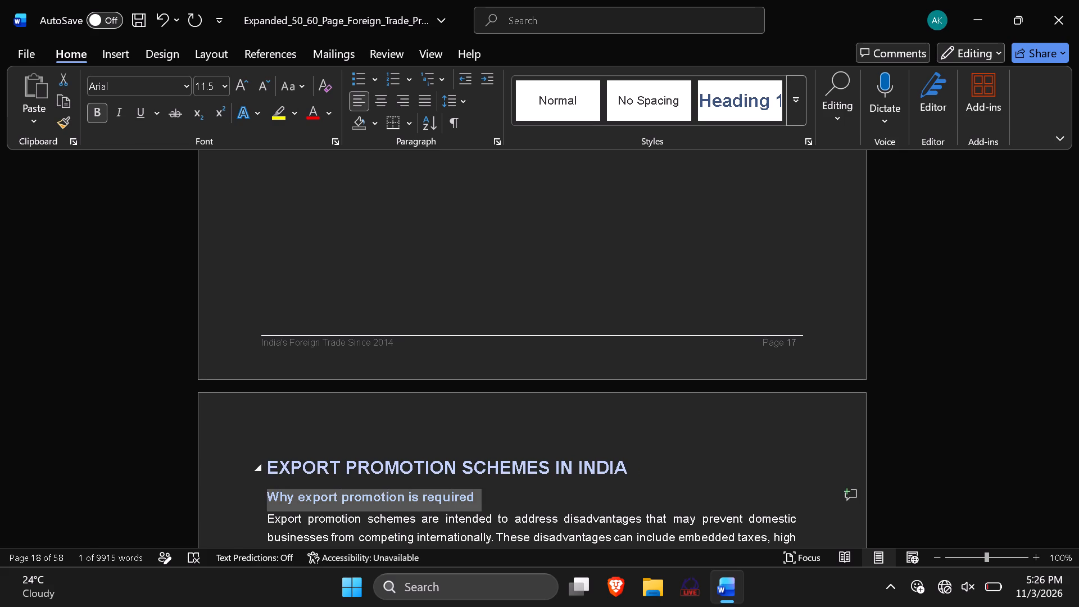
key(Delete)
Delete the "RoDTEP and remission of duties" subheading on page 18.
key(Down)
key(Down)
key(Down)
key(Down)
key(Down)
key(Down)
key(Down)
key(Down)
key(Down)
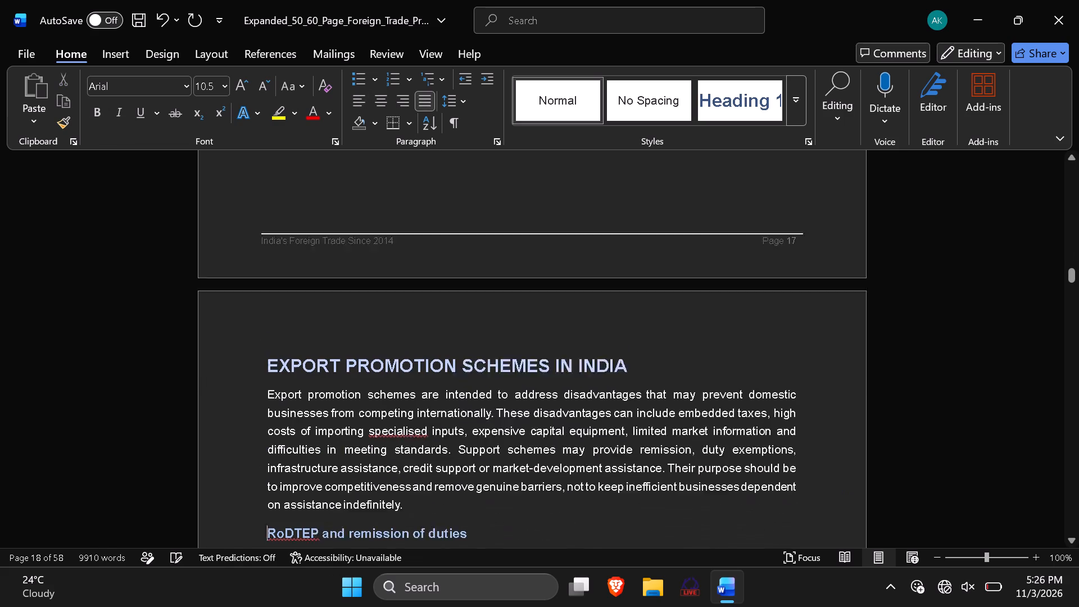
key(Up)
key(Up)
key(shift+Right)
key(shift+Right)
key(shift+Right)
key(shift+Right)
key(shift+Right)
key(shift+Right)
key(shift+Right)
key(shift+Right)
key(shift+Right)
key(shift+Right)
key(shift+Right)
key(shift+Right)
key(shift+Right)
key(shift+Right)
key(shift+Right)
key(shift+Right)
key(shift+Right)
key(shift+Right)
key(shift+Right)
key(shift+Right)
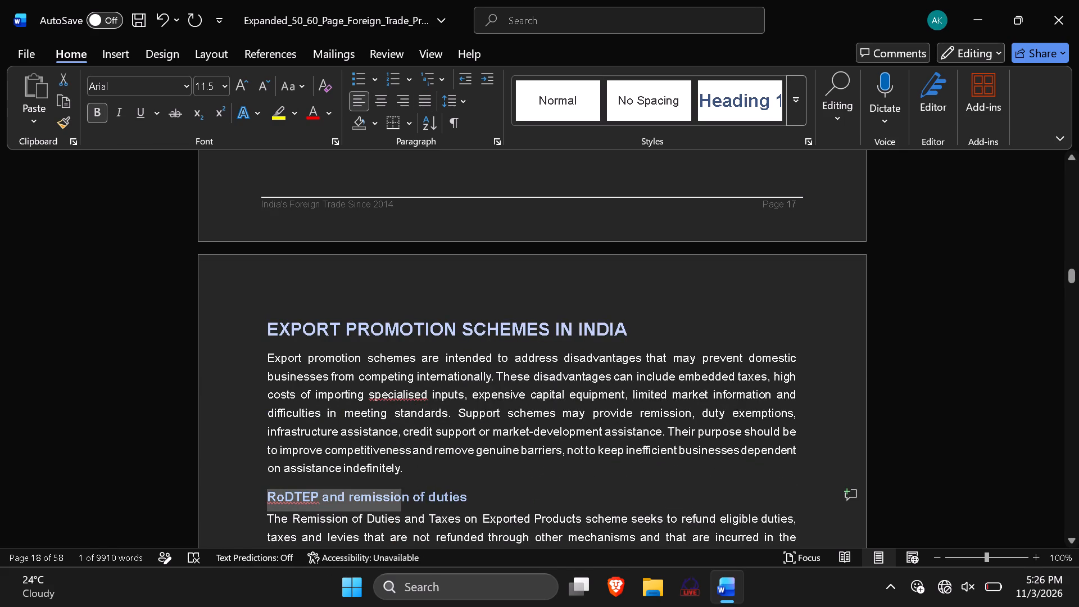
key(shift+Right)
key(shift+Right)
key(shift+Right)
key(shift+Right)
key(shift+Right)
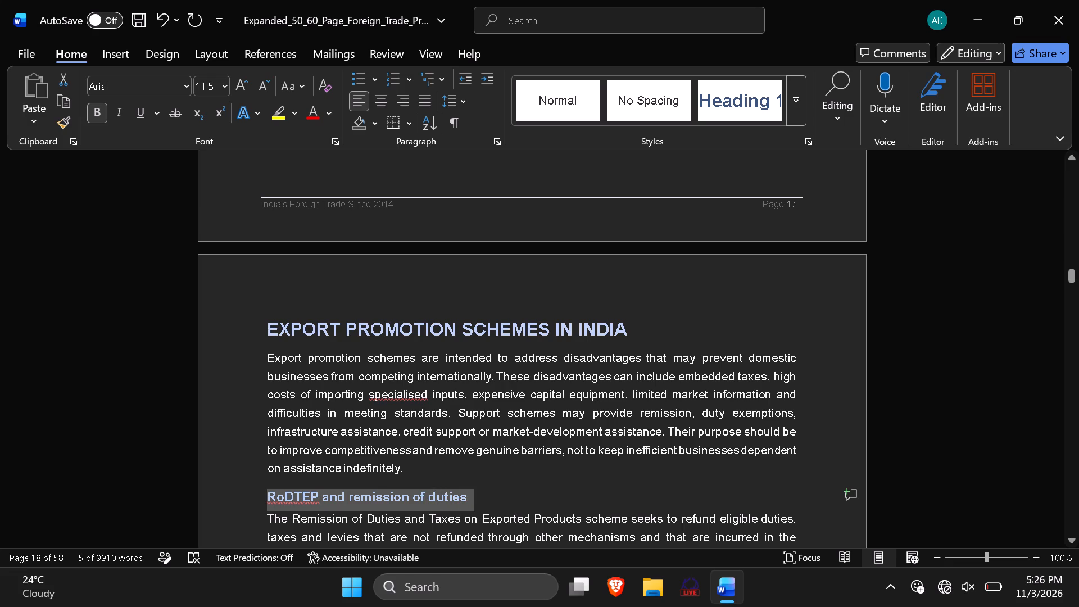
key(Delete)
Remove the number "7." from the start of the heading "EXPORT PROMOTION SCHEMES IN INDIA — CONTINUED" on page 19.
key(Down)
key(Down)
key(Down)
key(Down)
key(Down)
key(Down)
key(Down)
key(Down)
key(Down)
key(Down)
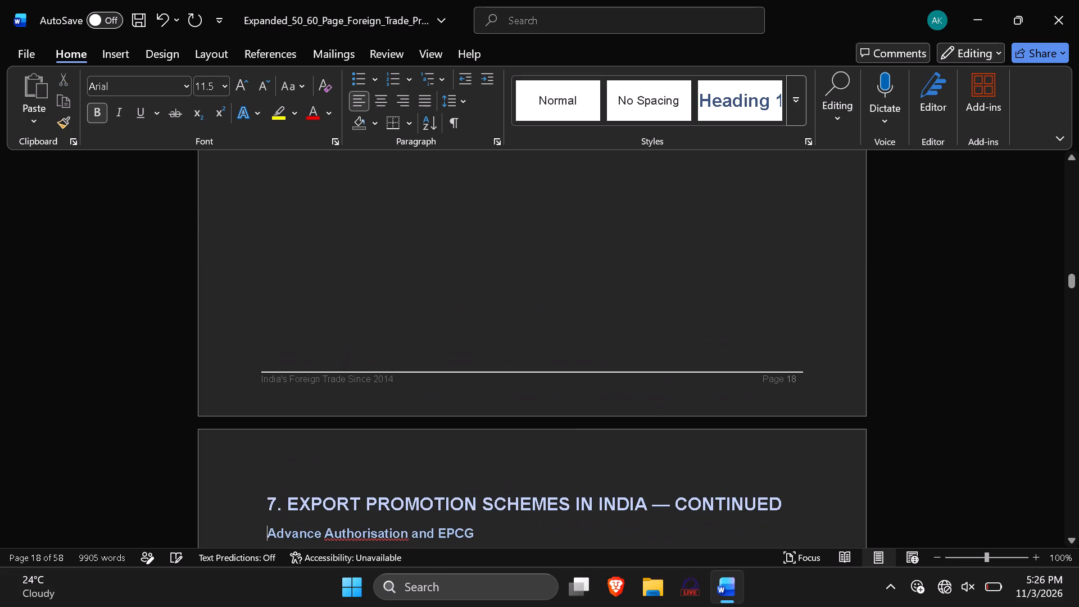
key(Up)
key(Right)
key(Right)
key(Delete)
key(Delete)
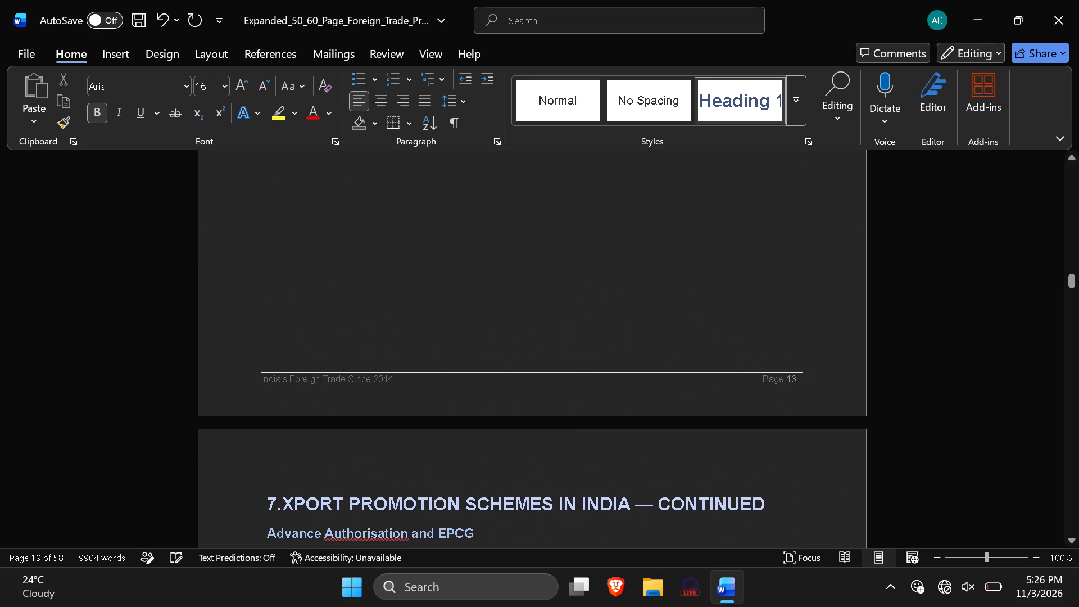
key(ctrl+z)
key(ctrl+z)
key(BackSpace)
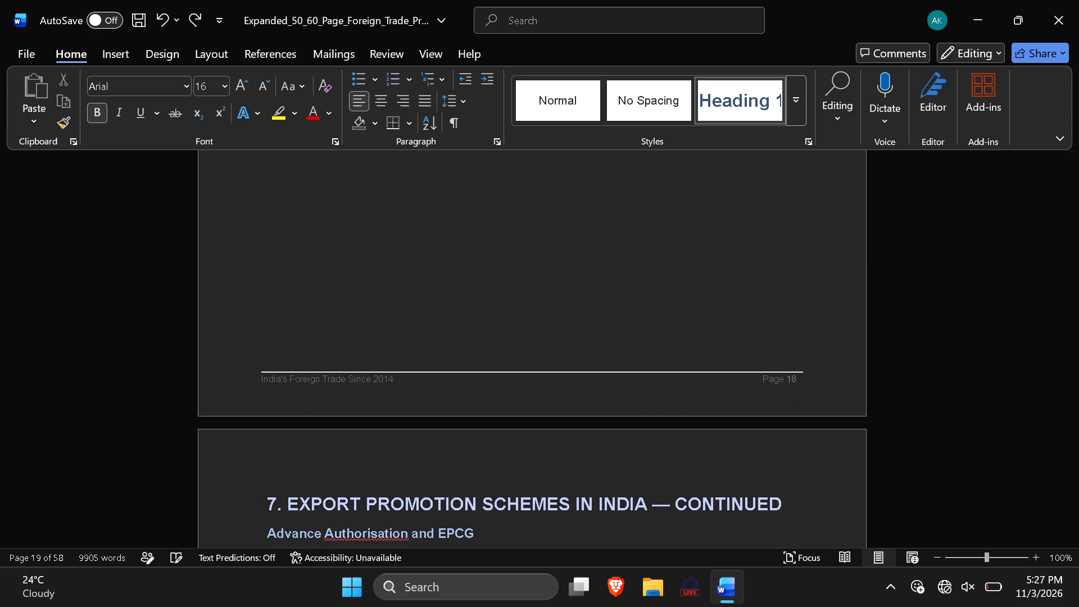
Remove the number "7." from the continued "EXPORT PROMOTION SCHEMES IN INDIA" heading on page 19.
key(BackSpace)
key(Delete)
Delete the repeated "EXPORT PROMOTION SCHEMES IN INDIA — CONTINUED" heading at the start of page 19.
key(Down)
key(shift+Right)
key(shift+Right)
key(shift+Right)
key(shift+Right)
key(shift+Right)
key(shift+Right)
key(shift+Right)
key(shift+Right)
key(shift+Right)
key(shift+Right)
key(shift+Right)
key(shift+Right)
key(shift+Right)
key(shift+Right)
key(shift+Right)
key(shift+Right)
key(shift+Right)
key(shift+Right)
key(shift+Right)
key(shift+Right)
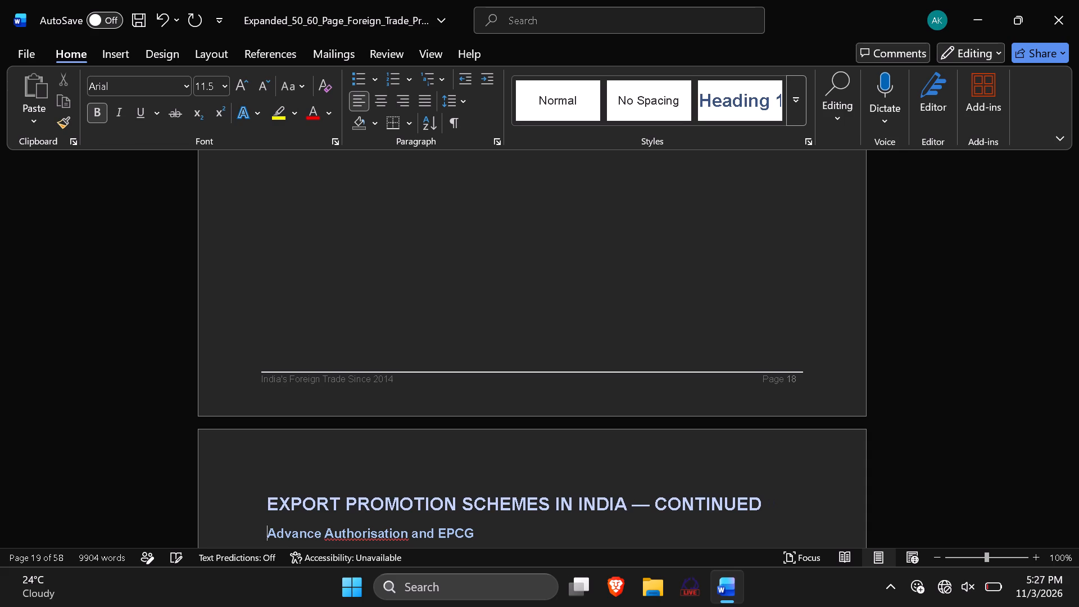
key(shift+Right)
key(shift+Right)
key(shift+Right)
key(shift+Right)
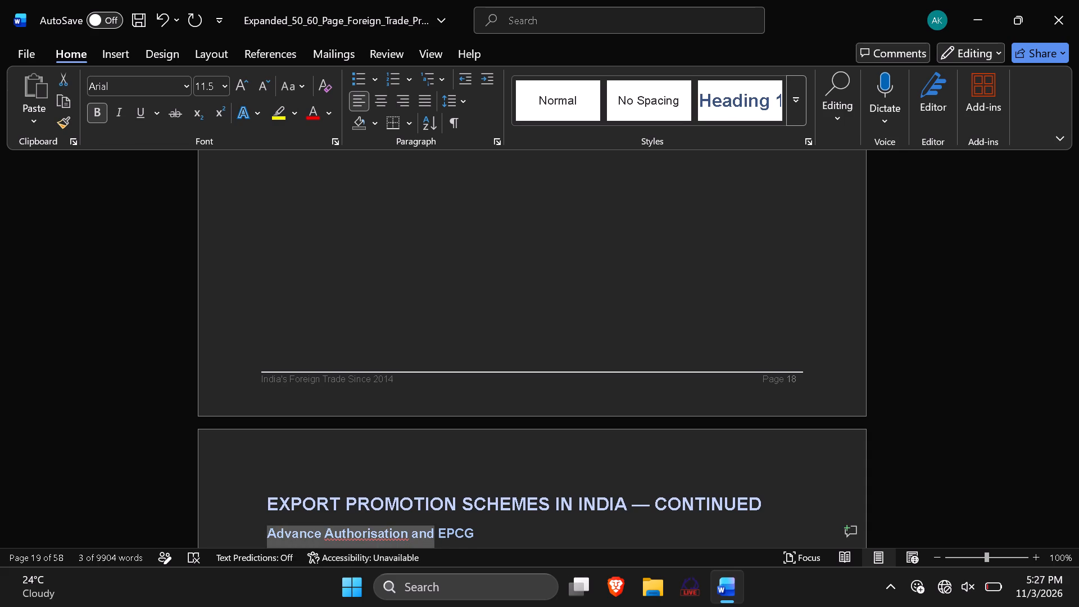
key(shift+Right)
key(shift+Up)
key(shift+Left)
key(shift+Left)
key(shift+Left)
key(shift+Left)
key(shift+Left)
key(shift+Left)
key(shift+Left)
key(shift+Left)
key(shift+Left)
key(shift+Left)
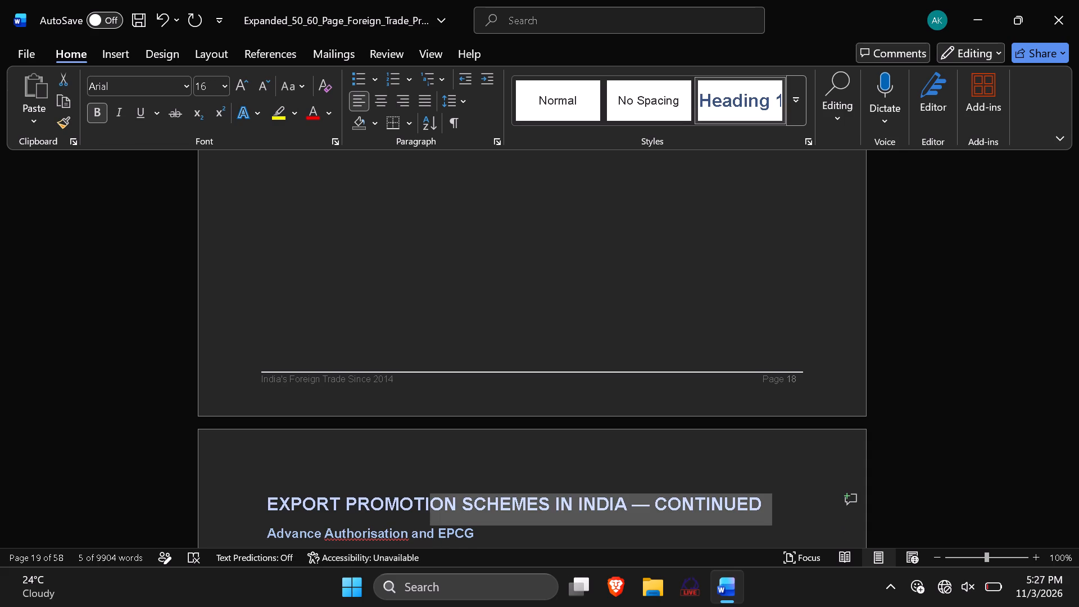
key(shift+Down)
key(shift+Up)
key(shift+Left)
key(shift+Left)
key(shift+Left)
key(shift+Left)
key(shift+Left)
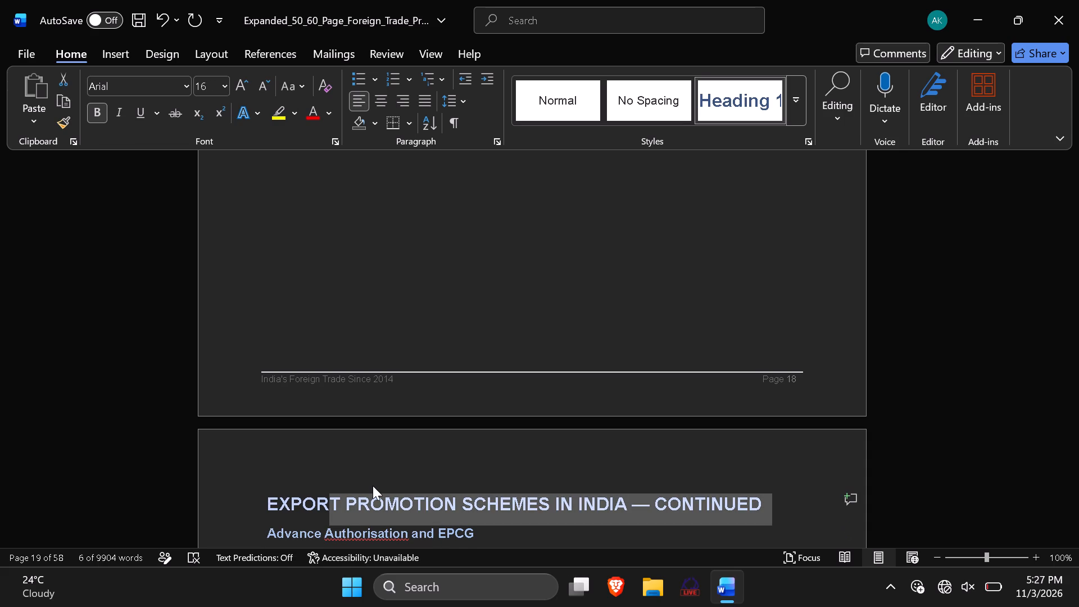
key(Delete)
Delete the "Advance Authorisation and EPCG" subheading on page 19, above the paragraph beginning "The Advance Authorisation Scheme allows".
key(shift+Right)
key(shift+Right)
key(shift+Right)
key(shift+Right)
key(shift+Right)
key(shift+Right)
key(shift+Right)
key(shift+Right)
key(shift+Right)
key(shift+Right)
key(shift+Right)
key(shift+Right)
key(shift+Right)
key(shift+Right)
key(shift+Right)
key(shift+Right)
key(shift+Right)
key(shift+Right)
key(shift+Right)
key(shift+Right)
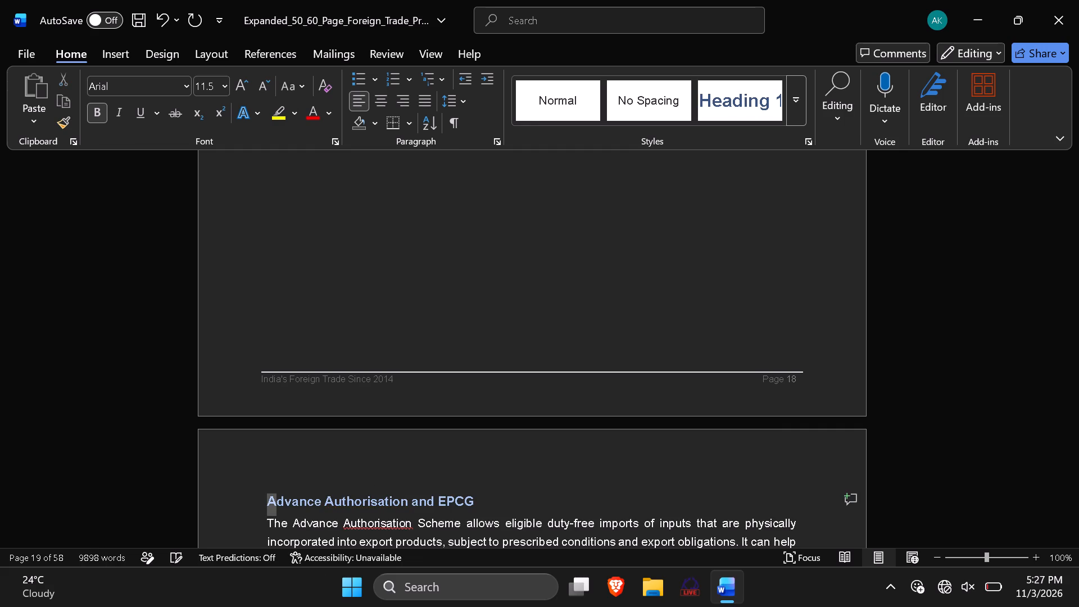
key(shift+Right)
key(shift+Right)
key(shift+Right)
key(shift+Right)
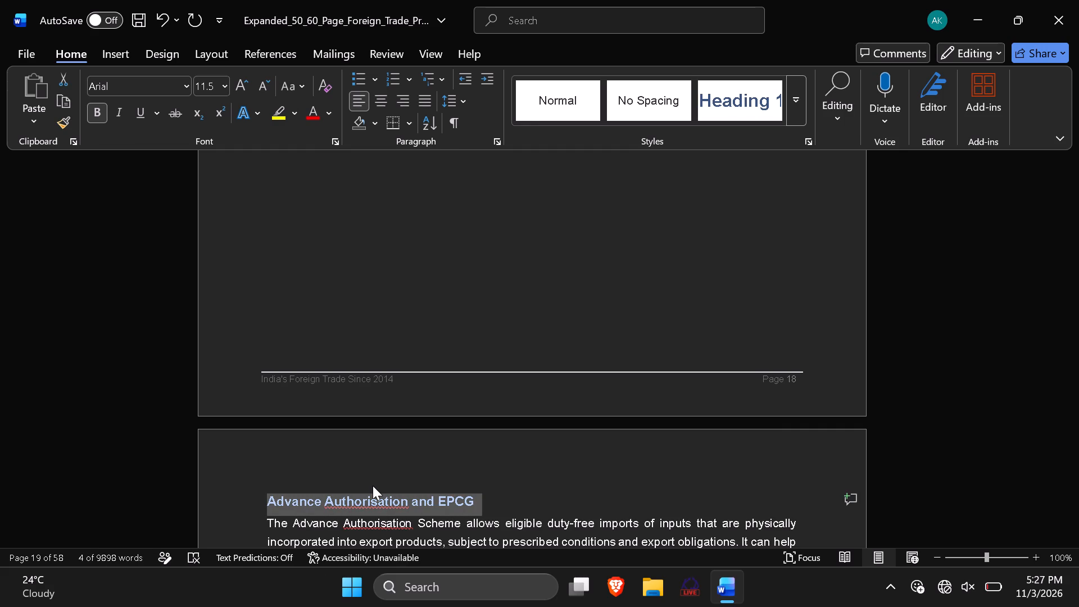
key(BackSpace)
Delete the "Other support mechanisms" subheading on page 19, above the paragraph beginning "Other measures include the Trade Infrastructure".
key(Down)
key(Down)
key(Down)
key(Down)
key(Down)
key(Down)
key(Down)
key(Down)
key(Down)
key(Down)
key(Down)
key(Down)
key(Down)
key(Down)
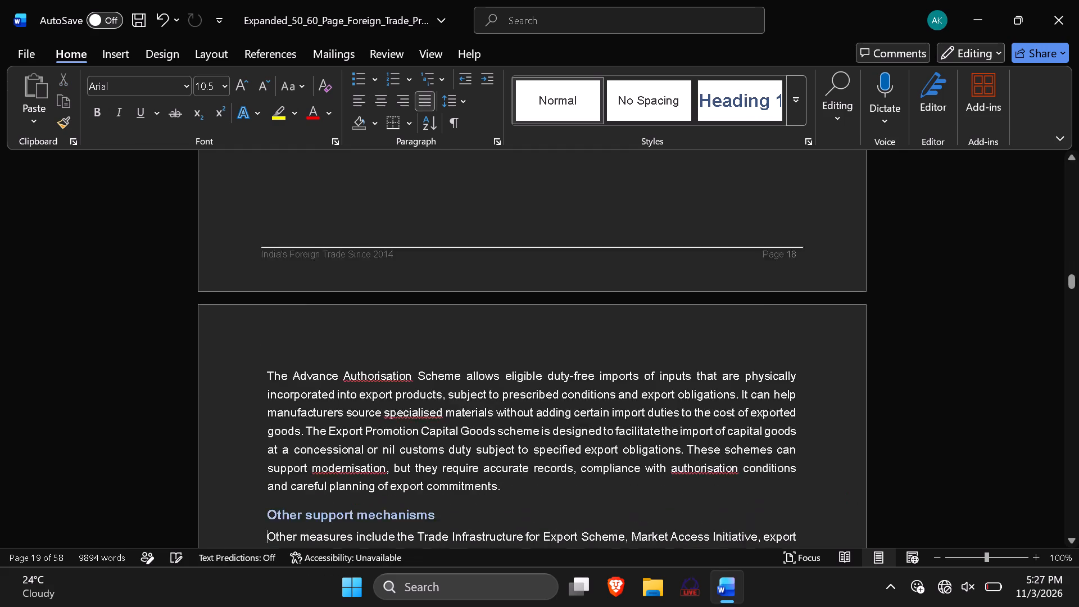
key(Up)
key(Up)
key(Up)
key(Up)
key(Up)
key(Up)
key(shift+Right)
key(shift+Right)
key(shift+Right)
key(shift+Right)
key(shift+Right)
key(shift+Right)
key(shift+Right)
key(shift+Right)
key(shift+Right)
key(shift+Right)
key(shift+Right)
key(shift+Right)
key(shift+Right)
key(shift+Right)
key(shift+Right)
key(shift+Right)
key(shift+Right)
key(shift+Right)
key(shift+Right)
key(shift+Right)
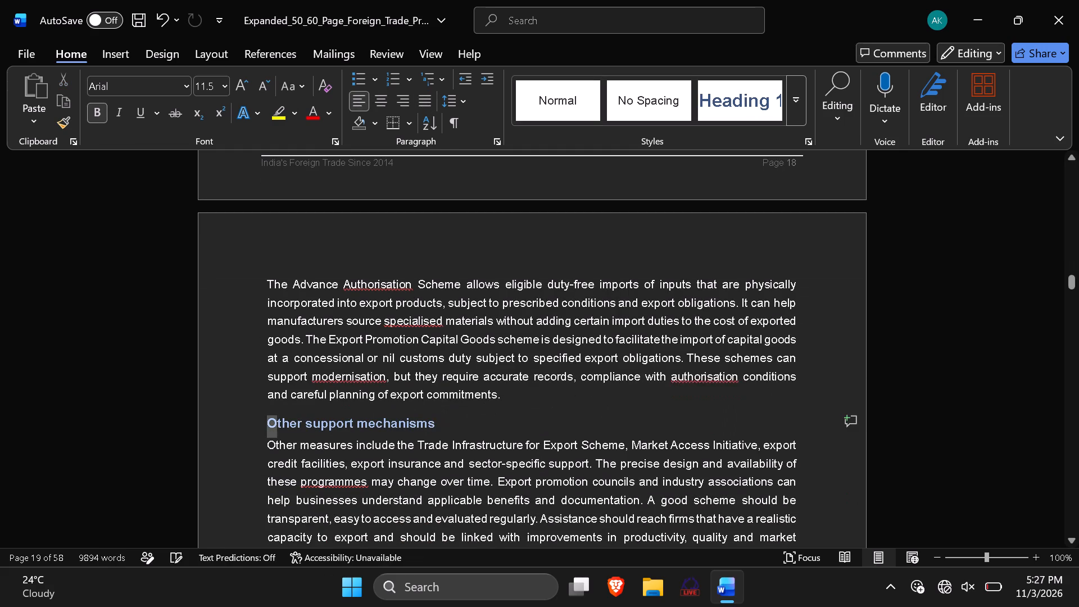
key(shift+Right)
key(shift+Right)
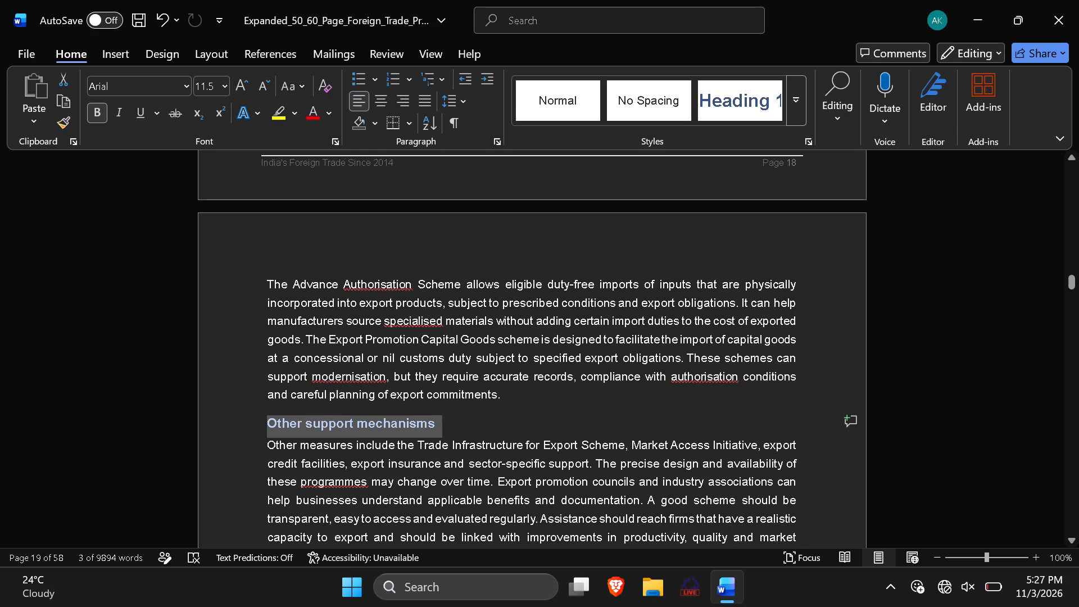
key(BackSpace)
Remove the number "8." from the "PRODUCTION LINKED INCENTIVE (PLI) SCHEME" heading on page 20.
key(Down)
key(Down)
key(Down)
key(Down)
key(Down)
key(Down)
key(Down)
key(Down)
key(Down)
key(Down)
key(Down)
key(Down)
key(Down)
key(Down)
key(Down)
key(Down)
key(Down)
key(Down)
key(Down)
key(Up)
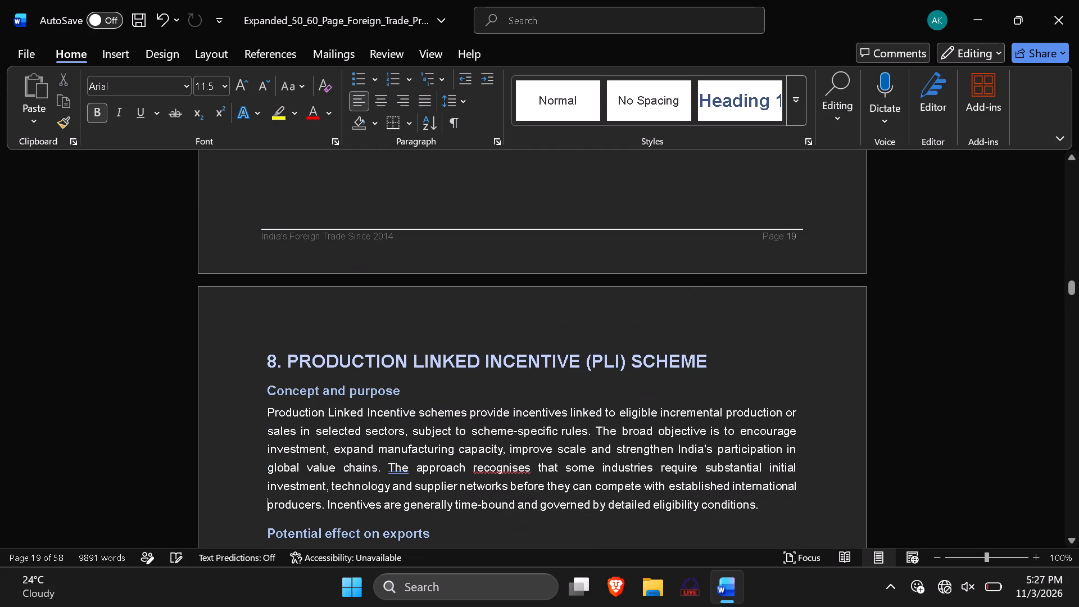
key(Up)
key(Up)
key(Up)
key(Up)
key(Up)
key(Up)
key(Up)
key(Up)
key(Up)
key(Up)
key(Down)
key(Up)
key(Up)
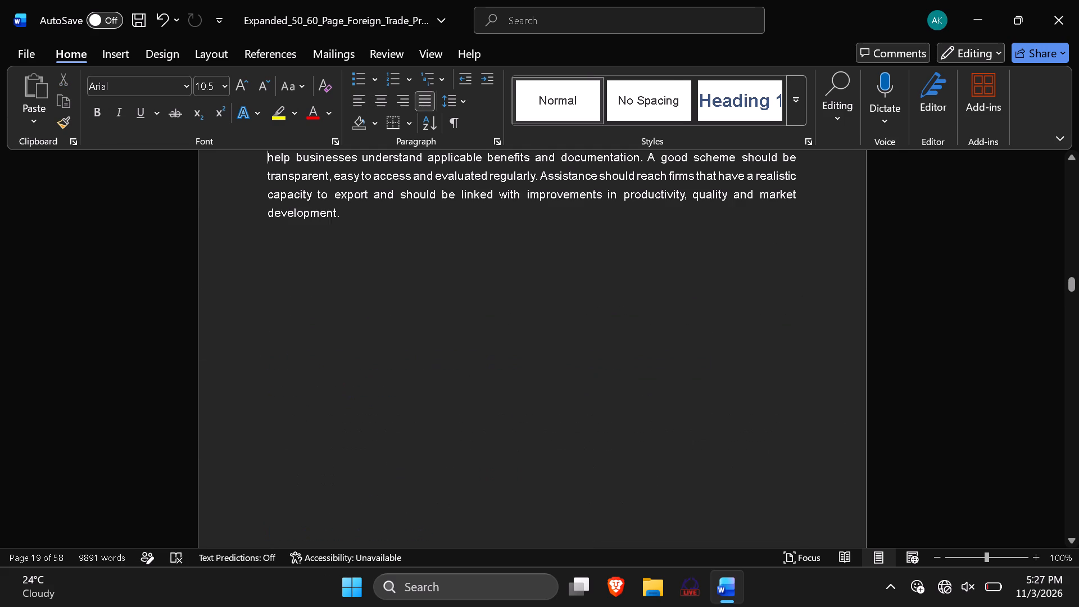
key(Down)
key(Down)
key(Down)
key(Down)
key(Down)
key(Down)
key(Down)
key(Down)
key(Down)
key(Down)
key(Down)
key(Down)
key(Down)
key(Down)
key(Down)
key(Up)
key(Up)
key(Up)
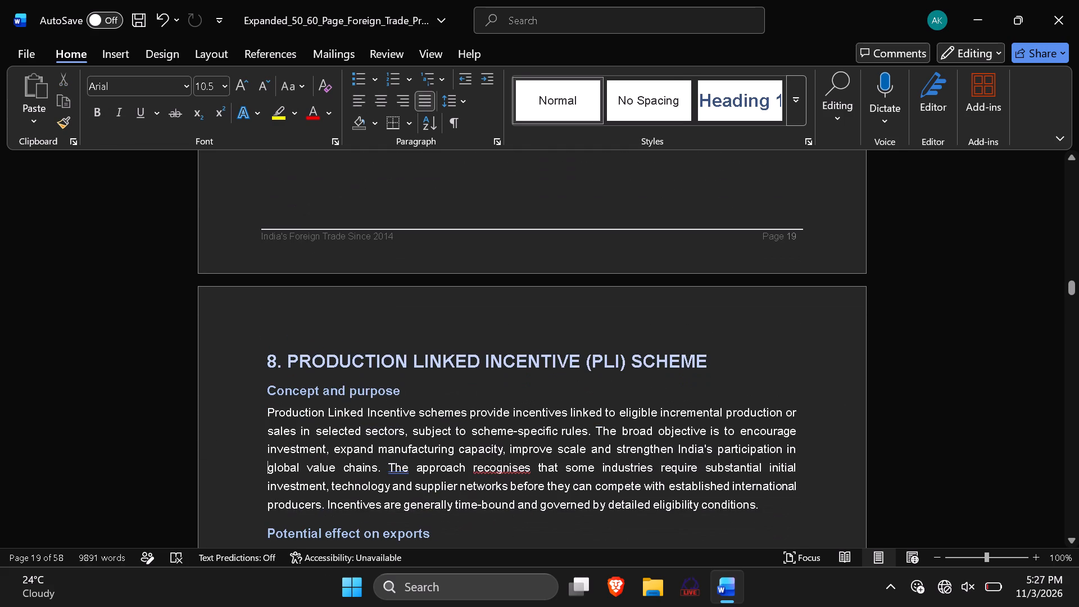
key(Down)
key(Down)
drag(283, 360, 244, 361)
key(Delete)
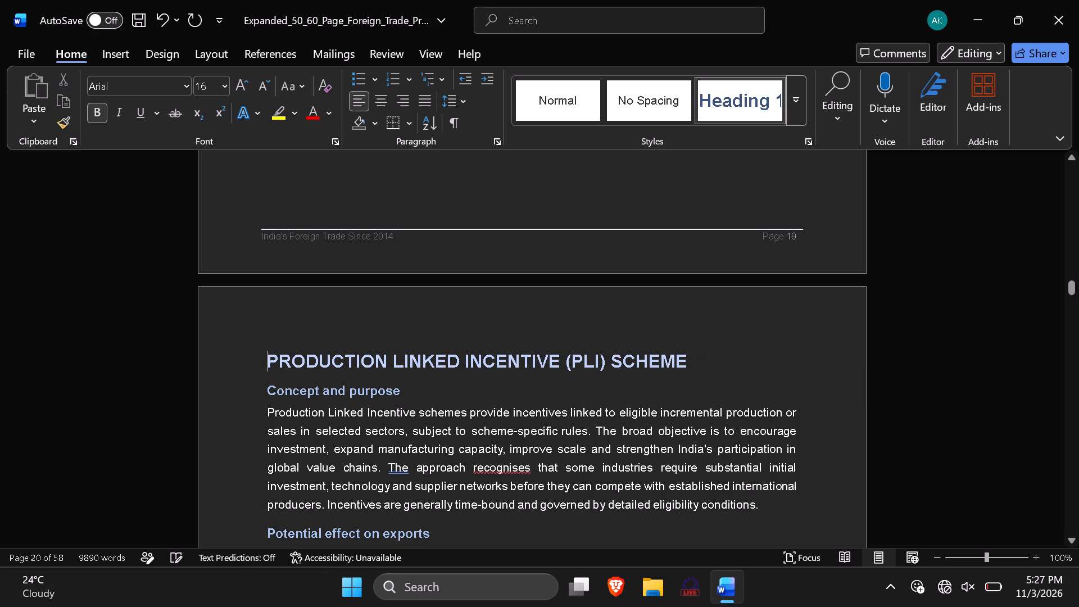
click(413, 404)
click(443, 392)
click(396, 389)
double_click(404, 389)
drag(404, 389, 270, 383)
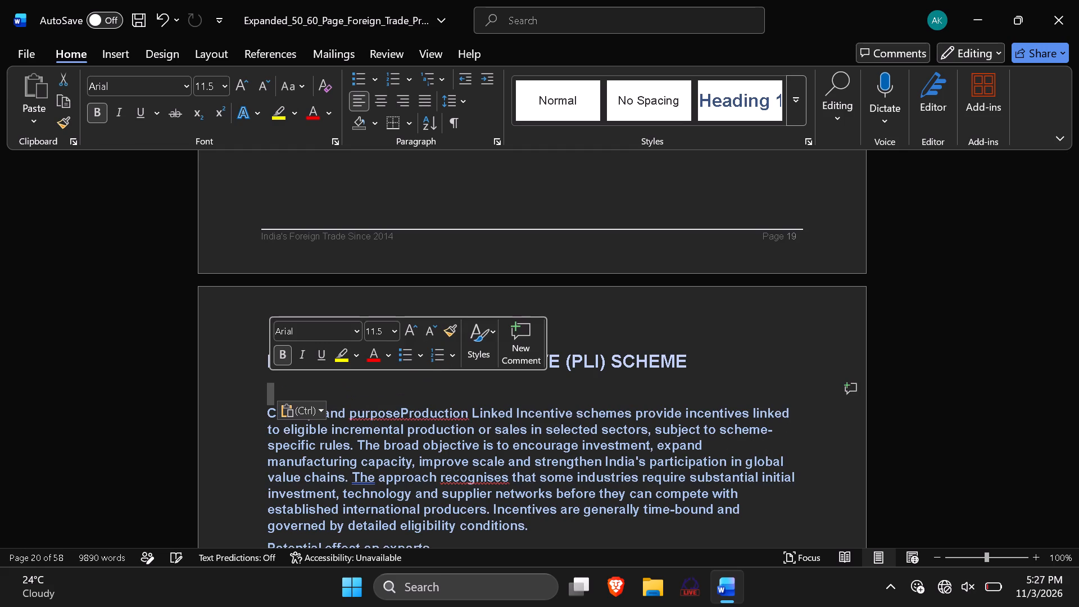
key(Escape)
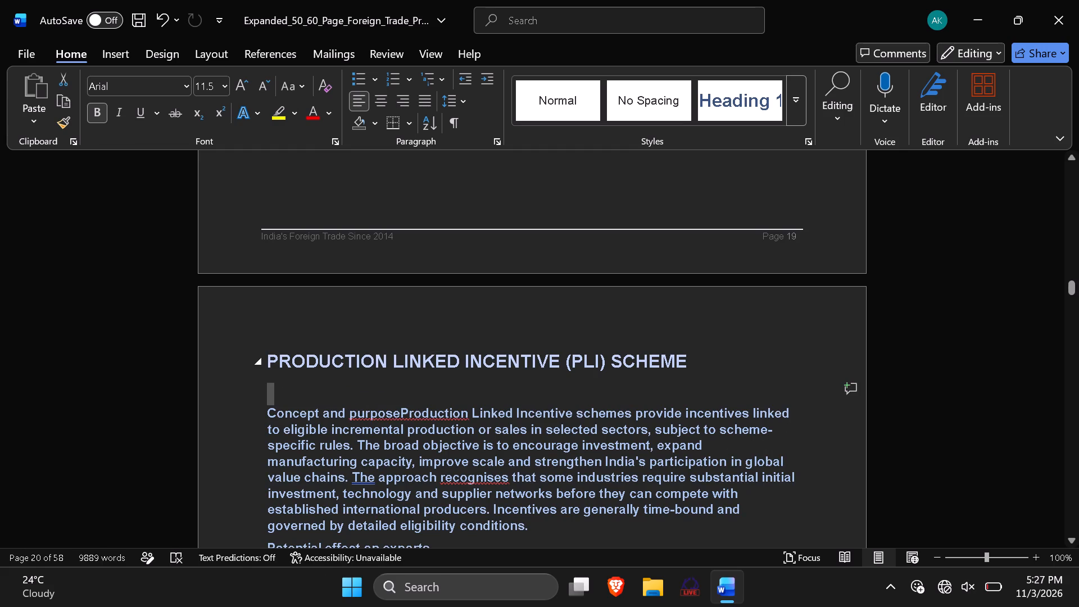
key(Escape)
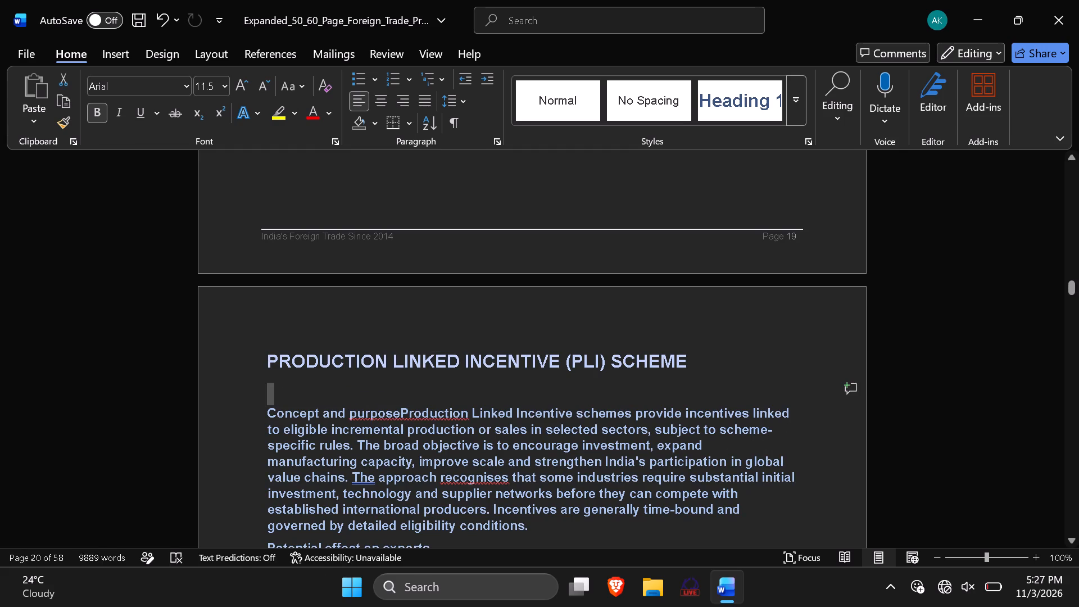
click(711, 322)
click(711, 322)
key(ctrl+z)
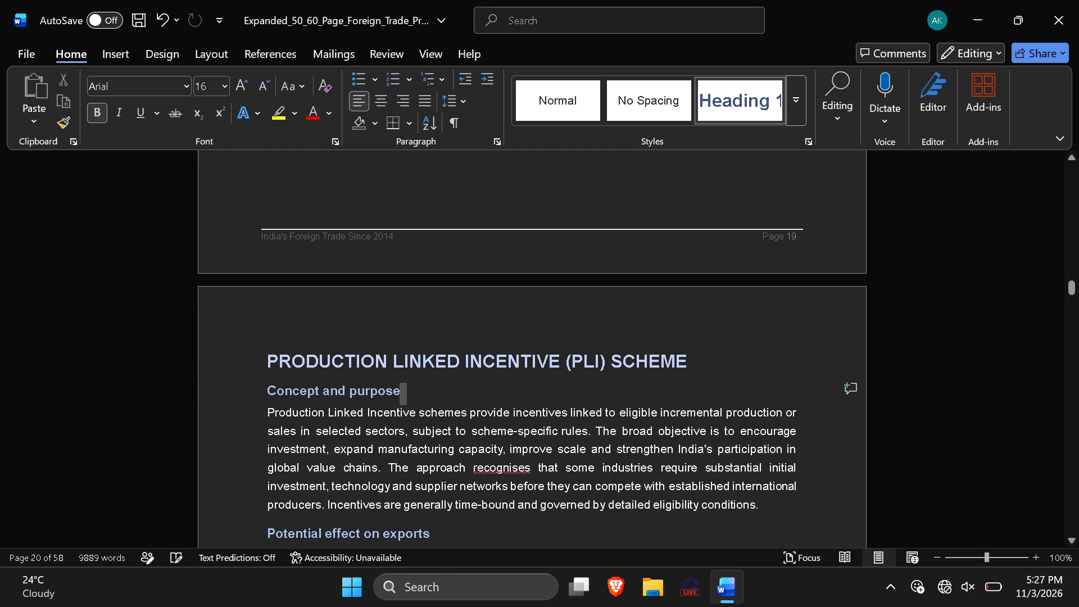
Delete the "Concept and purpose" subheading on page 20, above the paragraph beginning "Production Linked Incentive schemes provide".
click(434, 393)
drag(395, 392, 414, 387)
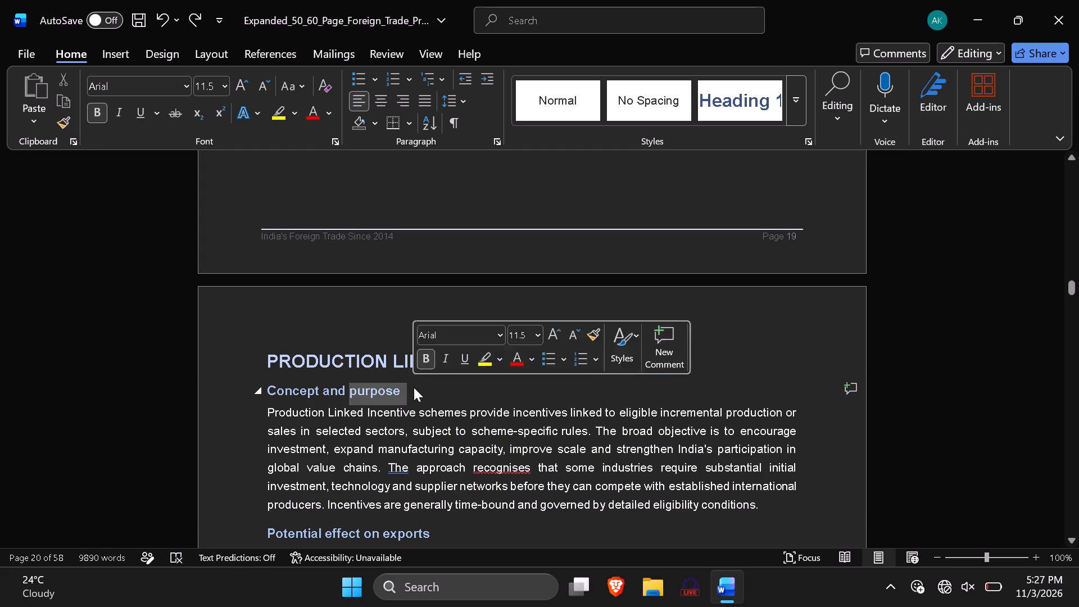
drag(414, 387, 337, 387)
drag(412, 385, 279, 399)
key(Delete)
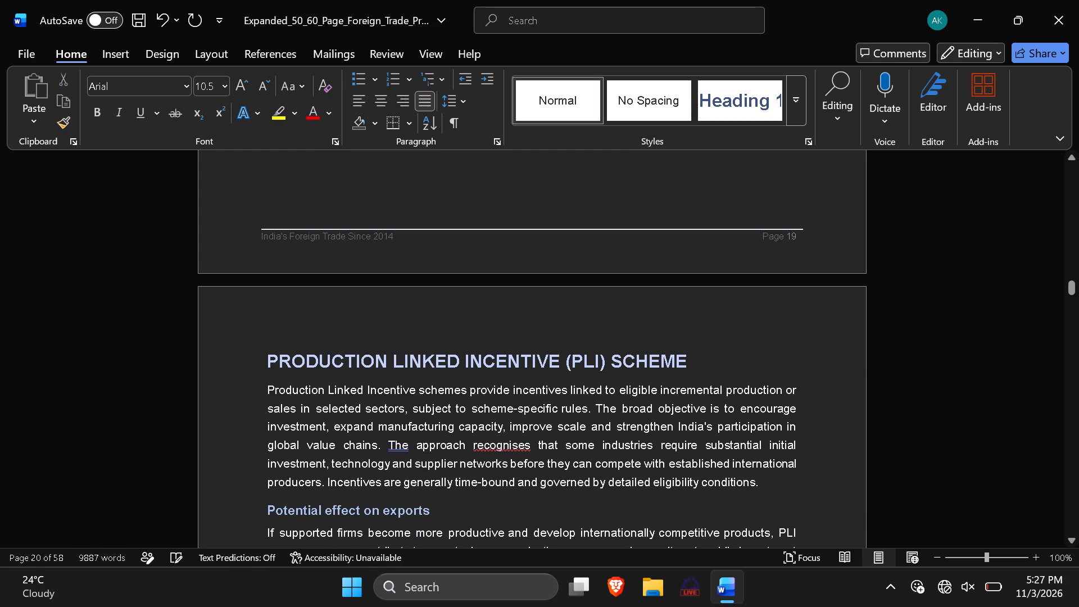
Delete the "Potential effect on exports" subheading and its empty line on page 20, keeping the two surrounding paragraphs separate.
drag(441, 509, 241, 515)
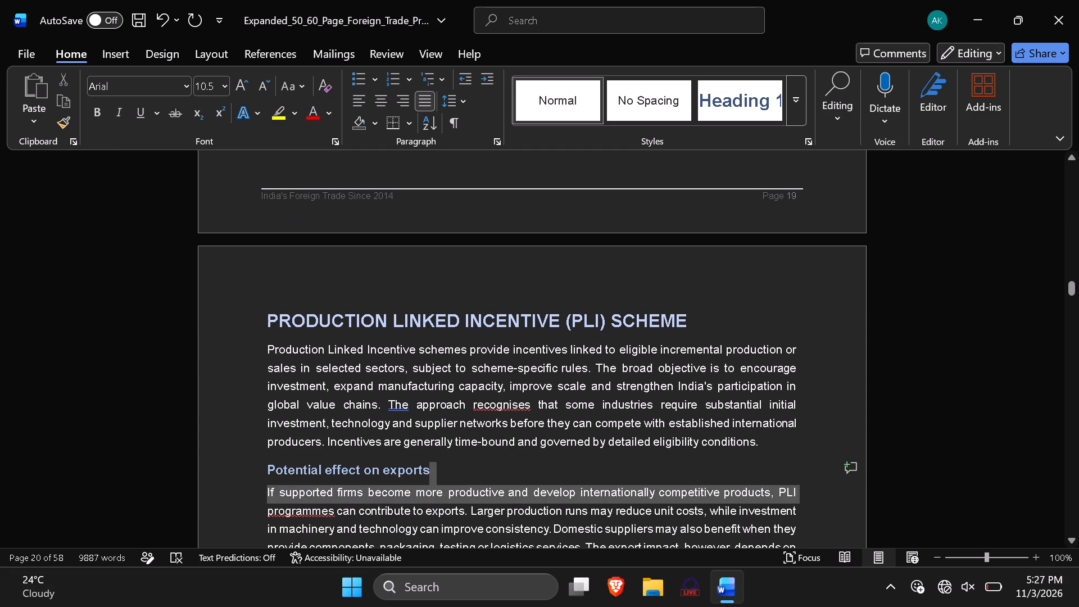
drag(241, 515, 261, 463)
key(Delete)
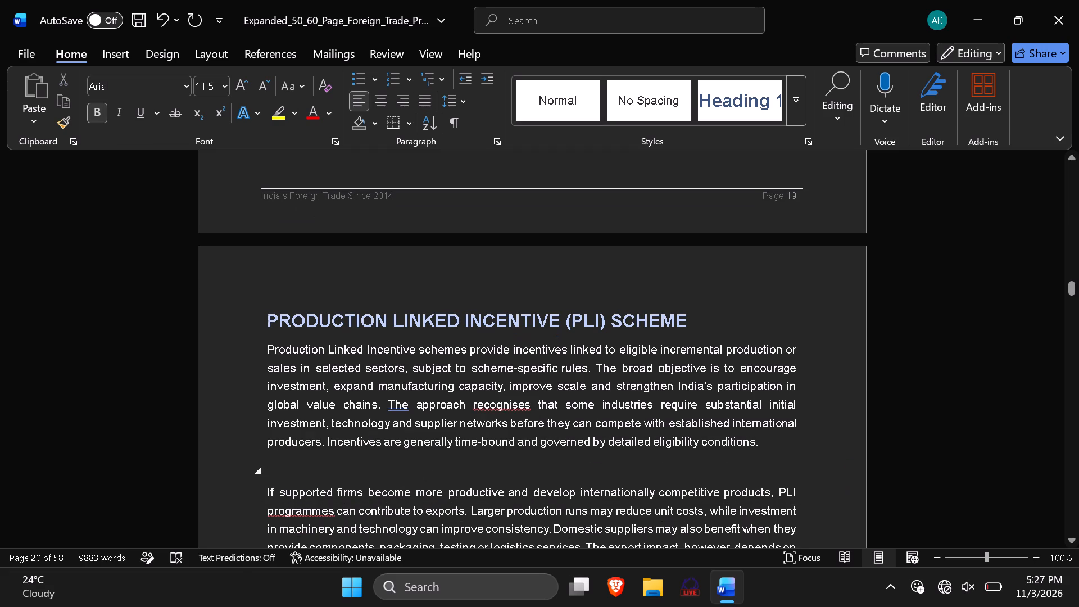
key(Down)
key(BackSpace)
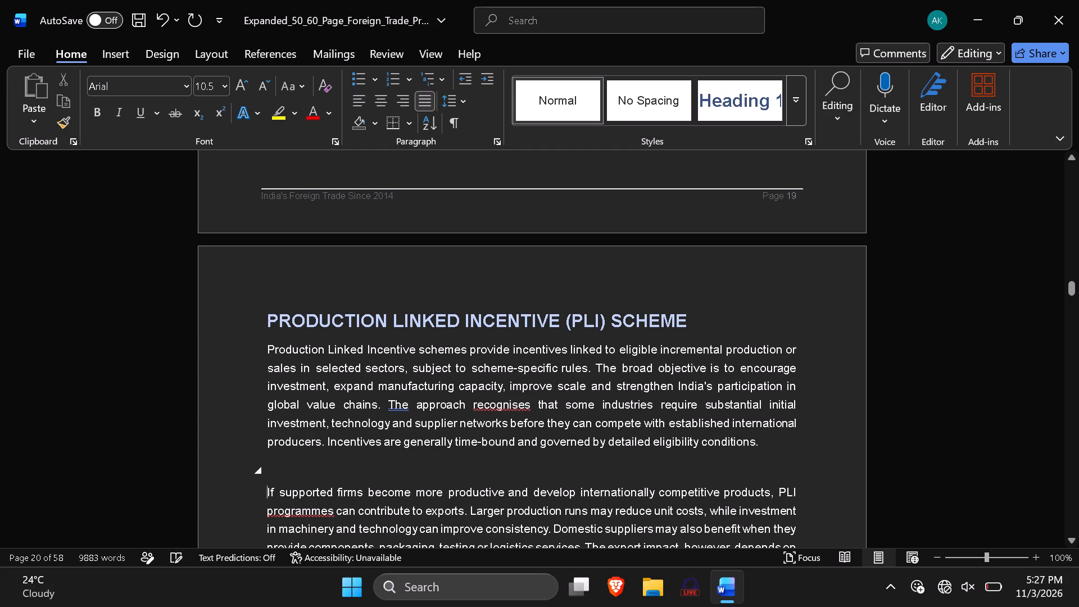
key(BackSpace)
key(BackSpace)
key(BackSpace)
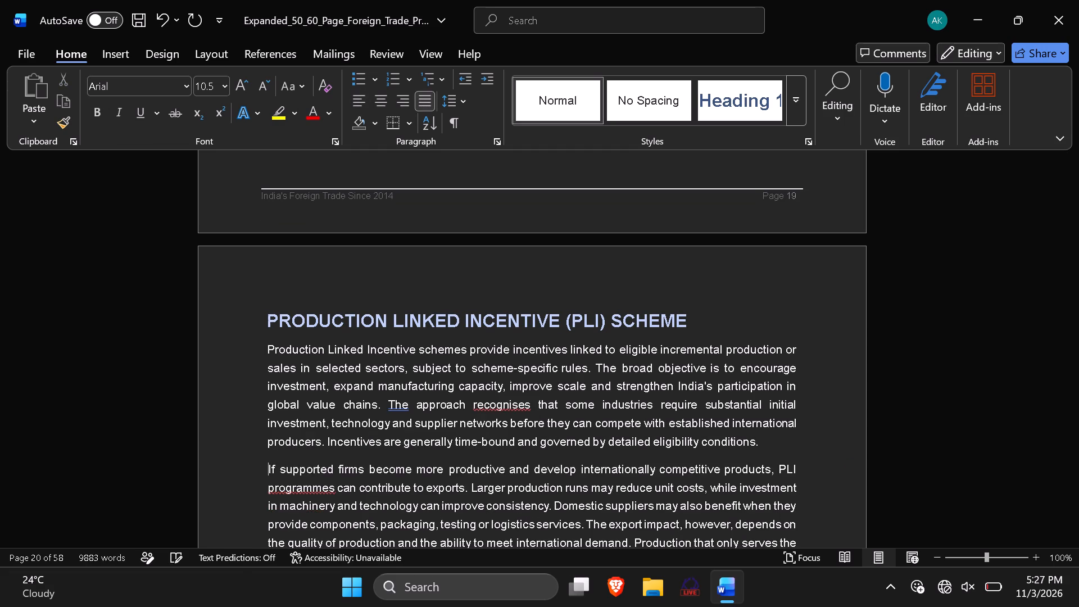
key(BackSpace)
key(ctrl+z)
Delete the repeated "8. PRODUCTION LINKED INCENTIVE (PLI) SCHEME — CONTINUED" heading at the start of page 21.
key(Down)
key(Down)
key(Down)
key(Down)
key(Down)
key(Down)
key(Down)
key(Down)
key(Down)
key(Down)
key(Down)
key(Down)
key(Down)
key(Down)
key(Down)
key(Up)
key(Up)
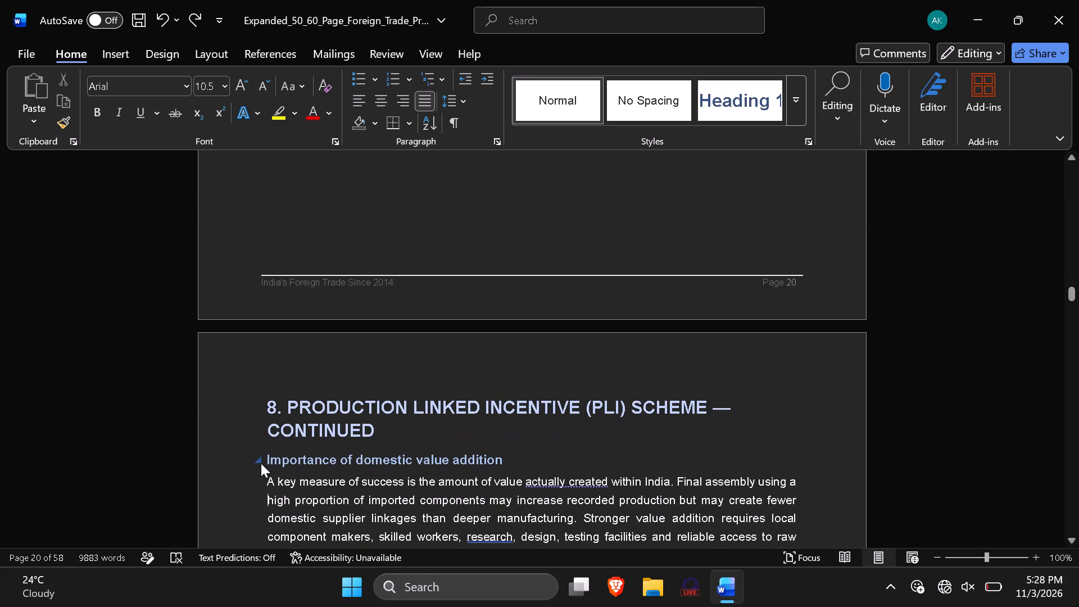
drag(392, 438, 353, 419)
drag(353, 419, 265, 406)
key(Delete)
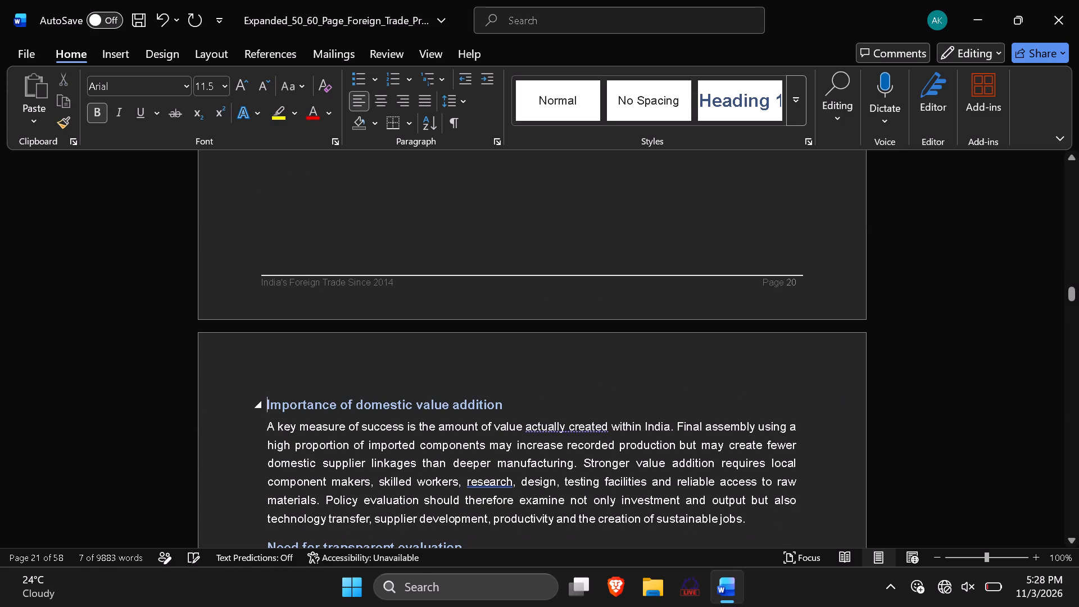
Delete the "Importance of domestic value addition" subheading on page 21, above the paragraph beginning "A key measure of success".
drag(509, 407, 402, 409)
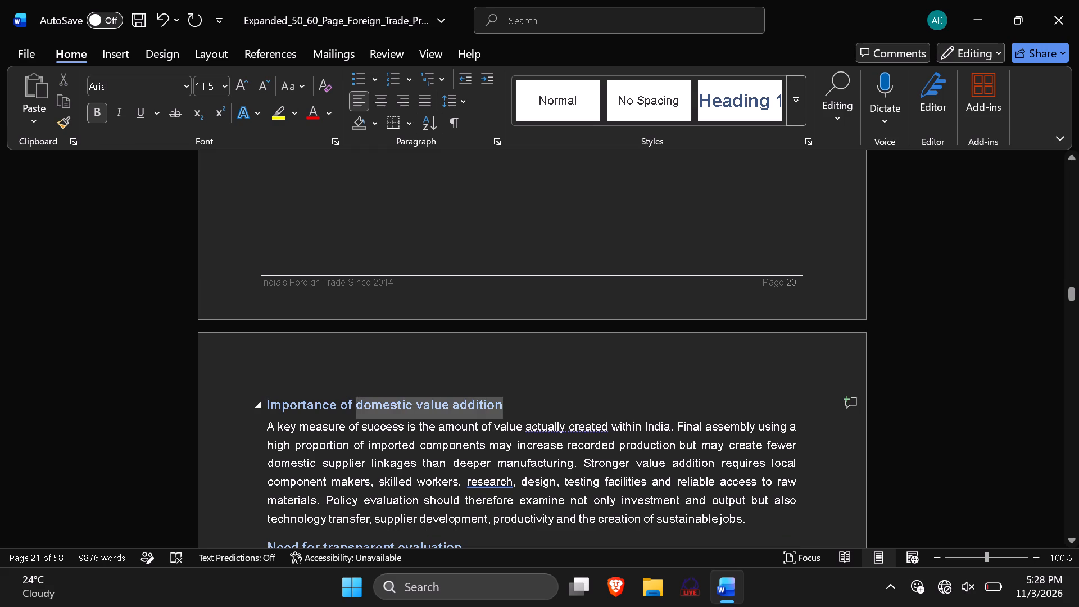
drag(402, 409, 279, 411)
key(Delete)
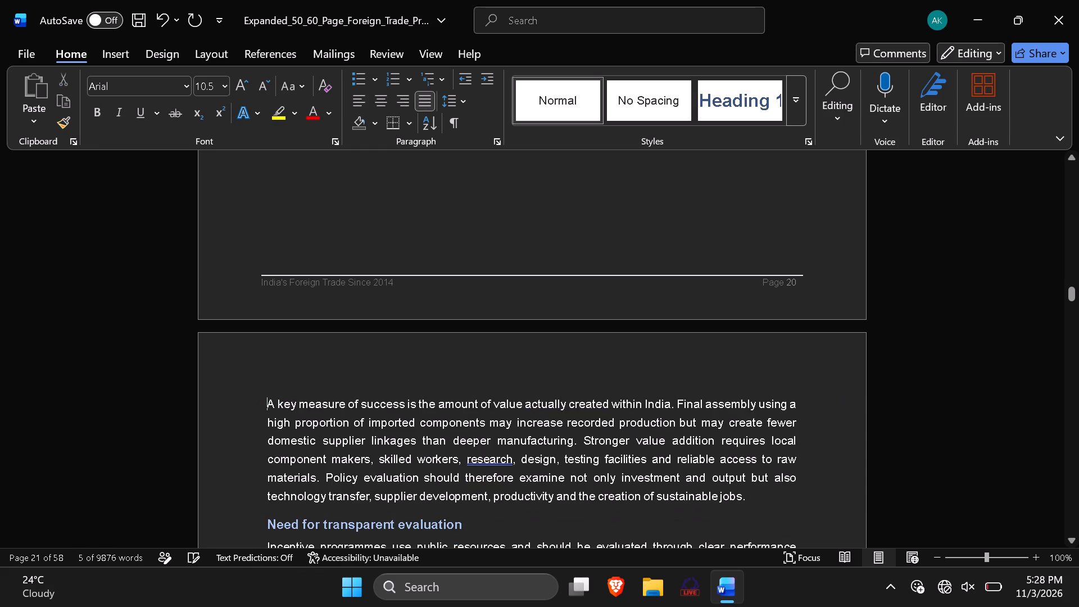
Delete the "Need for transparent evaluation" subheading on page 21, above the paragraph beginning "Incentive programmes use public resources".
drag(466, 521, 314, 527)
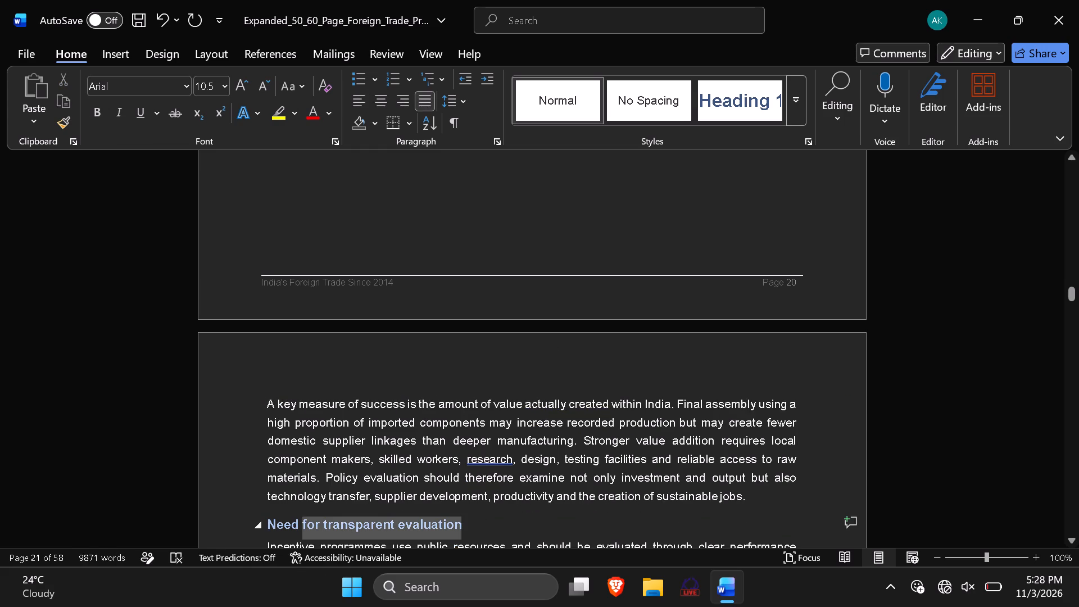
drag(314, 527, 271, 526)
key(Delete)
Remove the number "9." from the "ROLE OF MSMEs IN INDIA'S FOREIGN TRADE" heading on page 22.
key(Down)
key(Down)
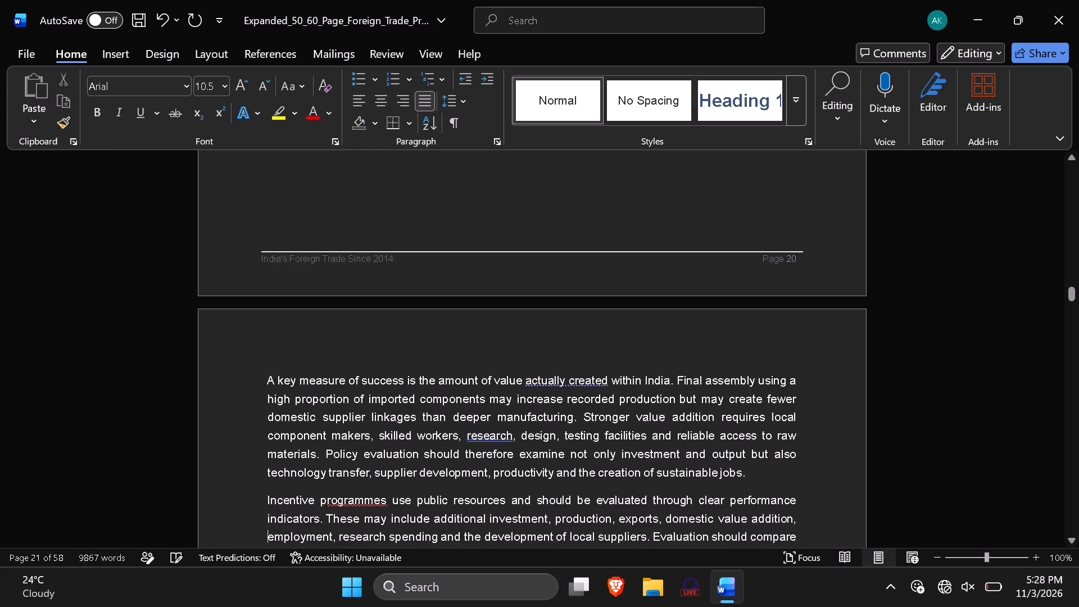
key(Down)
key(Down)
key(Down)
key(Down)
key(Down)
key(Down)
key(Down)
key(Down)
key(Down)
key(Down)
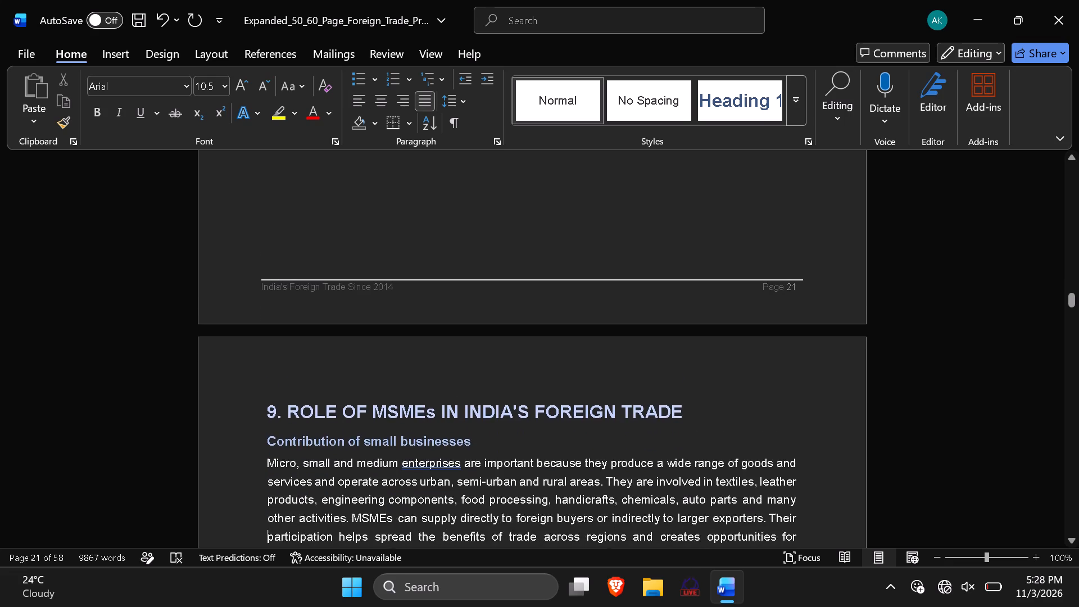
key(Down)
drag(287, 386, 259, 383)
key(Delete)
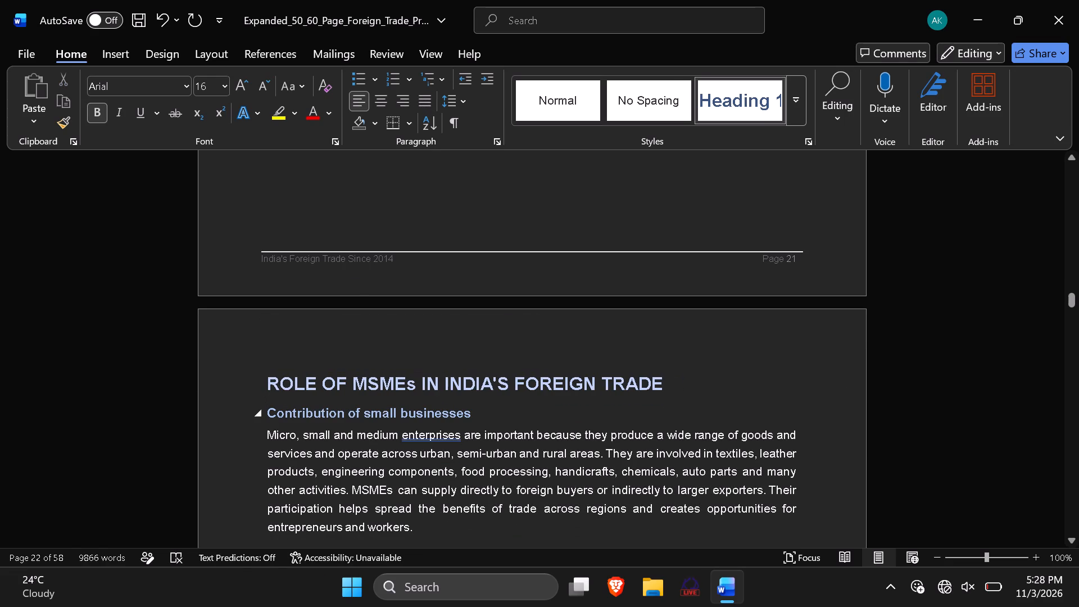
Delete the "Contribution of small businesses" subheading on page 22, above the paragraph beginning "Micro, small and medium enterprises".
drag(488, 414, 273, 414)
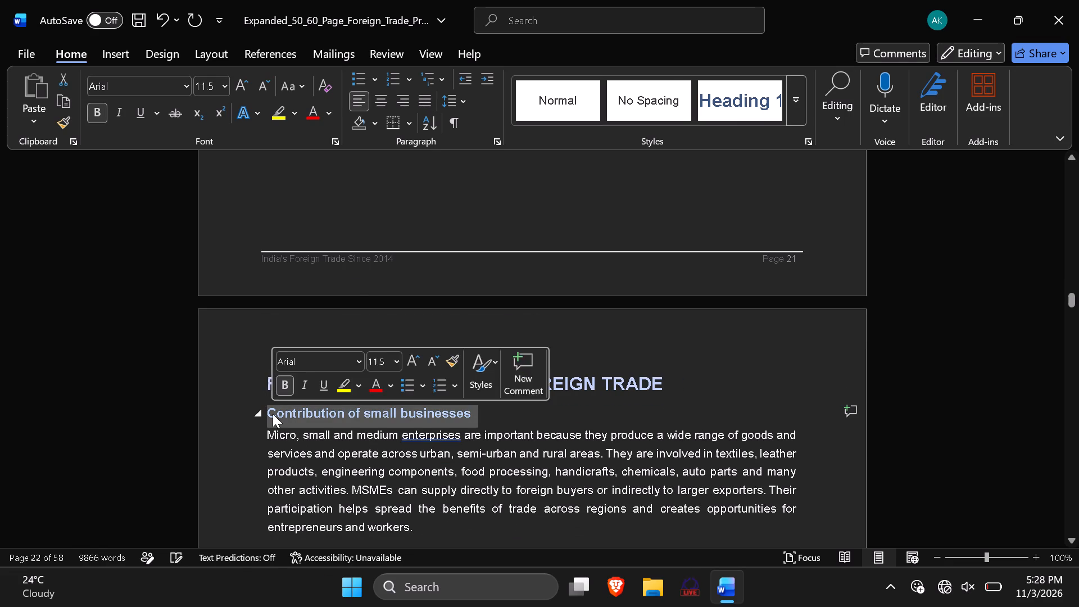
key(BackSpace)
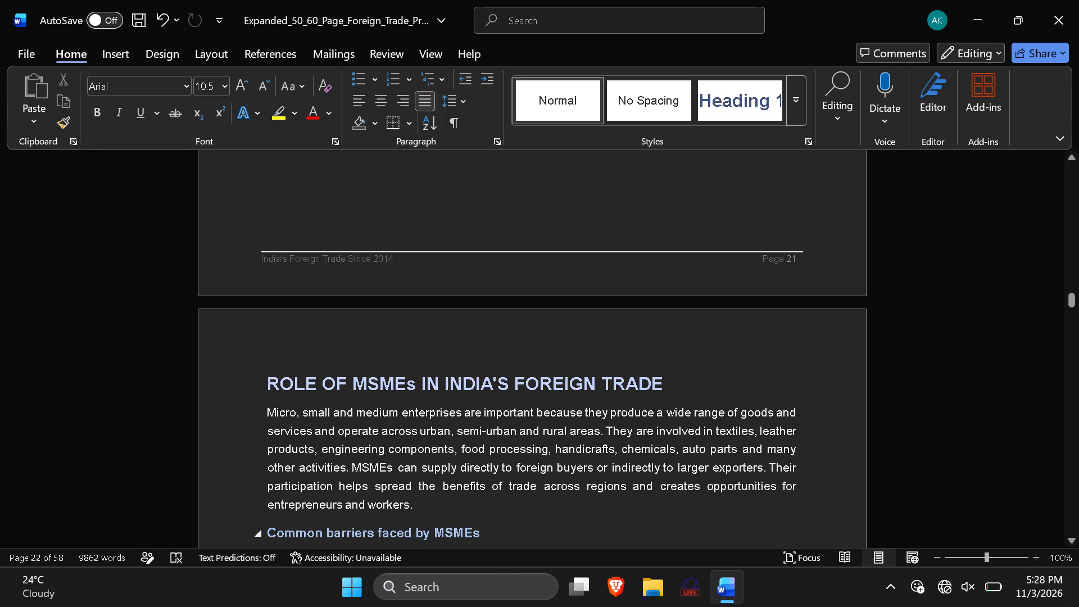
Delete the "Common barriers faced by MSMEs" subheading on page 22, above the paragraph beginning "Smaller firms often face".
drag(485, 538, 283, 522)
key(BackSpace)
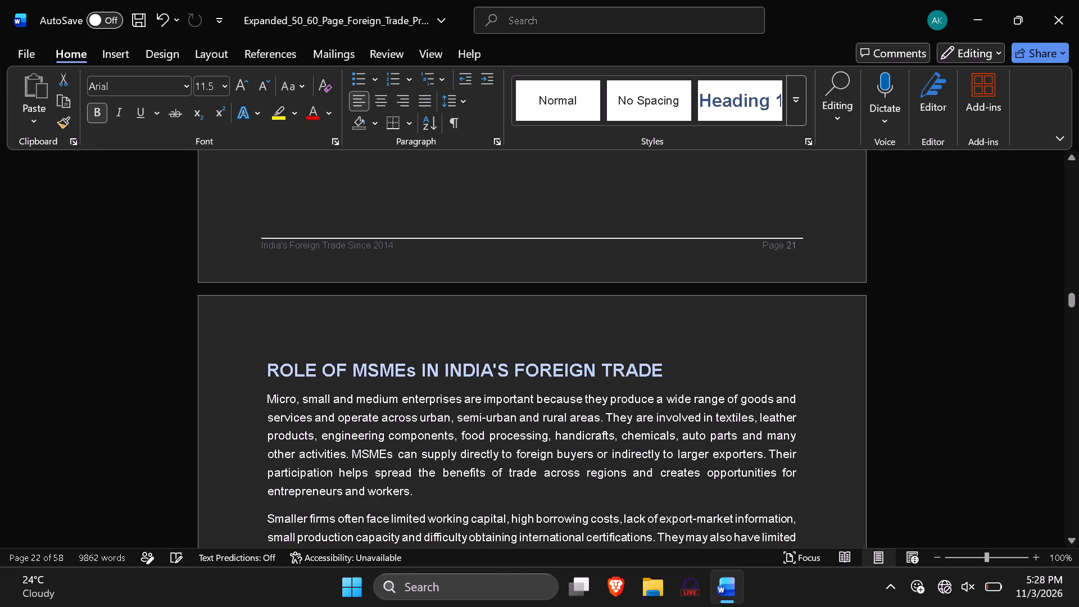
Delete the repeated "9. ROLE OF MSMEs IN INDIA'S FOREIGN TRADE — CONTINUED" heading and the "Support and cluster development" subheading on page 23.
key(Down)
key(Down)
key(Down)
key(Down)
key(Down)
key(Down)
key(Down)
key(Down)
key(Down)
key(Down)
key(Down)
key(Down)
key(Up)
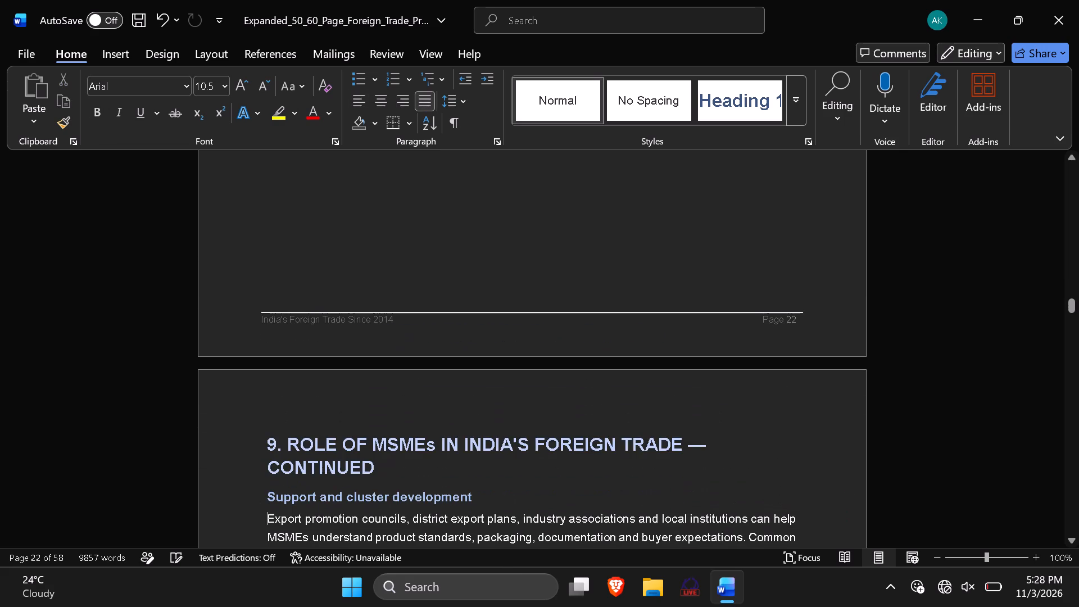
drag(472, 492, 410, 493)
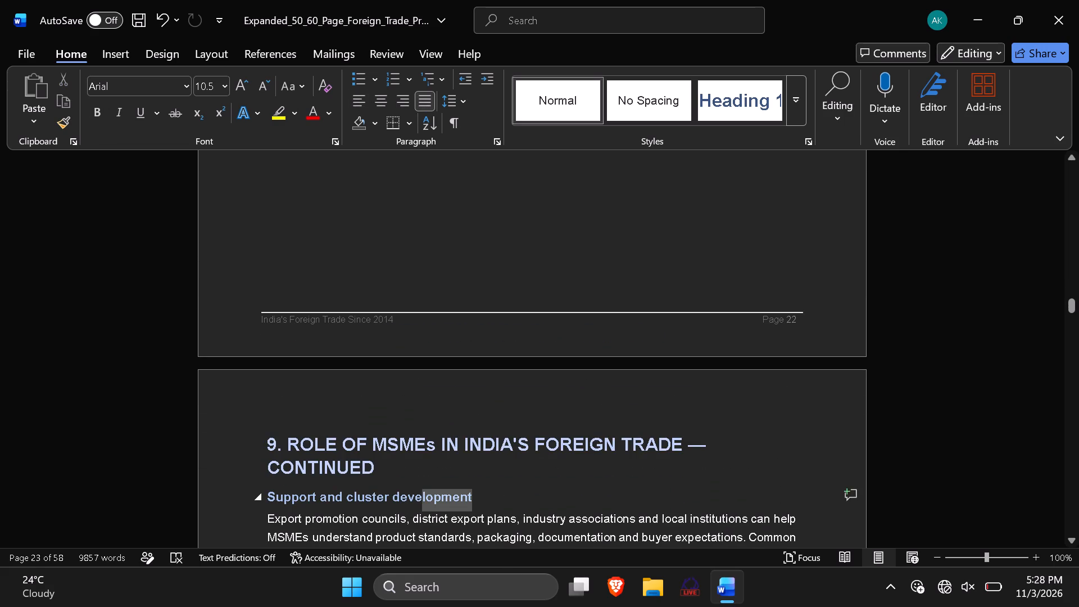
drag(410, 493, 270, 443)
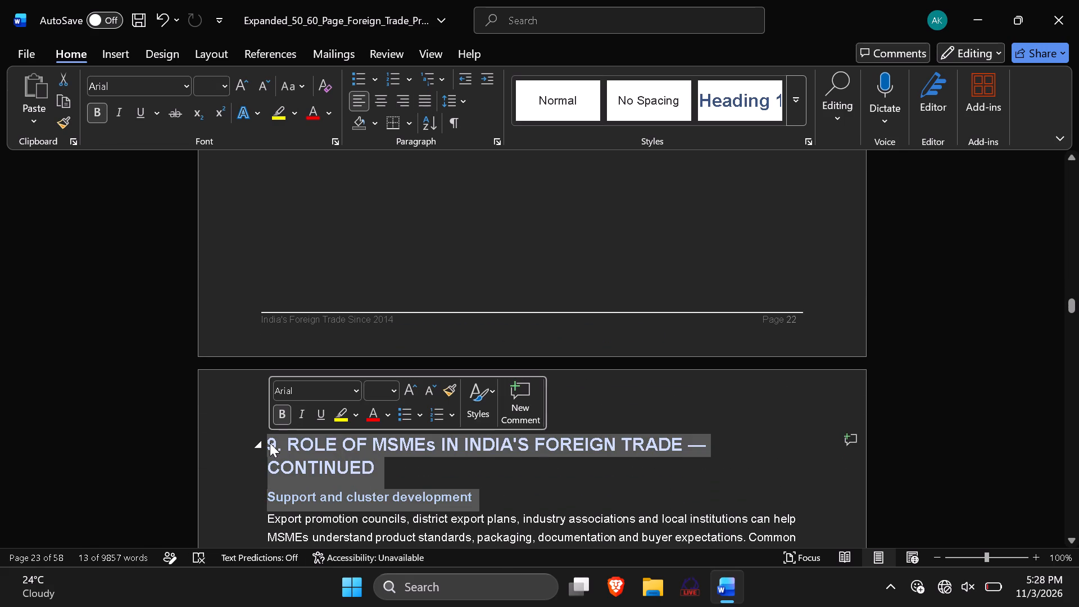
key(Delete)
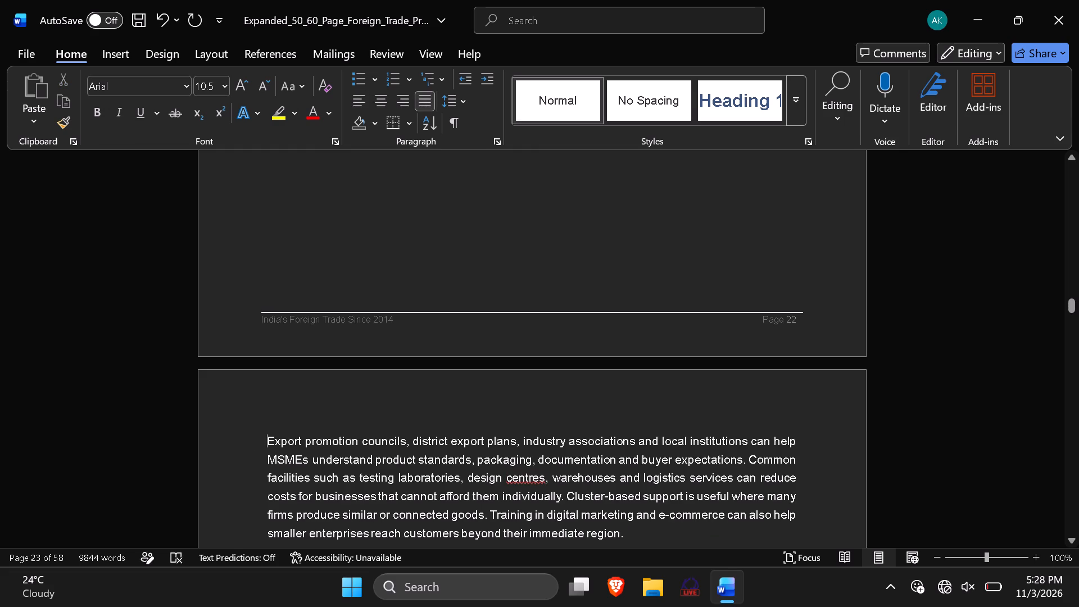
Delete the "Building export readiness" subheading on page 23, above the paragraph beginning "An MSME should begin".
key(Down)
key(Down)
key(Down)
key(Down)
key(Down)
key(Down)
key(Down)
key(Down)
key(Down)
key(Down)
key(Down)
key(Down)
key(Down)
key(Down)
key(Down)
key(Down)
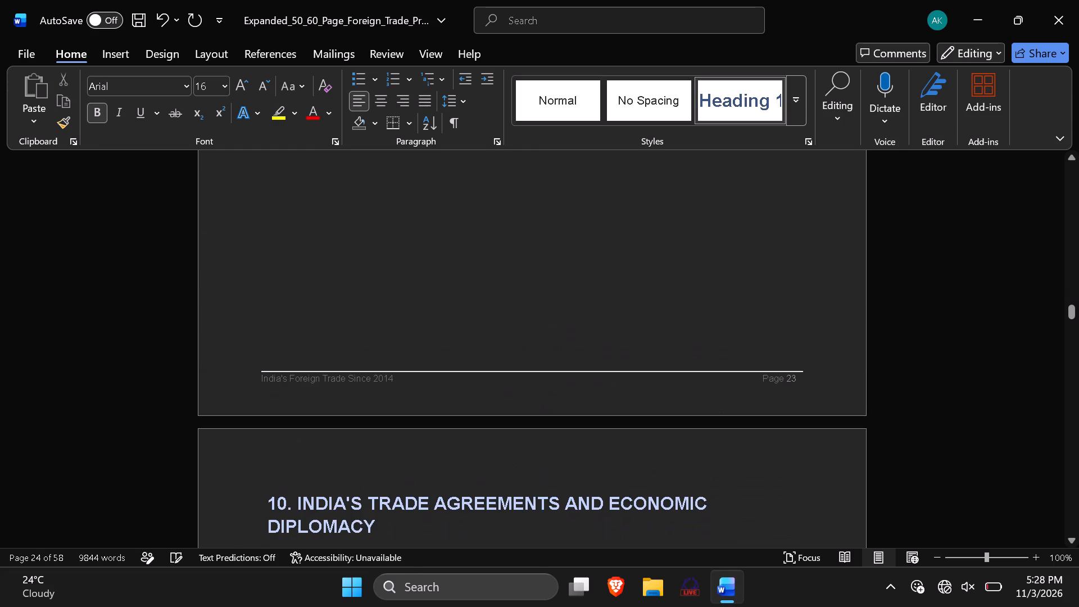
key(Up)
key(Up)
key(Up)
key(Up)
key(Up)
key(Up)
key(Up)
key(Up)
key(Up)
key(Up)
key(Up)
key(Up)
key(Up)
key(Up)
key(Up)
key(Up)
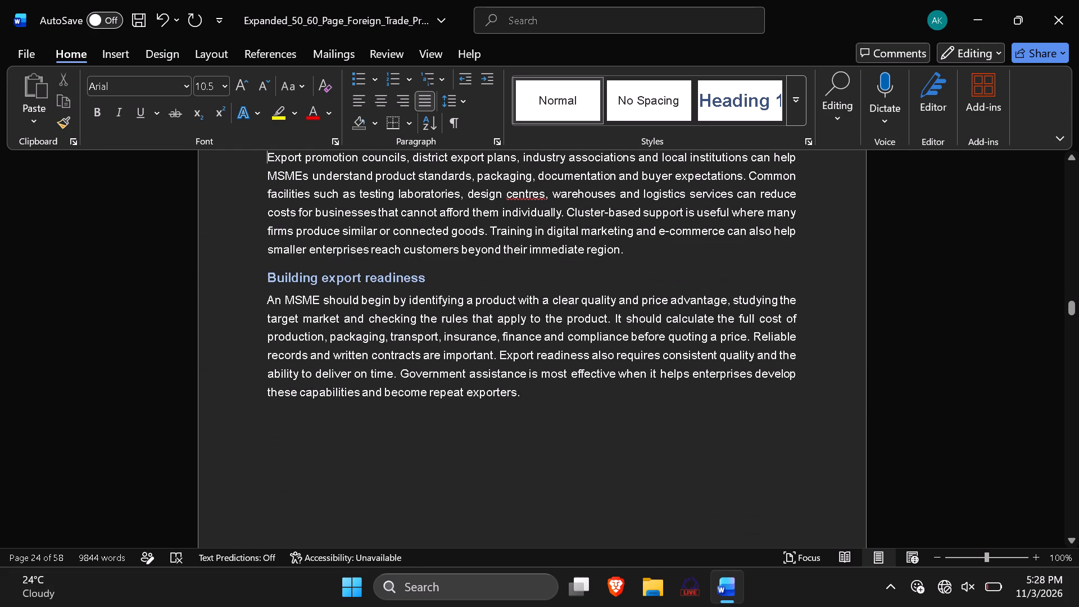
click(425, 279)
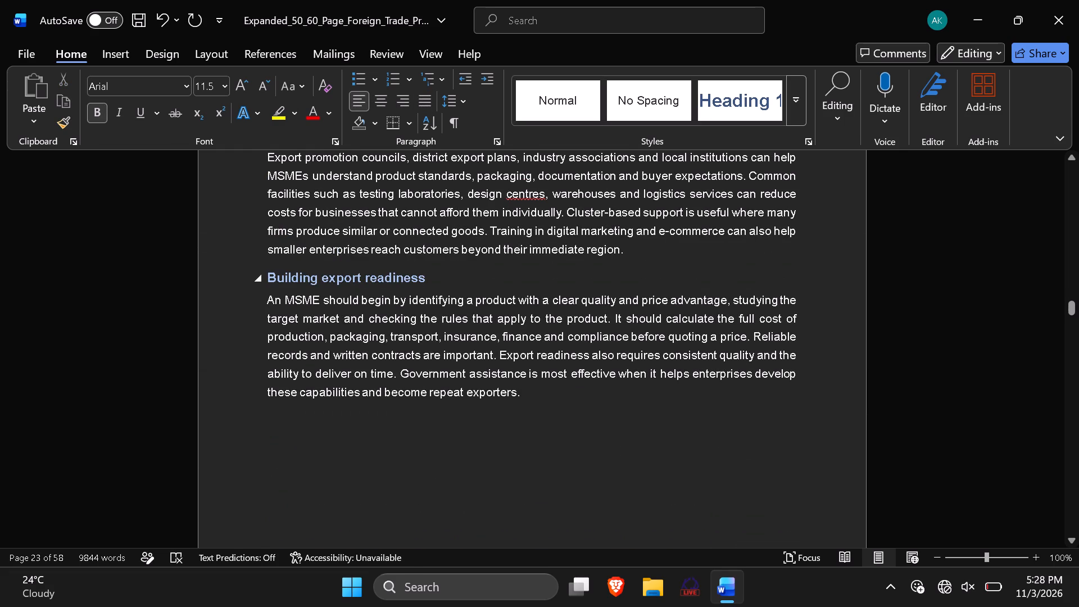
click(429, 276)
drag(429, 276, 247, 280)
key(BackSpace)
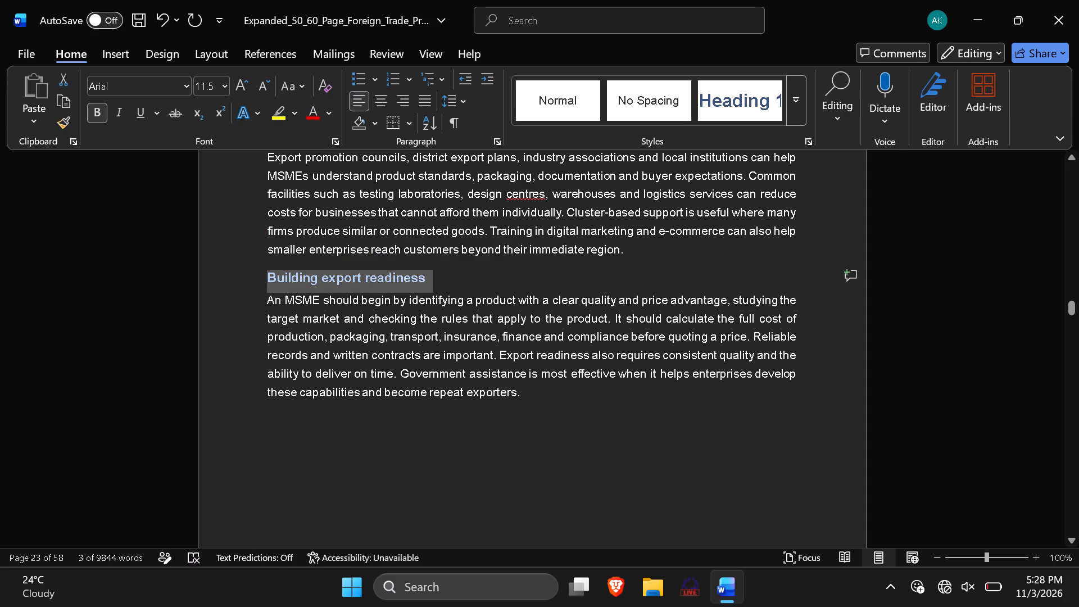
Delete the "Purpose of trade agreements" subheading on page 24, above the paragraph beginning "Trade agreements establish rules".
key(Down)
key(Down)
key(Down)
key(Down)
key(Down)
key(Down)
key(Down)
key(Down)
key(Down)
key(Down)
key(Down)
key(Down)
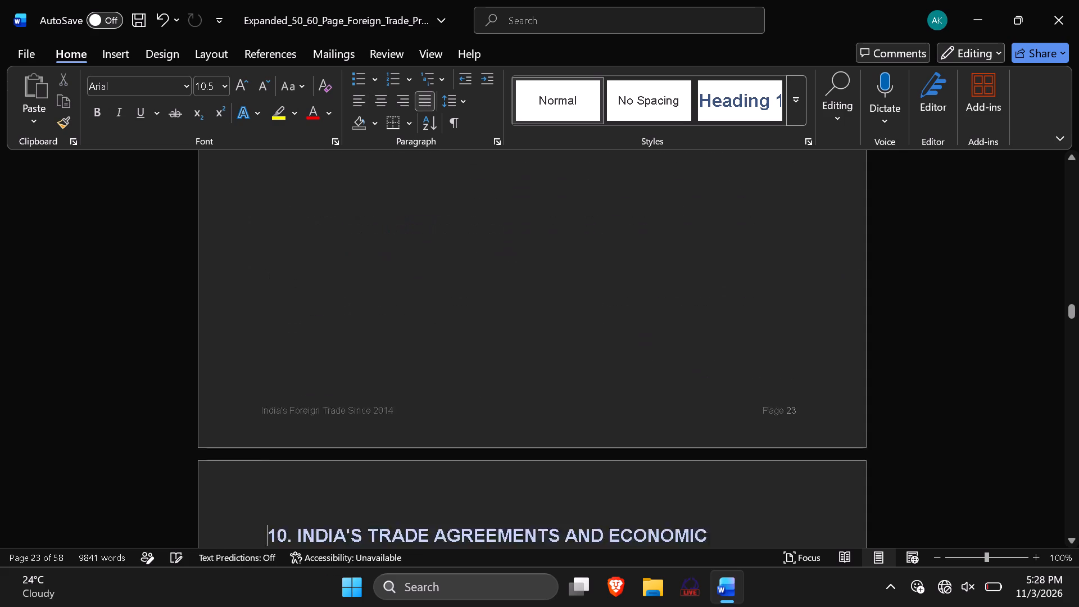
key(Down)
key(Down)
key(Down)
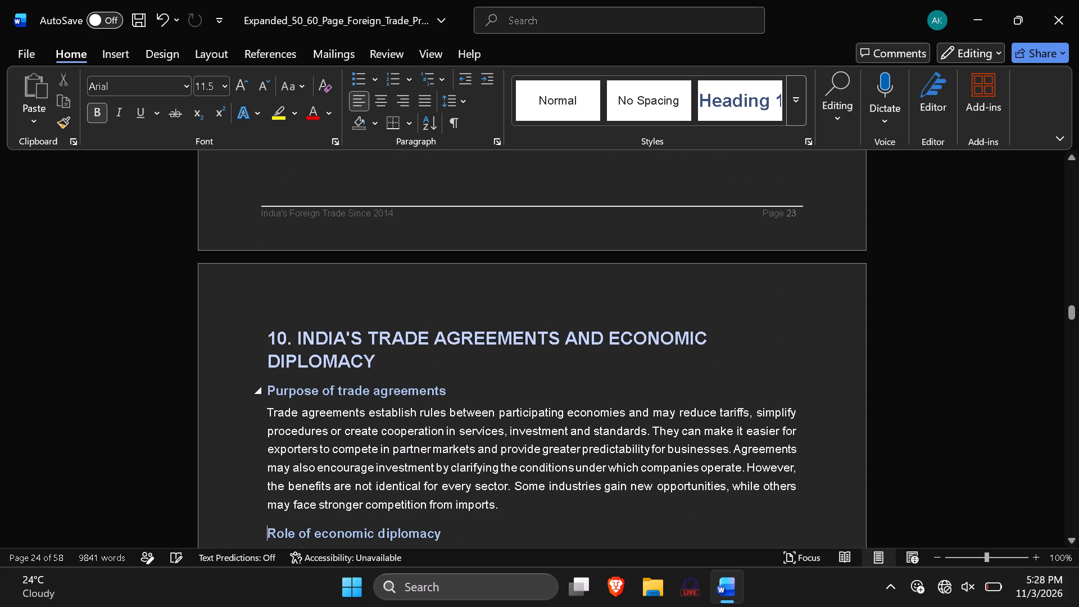
drag(467, 395, 363, 366)
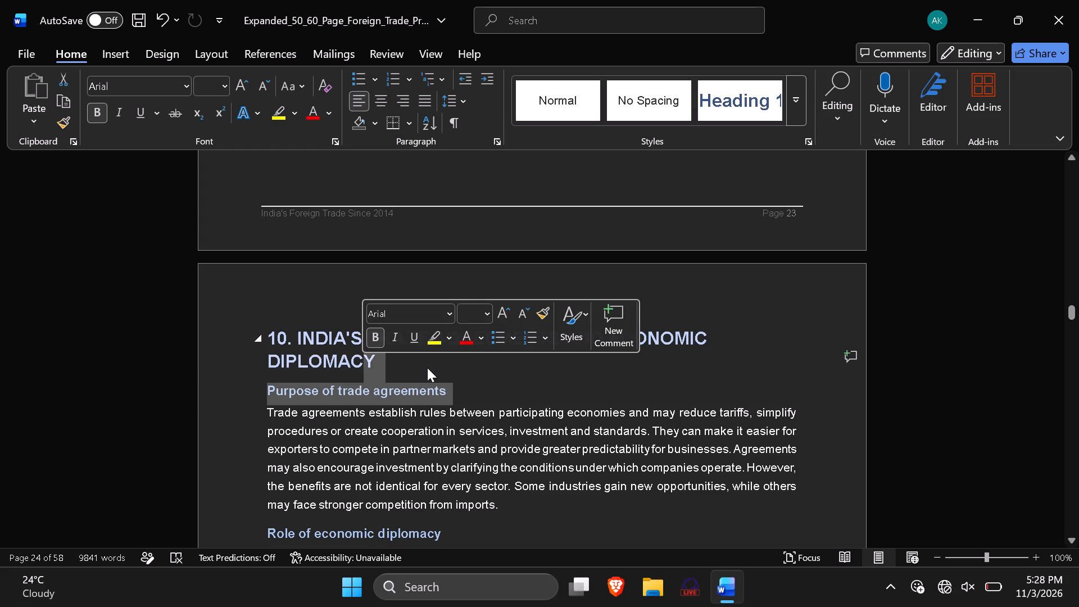
click(459, 380)
drag(457, 386, 320, 425)
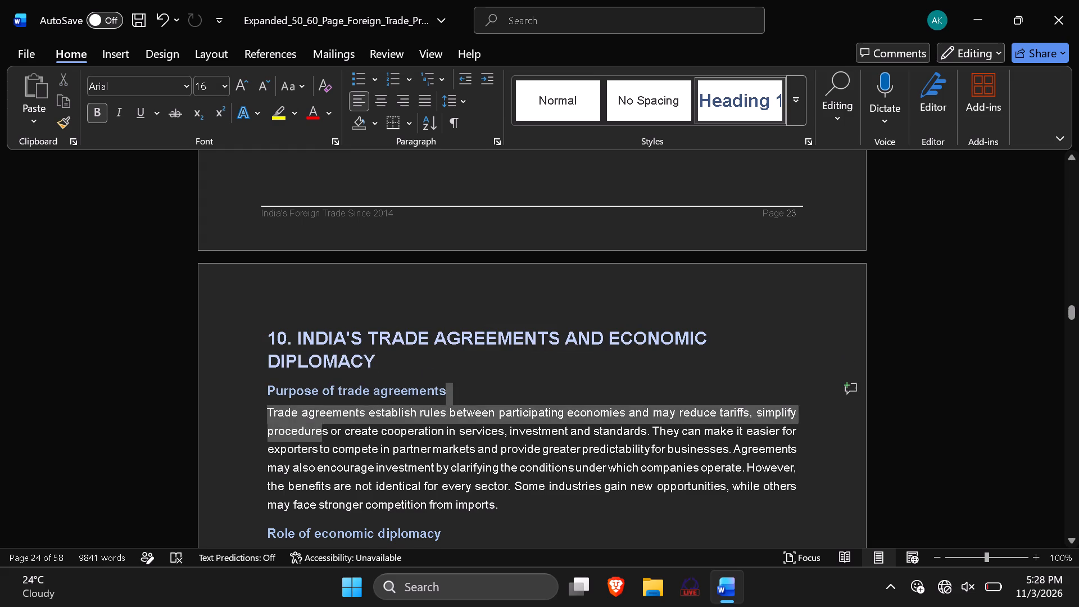
drag(320, 425, 269, 392)
key(Delete)
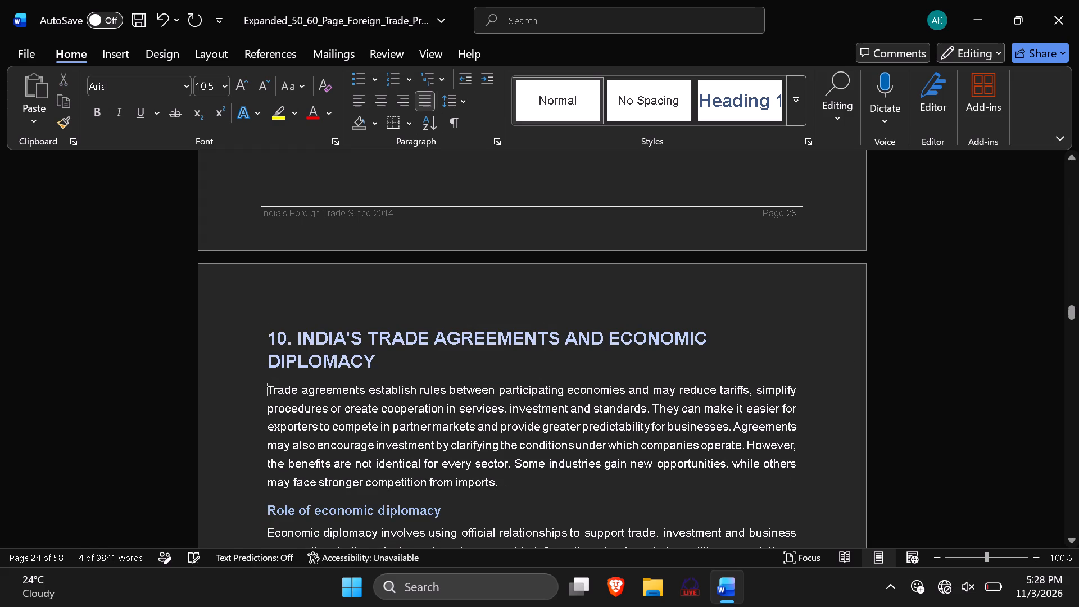
Remove the number "10." from the "INDIA'S TRADE AGREEMENTS AND ECONOMIC DIPLOMACY" heading on page 24.
drag(298, 345, 269, 339)
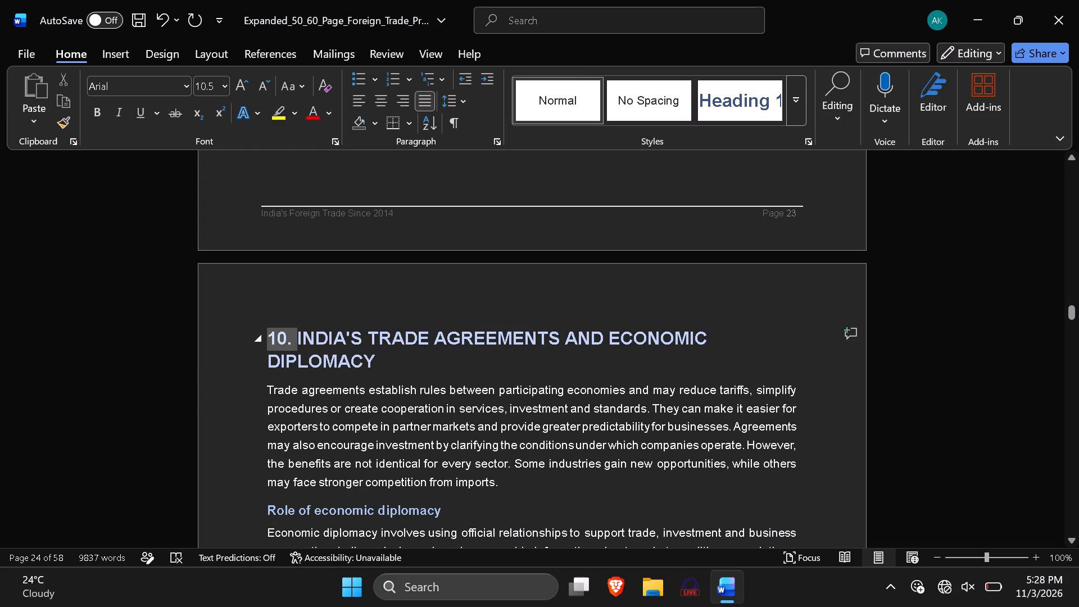
drag(269, 339, 269, 338)
key(Delete)
Delete the "Role of economic diplomacy" subheading on page 24, above the paragraph beginning "Economic diplomacy involves".
click(452, 484)
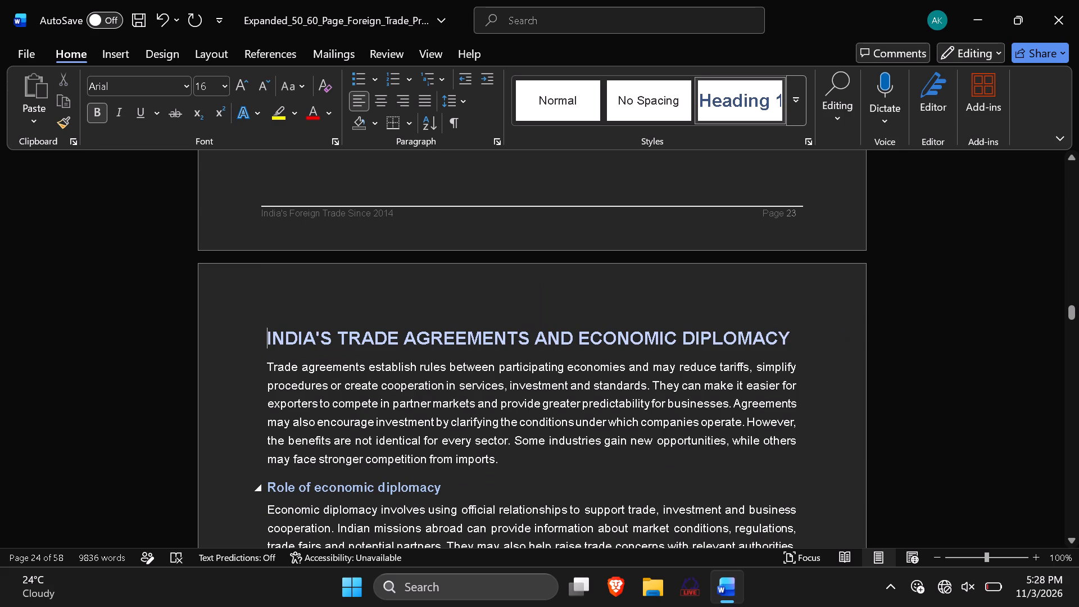
drag(452, 484, 283, 492)
key(Delete)
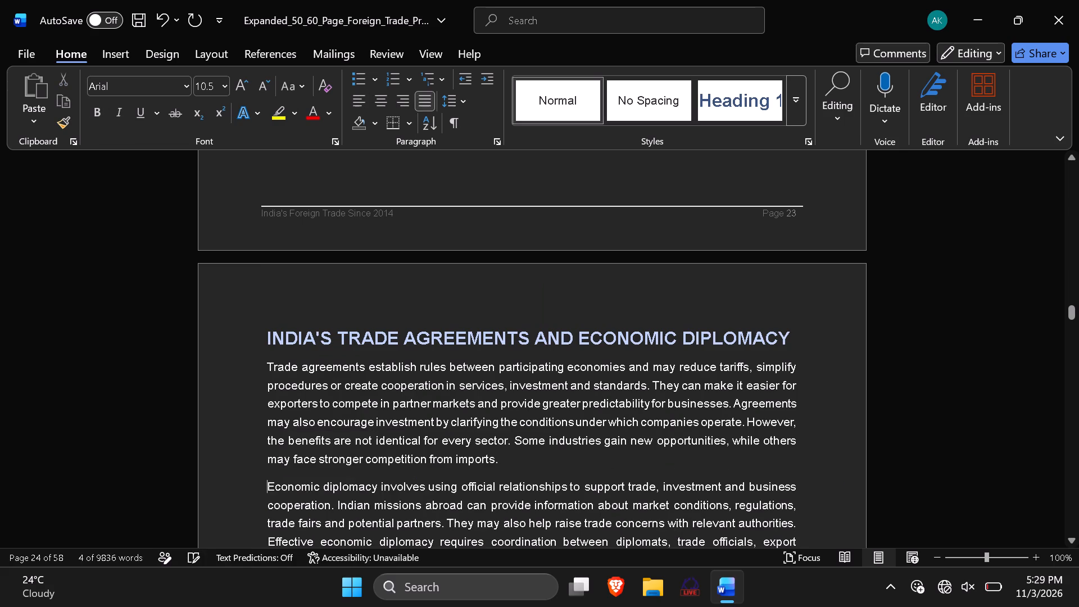
Delete the repeated "10. INDIA'S TRADE AGREEMENTS AND ECONOMIC DIPLOMACY — CONTINUED" heading and the "Using preferences correctly" subheading on page 25.
key(Down)
key(Down)
key(Down)
key(Down)
key(Down)
key(Down)
key(Down)
key(Down)
key(Down)
key(Up)
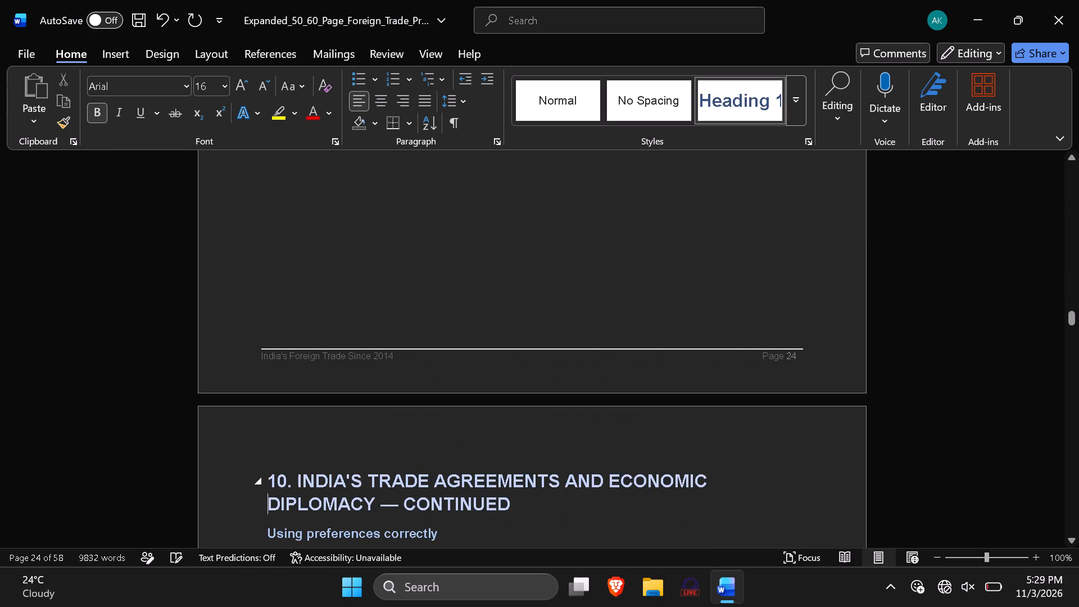
key(Up)
key(Up)
key(Up)
key(Up)
key(Up)
key(Down)
key(Down)
key(Down)
key(Down)
key(Down)
key(Down)
key(Down)
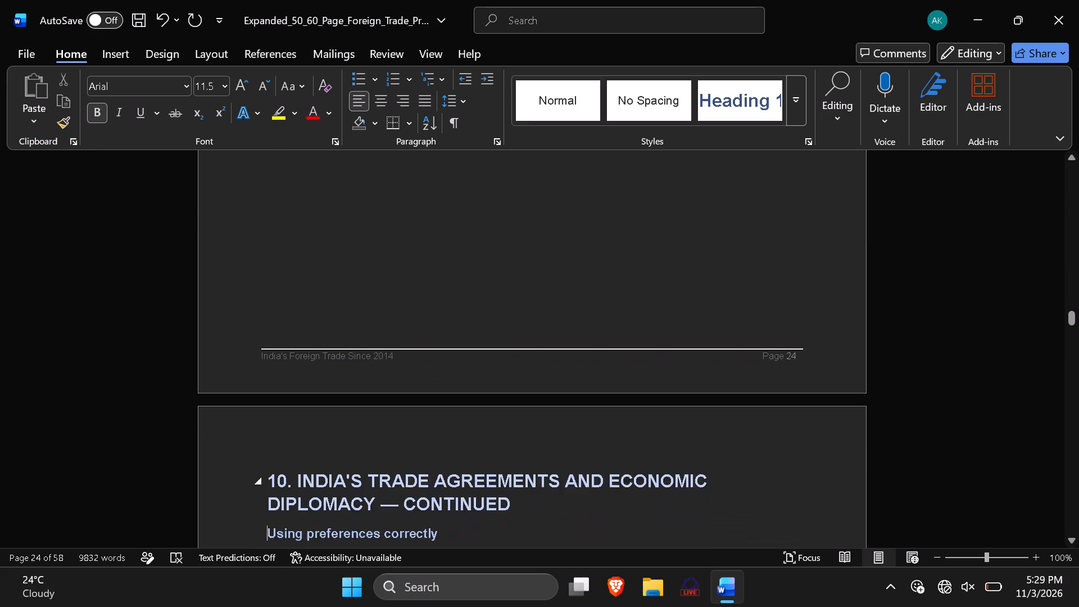
key(Down)
key(Down)
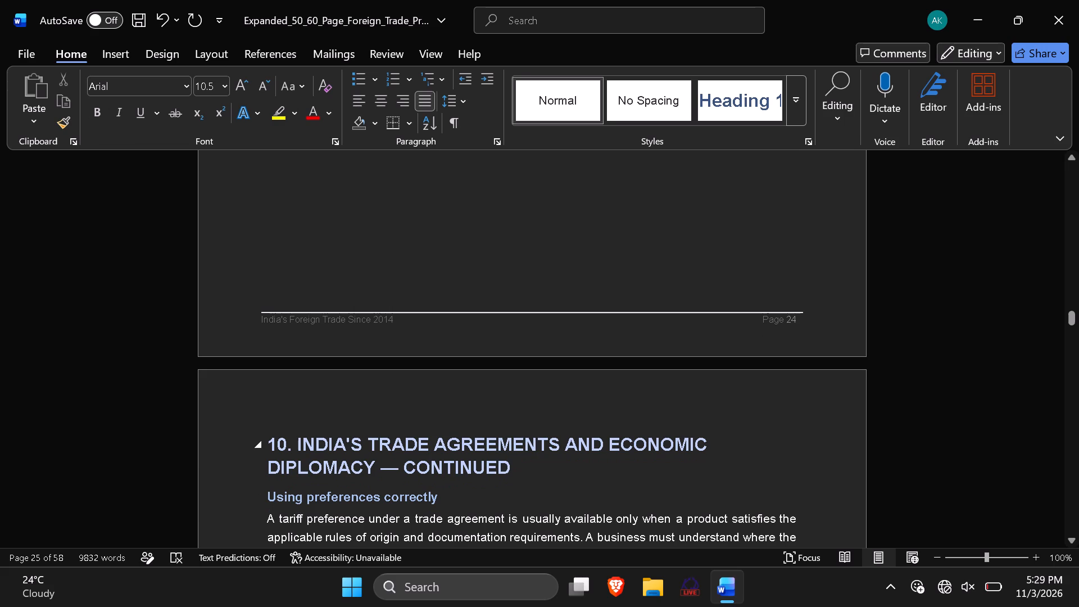
click(451, 504)
drag(451, 504, 283, 449)
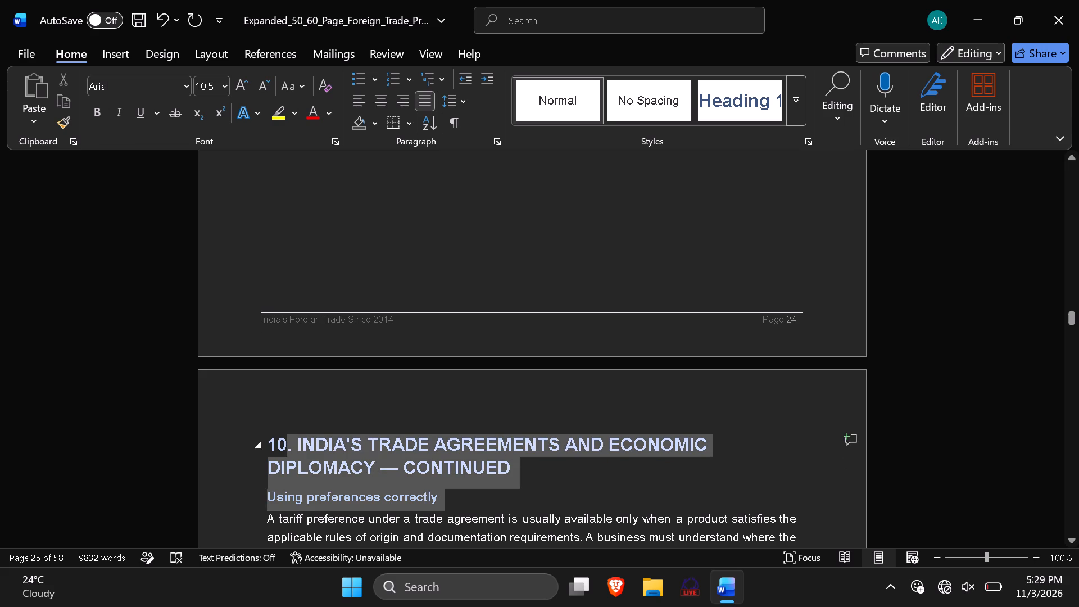
drag(283, 449, 274, 447)
key(Delete)
Delete the "Balancing opportunity and domestic interests" subheading on page 25, above the paragraph beginning "Trade negotiations require".
key(Down)
key(Down)
key(Down)
key(Down)
key(Down)
key(Down)
key(Down)
key(Down)
key(Down)
key(Down)
key(Down)
key(Down)
key(Down)
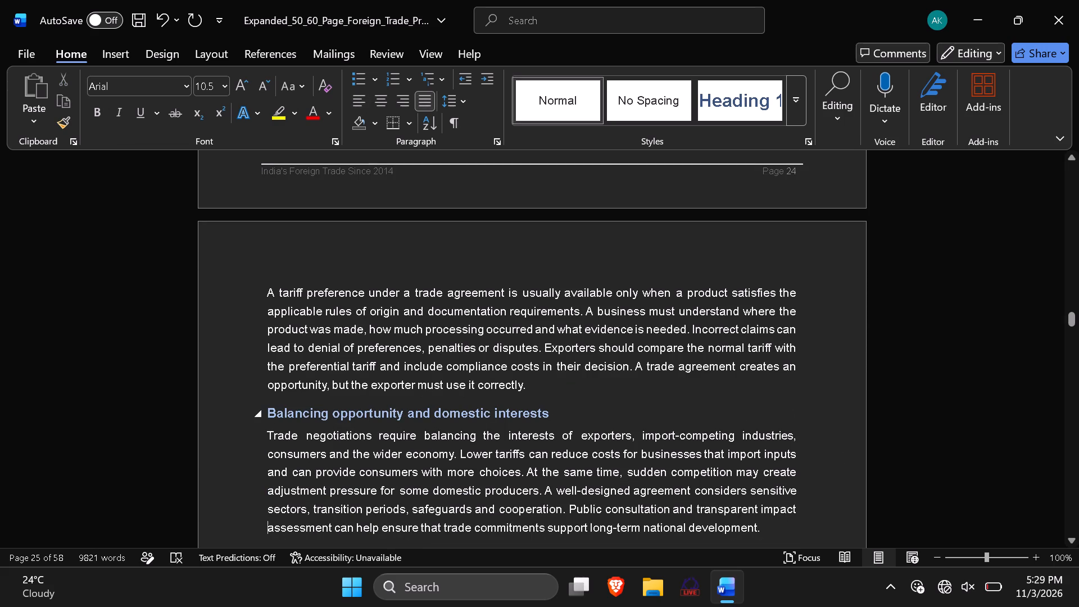
click(552, 414)
drag(552, 414, 270, 417)
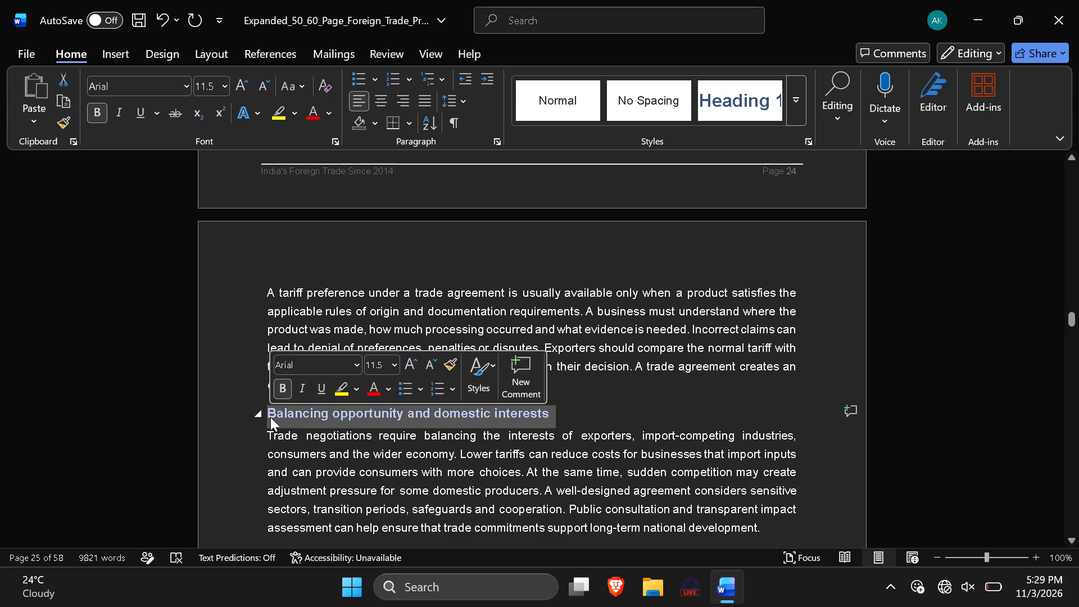
key(BackSpace)
Delete the "Background and objectives" subheading on page 26, above the paragraph on the India–United Arab Emirates agreement.
key(Down)
key(Down)
key(Down)
key(Down)
key(Down)
key(Down)
key(Down)
key(Down)
key(Down)
key(Down)
key(Down)
key(Down)
key(Down)
key(Down)
key(Down)
key(Down)
key(Down)
key(Down)
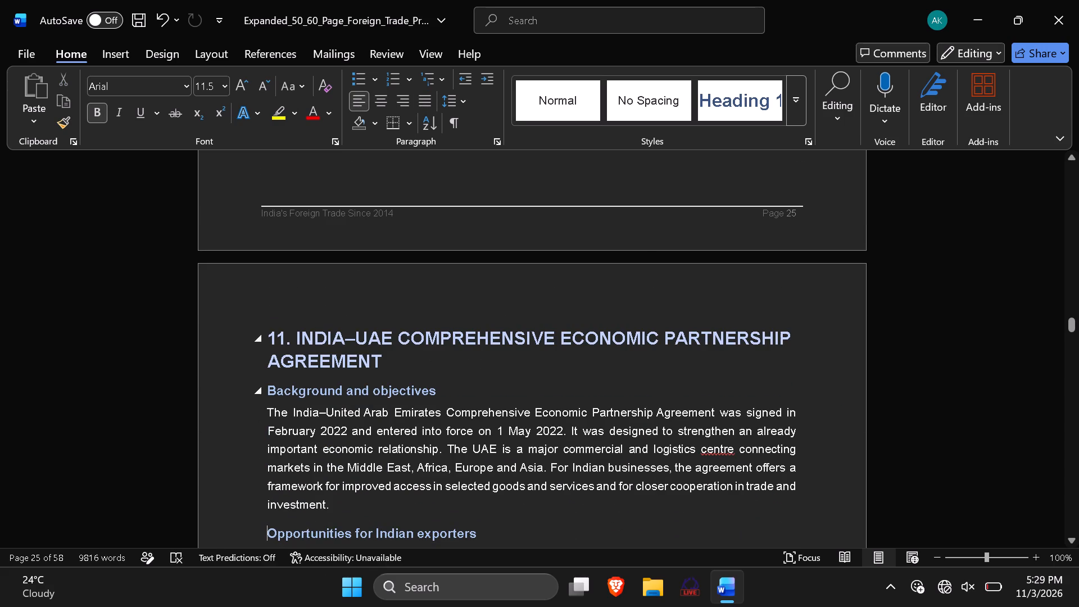
click(442, 386)
click(447, 398)
drag(447, 398, 297, 339)
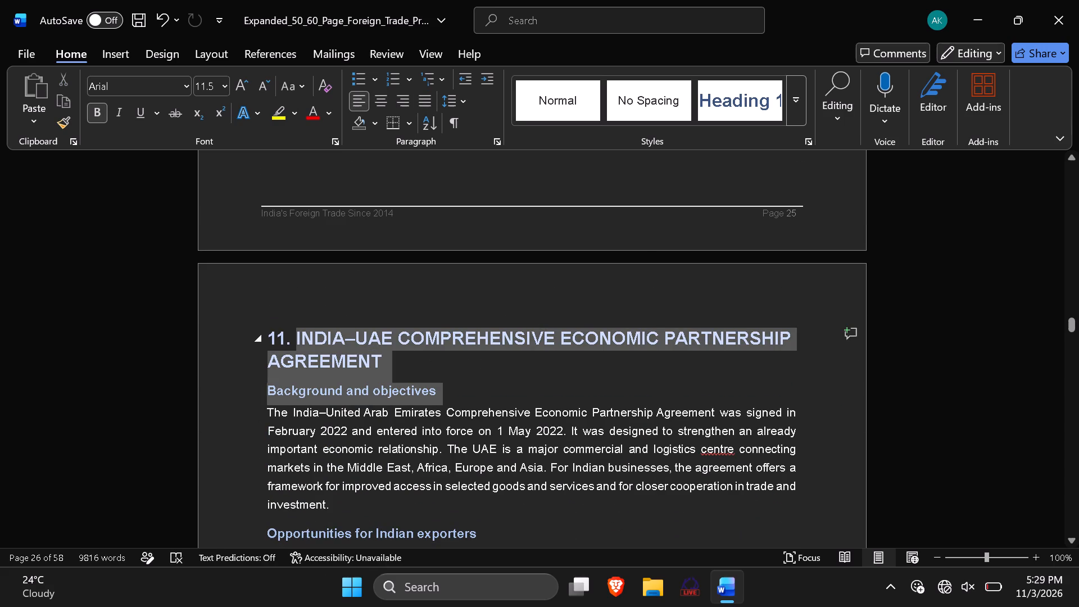
drag(297, 339, 302, 404)
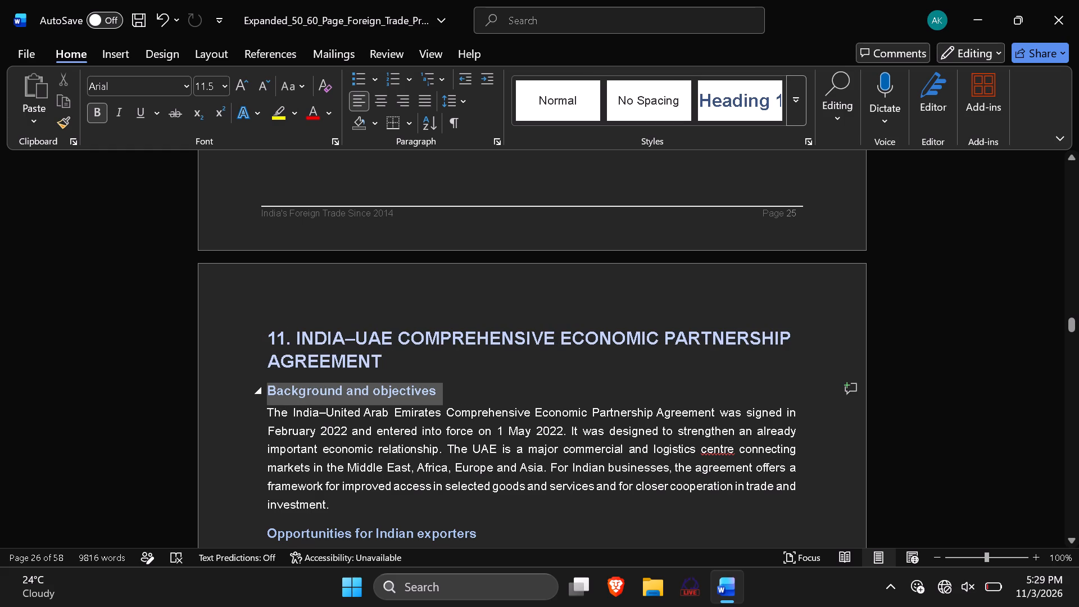
drag(302, 404, 303, 404)
key(BackSpace)
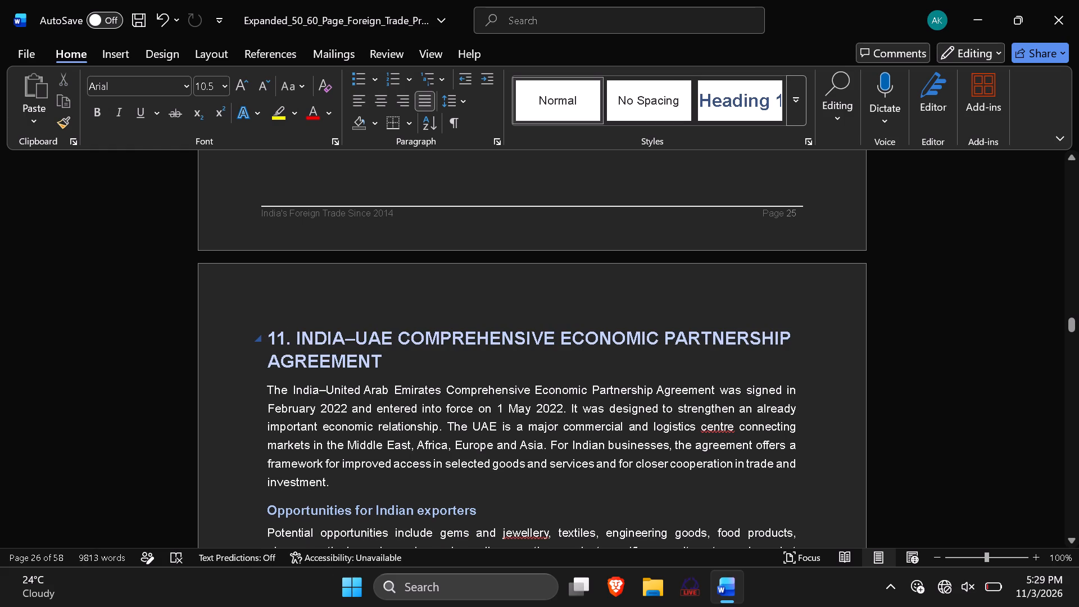
Remove the number "11." from the "INDIA–UAE COMPREHENSIVE ECONOMIC PARTNERSHIP AGREEMENT" heading on page 26.
drag(292, 337, 249, 336)
key(Delete)
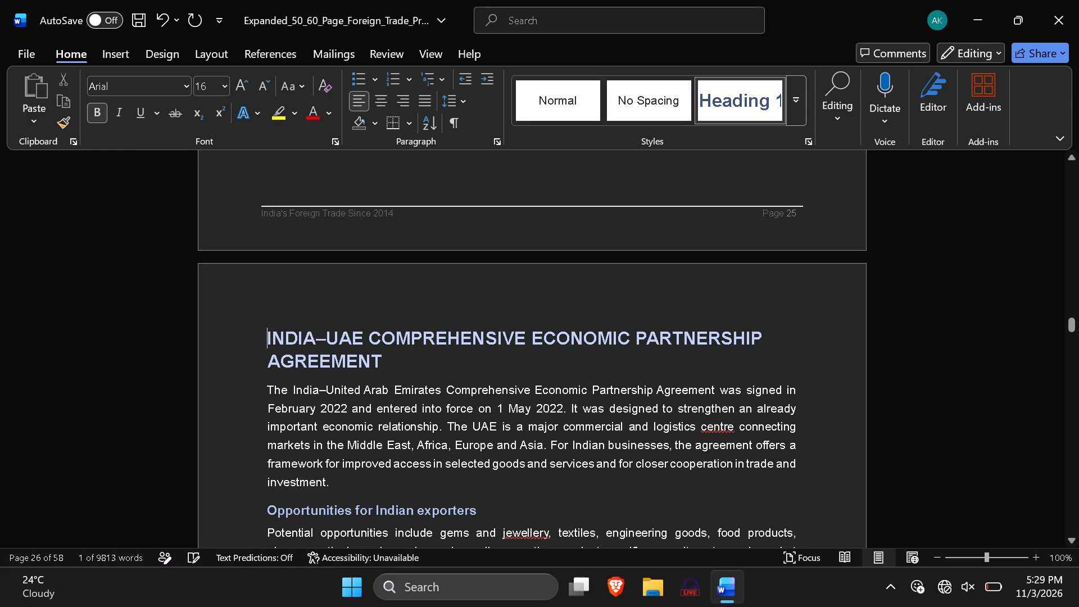
Delete the "Opportunities for Indian exporters" subheading on page 26, above the paragraph beginning "Potential opportunities include".
click(478, 508)
drag(478, 508, 320, 528)
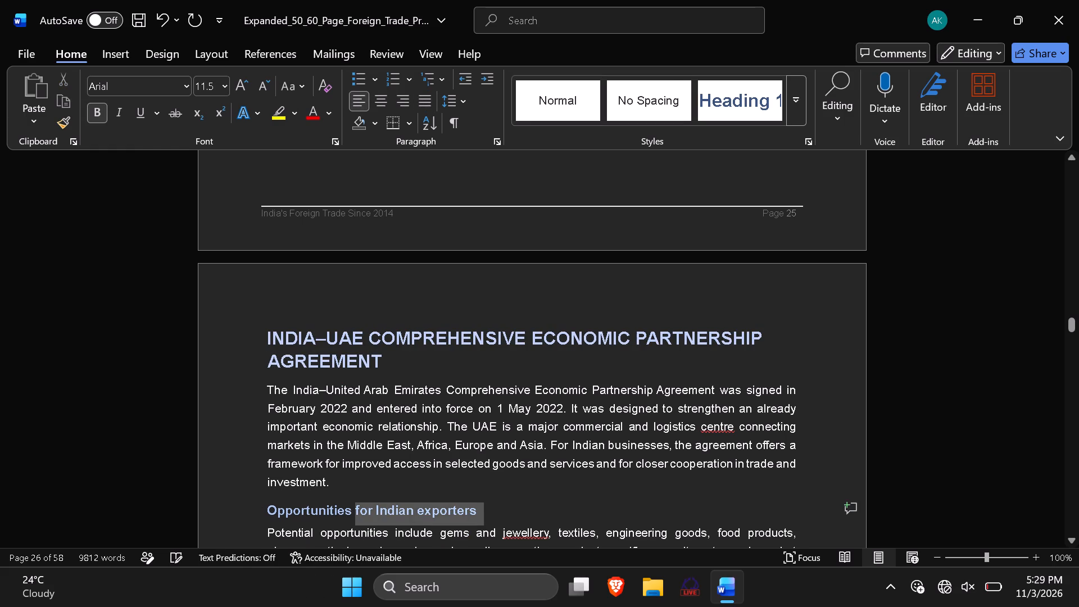
drag(320, 528, 285, 515)
key(Delete)
Delete the repeated "11. INDIA–UAE COMPREHENSIVE ECONOMIC PARTNERSHIP AGREEMENT — CONTINUED" heading and the "Practical use by businesses" subheading on page 27.
key(Down)
key(Down)
key(Down)
key(Down)
key(Down)
key(Down)
key(Down)
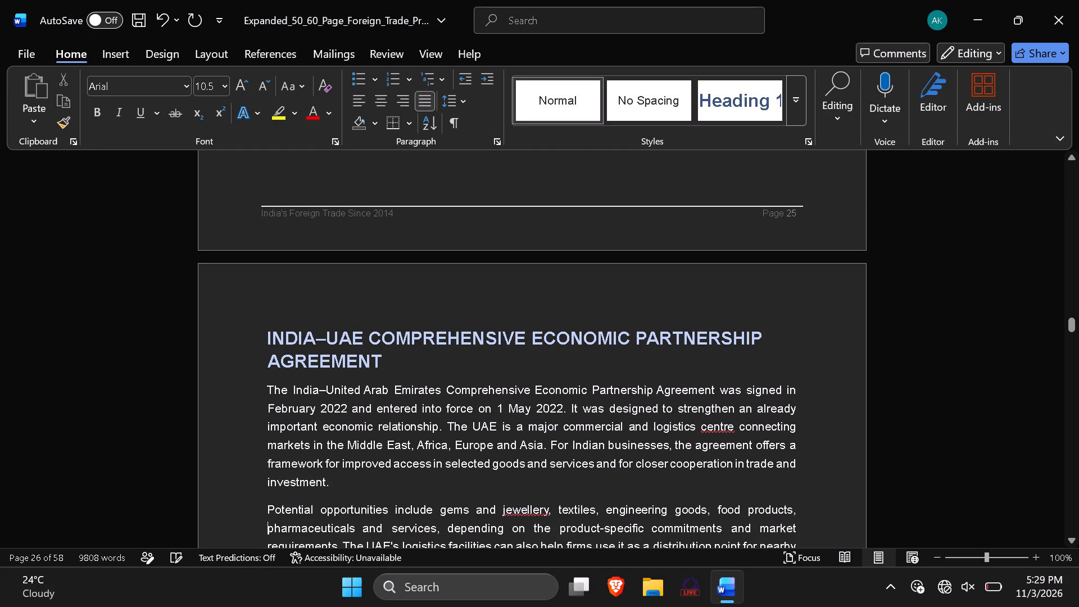
key(Down)
key(Down)
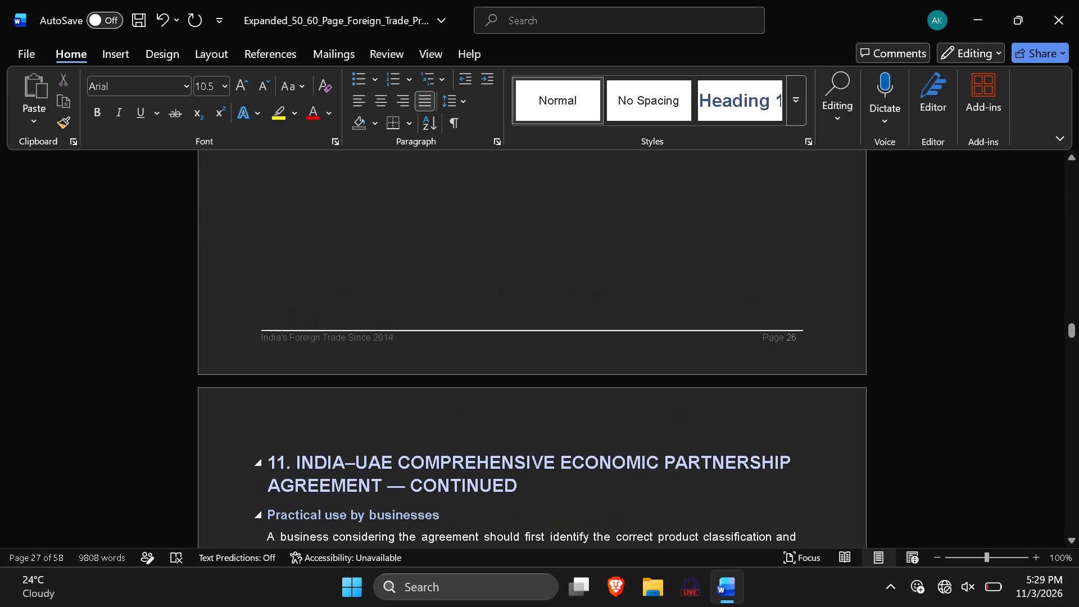
click(442, 513)
drag(442, 513, 274, 463)
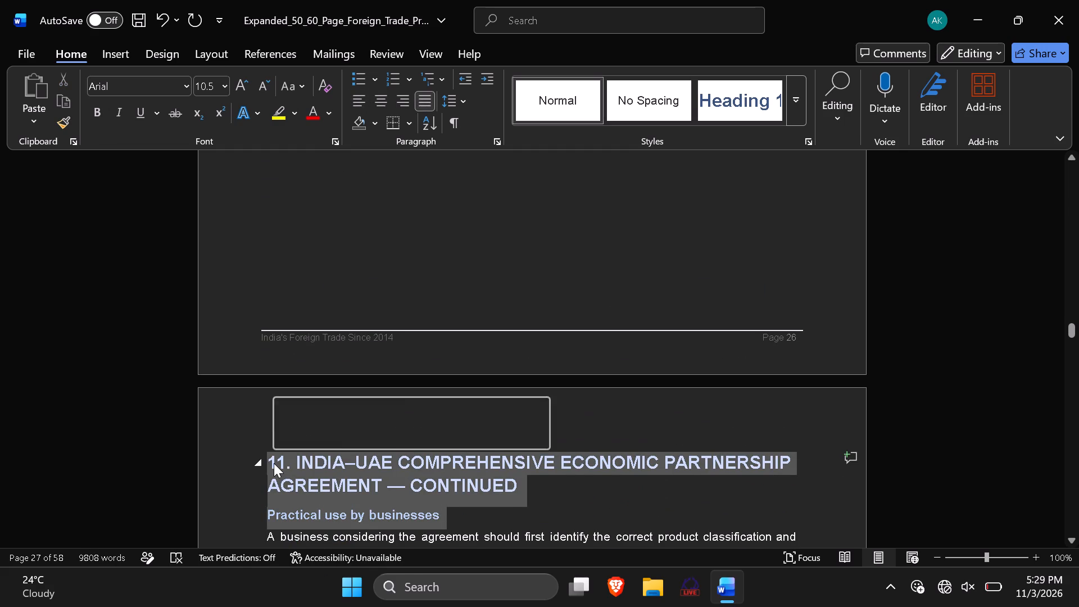
key(Delete)
Delete the "Significance for India's trade strategy" subheading on page 27, above the paragraph beginning "The agreement demonstrates India's effort".
key(Down)
key(Down)
key(Down)
key(Down)
key(Down)
key(Down)
key(Down)
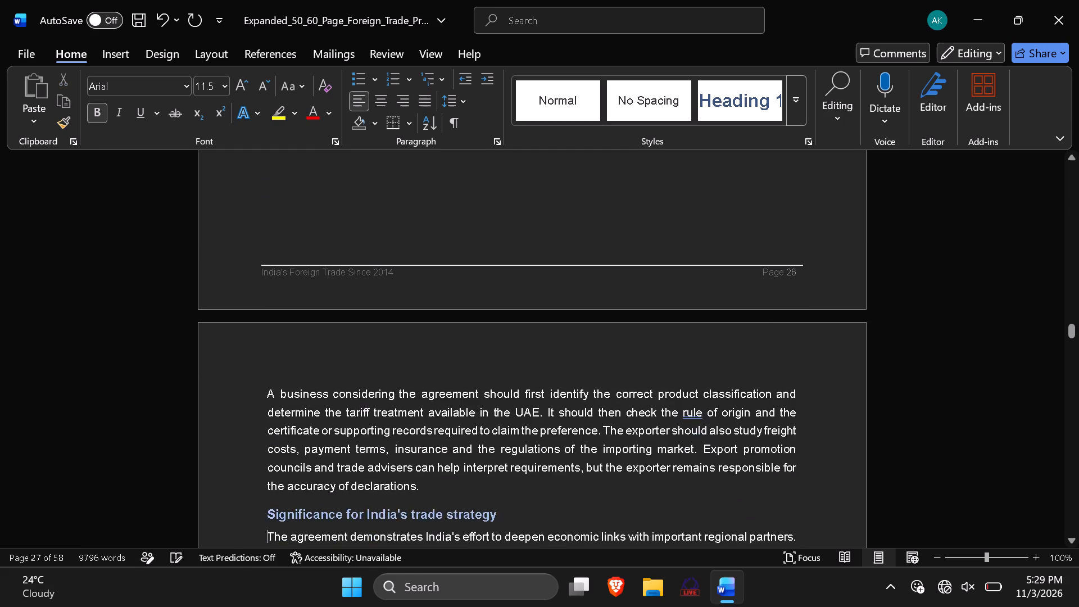
key(Down)
key(Down)
double_click(494, 486)
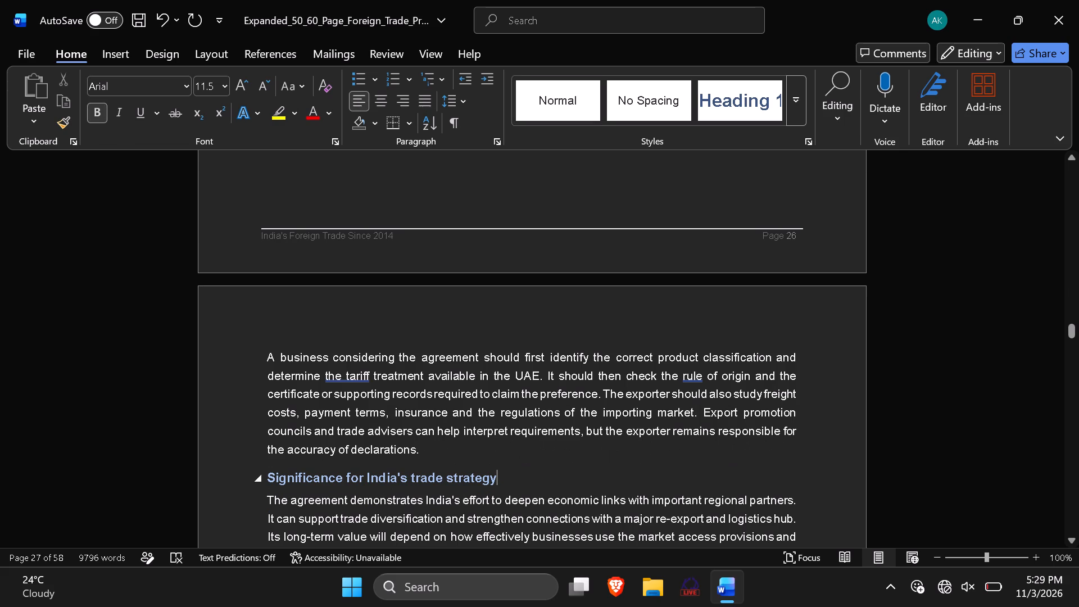
click(494, 486)
drag(494, 486, 272, 508)
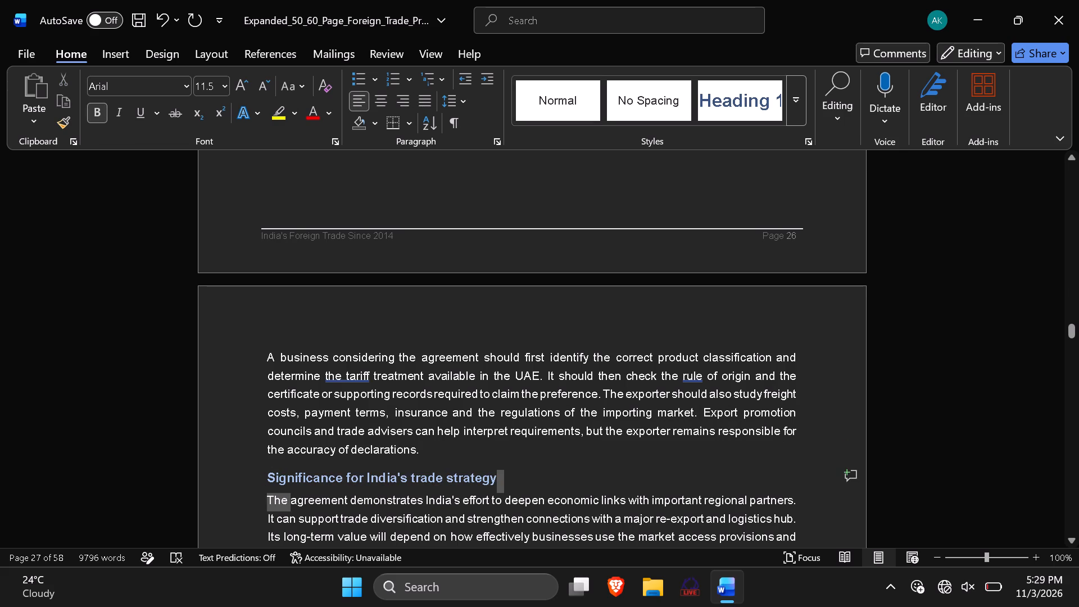
drag(272, 508, 264, 480)
key(Delete)
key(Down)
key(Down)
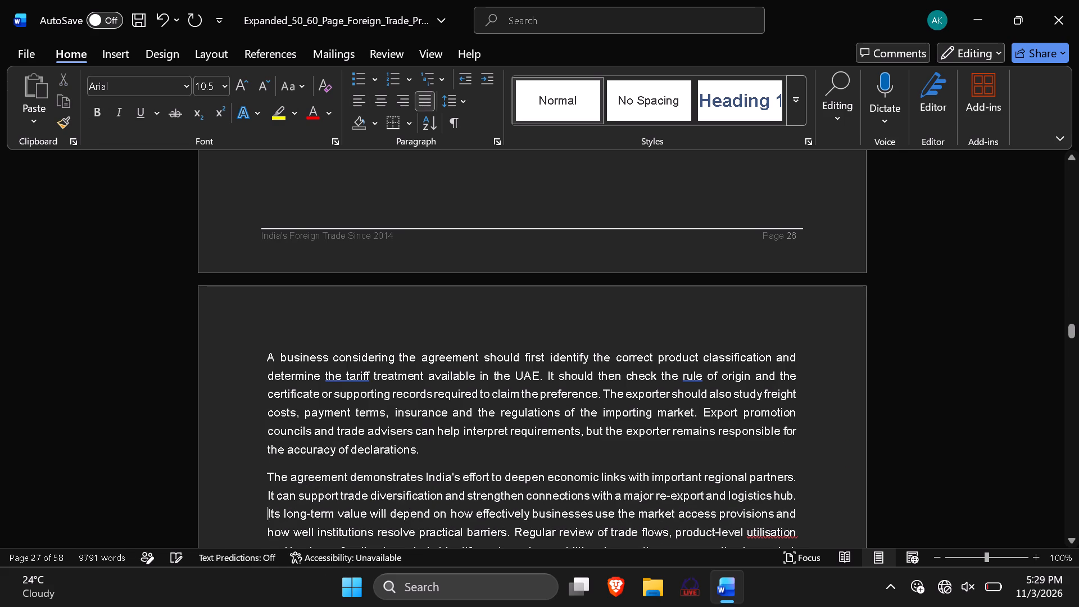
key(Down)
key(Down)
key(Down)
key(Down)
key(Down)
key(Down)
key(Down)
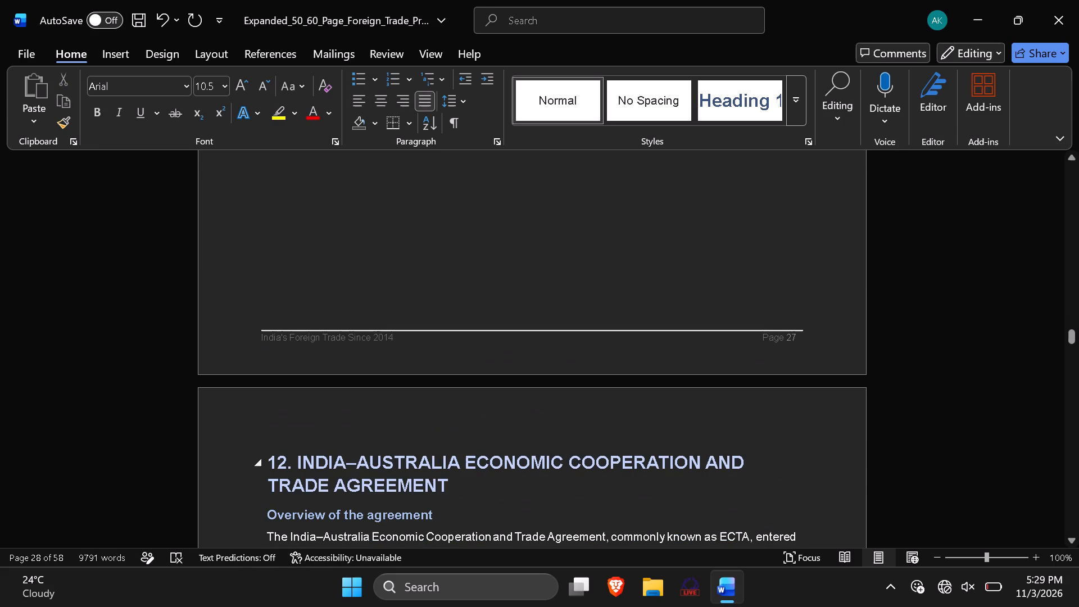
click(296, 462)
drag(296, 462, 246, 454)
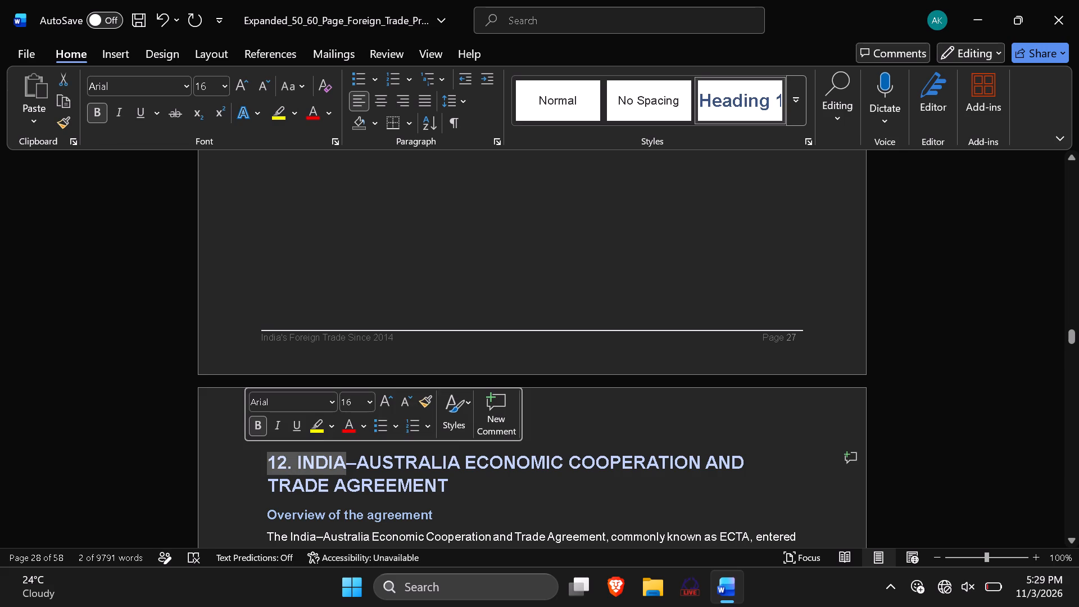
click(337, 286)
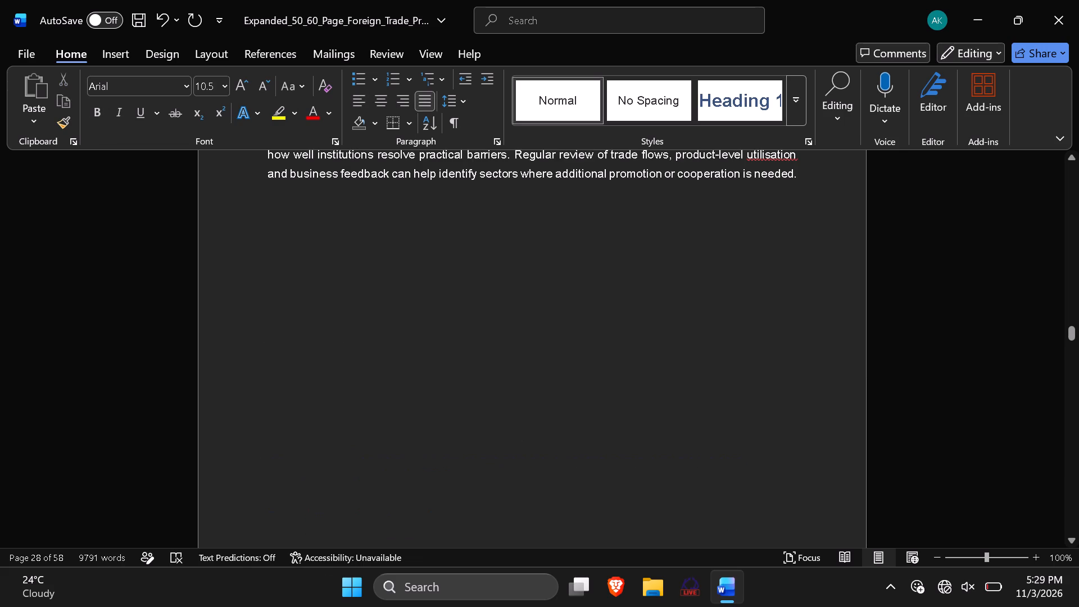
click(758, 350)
Delete the "Overview of the agreement" subheading on page 28, above the paragraph introducing the India–Australia agreement.
key(Down)
key(Down)
key(Down)
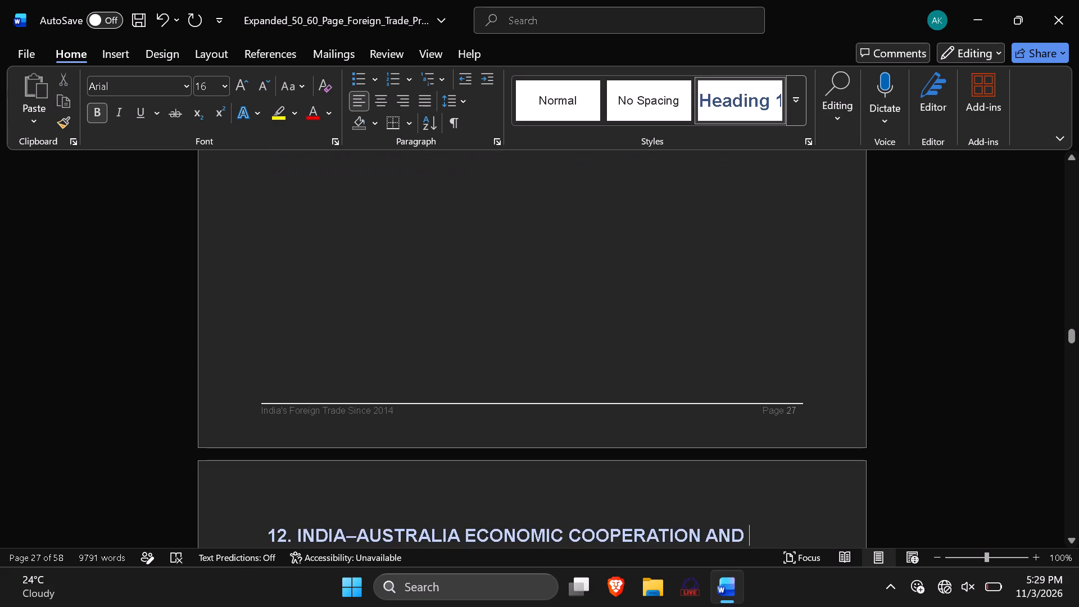
key(Down)
key(Down)
key(Down)
click(437, 480)
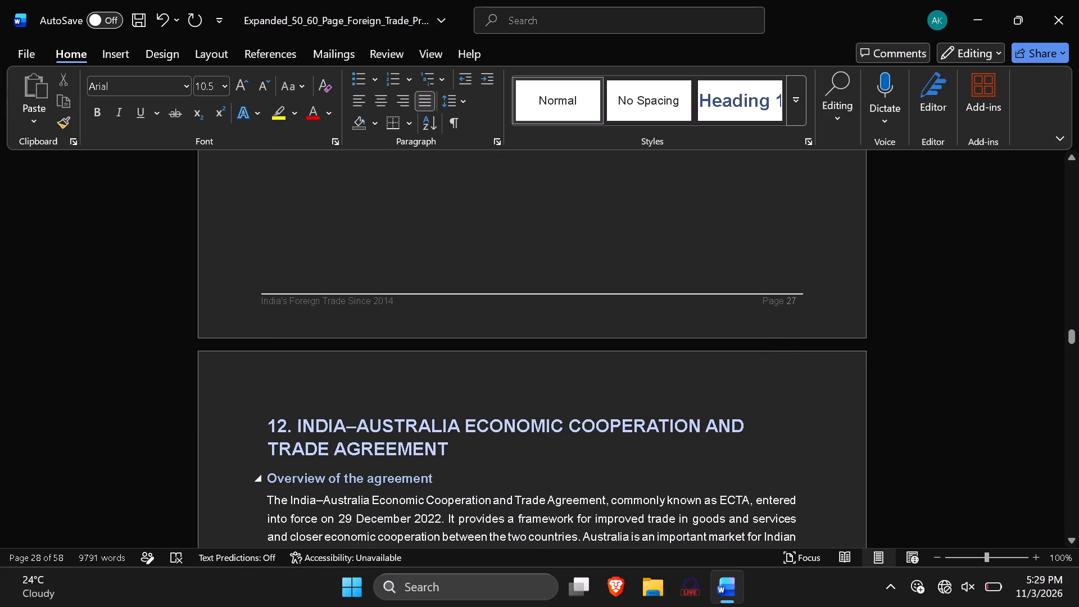
drag(437, 480, 263, 481)
key(Delete)
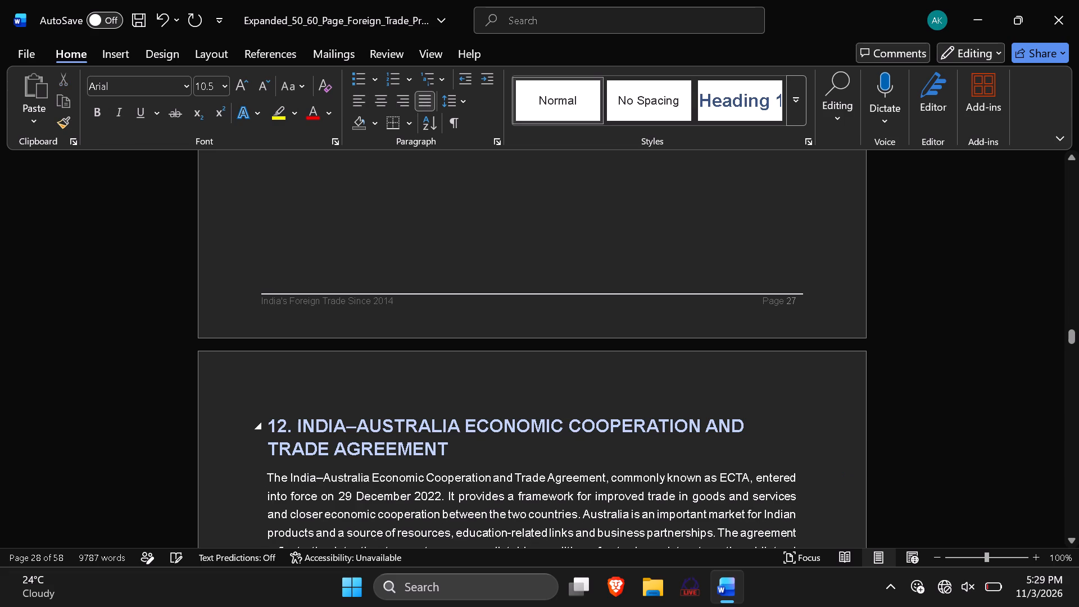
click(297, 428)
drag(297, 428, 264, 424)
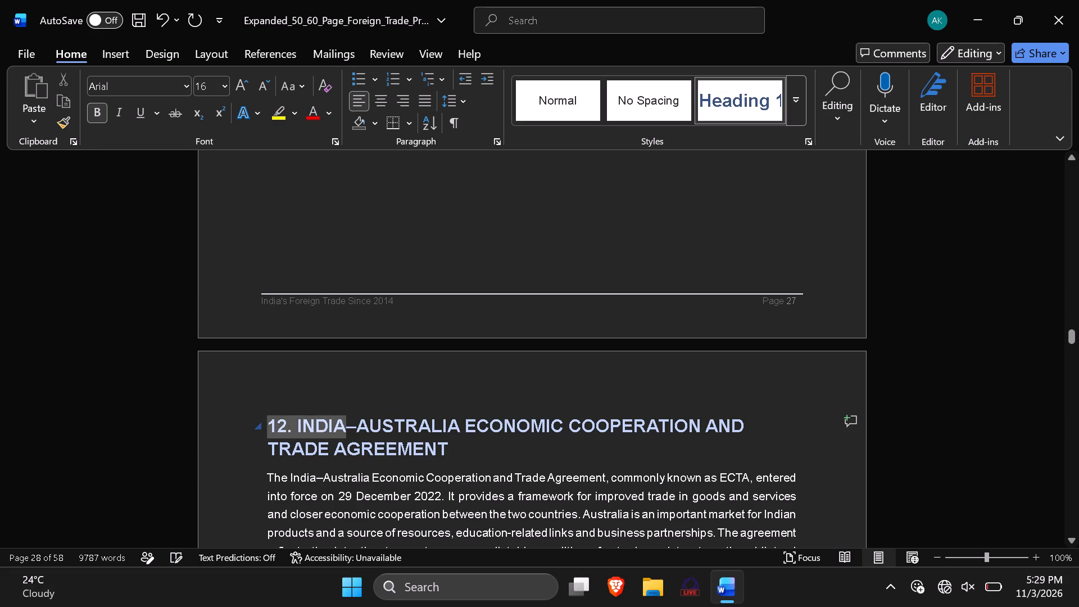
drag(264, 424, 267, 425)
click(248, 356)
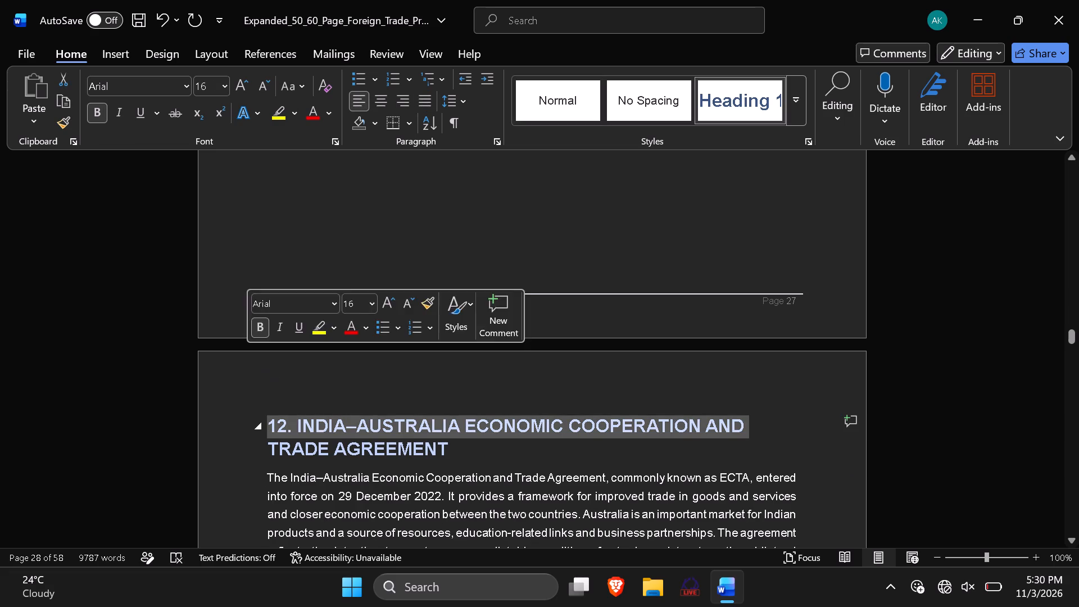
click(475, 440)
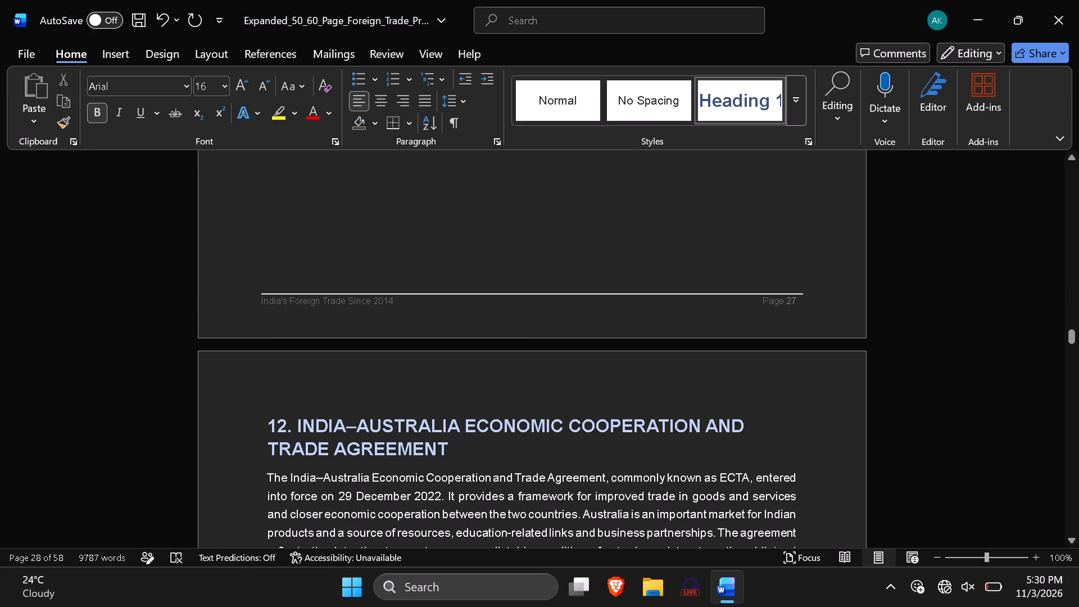
Remove the number "12." from the "INDIA–AUSTRALIA ECONOMIC COOPERATION AND TRADE AGREEMENT" heading on page 28.
click(294, 426)
drag(294, 426, 260, 427)
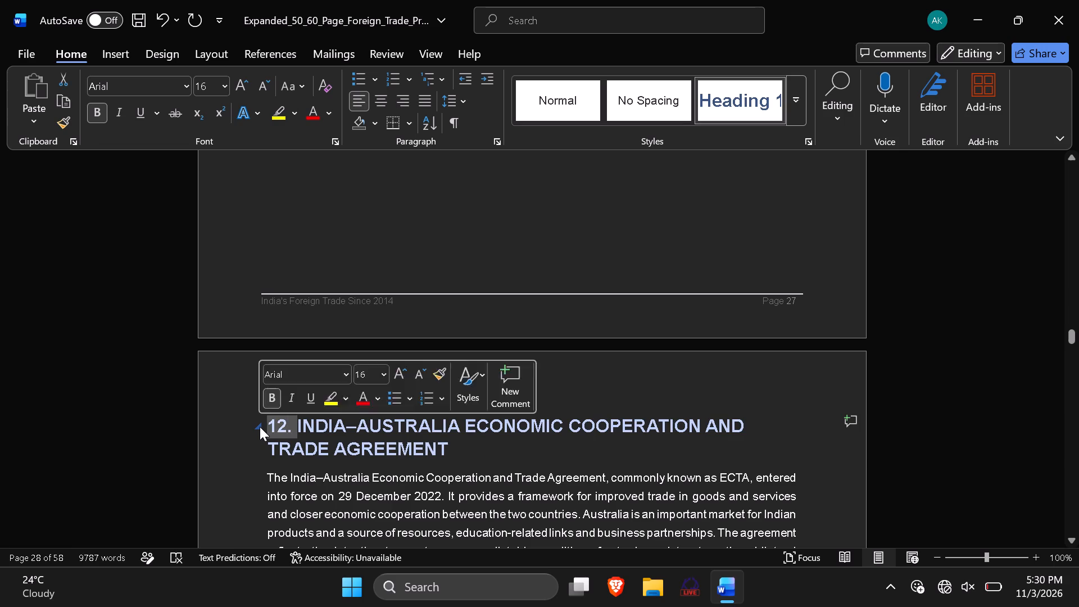
key(Delete)
Delete the "Goods and services opportunities" subheading on page 28, above the paragraph beginning "Indian exporters may explore opportunities".
key(Down)
key(Down)
key(Down)
key(Down)
key(Down)
key(Down)
key(Down)
key(Down)
key(Down)
key(Down)
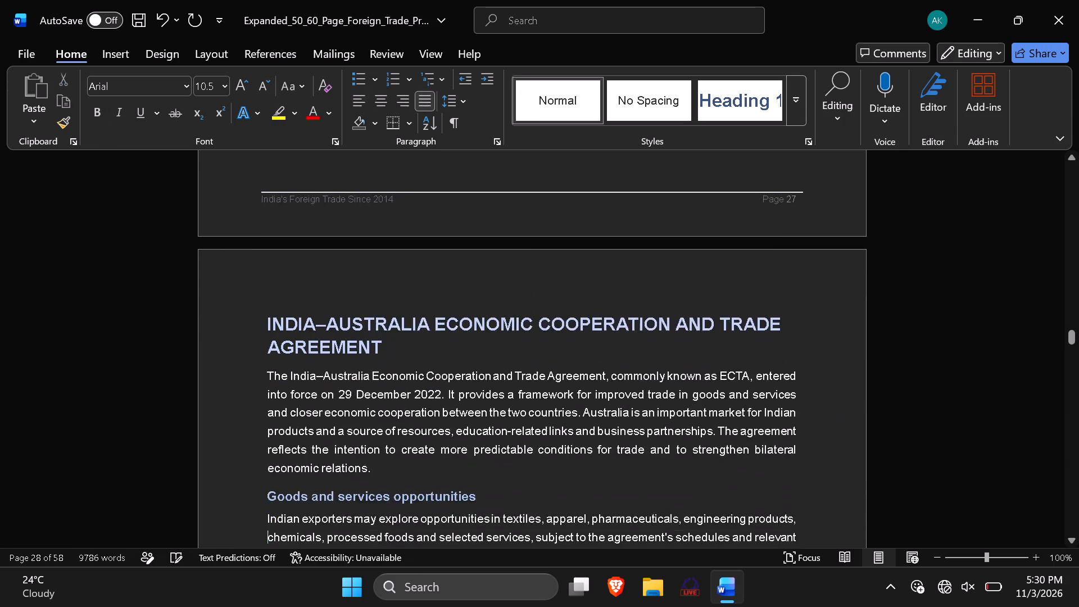
key(Down)
click(483, 481)
drag(483, 481, 420, 481)
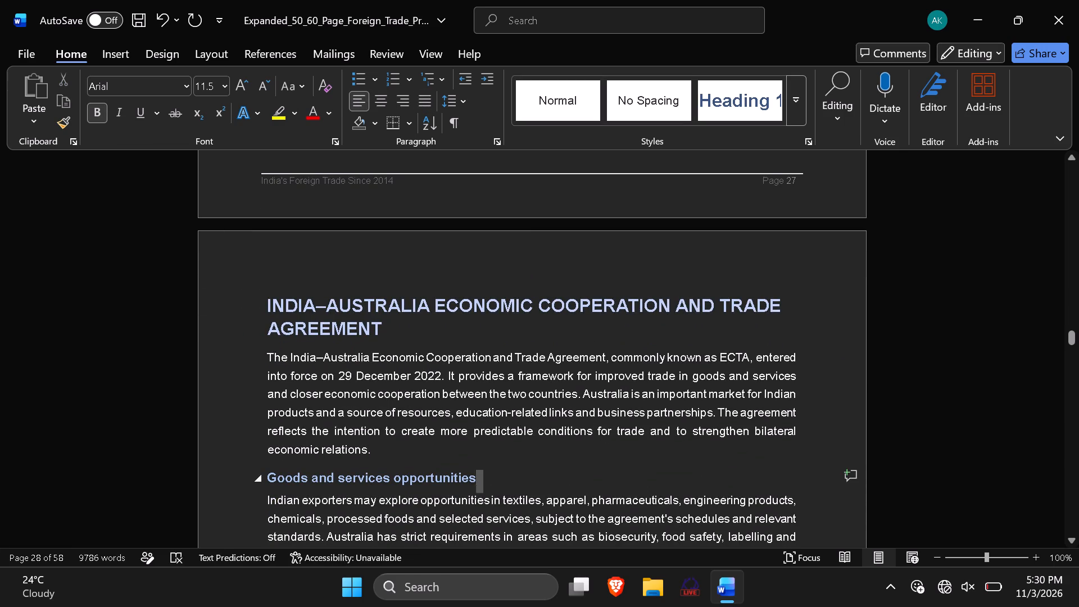
drag(420, 481, 279, 480)
key(Delete)
Delete the repeated "12. INDIA–AUSTRALIA ECONOMIC COOPERATION AND TRADE AGREEMENT — CONTINUED" heading and the "Importance of standards and market research" subheading on page 29.
key(Down)
key(Down)
key(Down)
key(Down)
key(Down)
key(Down)
key(Down)
key(Down)
key(Down)
key(Down)
key(Down)
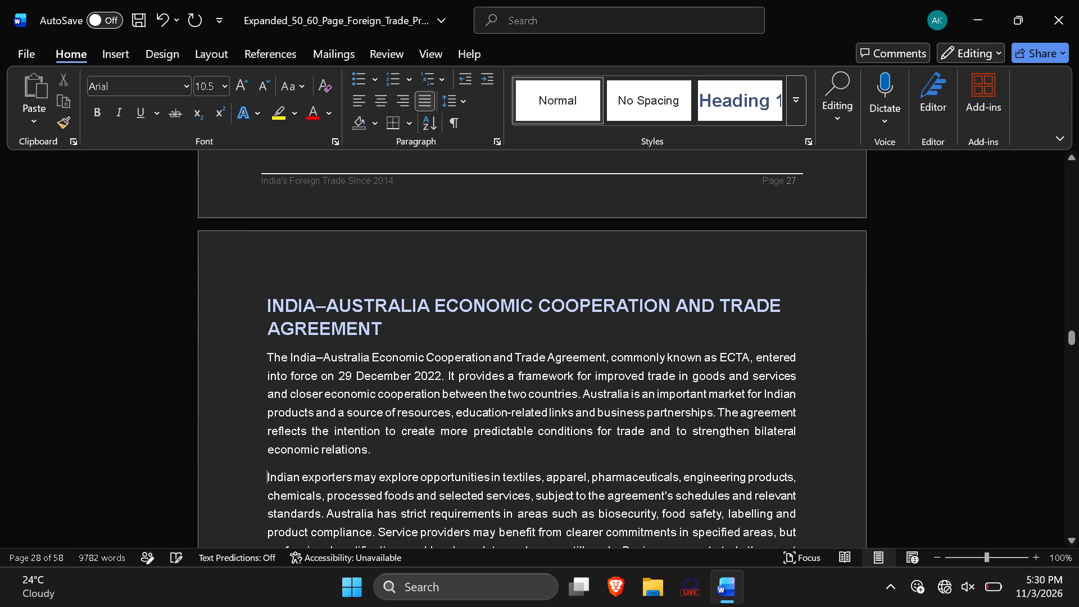
key(Down)
key(Down)
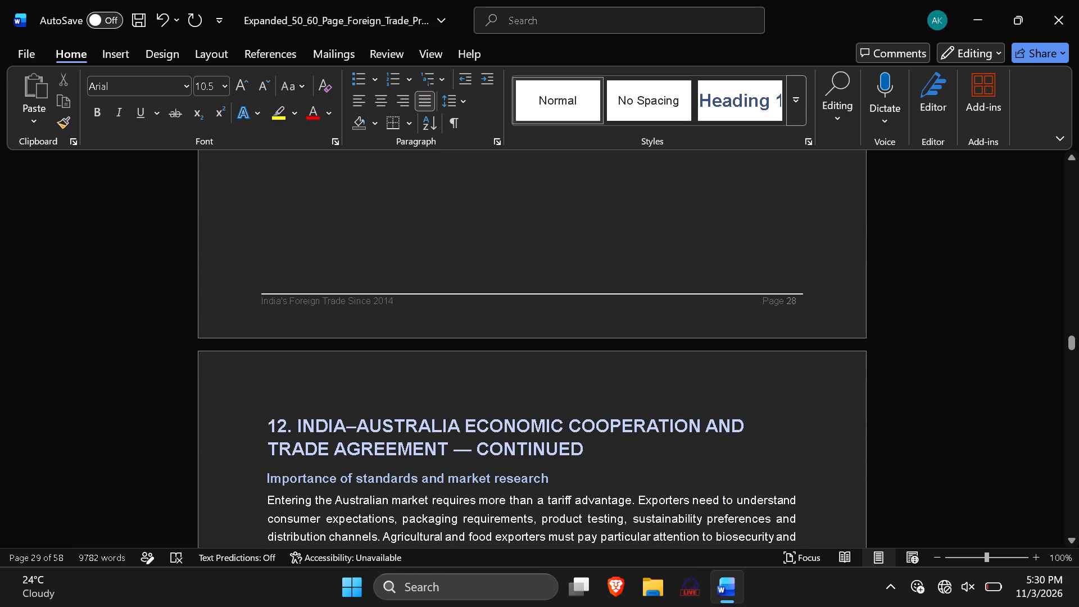
click(554, 473)
drag(554, 473, 271, 438)
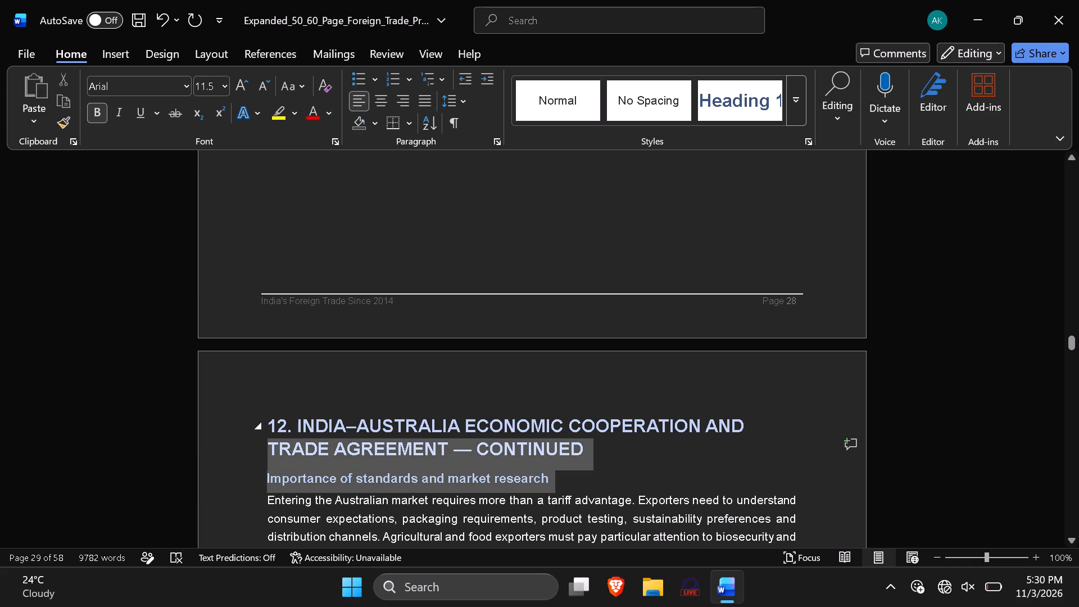
drag(271, 438, 271, 432)
key(Delete)
Delete the "Wider economic significance" subheading on page 29, above the paragraph beginning "ECTA shows how bilateral agreements".
key(Down)
key(Down)
key(Down)
key(Down)
key(Down)
key(Down)
key(Down)
key(Down)
key(Down)
key(Down)
key(Down)
key(Down)
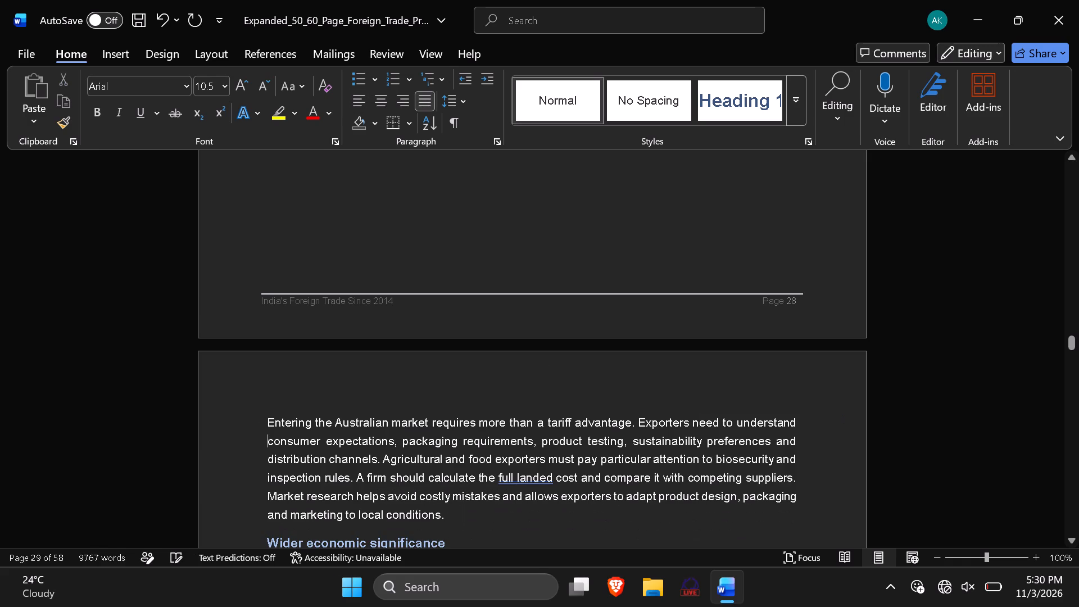
click(447, 410)
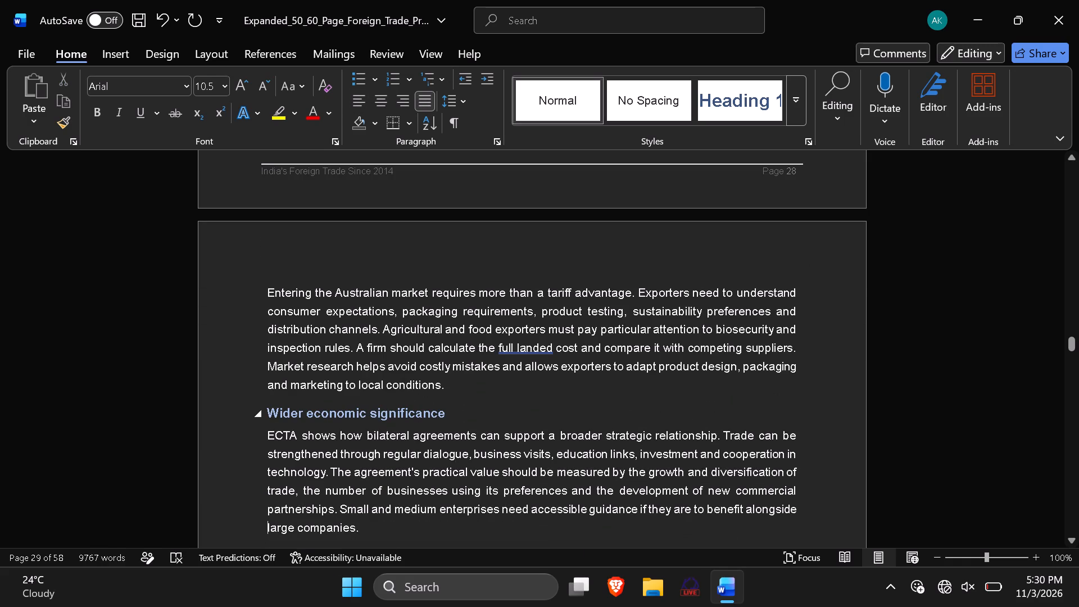
drag(447, 410, 252, 419)
key(Delete)
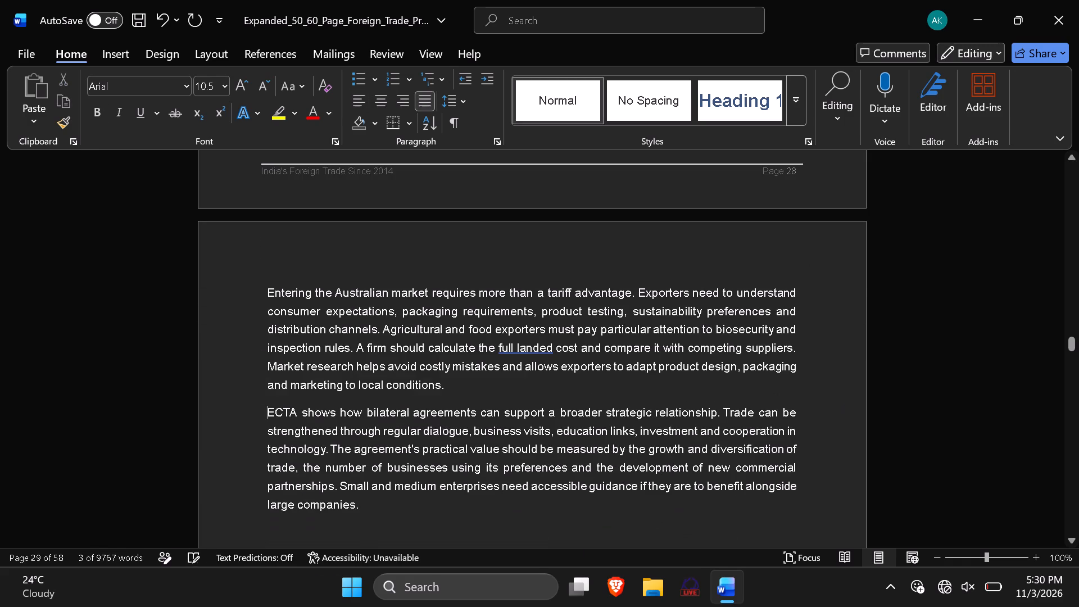
Delete only the "Merchandise exports" subheading on page 30, below the "13. INDIA'S EXPORT PERFORMANCE AND COMPOSITION" heading.
key(Down)
key(Down)
key(Down)
key(Down)
key(Down)
key(Down)
key(Down)
key(Down)
key(Down)
key(Down)
key(Down)
key(Down)
key(Down)
key(Down)
key(Down)
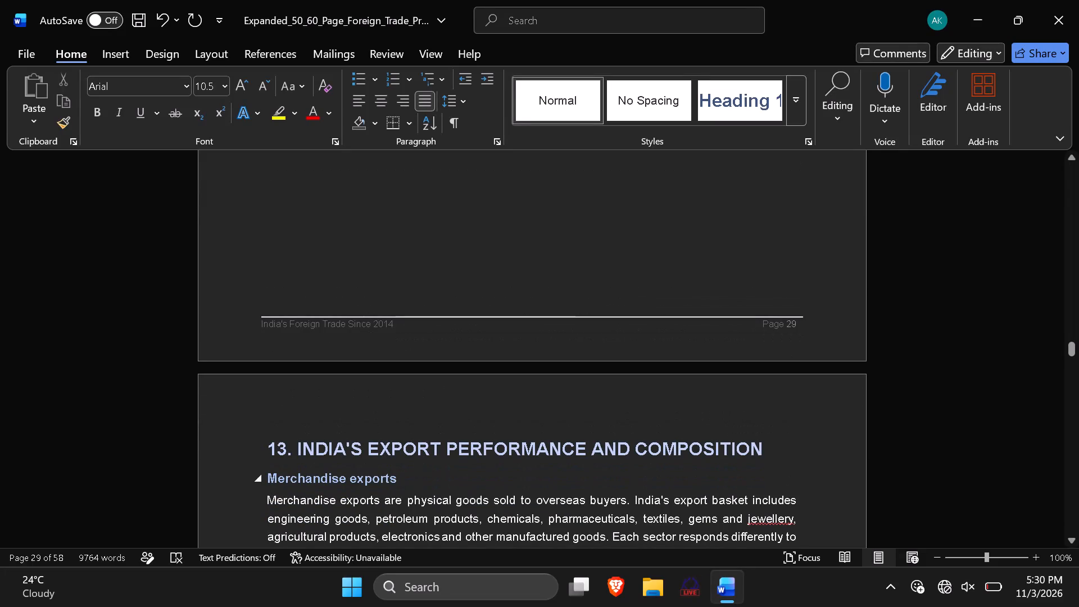
click(396, 480)
drag(396, 480, 258, 431)
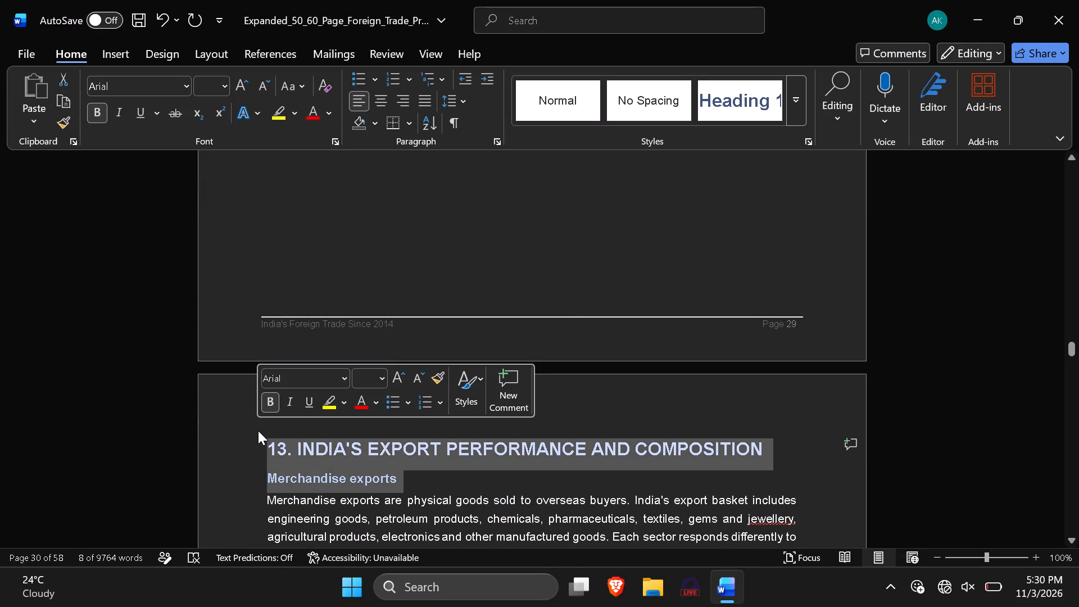
click(397, 470)
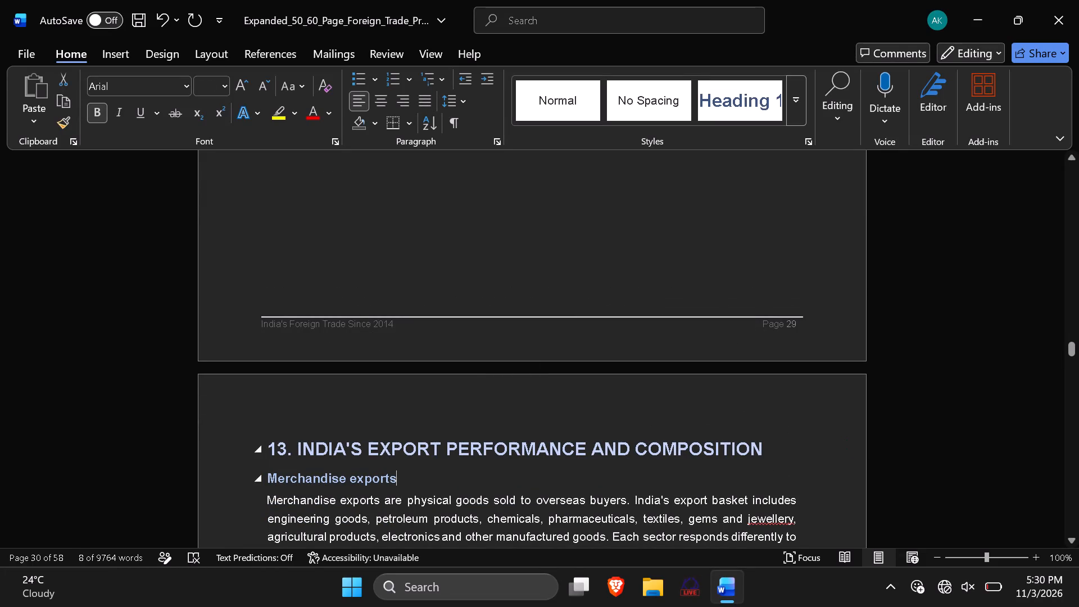
drag(402, 479, 262, 479)
key(Delete)
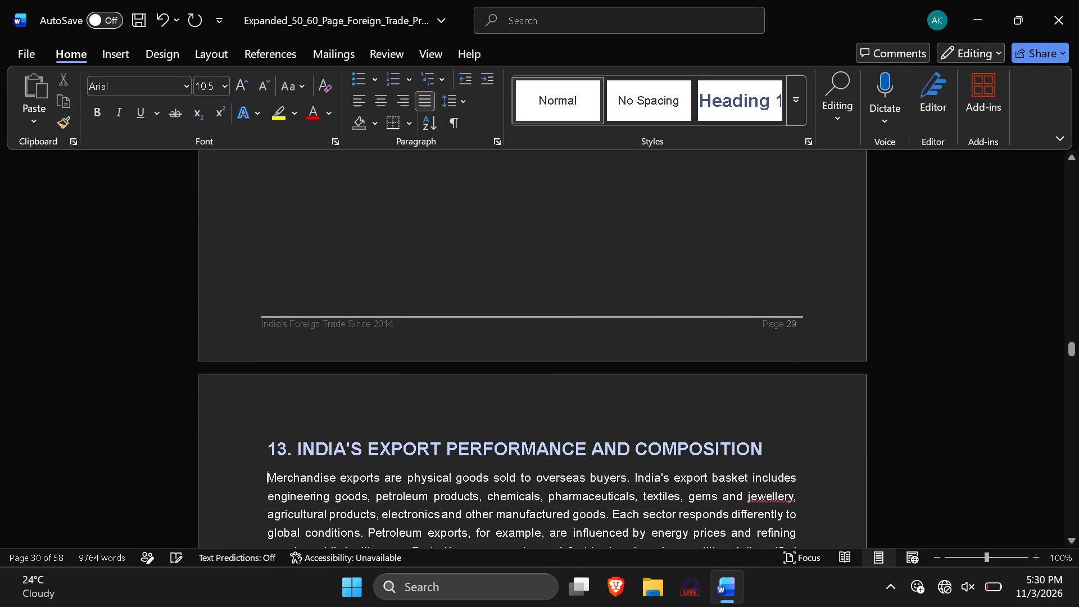
Remove the number "13." from the "INDIA'S EXPORT PERFORMANCE AND COMPOSITION" heading on page 30.
drag(295, 451, 252, 445)
drag(252, 445, 252, 445)
key(Delete)
Delete the "Services exports" subheading on page 30, above the paragraph beginning "Services exports include information technology".
key(Down)
key(Down)
key(Down)
key(Down)
key(Down)
key(Down)
key(Down)
key(Down)
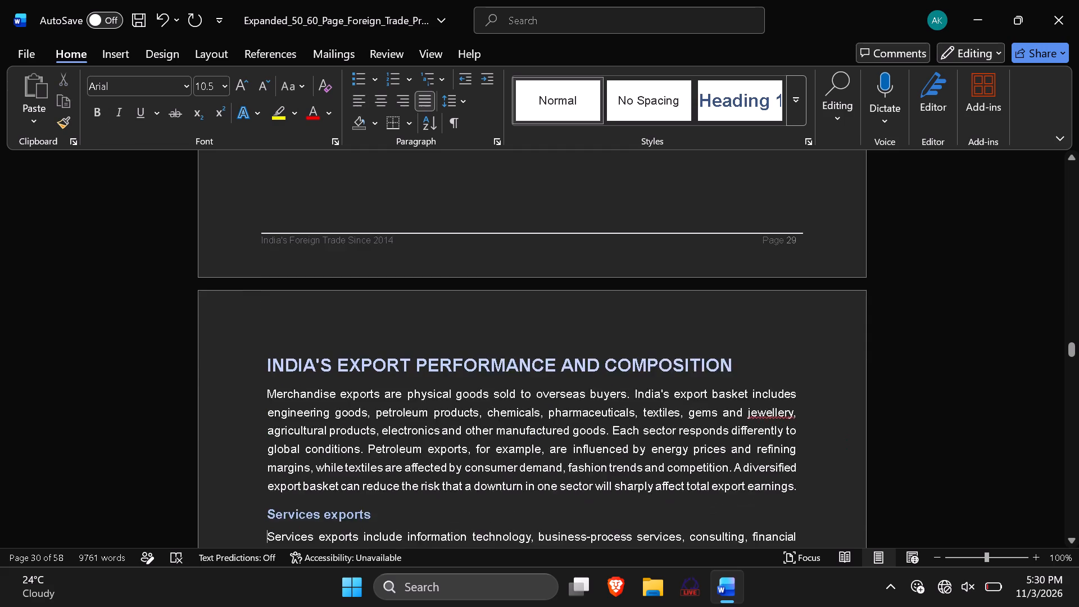
key(Down)
key(Down)
key(Down)
key(Down)
key(Down)
click(389, 413)
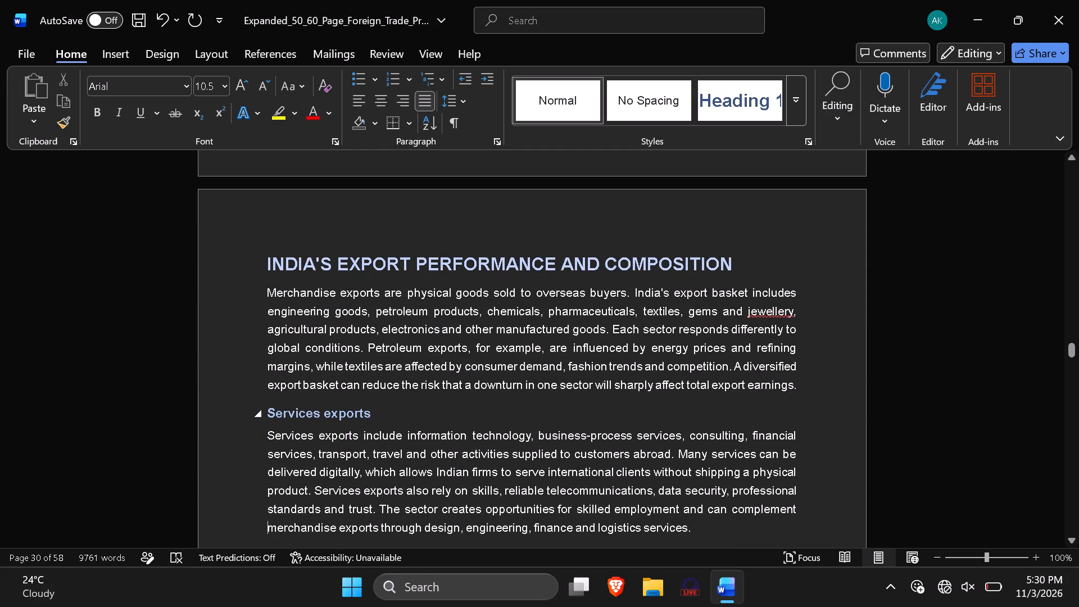
drag(389, 413, 246, 422)
key(Delete)
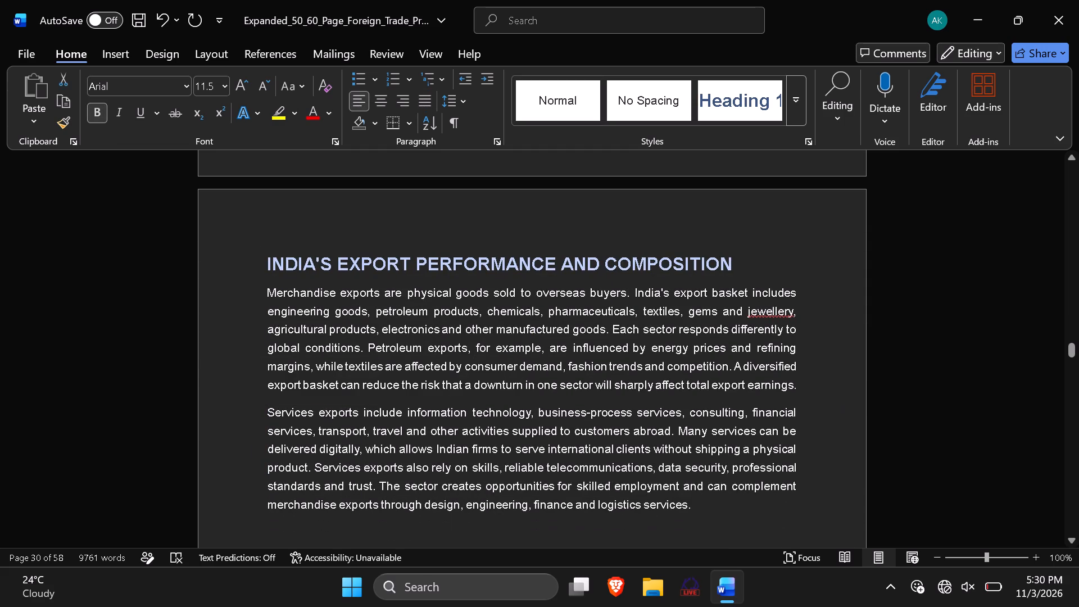
Delete the repeated "13. INDIA'S EXPORT PERFORMANCE AND COMPOSITION — CONTINUED" heading and the "Reading export statistics carefully" subheading on page 31.
key(Down)
key(Down)
key(Down)
key(Down)
key(Down)
key(Down)
key(Down)
key(Down)
key(Down)
key(Down)
key(Down)
key(Down)
key(Down)
key(Down)
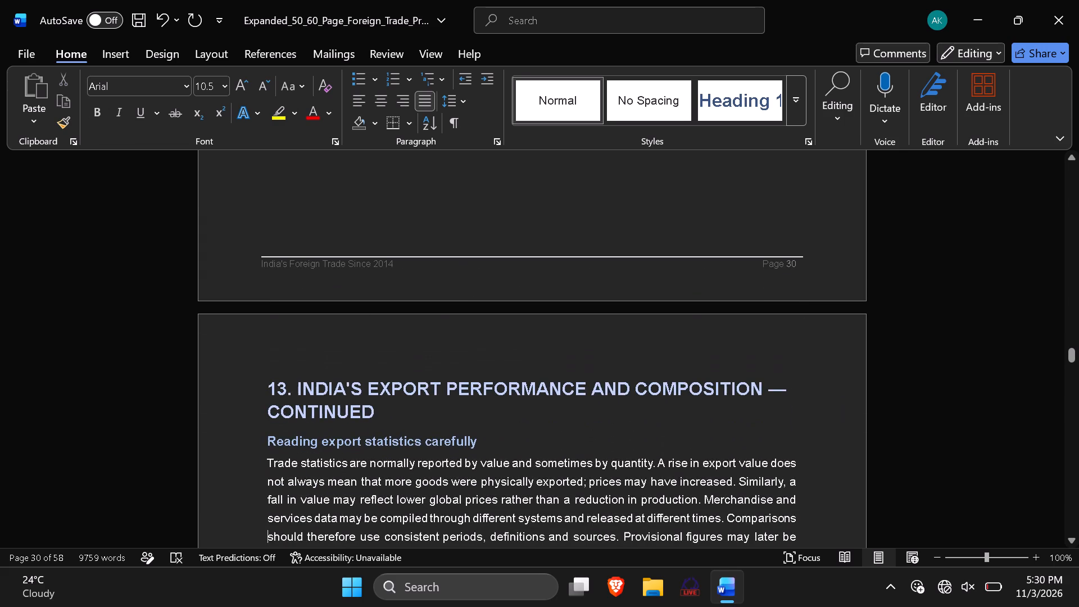
click(484, 444)
drag(484, 444, 275, 384)
key(BackSpace)
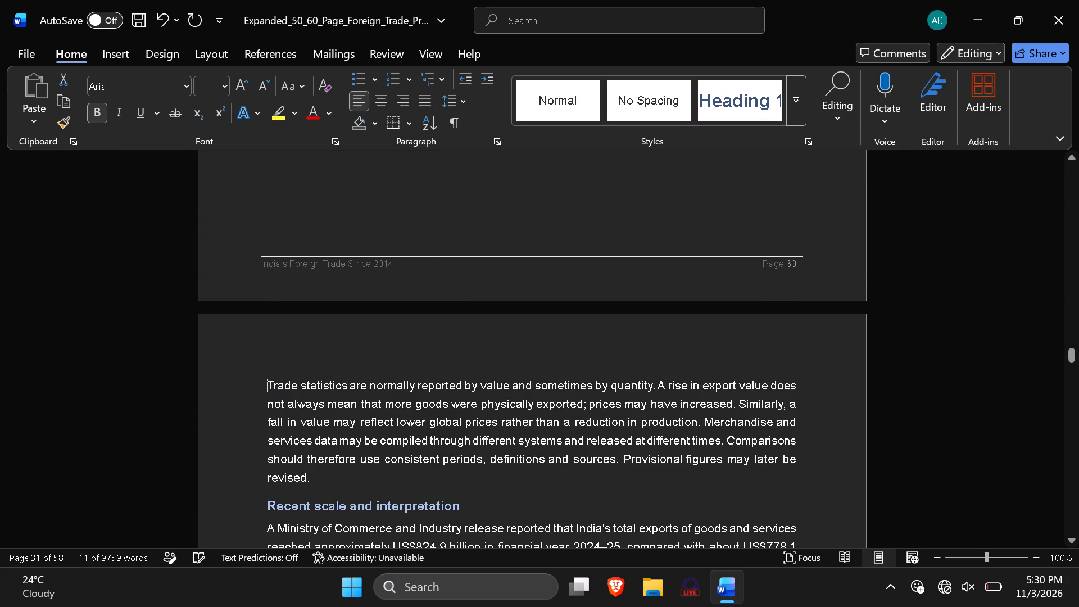
Delete the "Recent scale and interpretation" subheading on page 31, above the paragraph beginning "A Ministry of Commerce and Industry release".
key(Down)
key(Down)
key(Down)
key(Down)
key(Down)
key(Down)
key(Down)
key(Down)
key(Down)
key(Down)
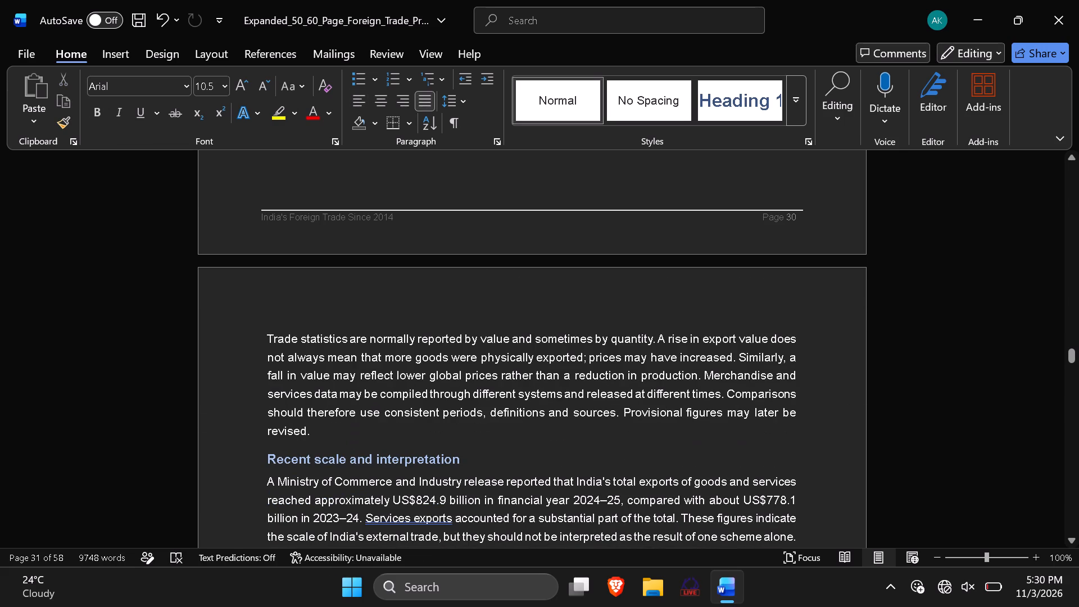
click(464, 454)
drag(464, 454, 269, 462)
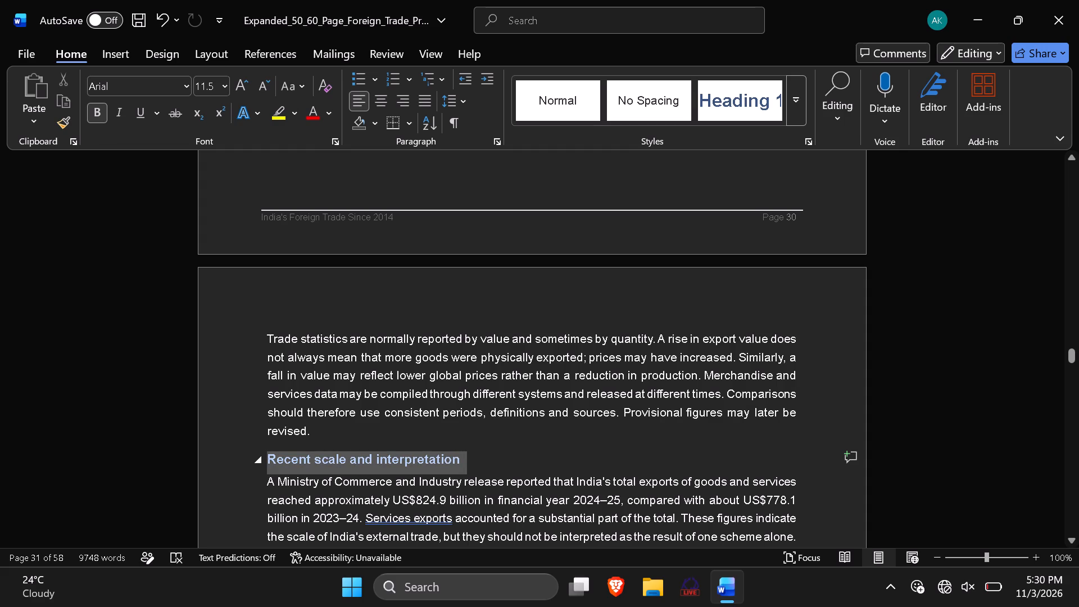
drag(269, 462, 271, 462)
key(Delete)
Remove the number "14." from the "IMPORT POLICY AND THE BALANCE OF TRADE" heading on page 32.
key(Down)
key(Down)
key(Down)
key(Down)
key(Down)
key(Down)
key(Down)
key(Down)
key(Down)
key(Down)
key(Down)
key(Down)
key(Down)
key(Down)
key(Down)
key(Down)
key(Down)
key(Down)
key(Down)
key(Down)
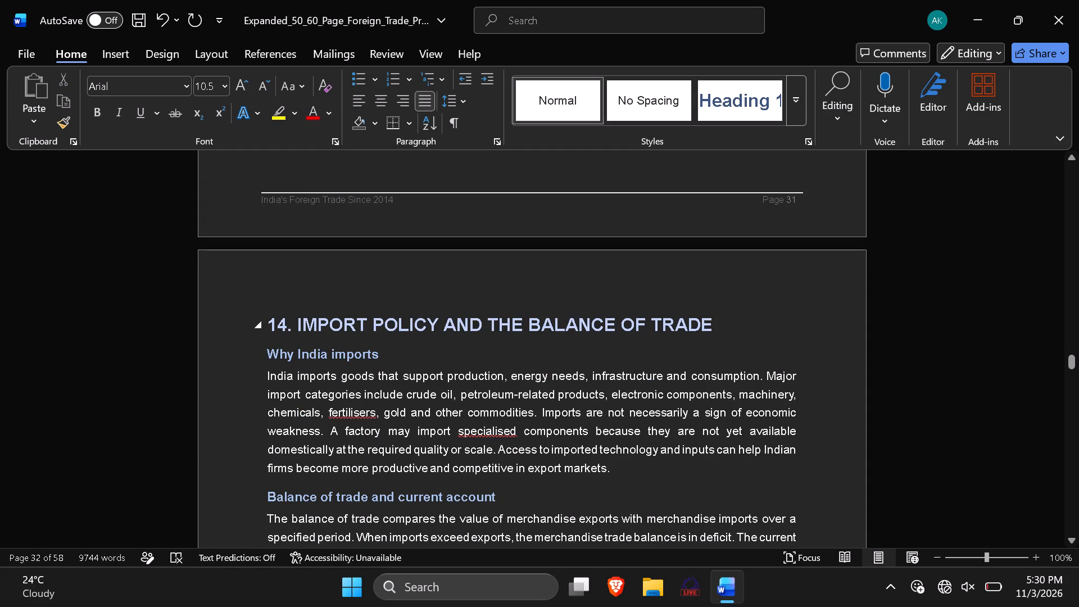
drag(295, 326, 247, 321)
key(Delete)
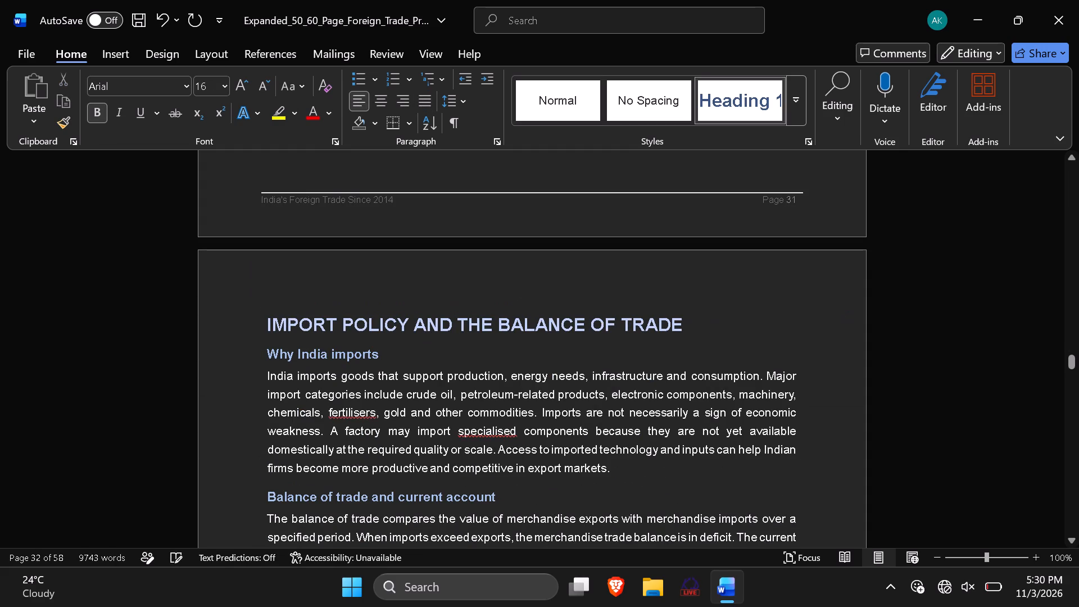
Delete the "Why India imports" and "Balance of trade and current account" subheadings on page 32.
click(387, 352)
drag(387, 352, 277, 358)
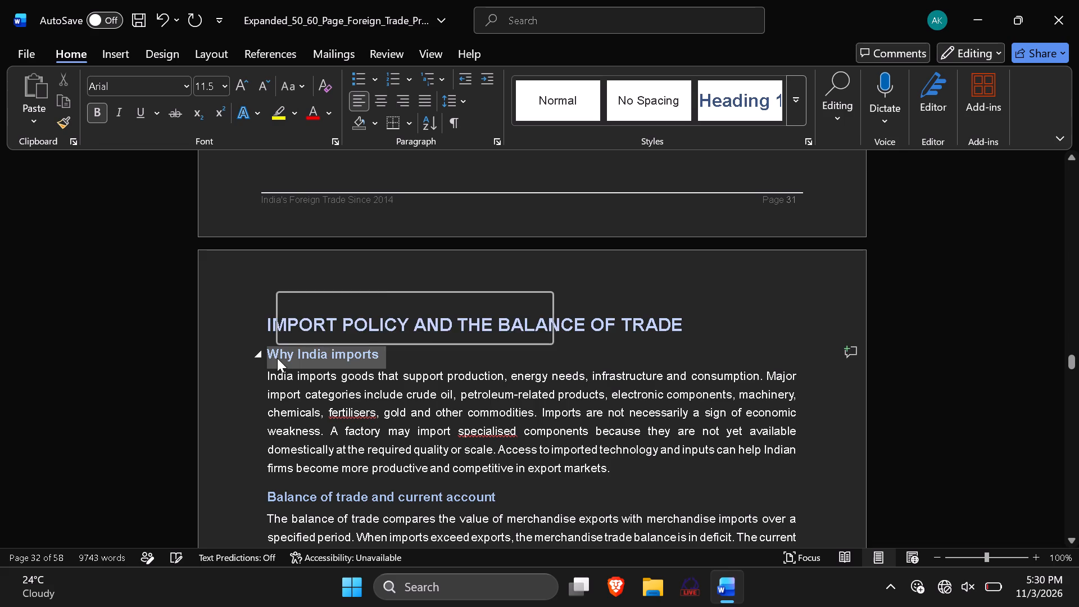
key(Delete)
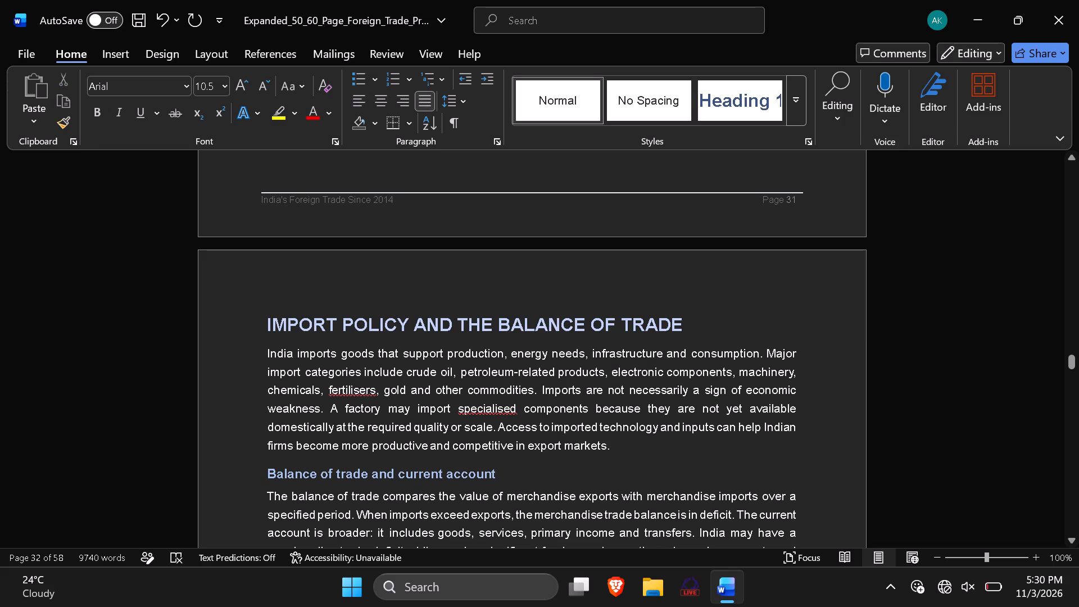
click(498, 472)
drag(498, 472, 276, 476)
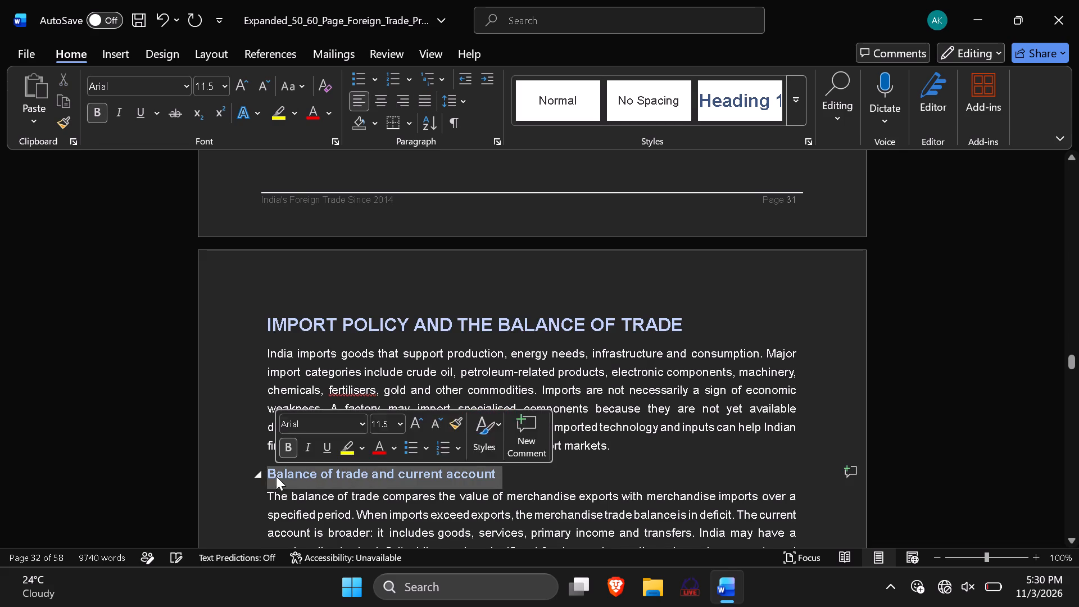
key(Delete)
Delete the repeated "14. IMPORT POLICY AND THE BALANCE OF TRADE — CONTINUED" heading and the "Managing import dependence" subheading on page 33.
key(Down)
key(Down)
key(Down)
key(Down)
key(Down)
key(Down)
key(Down)
key(Down)
key(Down)
key(Down)
key(Down)
key(Down)
key(Down)
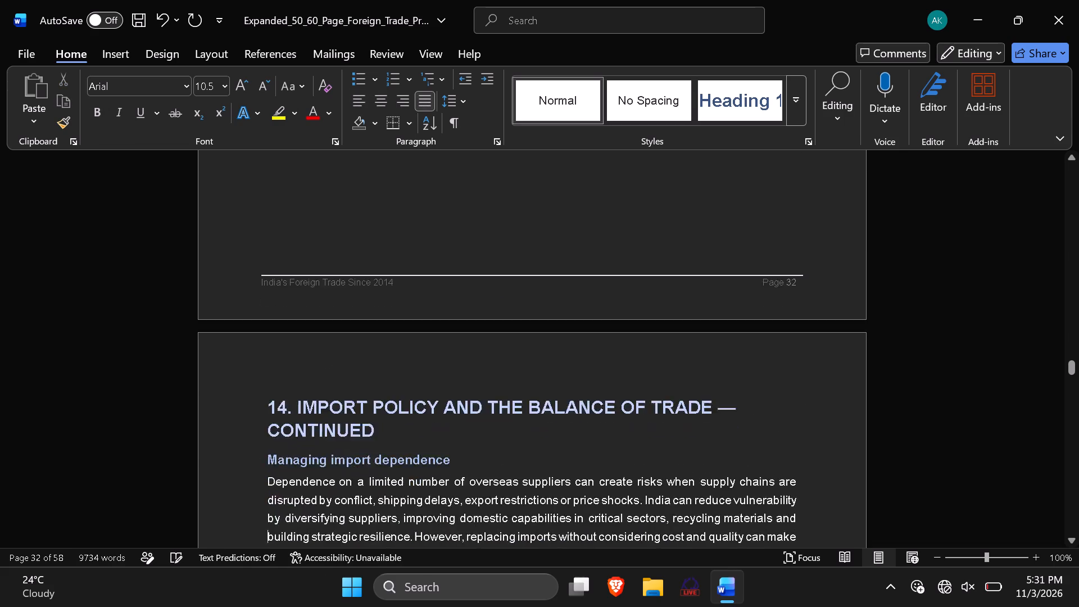
key(Down)
key(Down)
key(Down)
key(Down)
click(467, 374)
drag(467, 374, 273, 315)
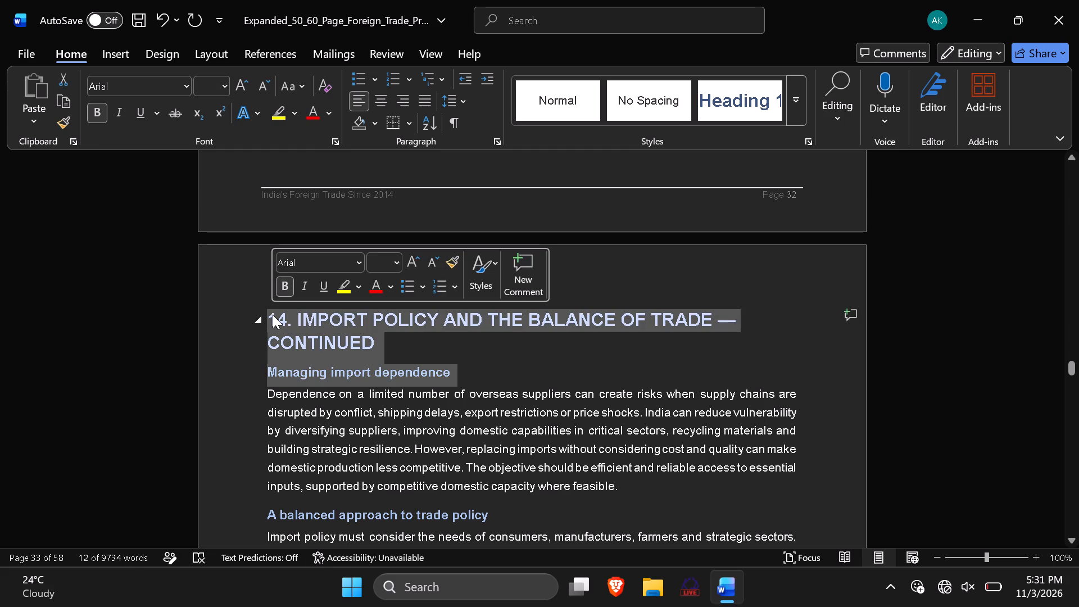
key(Delete)
Delete the "A balanced approach to trade policy" subheading on page 33, above the paragraph beginning "Import policy must consider".
click(495, 434)
drag(495, 434, 314, 478)
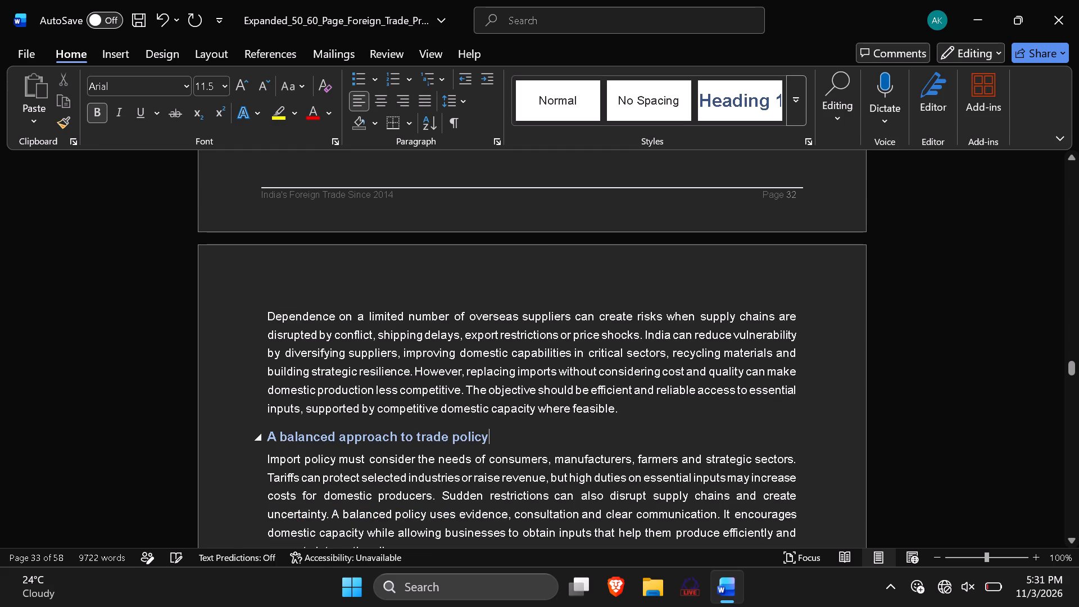
drag(314, 478, 258, 443)
key(Delete)
Delete the "Agricultural export potential" subheading on page 34, below the "15. ROLE OF AGRICULTURE AND FOOD PROCESSING IN EXPORTS" heading.
key(Down)
key(Down)
key(Down)
key(Down)
key(Down)
key(Down)
key(Down)
key(Down)
key(Down)
key(Down)
key(Down)
key(Down)
key(Down)
key(Down)
key(Down)
key(Down)
key(Down)
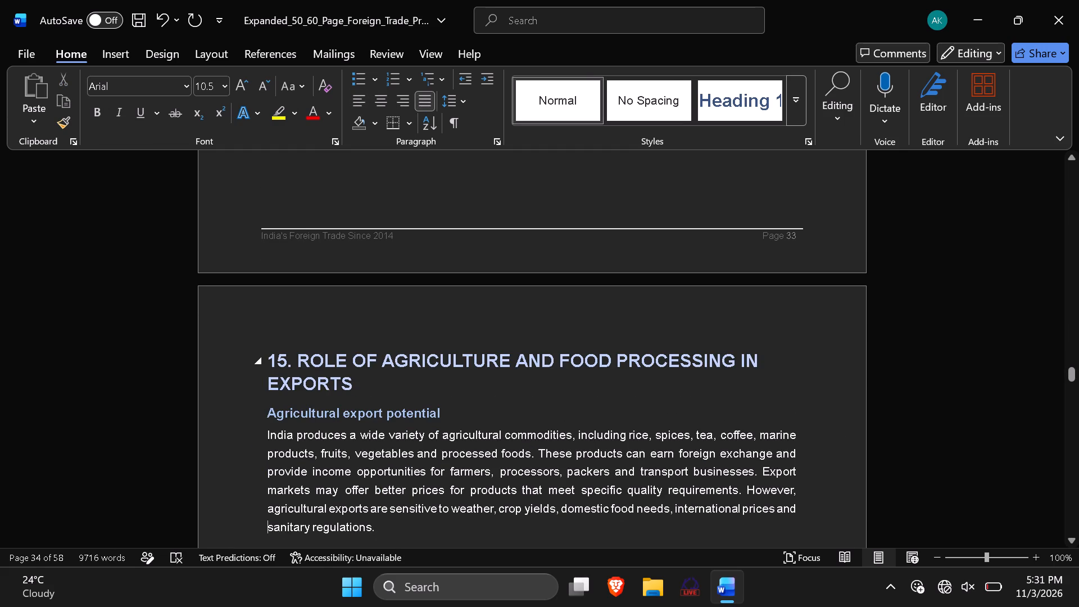
click(444, 411)
drag(444, 411, 283, 414)
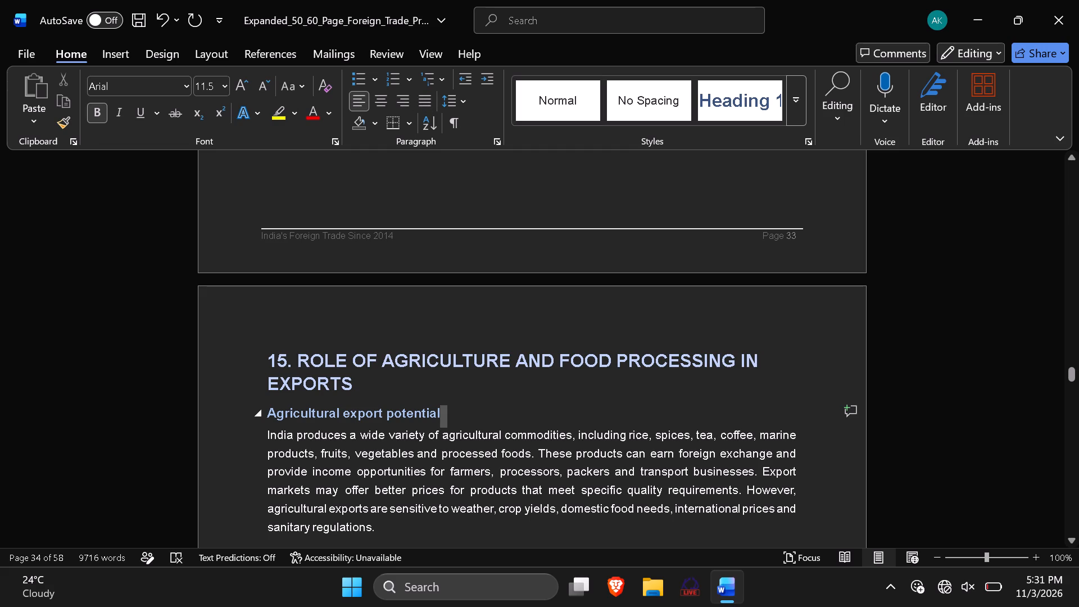
drag(283, 414, 284, 414)
key(Delete)
Remove the number "15." from the "ROLE OF AGRICULTURE AND FOOD PROCESSING IN EXPORTS" heading on page 34.
click(291, 366)
drag(291, 366, 259, 357)
key(Delete)
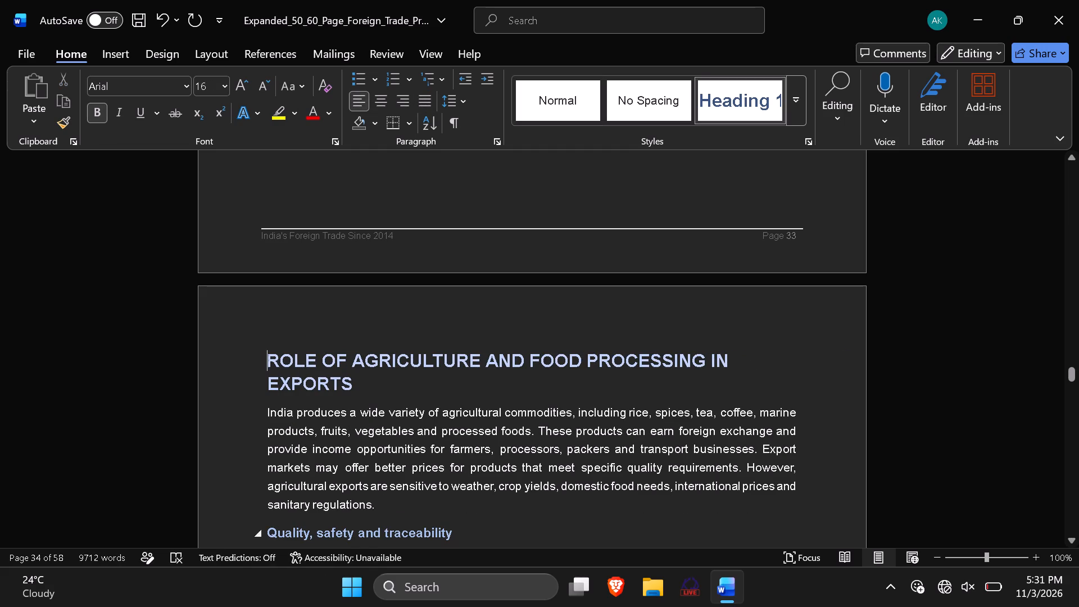
Delete the "Quality, safety and traceability" subheading on page 34, above the paragraph beginning "International buyers often require evidence".
drag(456, 549, 455, 526)
click(455, 526)
drag(455, 526, 243, 500)
key(Delete)
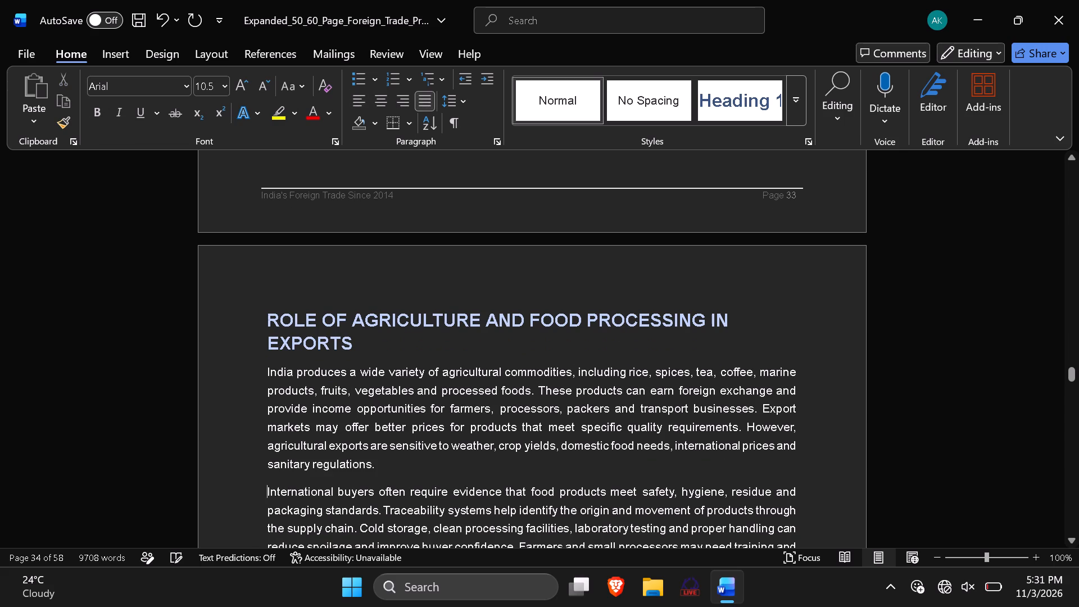
Delete the repeated "15. ROLE OF AGRICULTURE AND FOOD PROCESSING IN EXPORTS — CONTINUED" heading and the "Value addition through processing" subheading on page 35.
key(Down)
key(Down)
key(Down)
key(Down)
key(Down)
key(Down)
key(Down)
key(Down)
key(Down)
key(Down)
key(Down)
key(Down)
key(Down)
key(Down)
key(Down)
key(Down)
key(Down)
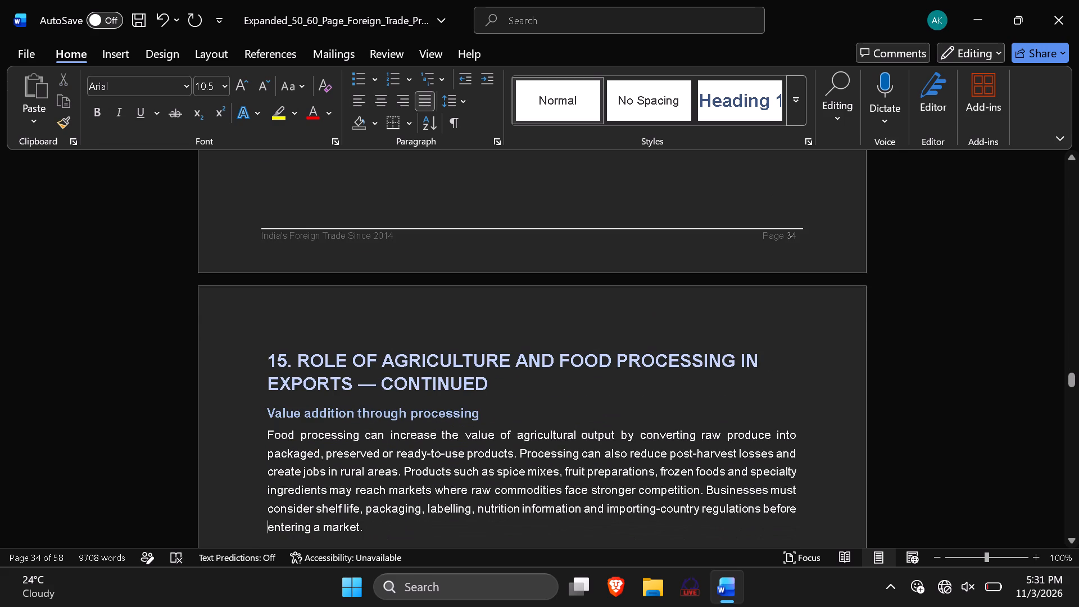
drag(486, 409, 284, 347)
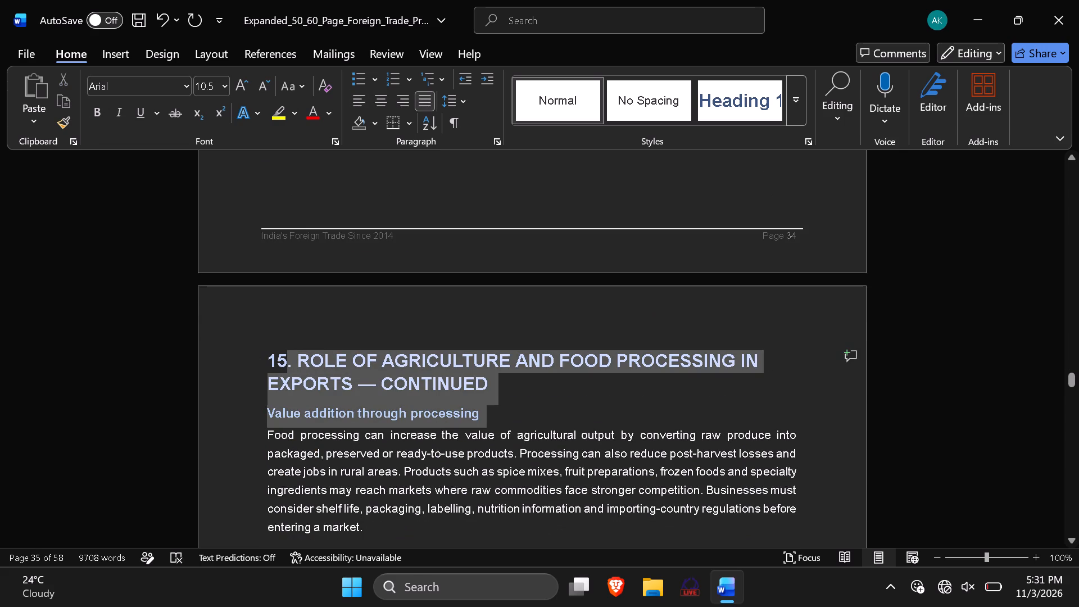
drag(284, 347, 268, 354)
key(Delete)
Remove the number "16." from the "PHARMACEUTICALS, ENGINEERING AND MANUFACTURING EXPORTS" heading on page 36.
key(Down)
key(Down)
key(Down)
key(Down)
key(Down)
key(Down)
key(Down)
key(Down)
key(Down)
key(Down)
key(Down)
key(Down)
key(Down)
key(Down)
key(Down)
key(Down)
key(Down)
key(Down)
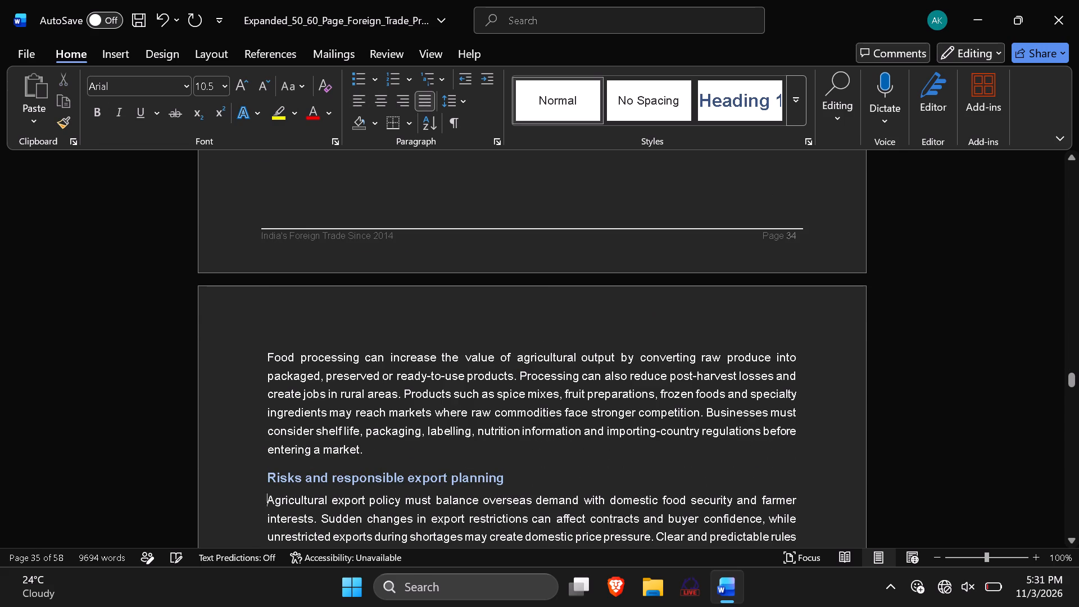
key(Down)
key(Down)
key(Down)
key(Down)
key(Down)
key(Down)
key(Down)
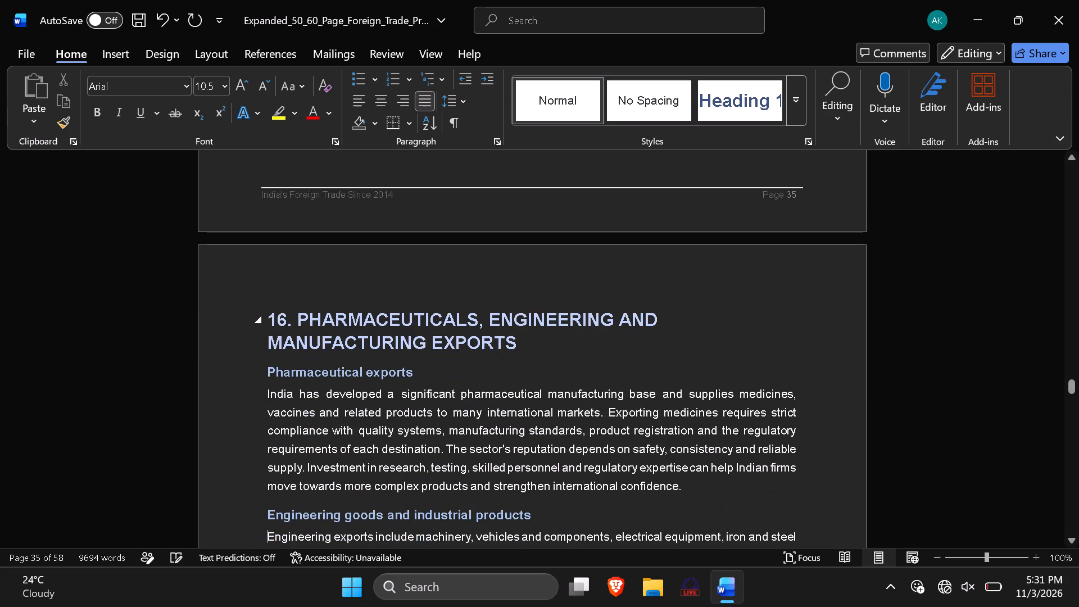
click(294, 322)
drag(294, 322, 259, 316)
key(Delete)
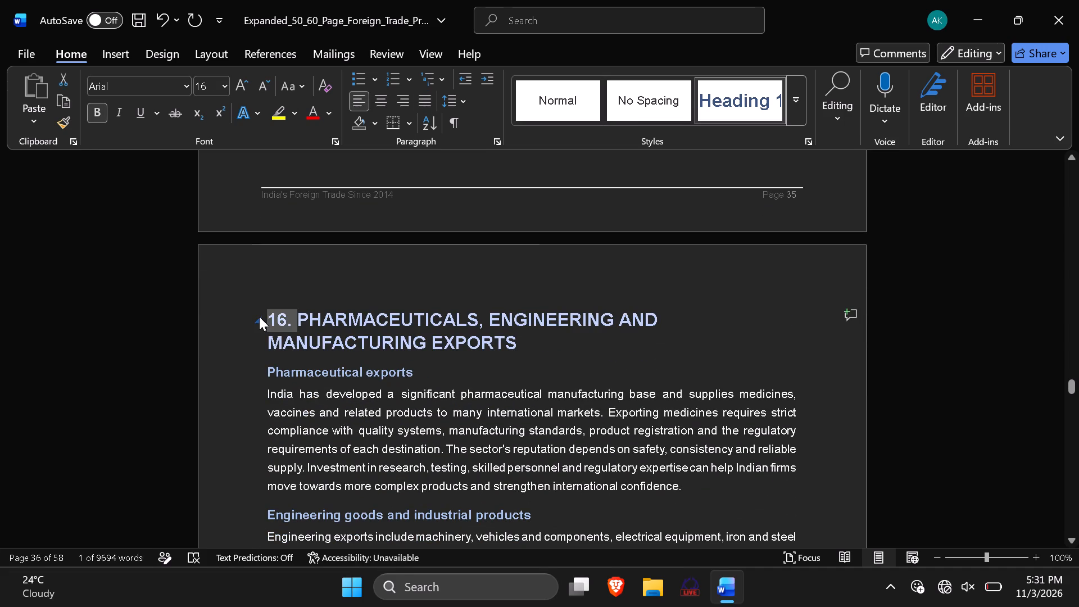
Delete the "Pharmaceutical exports" subheading on page 36, above the paragraph beginning "India has developed a significant pharmaceutical manufacturing base".
click(419, 367)
drag(419, 367, 271, 368)
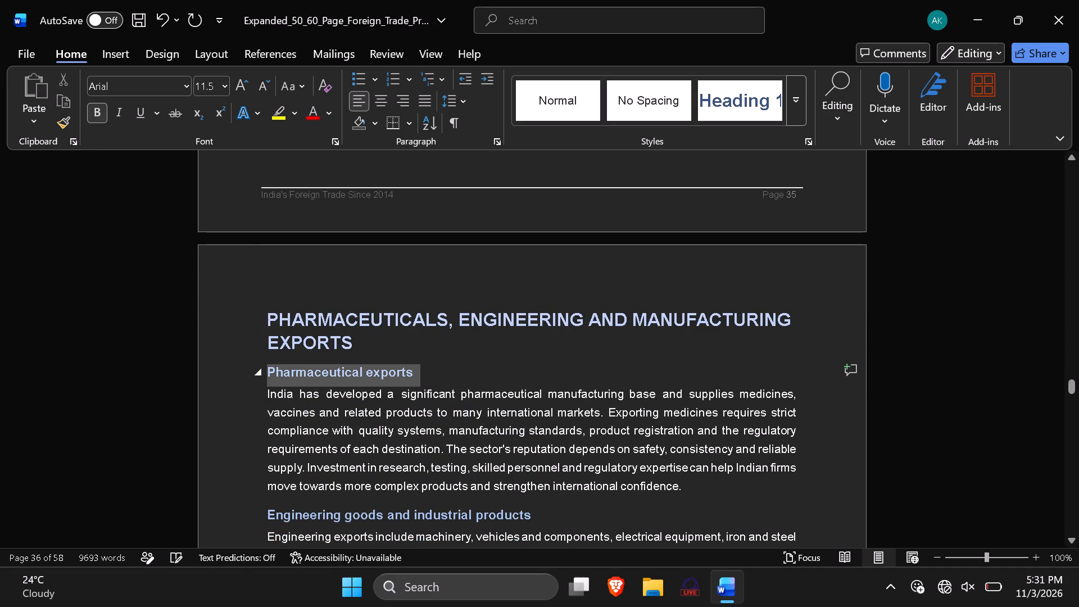
drag(271, 368, 270, 367)
key(Delete)
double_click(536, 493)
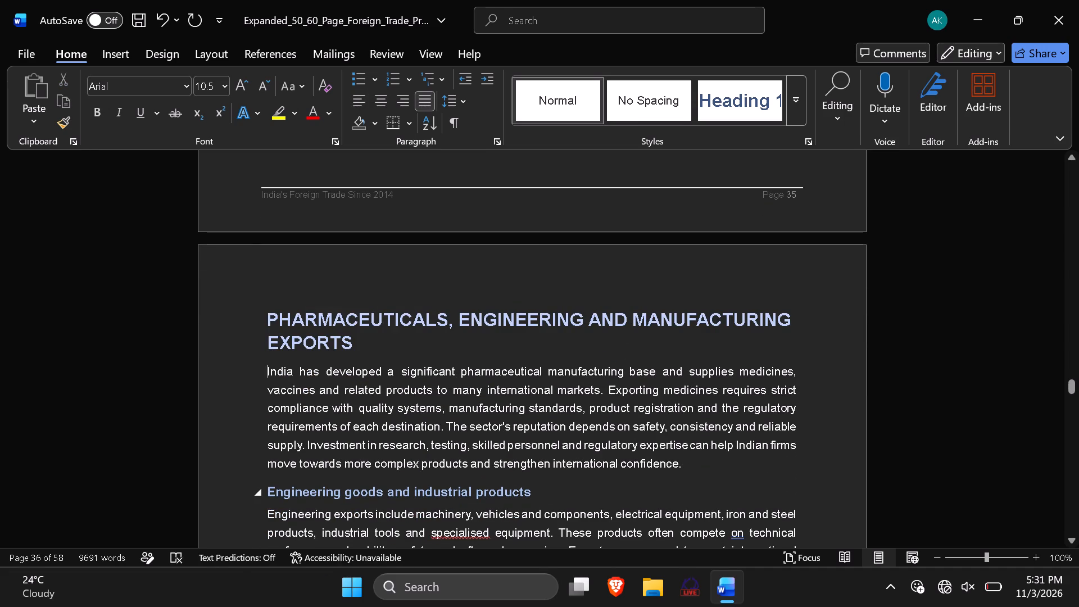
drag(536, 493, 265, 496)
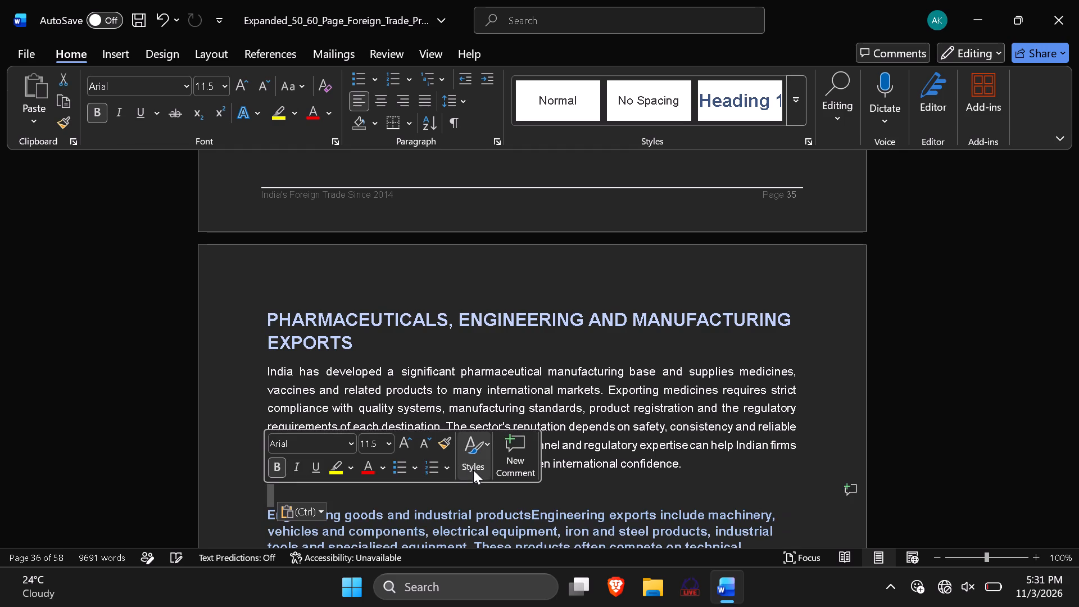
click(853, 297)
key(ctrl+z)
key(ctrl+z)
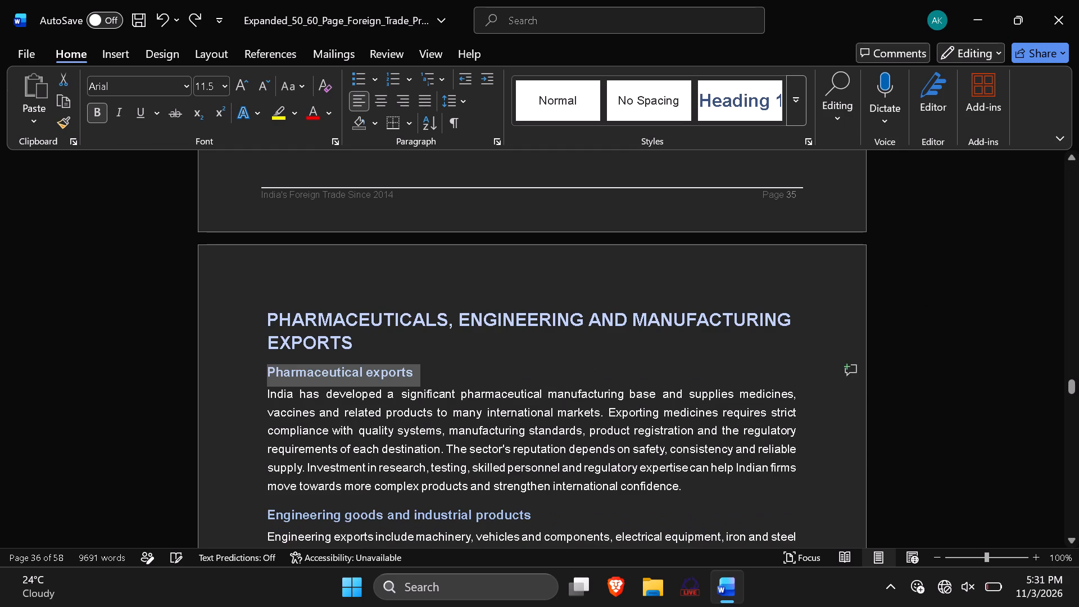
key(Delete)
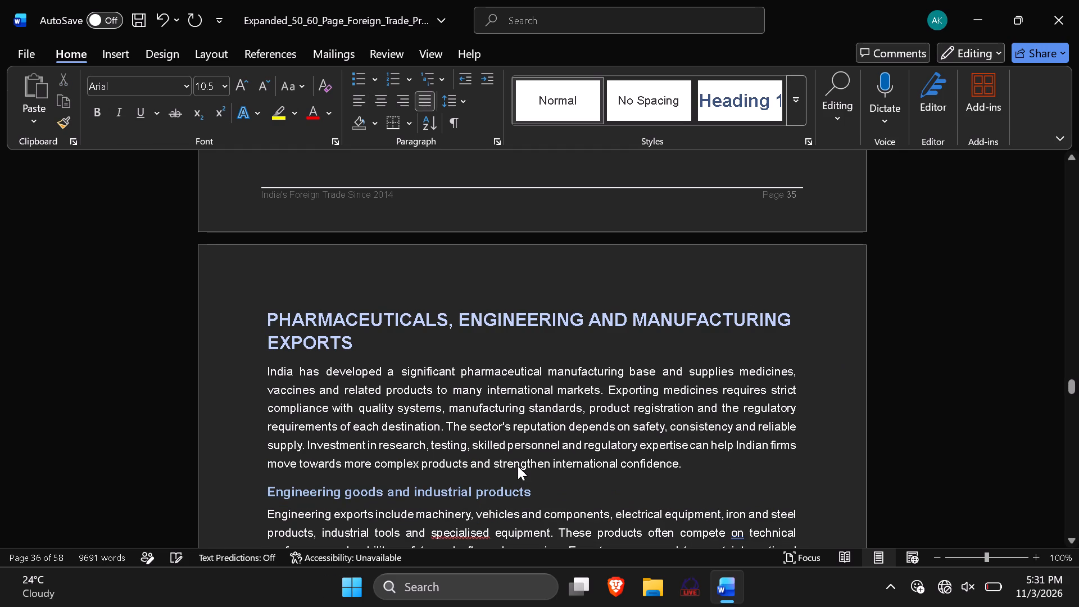
Delete the "Engineering goods and industrial products" subheading on page 36, above the paragraph beginning "Engineering exports include machinery".
drag(537, 486, 294, 499)
key(Delete)
click(294, 499)
key(Down)
key(Down)
key(Down)
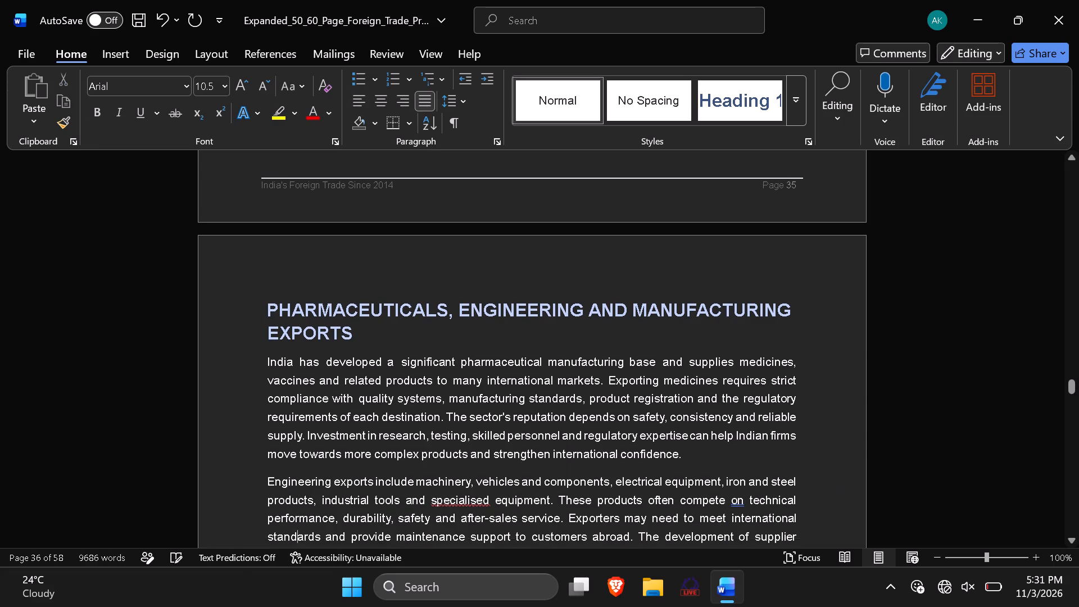
Delete the repeated "16. PHARMACEUTICALS, ENGINEERING AND MANUFACTURING EXPORTS — CONTINUED" heading and the "Electronics and technology products" subheading on page 37.
key(Down)
key(Down)
key(Down)
key(Down)
key(Down)
key(Down)
key(Down)
key(Down)
key(Down)
key(Down)
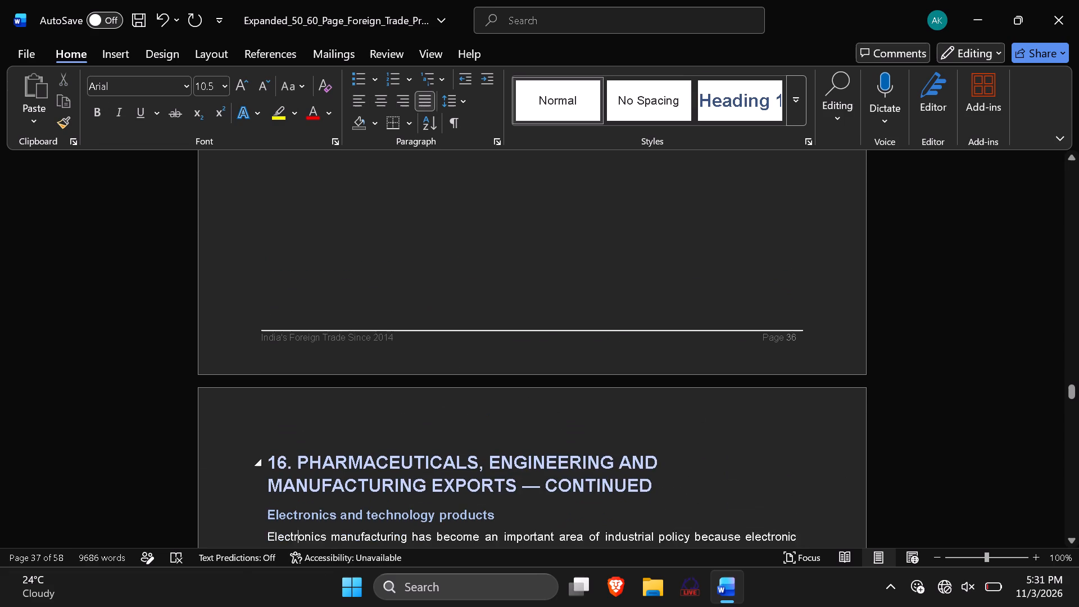
drag(269, 380, 538, 436)
key(Delete)
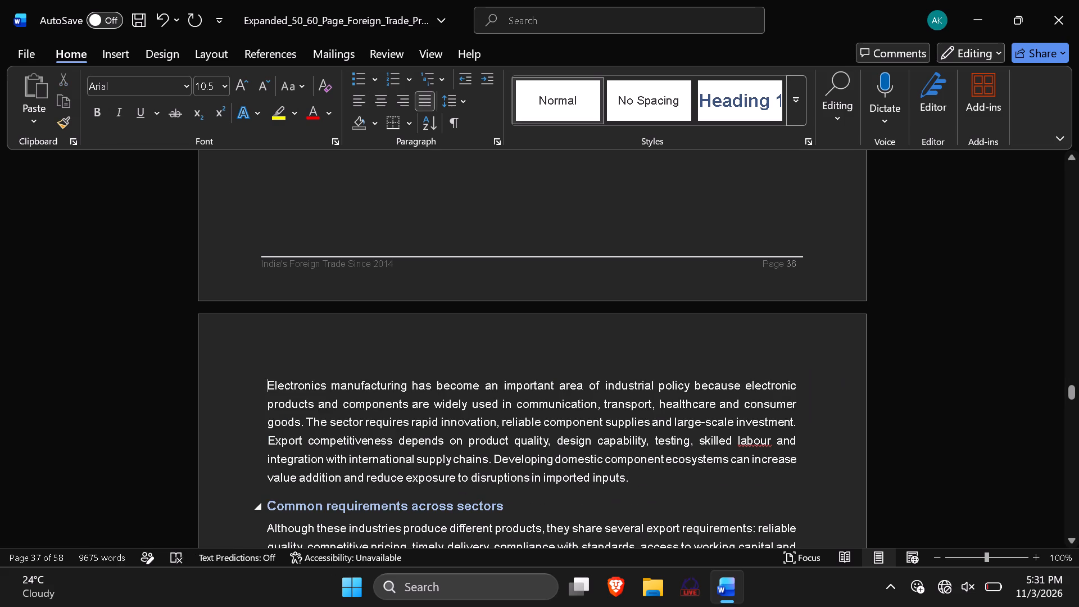
Delete the "Common requirements across sectors" subheading on page 37, above the paragraph beginning "Although these industries produce different products".
click(515, 508)
drag(515, 508, 285, 507)
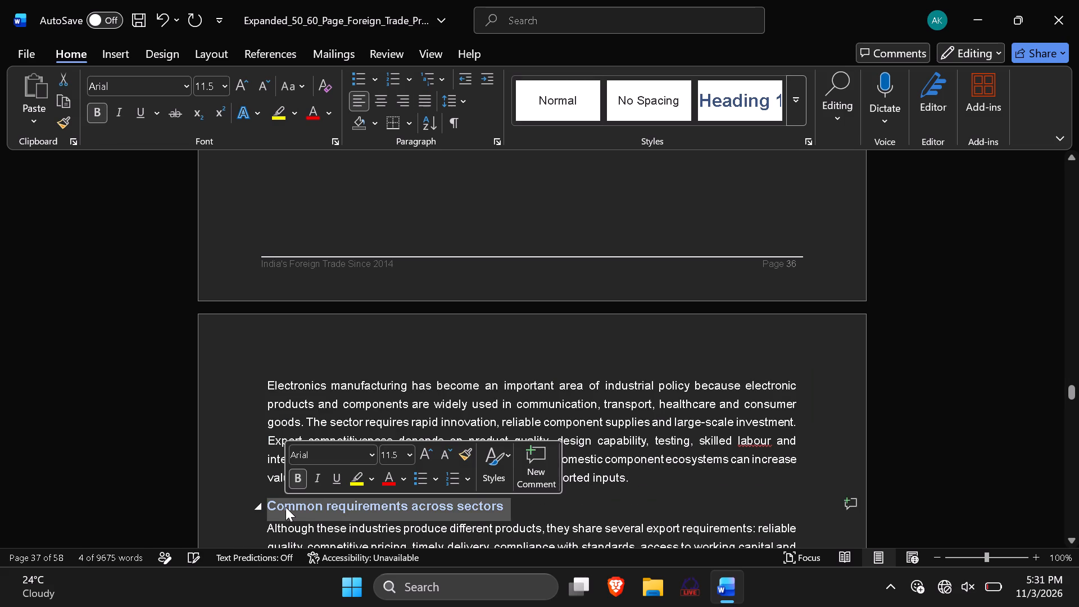
key(Delete)
Delete the "Growth of India's service economy" subheading on page 38, above the paragraph beginning "Services are an important part".
key(Down)
key(Down)
key(Down)
key(Down)
key(Down)
key(Down)
key(Down)
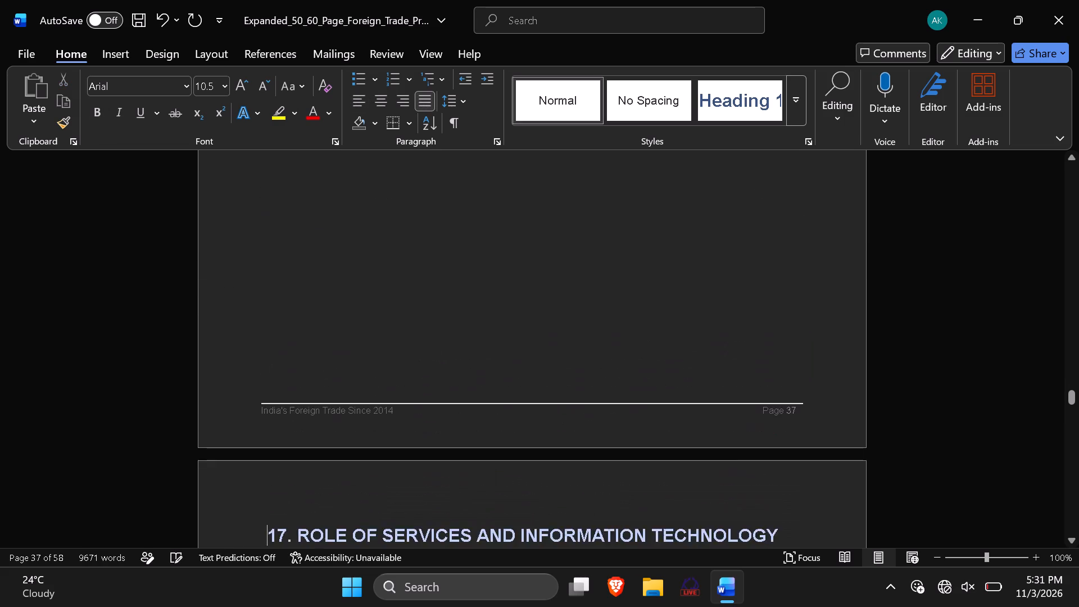
key(Down)
key(Down)
click(492, 510)
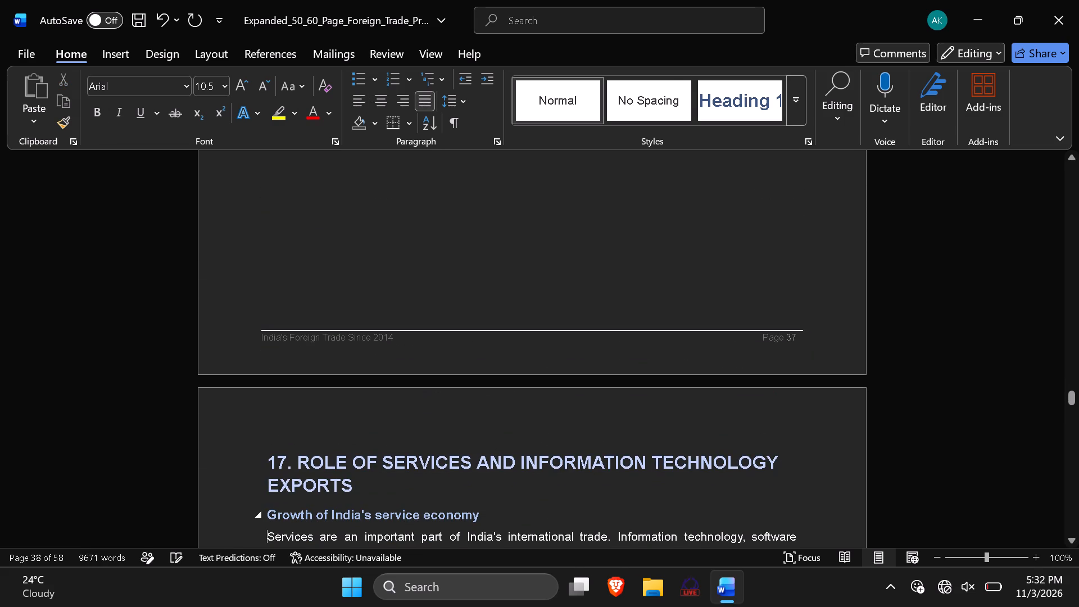
drag(492, 510, 247, 515)
key(Delete)
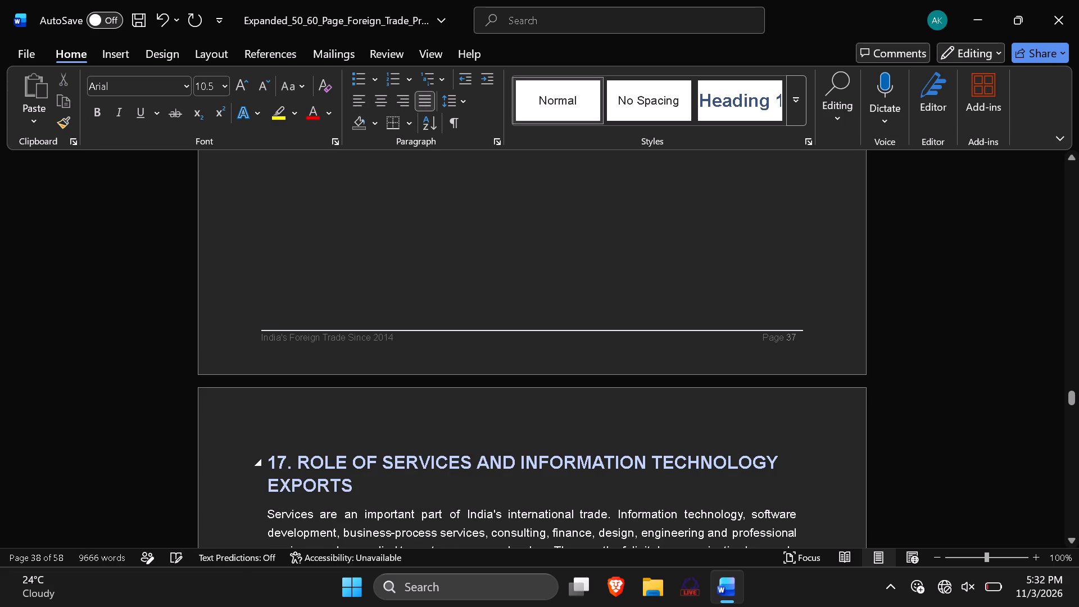
Remove the number "17." from the "ROLE OF SERVICES AND INFORMATION TECHNOLOGY EXPORTS" heading on page 38.
click(292, 465)
drag(292, 465, 254, 456)
key(Delete)
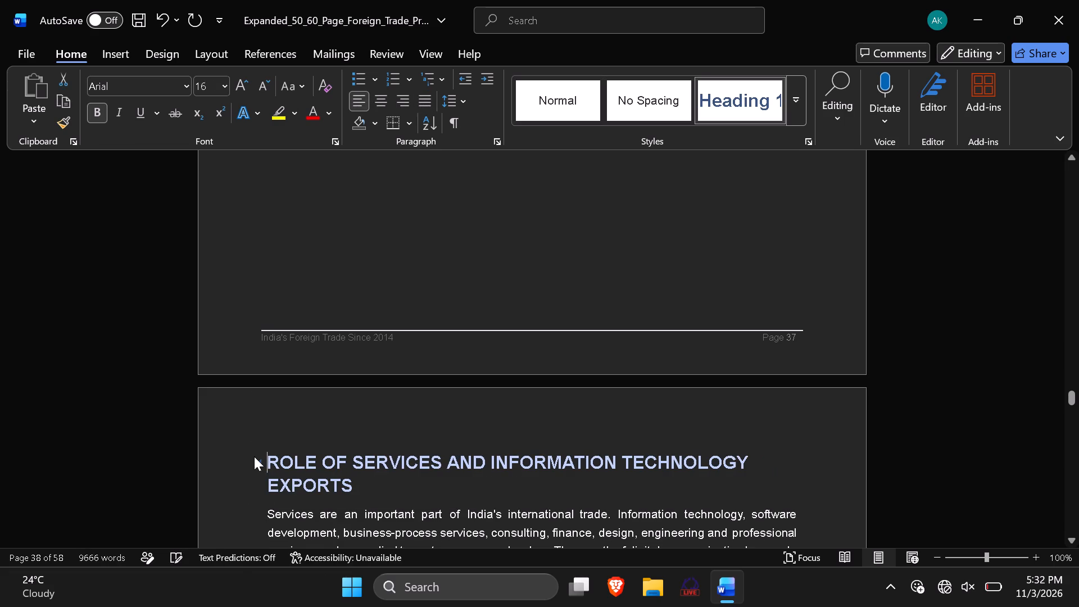
Delete the repeated "Continued" heading of the services and information technology exports section at the top of page 39.
key(Down)
key(Down)
key(Down)
key(Down)
key(Down)
key(Down)
key(Down)
key(Down)
key(Down)
key(Down)
key(Down)
key(Down)
key(Down)
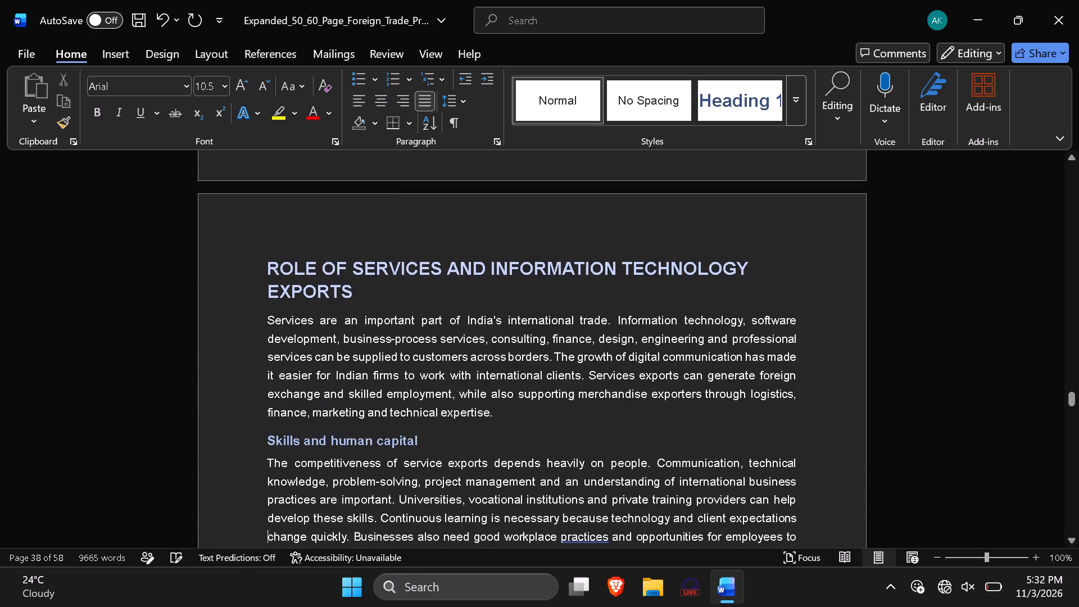
key(Down)
key(Down)
key(Down)
drag(497, 529, 270, 495)
key(Delete)
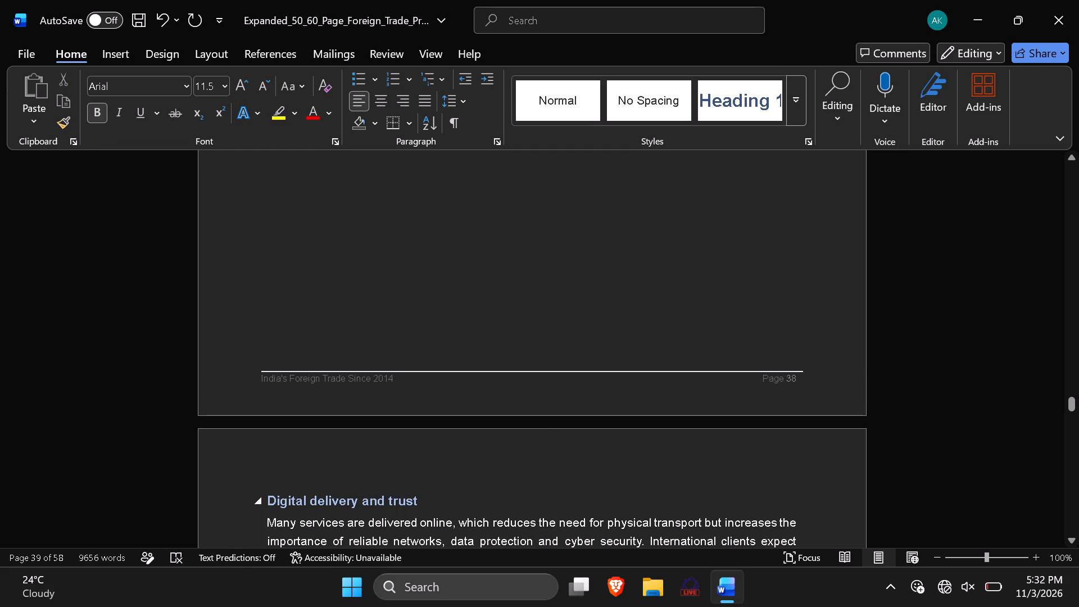
Delete the "Digital delivery and trust" subheading on page 39, above the paragraph beginning "Many services are delivered online".
key(shift+Right)
key(shift+Right)
key(shift+Right)
key(shift+Right)
key(shift+Right)
key(shift+Right)
key(shift+Right)
key(shift+Right)
key(shift+Right)
key(shift+Right)
key(shift+Right)
key(shift+Right)
key(shift+Right)
key(shift+Right)
key(shift+Right)
key(shift+Right)
key(shift+Right)
key(shift+Right)
key(shift+Right)
key(shift+Right)
key(shift+Right)
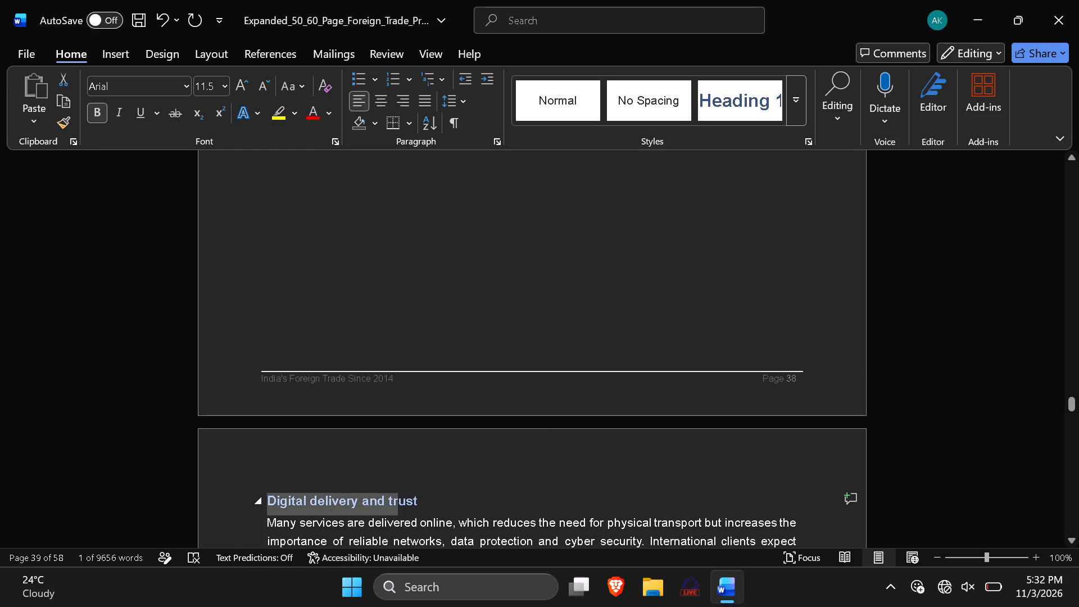
key(shift+Right)
key(shift+Right)
key(shift+Right)
key(Delete)
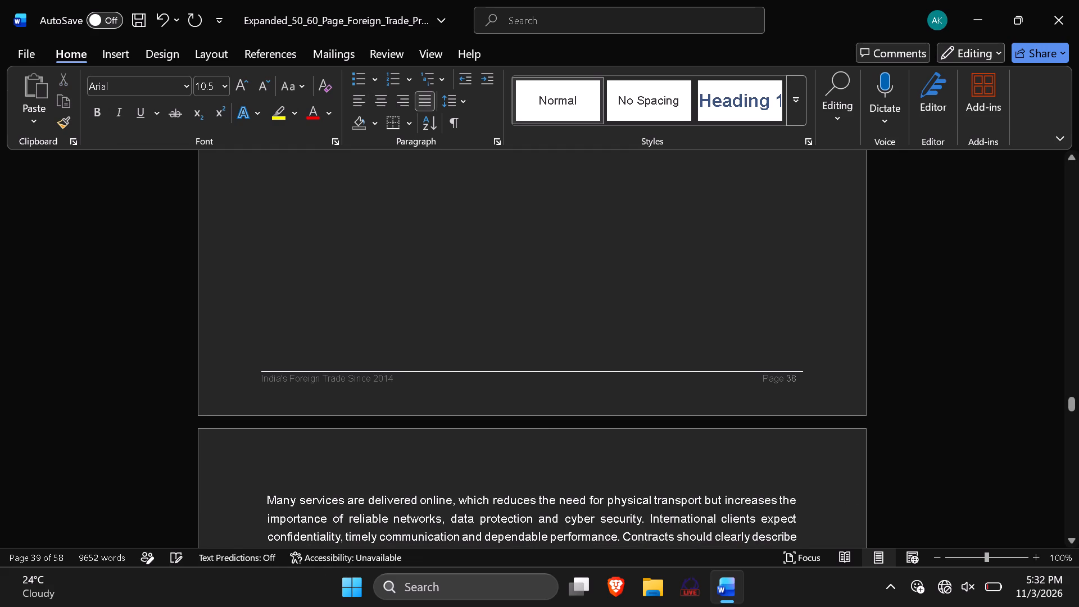
Delete the "Skills and human capital" subheading on page 38, above the paragraph beginning "The competitiveness of service exports".
drag(341, 332, 831, 378)
key(Up)
key(Up)
key(Up)
key(Up)
key(Up)
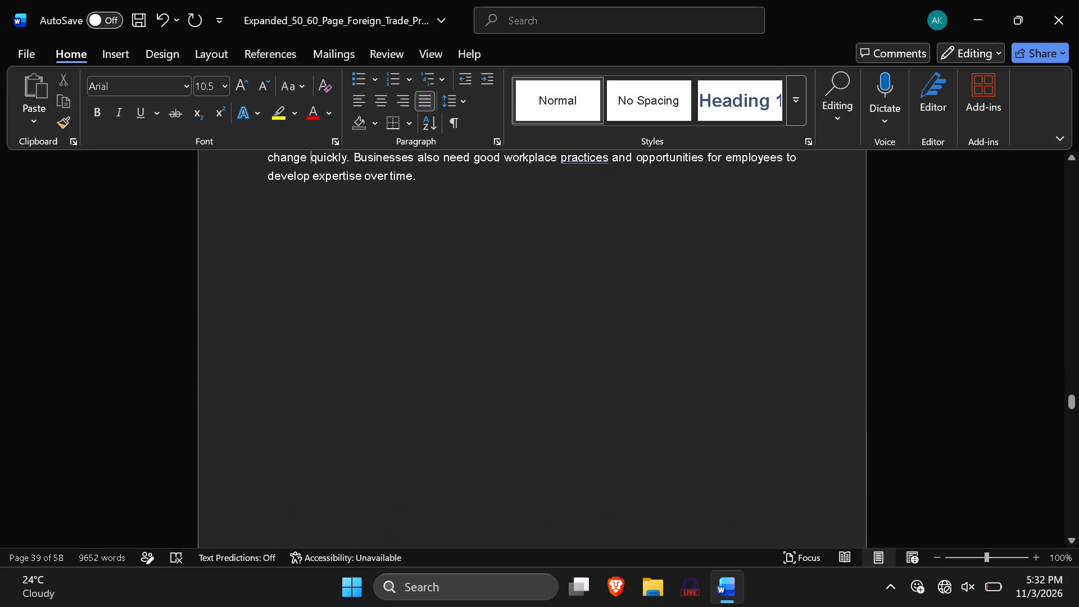
key(Up)
key(Up)
key(Up)
key(Up)
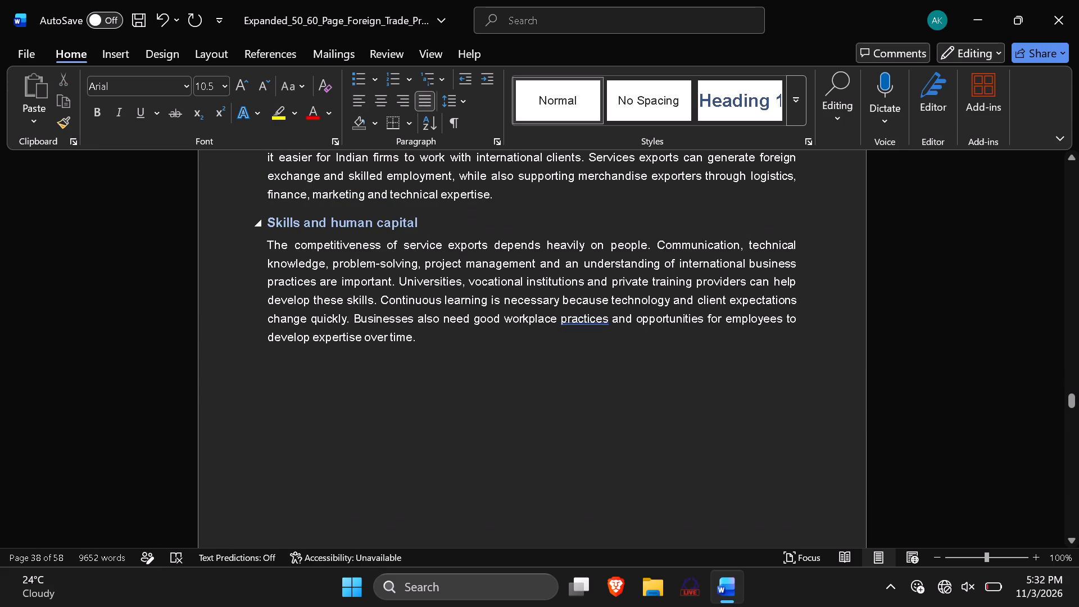
click(436, 226)
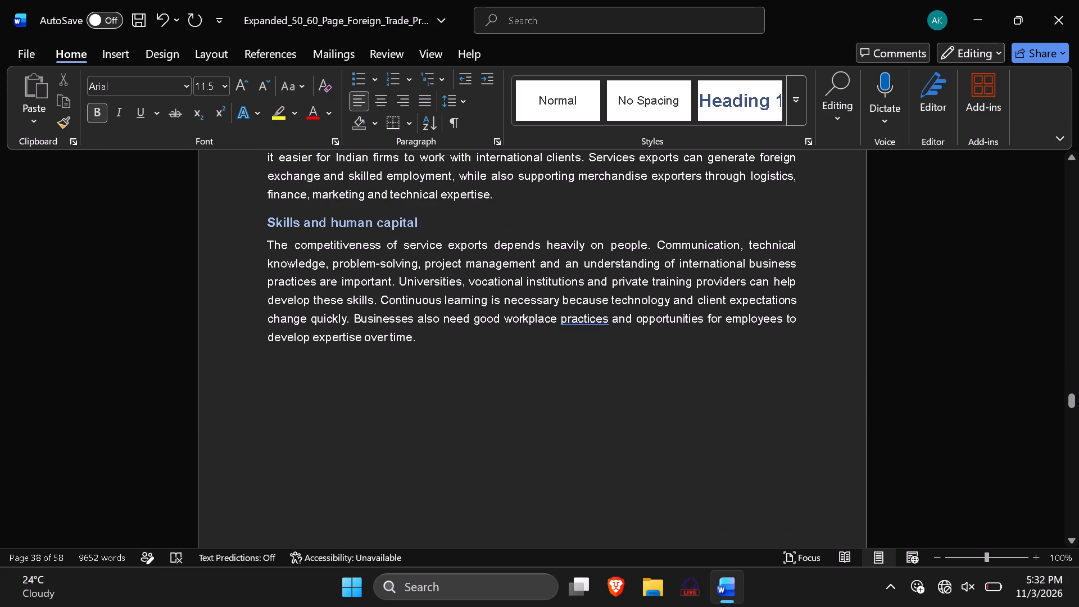
click(422, 214)
drag(422, 214, 309, 226)
click(470, 393)
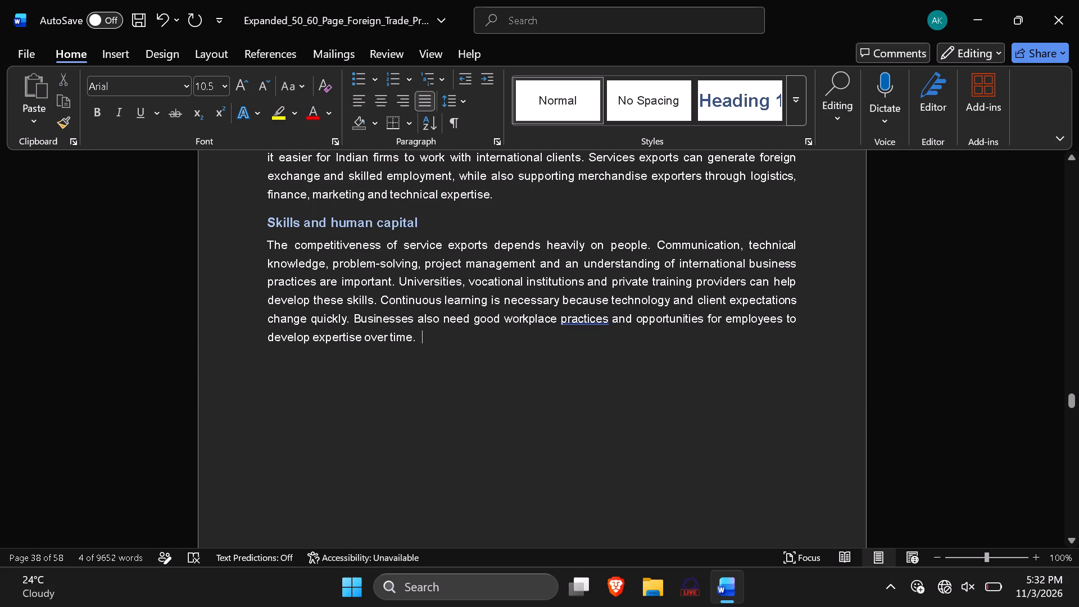
click(423, 223)
drag(423, 223, 250, 226)
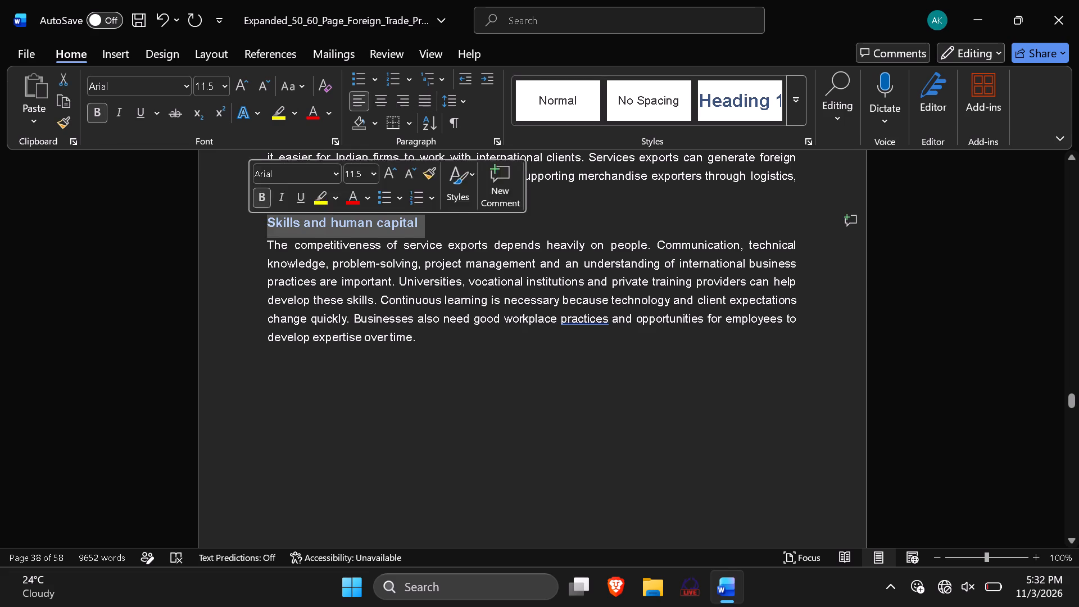
key(Delete)
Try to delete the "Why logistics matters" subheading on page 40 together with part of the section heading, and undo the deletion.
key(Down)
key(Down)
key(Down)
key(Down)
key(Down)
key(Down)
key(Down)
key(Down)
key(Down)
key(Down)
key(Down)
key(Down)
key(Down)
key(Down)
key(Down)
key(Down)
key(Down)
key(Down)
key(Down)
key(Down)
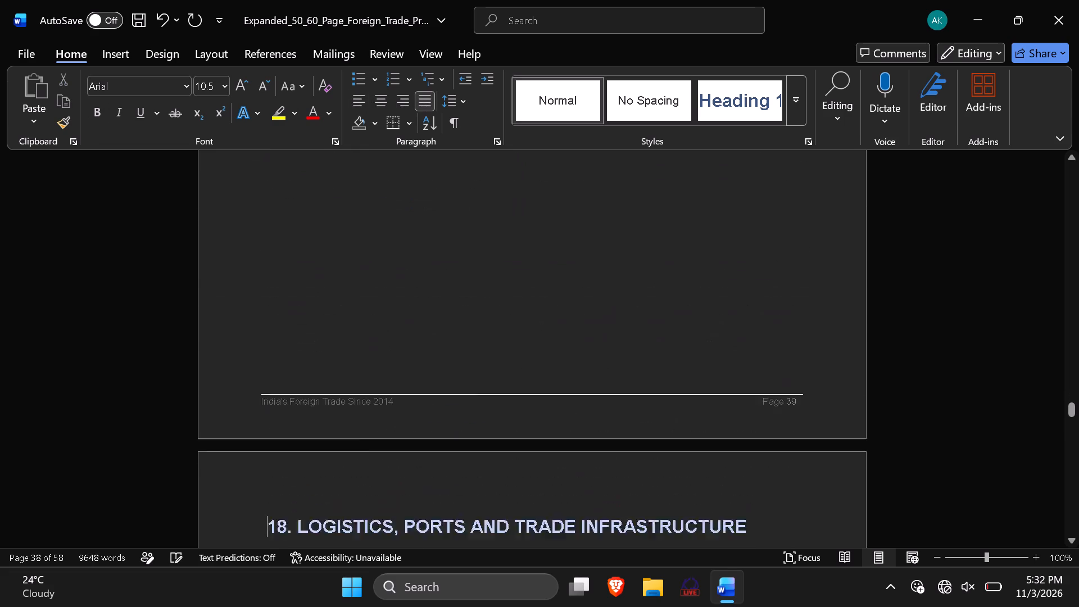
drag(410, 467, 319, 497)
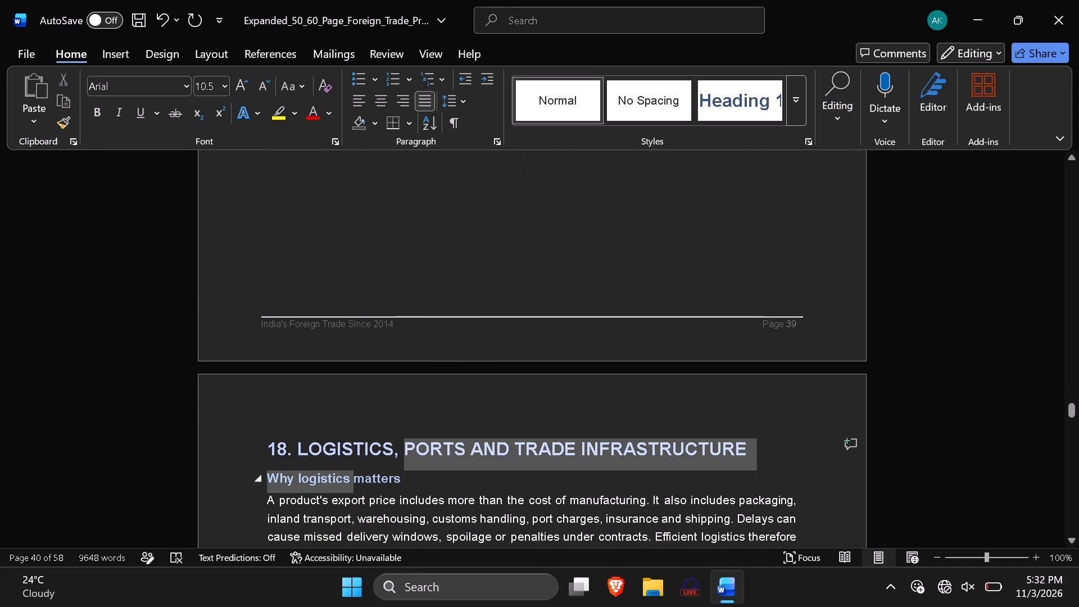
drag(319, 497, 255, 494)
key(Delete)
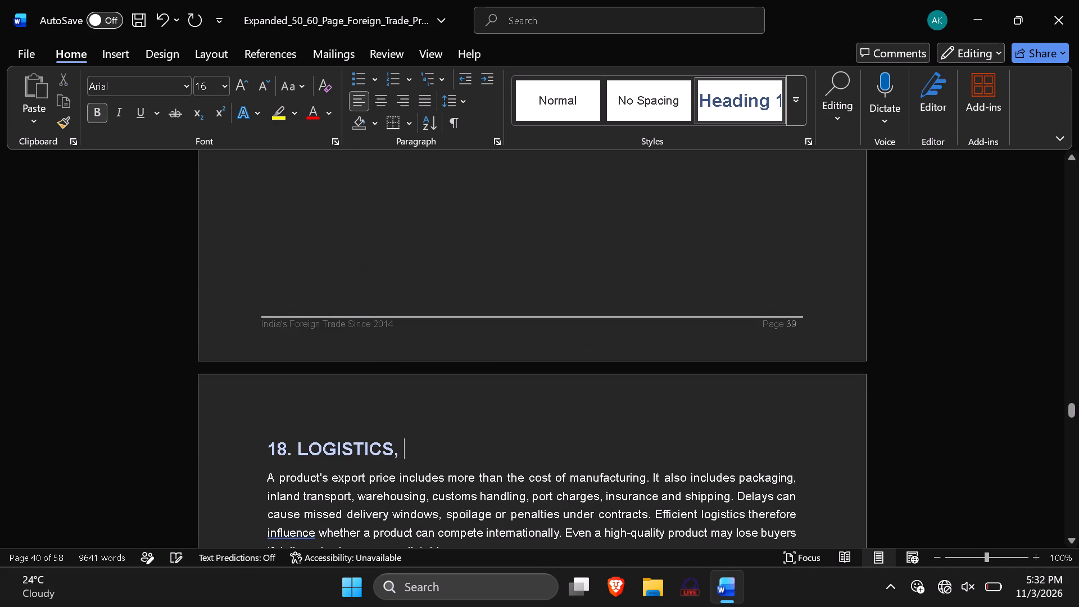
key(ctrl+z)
Delete the "Why logistics matters" subheading on page 40 and its empty line above the paragraph beginning "A product's export price".
click(390, 481)
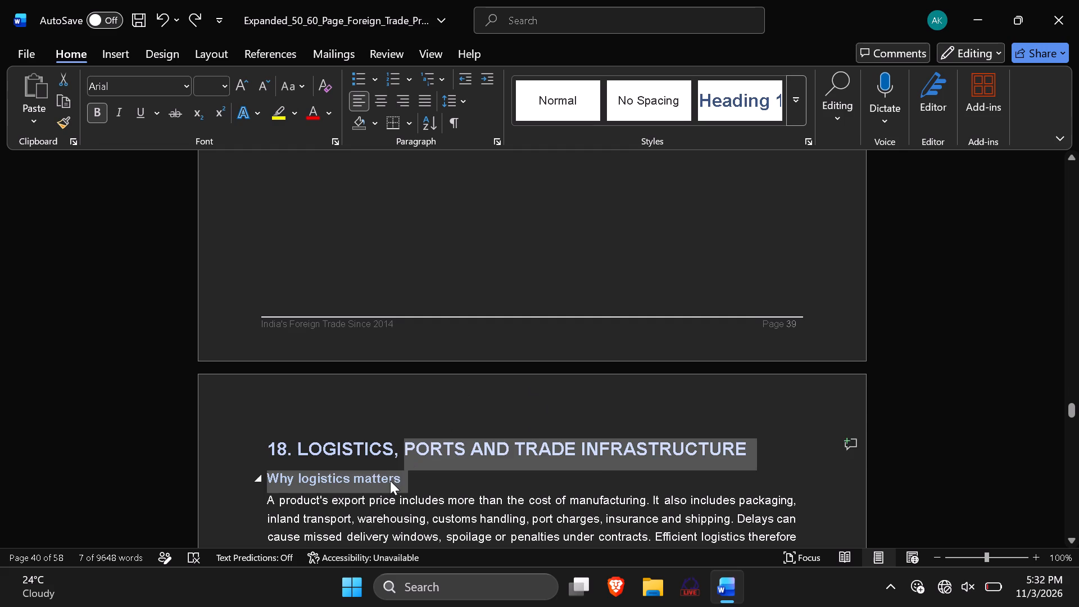
drag(419, 472, 237, 476)
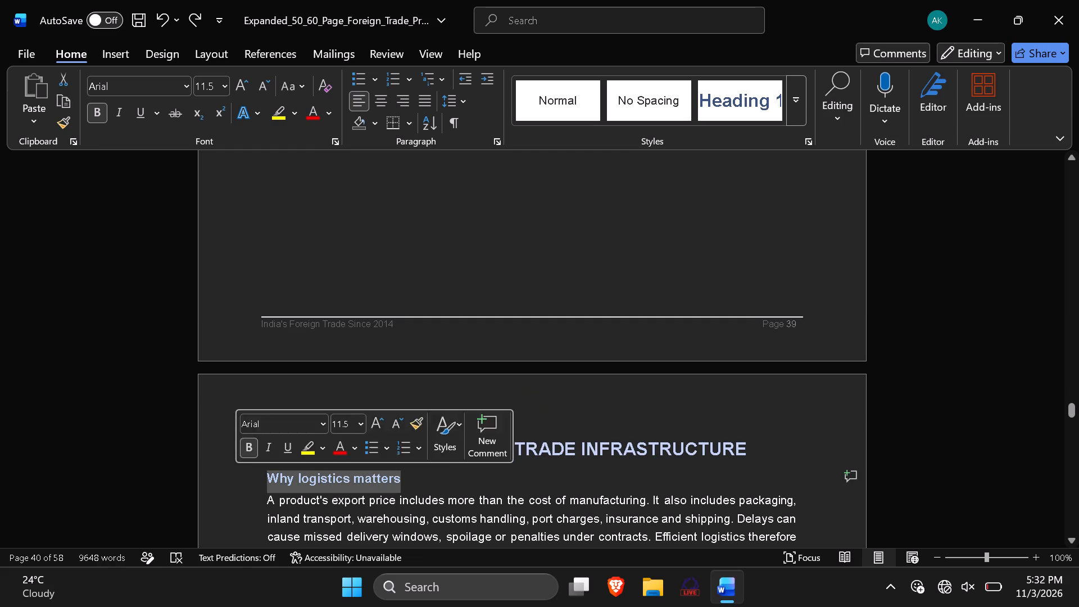
key(Delete)
key(Down)
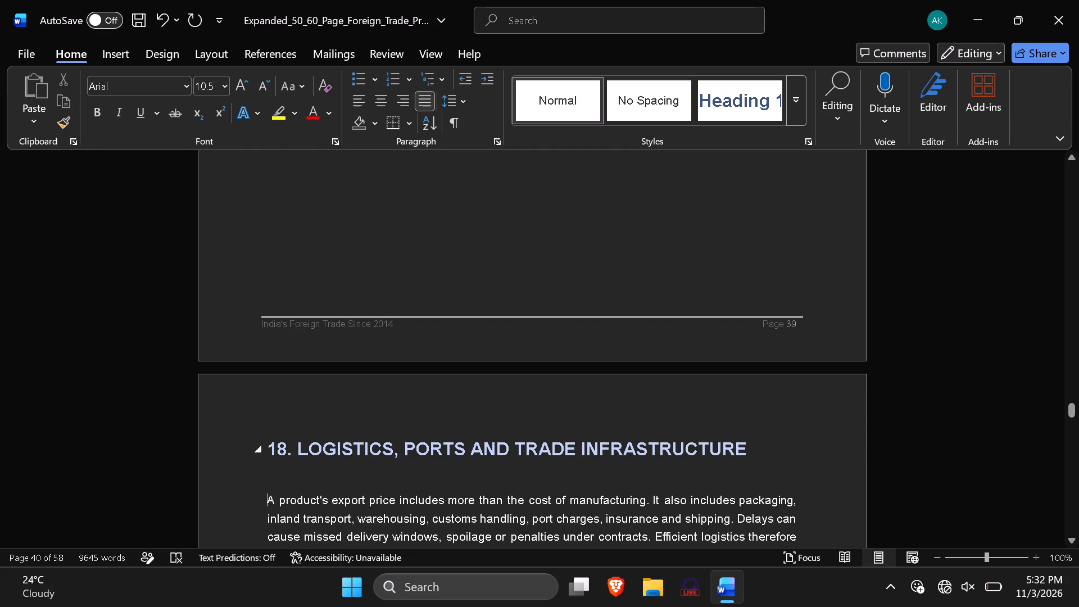
key(BackSpace)
key(BackSpace)
key(BackSpace)
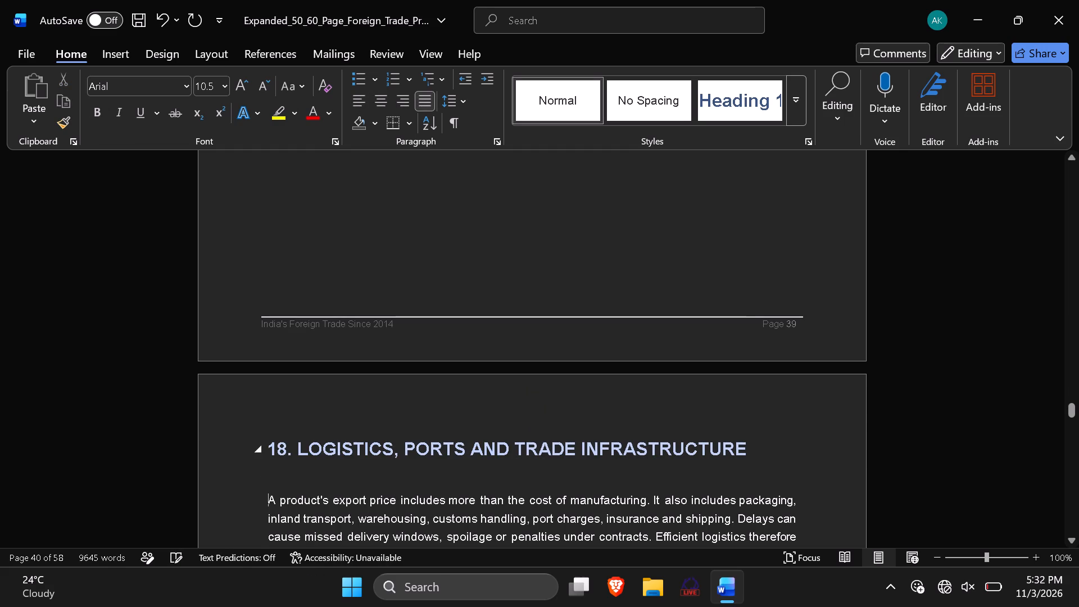
key(BackSpace)
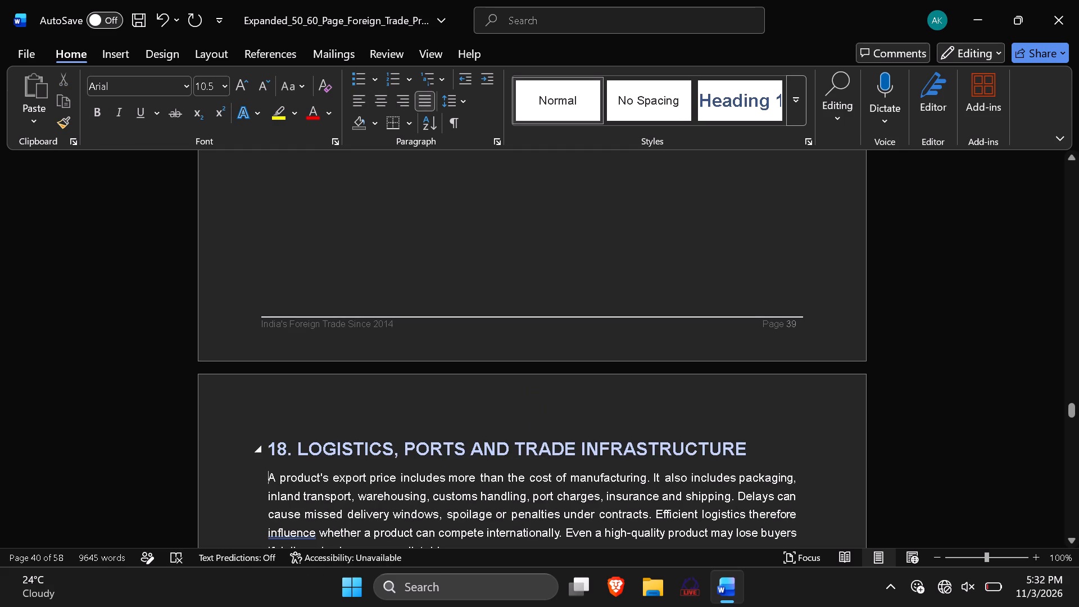
Remove the number "18." from the "LOGISTICS, PORTS AND TRADE INFRASTRUCTURE" heading on page 40.
click(295, 449)
drag(295, 449, 264, 449)
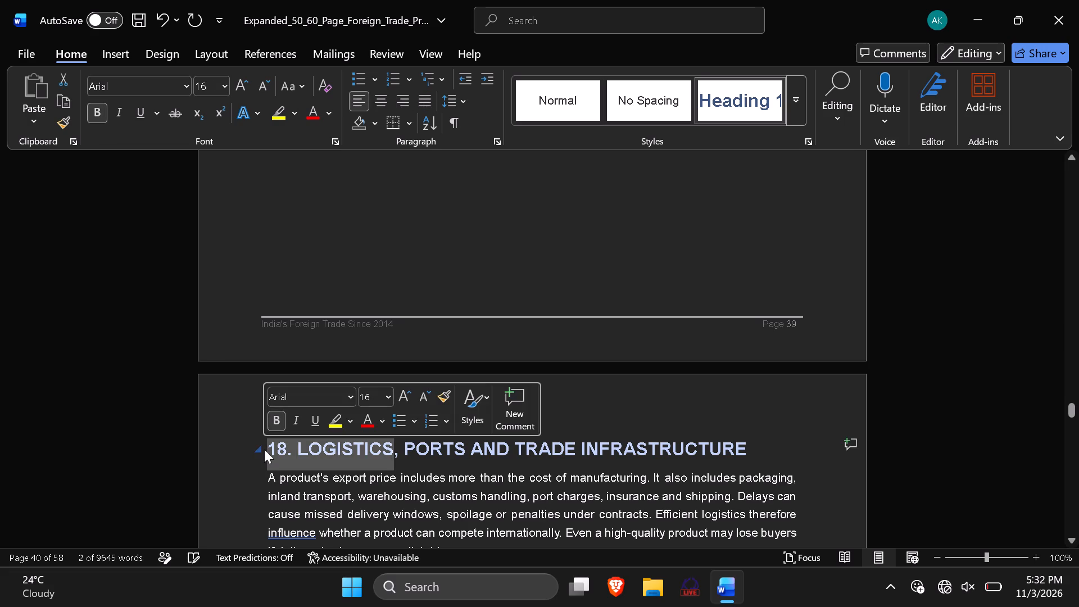
click(247, 438)
click(303, 446)
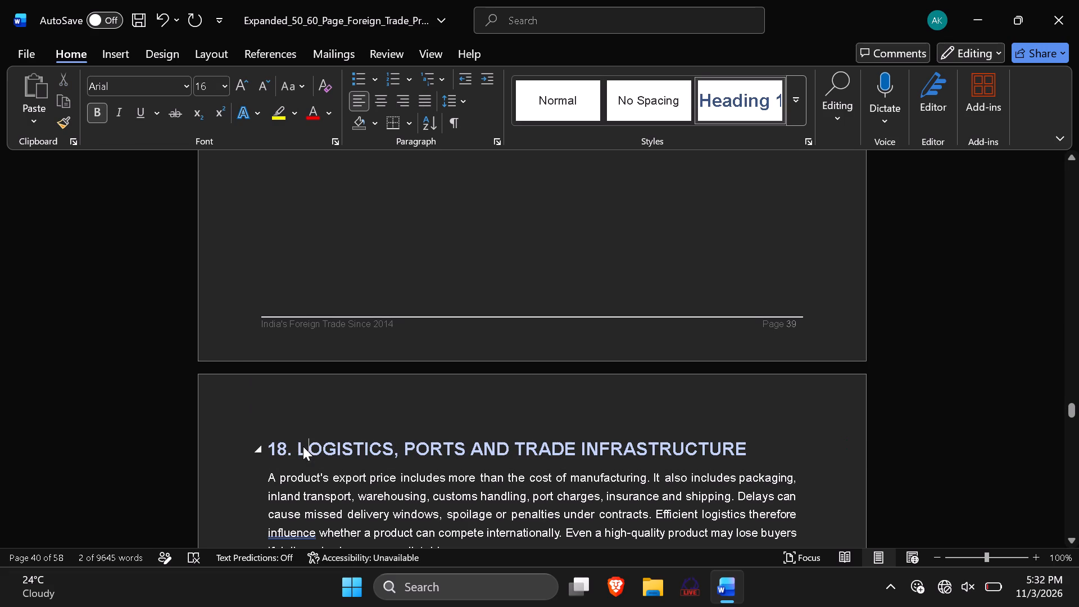
click(294, 455)
drag(294, 455, 270, 450)
key(Delete)
Delete the "Future opportunities and challenges" subheading on page 39, above the paragraph beginning "Artificial intelligence, cloud computing".
key(Up)
key(Up)
key(Up)
key(Up)
key(Up)
key(Up)
key(Up)
key(Up)
key(Up)
key(Up)
key(Up)
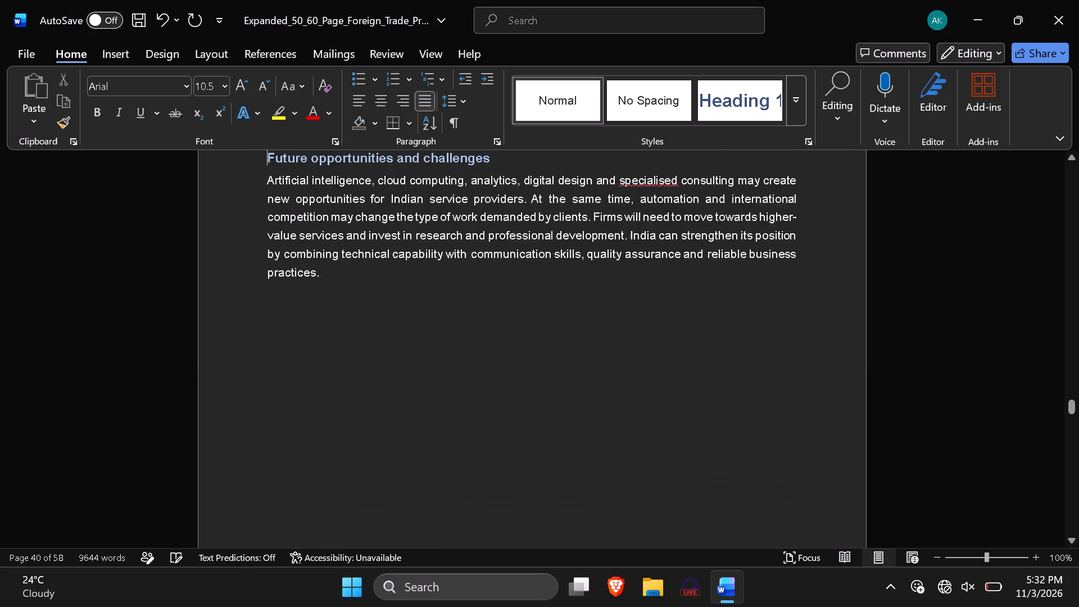
key(Up)
key(Down)
key(Down)
key(Down)
key(Down)
key(Down)
key(Down)
key(Up)
key(Up)
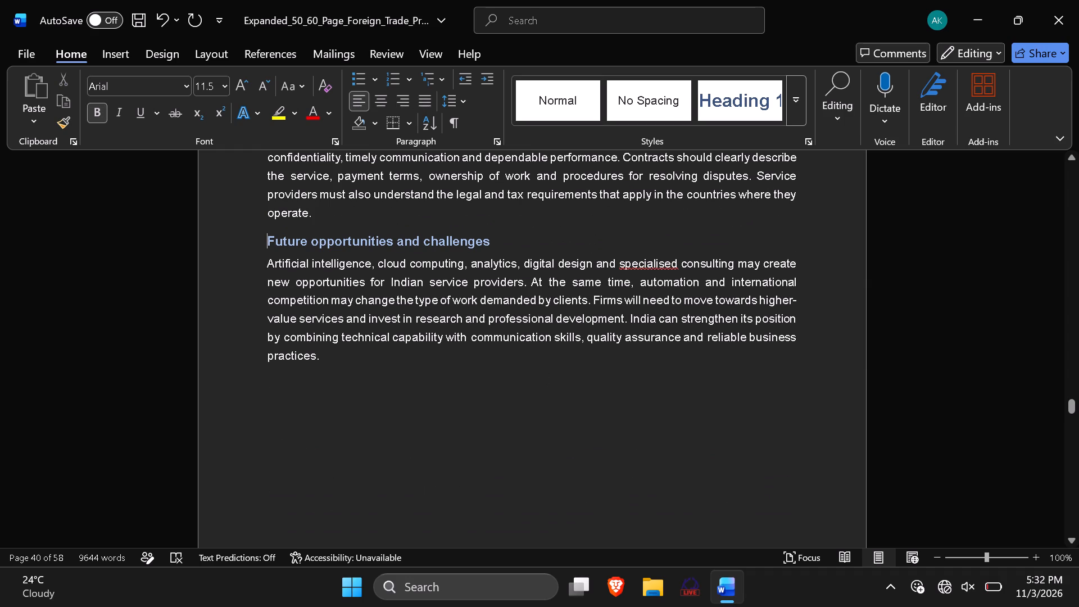
key(shift+Right)
key(shift+Right)
key(shift+Right)
key(shift+Right)
key(shift+Right)
key(shift+Right)
key(shift+Right)
key(shift+Right)
key(shift+Right)
key(shift+Right)
key(shift+Right)
key(shift+Right)
key(shift+Right)
key(shift+Right)
key(shift+Right)
key(shift+Right)
key(shift+Right)
key(shift+Right)
key(shift+Right)
key(shift+Right)
key(shift+Right)
key(shift+Right)
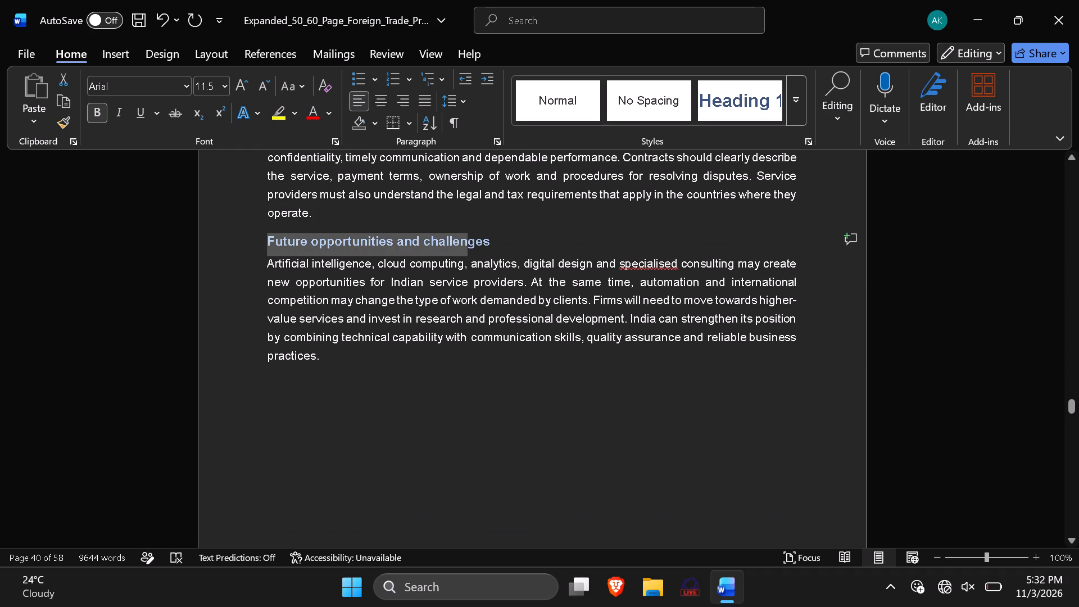
key(shift+Right)
key(shift+Right)
key(shift+Right)
key(Delete)
Delete the "Ports and multimodal connectivity" subheading on page 40, above the paragraph beginning "Ports connect domestic producers".
key(Down)
key(Down)
key(Down)
key(Down)
key(Down)
key(Down)
key(Down)
key(Down)
key(Down)
key(Down)
key(Down)
key(Down)
key(Down)
key(Down)
key(Down)
key(Down)
key(Down)
key(Down)
key(Down)
key(Down)
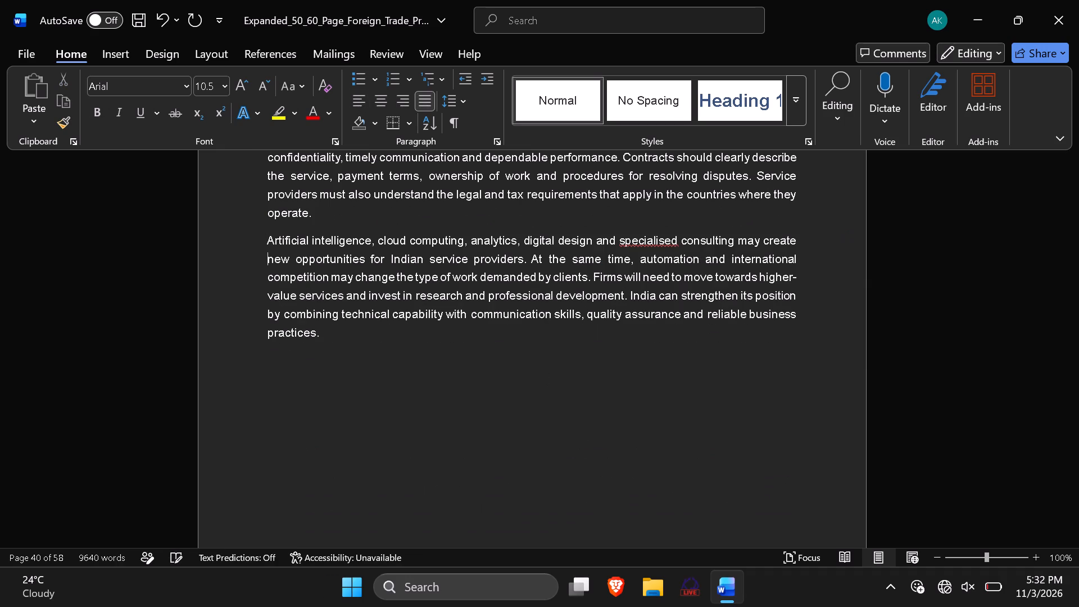
key(Up)
key(Up)
key(Up)
key(Up)
key(Up)
key(Up)
key(Up)
key(Up)
key(Up)
key(Up)
key(Up)
key(Up)
key(Up)
key(Up)
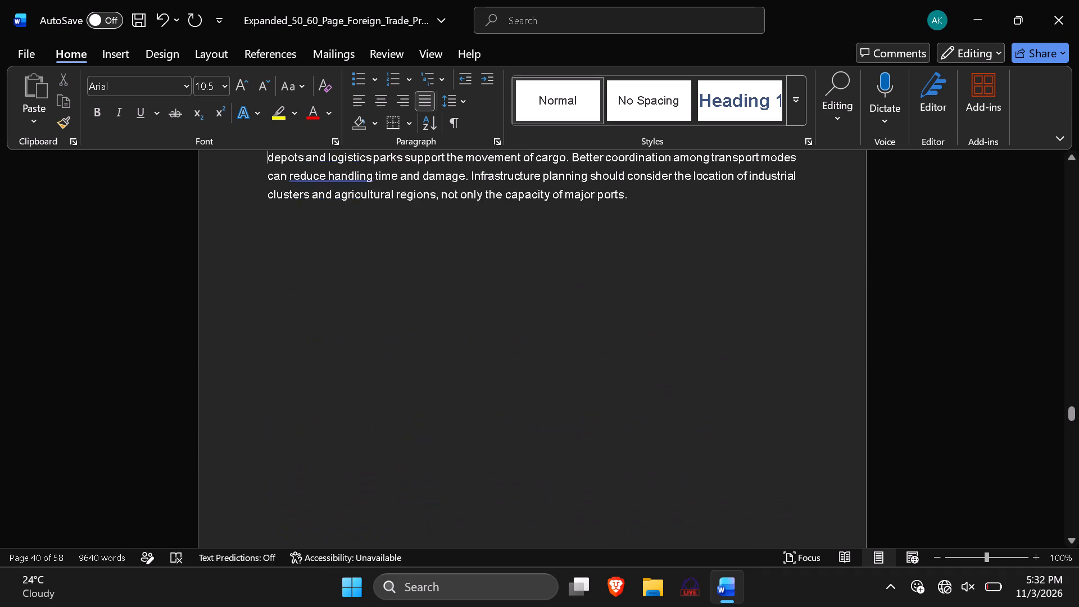
key(Up)
key(Up)
key(Up)
key(Up)
key(Up)
key(Up)
key(Up)
key(Up)
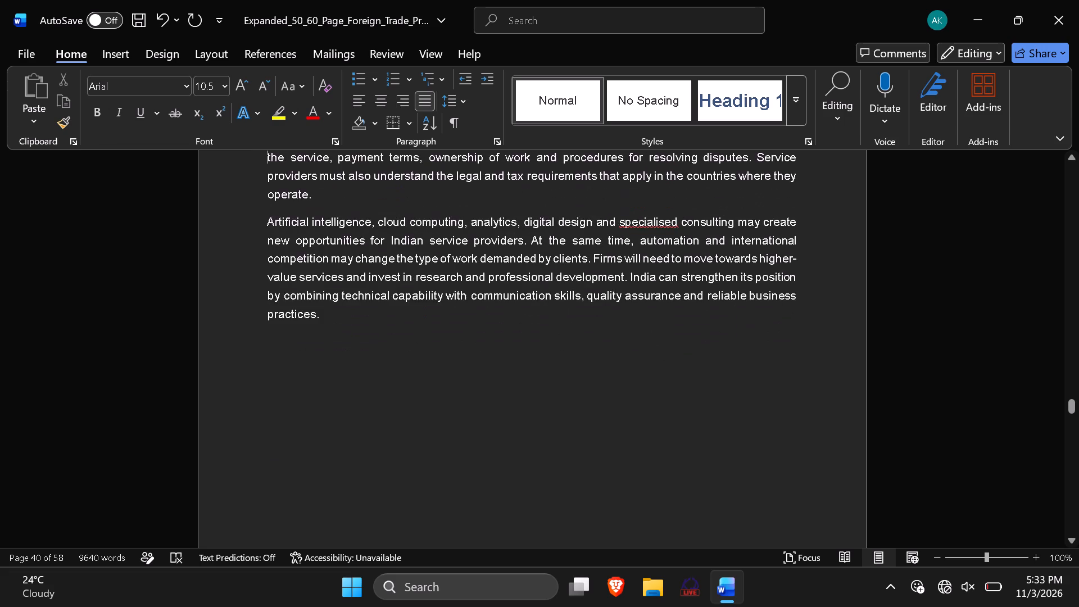
key(Up)
key(Down)
key(Down)
key(Down)
key(Down)
key(Down)
key(Down)
key(Down)
key(Down)
key(Down)
key(Down)
key(Down)
key(Down)
key(Down)
key(Down)
key(Down)
key(Down)
key(Down)
key(Down)
key(Down)
key(Down)
key(Down)
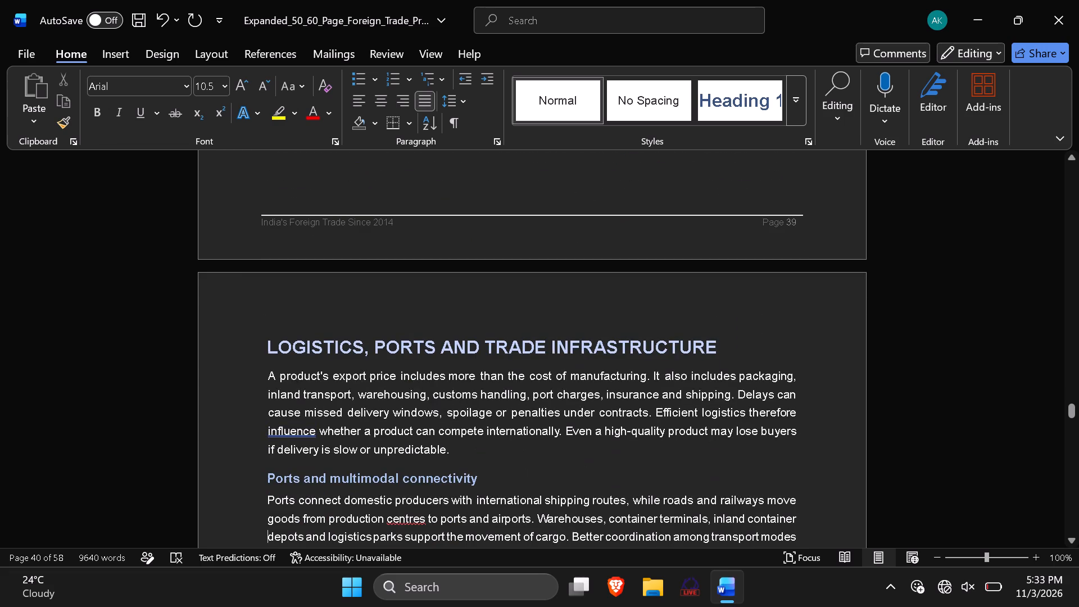
key(Up)
key(Down)
key(Up)
key(Up)
key(Up)
key(shift+Right)
key(shift+Right)
key(shift+Right)
key(shift+Right)
key(shift+Right)
key(shift+Right)
key(shift+Right)
key(shift+Right)
key(shift+Right)
key(shift+Right)
key(shift+Right)
key(shift+Right)
key(shift+Right)
key(shift+Right)
key(shift+Right)
key(shift+Right)
key(shift+Right)
key(shift+Right)
key(shift+Right)
key(shift+Right)
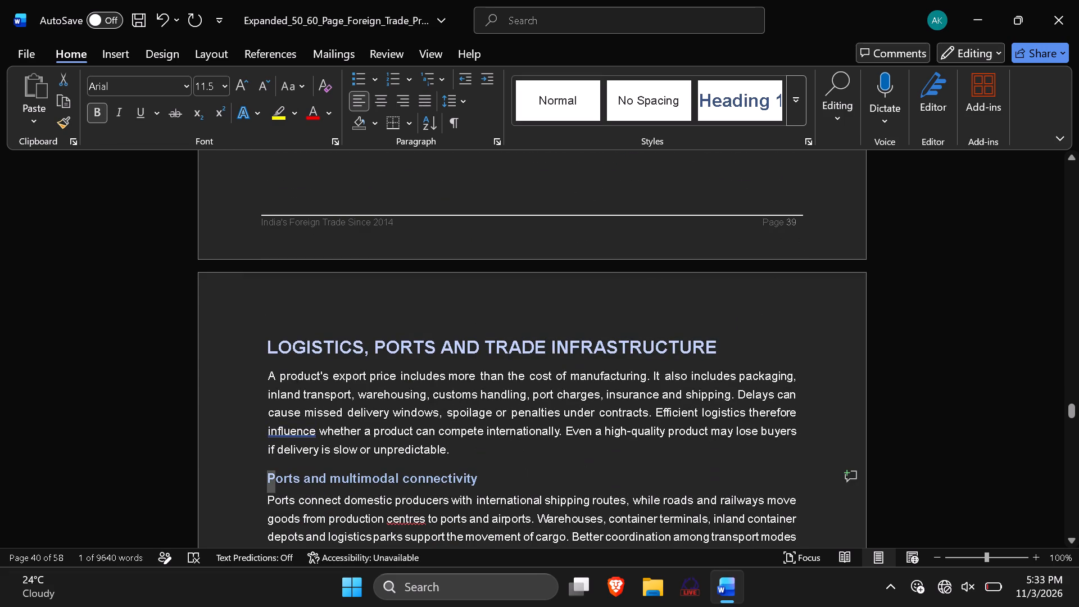
key(shift+Right)
key(shift+Right)
key(shift+Right)
key(shift+Right)
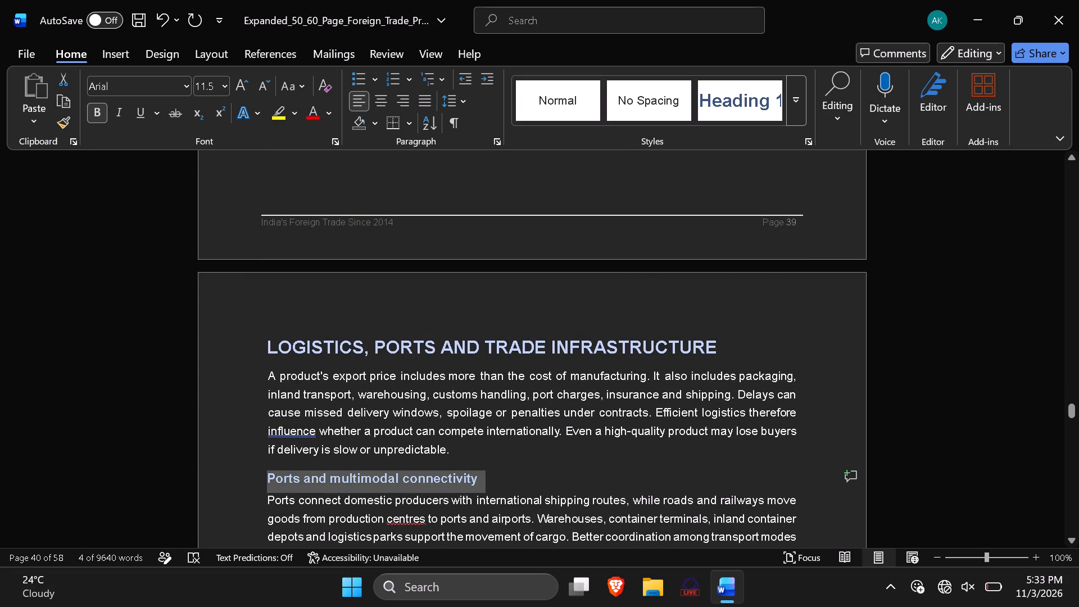
key(Delete)
Delete the "18. LOGISTICS, PORTS AND TRADE INFRASTRUCTURE — CONTINUED" heading and the "Digital tracking and process coordination" subheading on page 41.
key(Down)
key(Down)
key(Down)
key(Down)
key(Down)
key(Down)
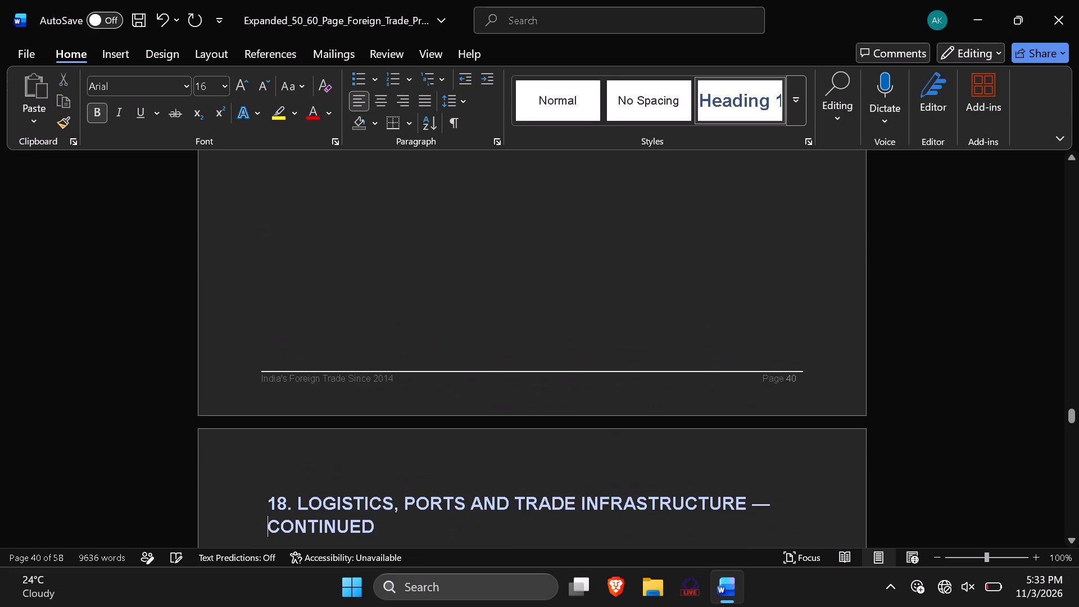
key(Down)
key(Up)
key(Up)
key(shift+Right)
key(shift+Right)
key(shift+Right)
key(shift+Right)
key(shift+Right)
key(shift+Right)
key(shift+Right)
key(shift+Right)
key(shift+Right)
key(shift+Right)
key(shift+Right)
key(shift+Right)
key(shift+Right)
key(shift+Right)
key(shift+Right)
key(shift+Right)
key(shift+Right)
key(shift+Right)
key(shift+Right)
key(shift+Right)
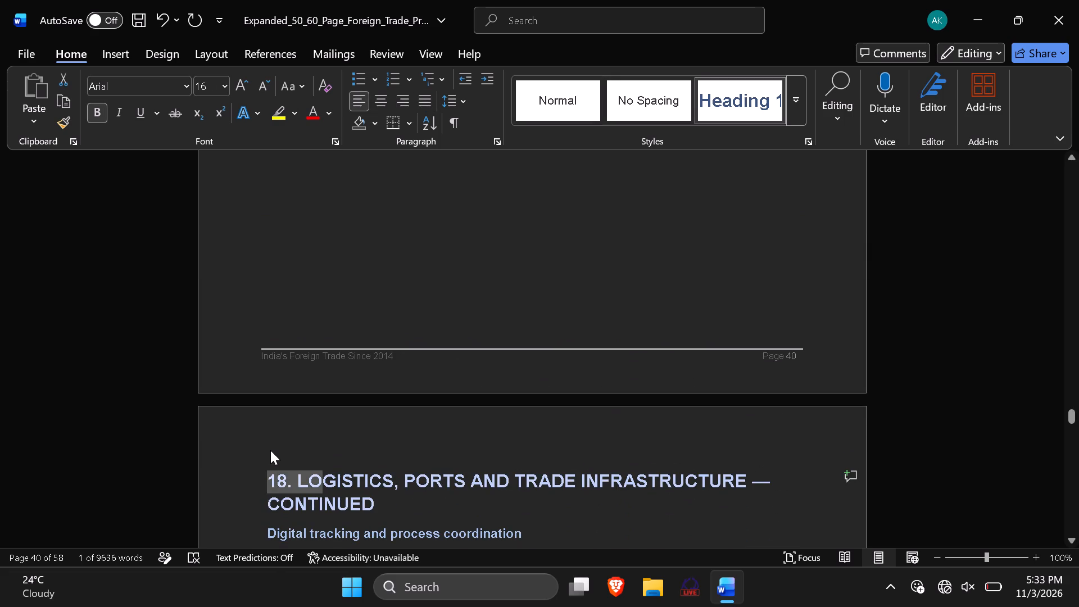
key(shift+Down)
key(shift+Right)
key(shift+Right)
key(shift+Right)
key(shift+Right)
key(shift+Right)
key(shift+Right)
key(shift+Right)
key(shift+Right)
key(shift+Right)
key(shift+Right)
key(shift+Right)
key(shift+Right)
key(shift+Right)
key(shift+Right)
key(shift+Right)
key(shift+Right)
key(shift+Right)
key(shift+Right)
key(shift+Right)
key(shift+Right)
key(shift+Right)
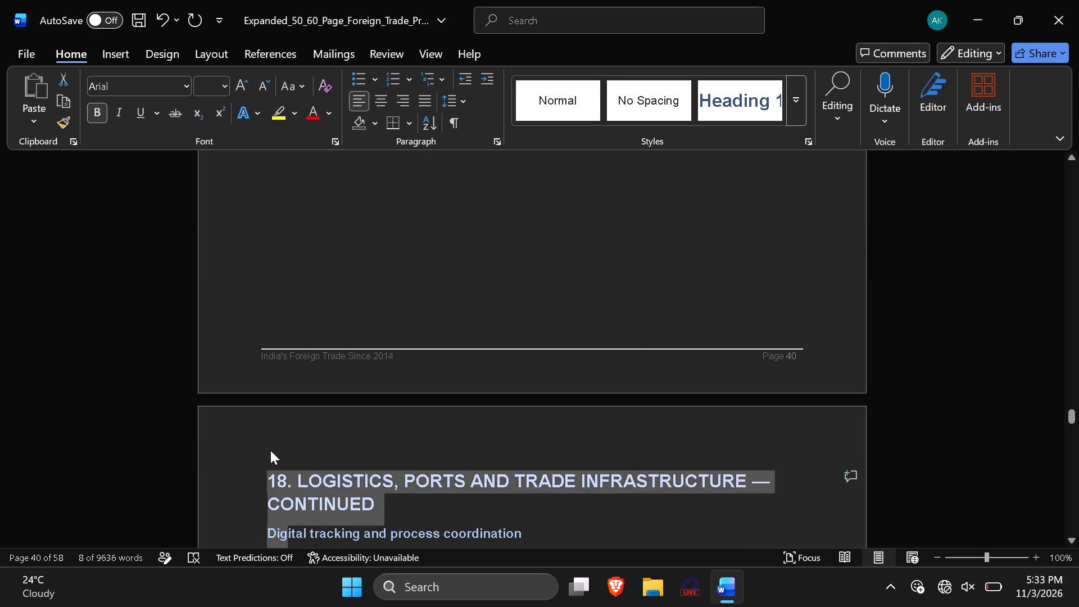
key(shift+Left)
key(shift+Left)
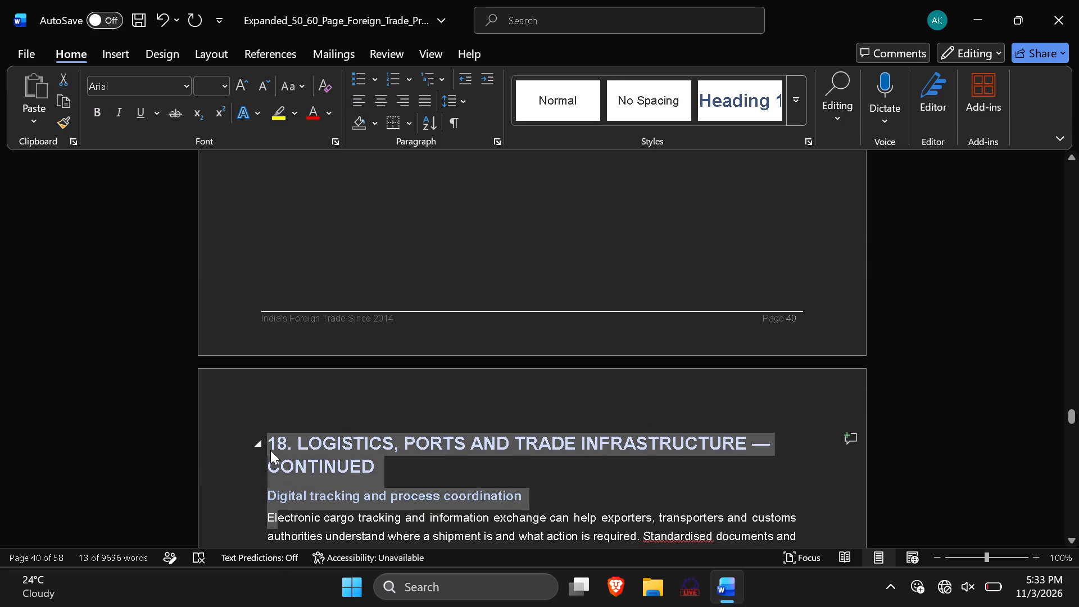
key(shift+Left)
key(shift+Left)
key(Delete)
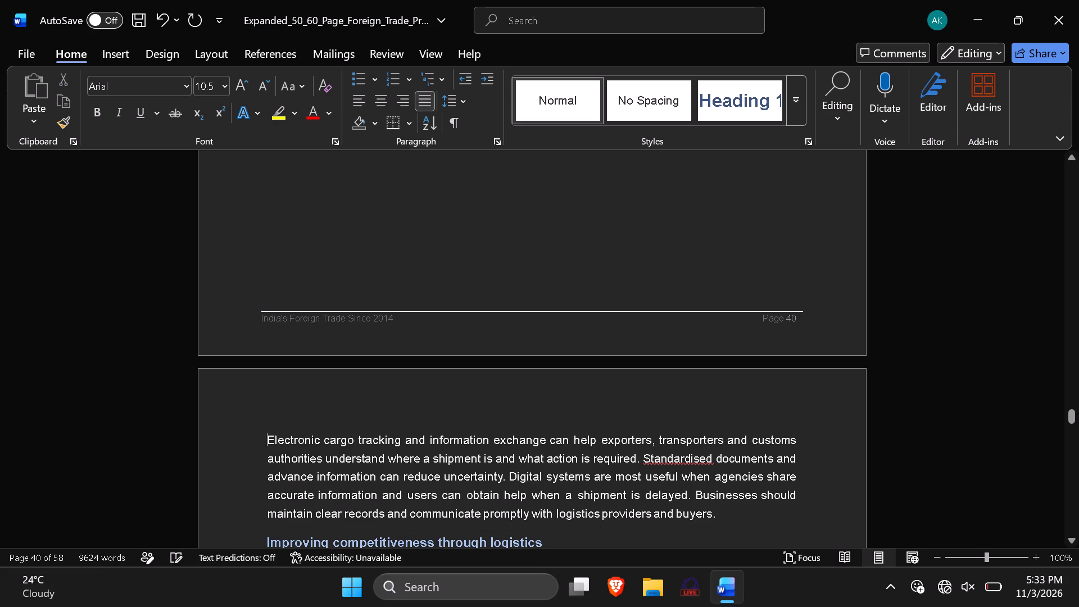
Delete the "Improving competitiveness through logistics" subheading on page 41, above the paragraph beginning "India can improve export competitiveness".
key(Down)
key(Down)
key(Down)
key(Down)
key(Down)
key(Up)
key(Down)
key(shift+Right)
key(shift+Right)
key(shift+Right)
key(shift+Right)
key(shift+Right)
key(shift+Right)
key(shift+Right)
key(shift+Right)
key(shift+Right)
key(shift+Right)
key(shift+Right)
key(shift+Right)
key(shift+Right)
key(shift+Right)
key(shift+Right)
key(shift+Right)
key(shift+Right)
key(shift+Right)
key(shift+Right)
key(shift+Right)
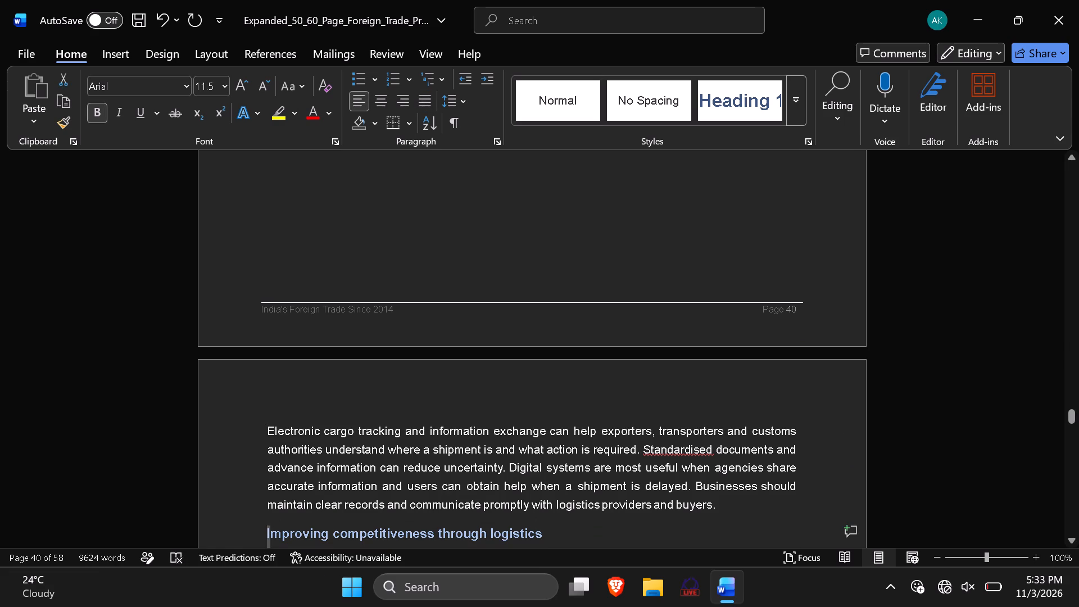
key(shift+Right)
key(shift+Right)
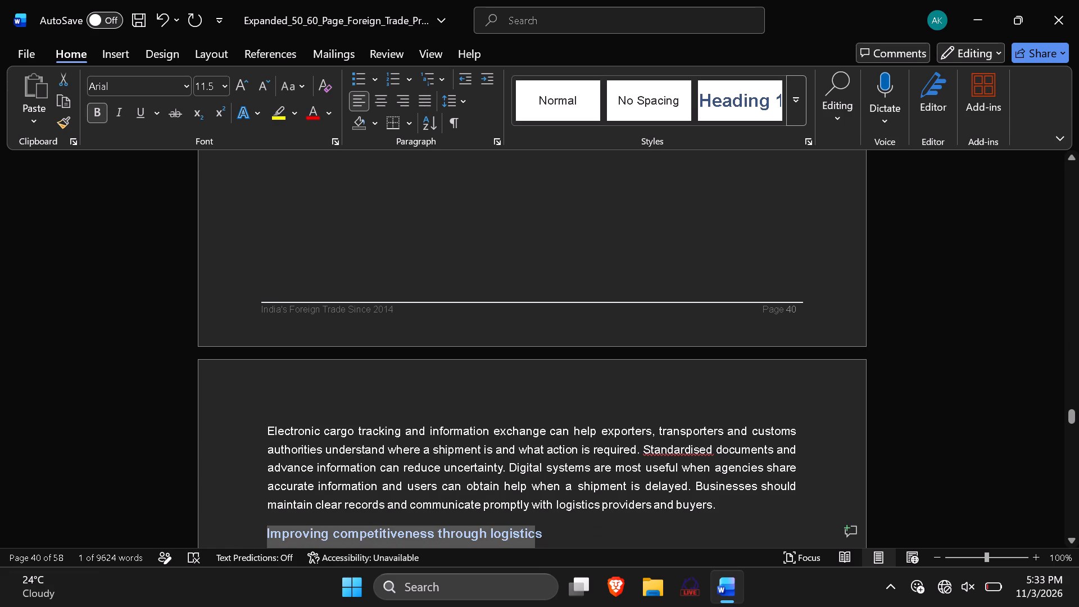
key(shift+Right)
key(Delete)
key(Down)
key(Up)
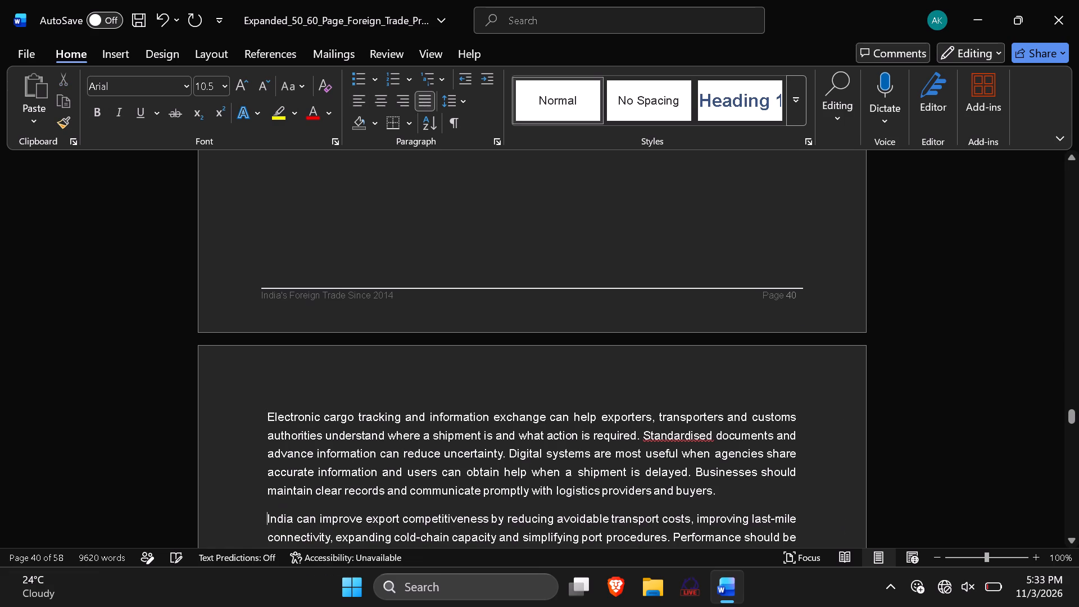
key(BackSpace)
Remove the number "19." from the "FOREIGN DIRECT INVESTMENT AND GLOBAL VALUE CHAINS" heading on page 42.
key(Down)
key(Down)
key(Down)
key(Down)
key(Down)
key(Down)
key(Down)
key(Down)
key(Down)
key(Down)
key(Down)
key(Down)
key(Down)
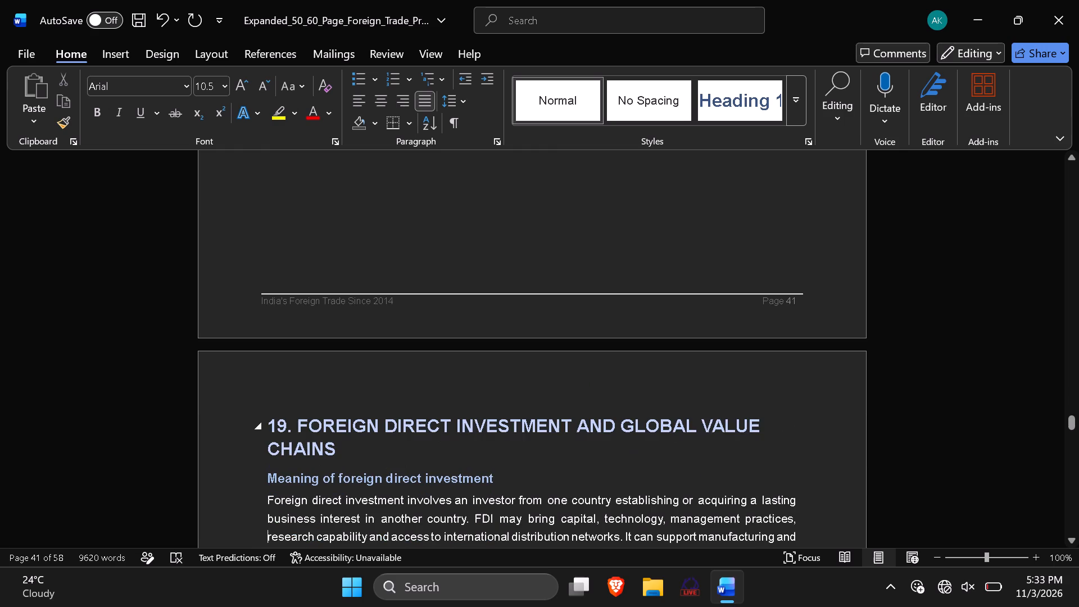
key(Up)
key(Up)
key(Up)
key(Up)
key(Up)
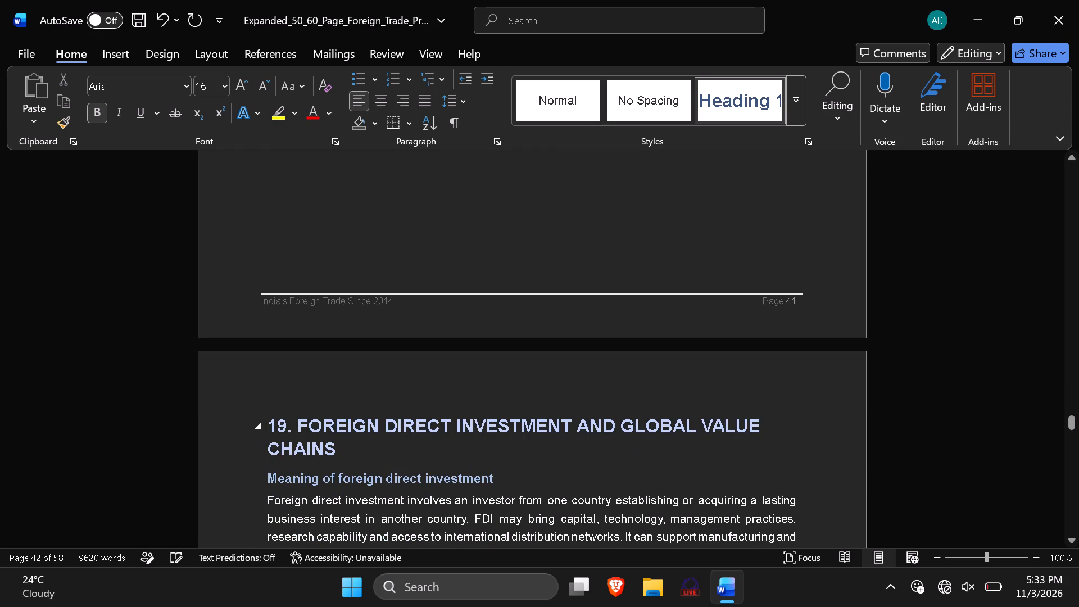
key(Delete)
key(Delete)
key(Delete)
key(Delete)
Delete the "Meaning of foreign direct investment" subheading on page 42, above the paragraph beginning "Foreign direct investment involves".
key(Down)
key(Down)
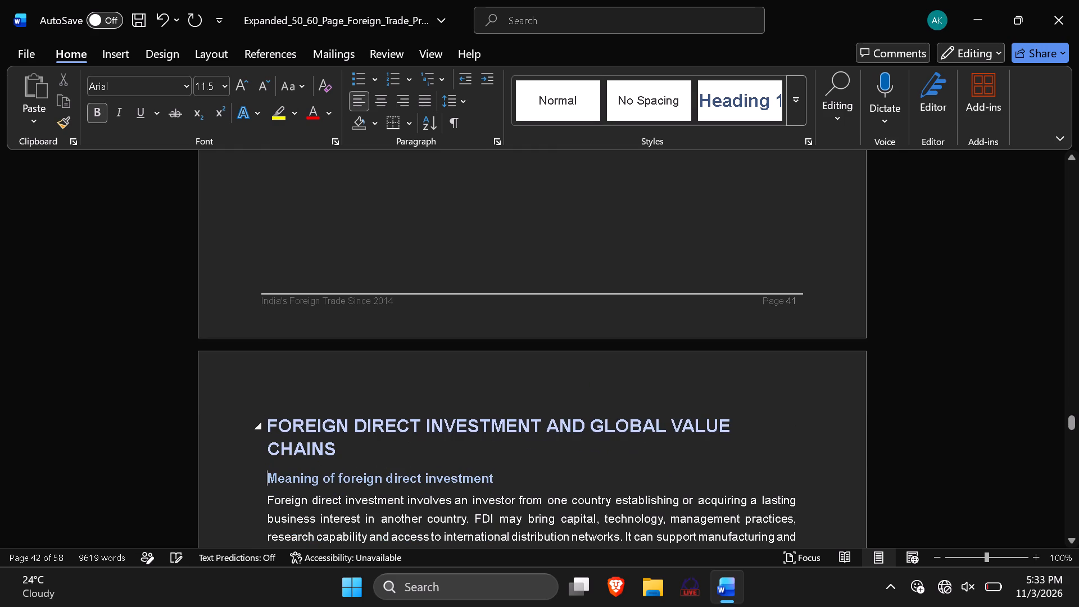
key(shift+Right)
key(shift+Right)
key(shift+Right)
key(shift+Right)
key(shift+Right)
key(shift+Right)
key(shift+Right)
key(shift+Right)
key(shift+Right)
key(shift+Right)
key(shift+Right)
key(shift+Right)
key(shift+Right)
key(shift+Right)
key(shift+Right)
key(shift+Right)
key(shift+Right)
key(shift+Right)
key(shift+Right)
key(shift+Right)
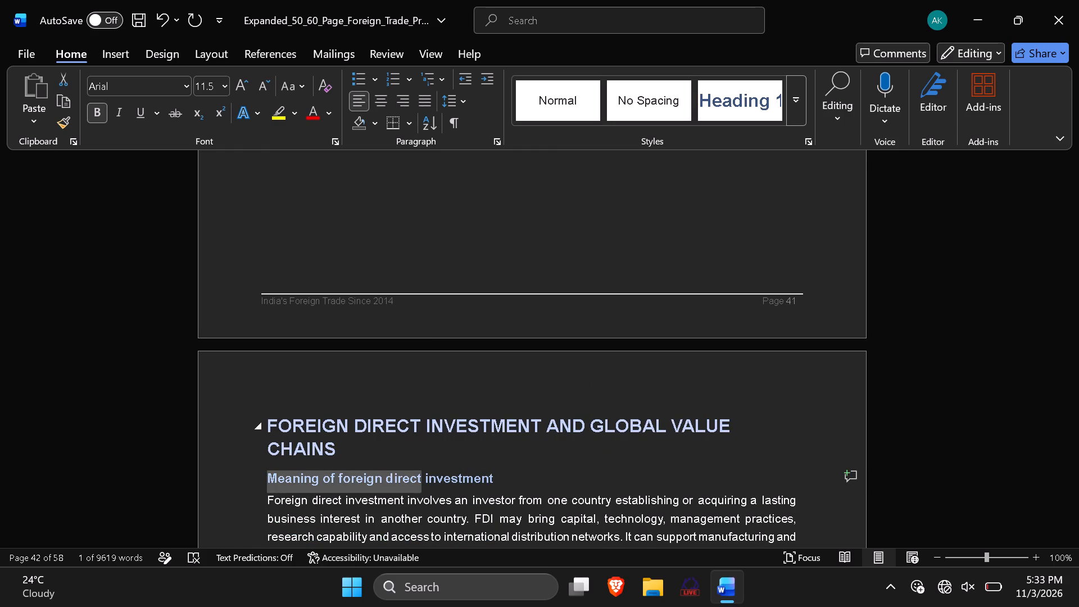
key(shift+Right)
key(shift+Right)
key(shift+Right)
key(shift+Right)
key(shift+Right)
key(shift+Right)
key(Delete)
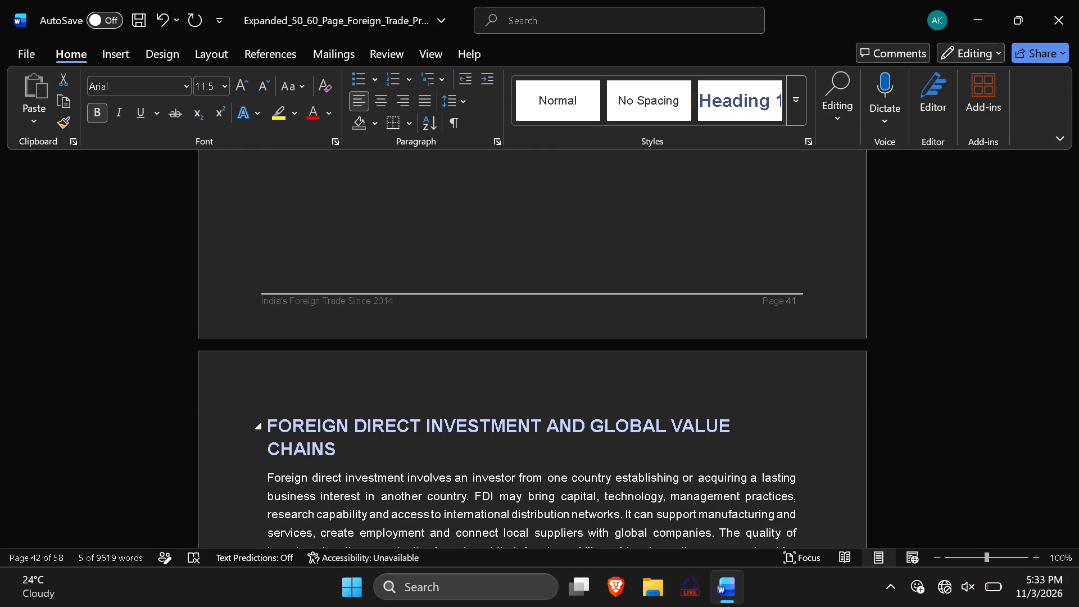
Delete the "19. FOREIGN DIRECT INVESTMENT AND GLOBAL VALUE CHAINS — CONTINUED" heading and the "Investment climate and policy" subheading on page 43.
key(Down)
key(Down)
key(Down)
key(Down)
key(Down)
key(Down)
key(Down)
key(Down)
key(Down)
key(Down)
key(Down)
key(Down)
key(Down)
key(Down)
key(Down)
key(Down)
key(Down)
key(Down)
key(Down)
key(Down)
key(Up)
key(Up)
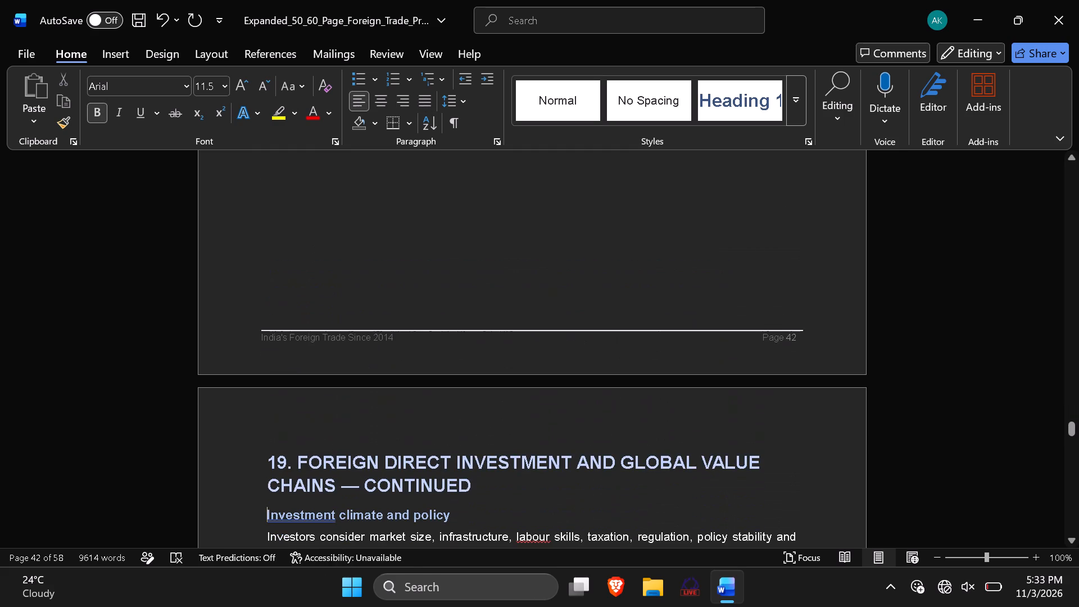
key(Up)
key(shift+Right)
key(shift+Right)
key(shift+Right)
key(shift+Right)
key(shift+Right)
key(shift+Right)
key(shift+Right)
key(shift+Down)
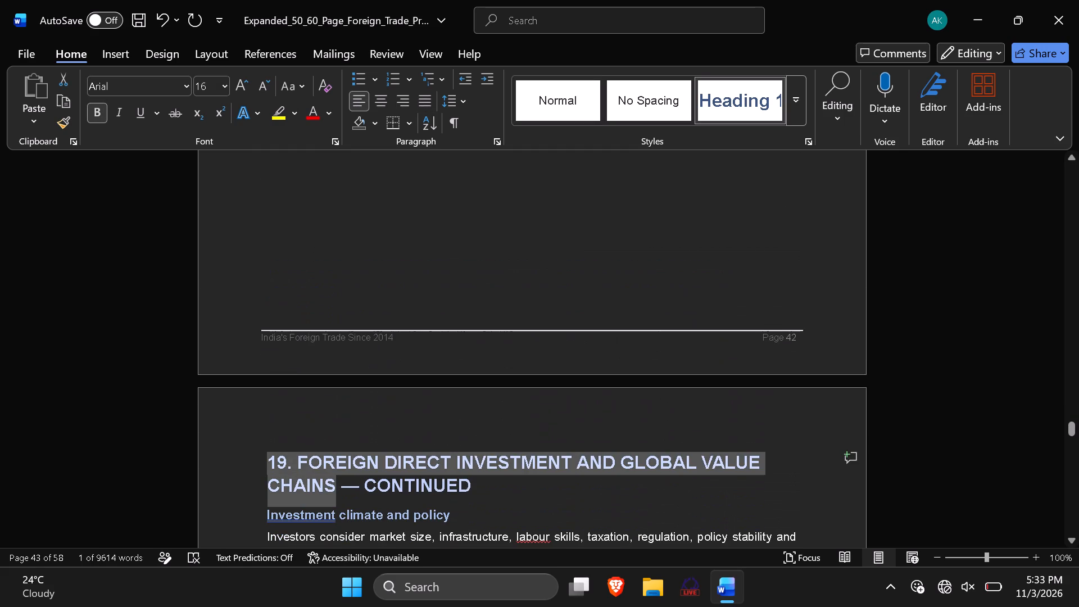
key(shift+Right)
key(shift+Right)
key(shift+Right)
key(shift+Down)
key(shift+Right)
key(shift+Right)
key(shift+Right)
key(shift+Right)
key(shift+Right)
key(shift+Right)
key(shift+Right)
key(shift+Right)
key(shift+Right)
key(shift+Right)
key(shift+Right)
key(shift+Right)
key(shift+Right)
key(shift+Right)
key(shift+Right)
key(shift+Right)
key(shift+Right)
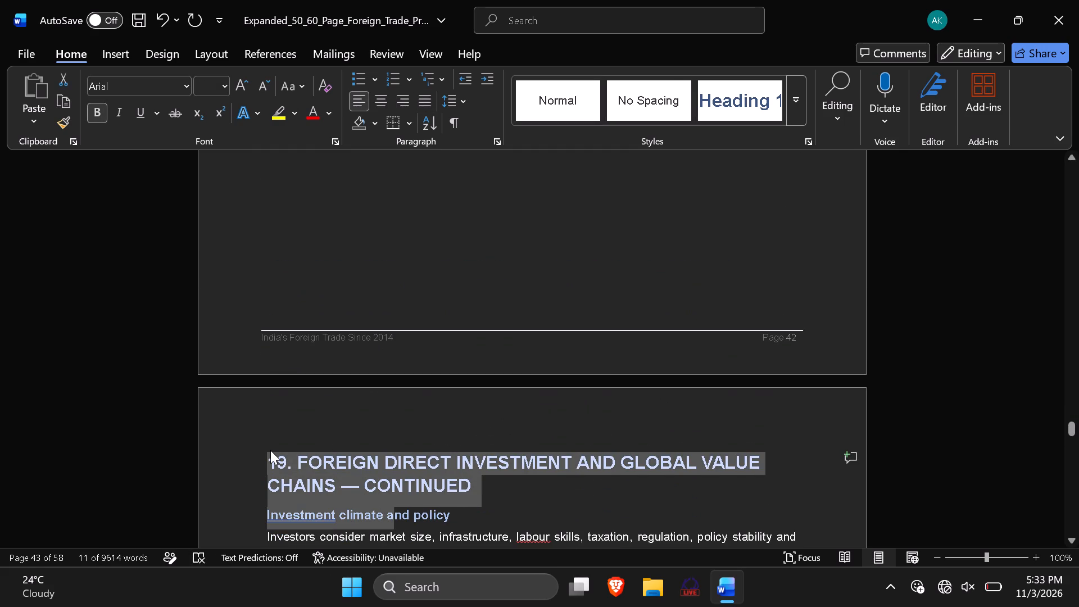
key(shift+Left)
key(shift+Left)
key(shift+Left)
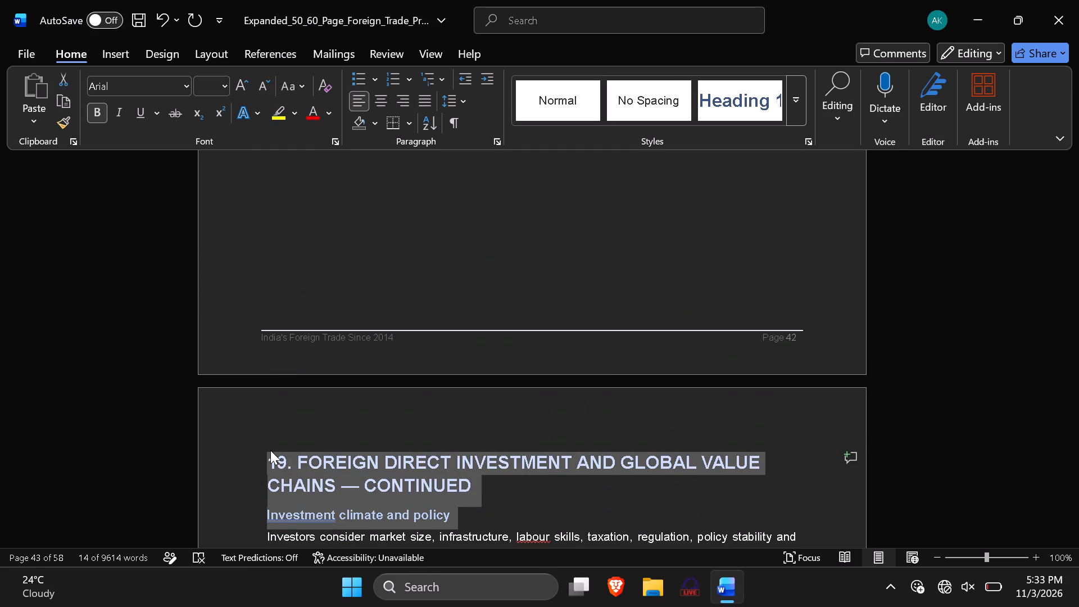
key(Delete)
Delete the "Connection with global value chains" subheading on page 42, above the paragraph beginning "A global value chain divides".
key(Up)
key(Up)
key(Up)
key(Up)
key(Up)
key(Up)
key(Up)
key(Up)
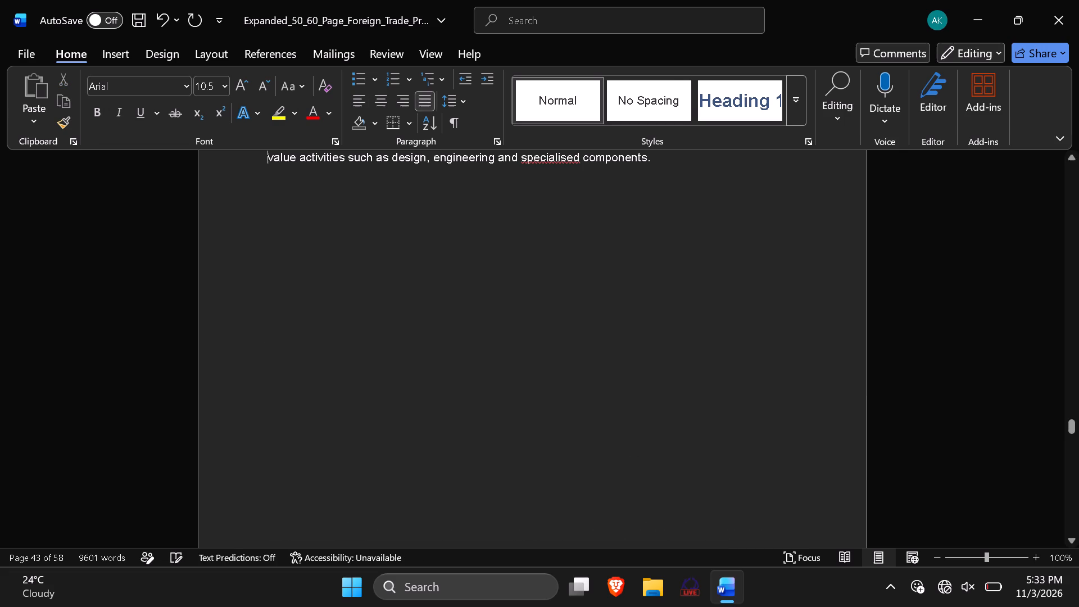
key(Up)
key(Down)
key(shift+Right)
key(shift+Right)
key(shift+Right)
key(shift+Right)
key(shift+Right)
key(shift+Right)
key(shift+Right)
key(shift+Right)
key(shift+Right)
key(shift+Right)
key(shift+Right)
key(shift+Right)
key(shift+Right)
key(shift+Right)
key(shift+Right)
key(shift+Right)
key(shift+Right)
key(shift+Right)
key(shift+Right)
key(shift+Right)
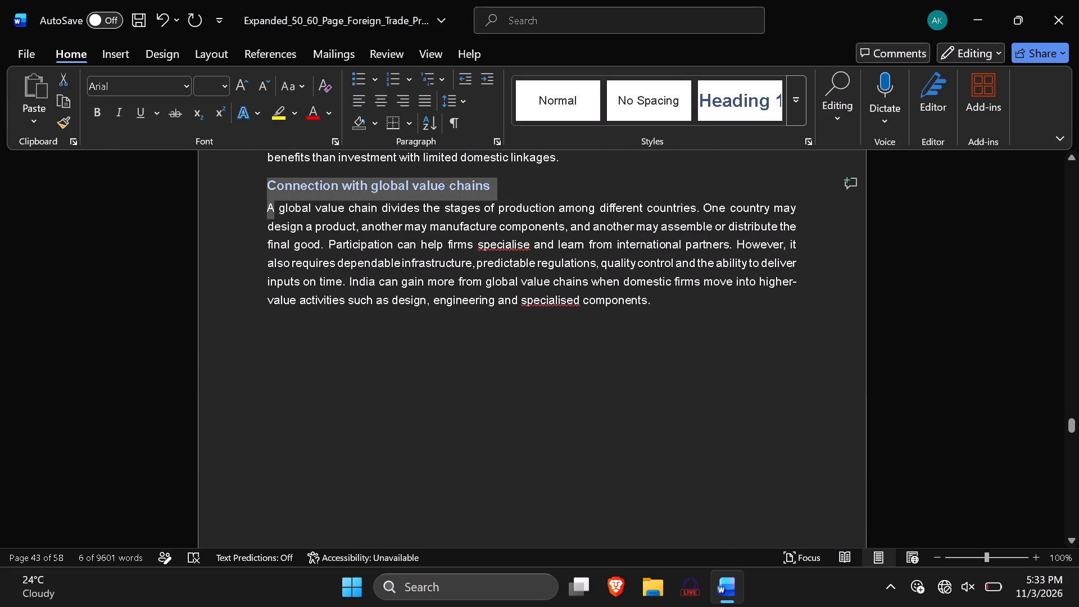
key(shift+Left)
key(Delete)
Delete the "Ensuring wider domestic benefits" subheading on page 43, above the paragraph beginning "The benefits of FDI are stronger".
key(Down)
key(Down)
key(Down)
key(Down)
key(Down)
key(Down)
key(Down)
key(Down)
key(Down)
key(Down)
key(Down)
key(Down)
key(Down)
key(Down)
key(Down)
key(Down)
key(Down)
key(Down)
key(Down)
key(Down)
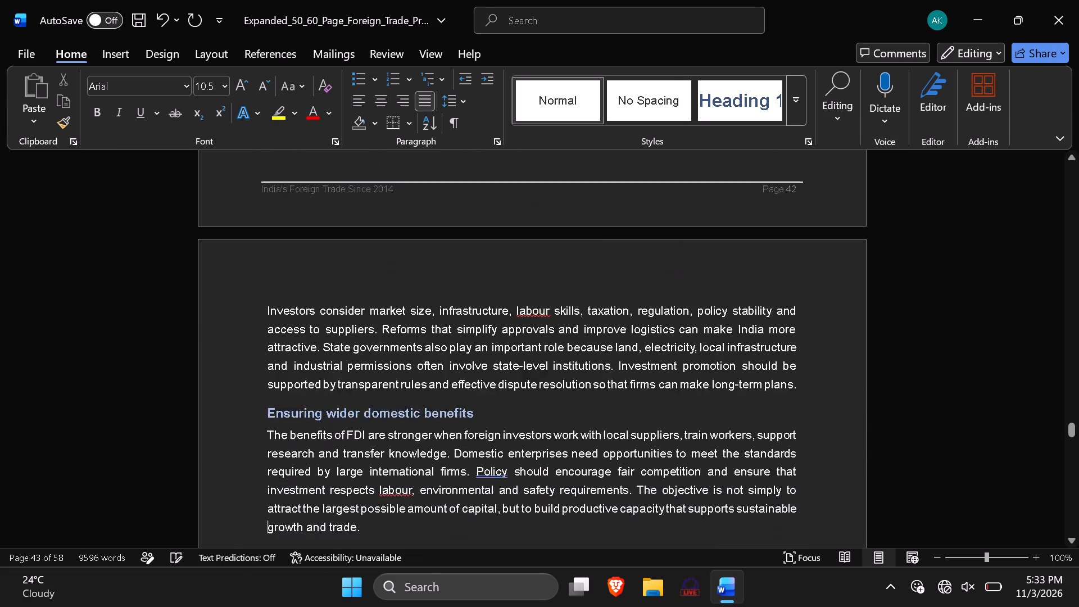
key(Up)
key(Up)
key(Up)
key(Up)
key(Up)
key(Up)
key(Up)
key(Up)
key(Up)
key(Up)
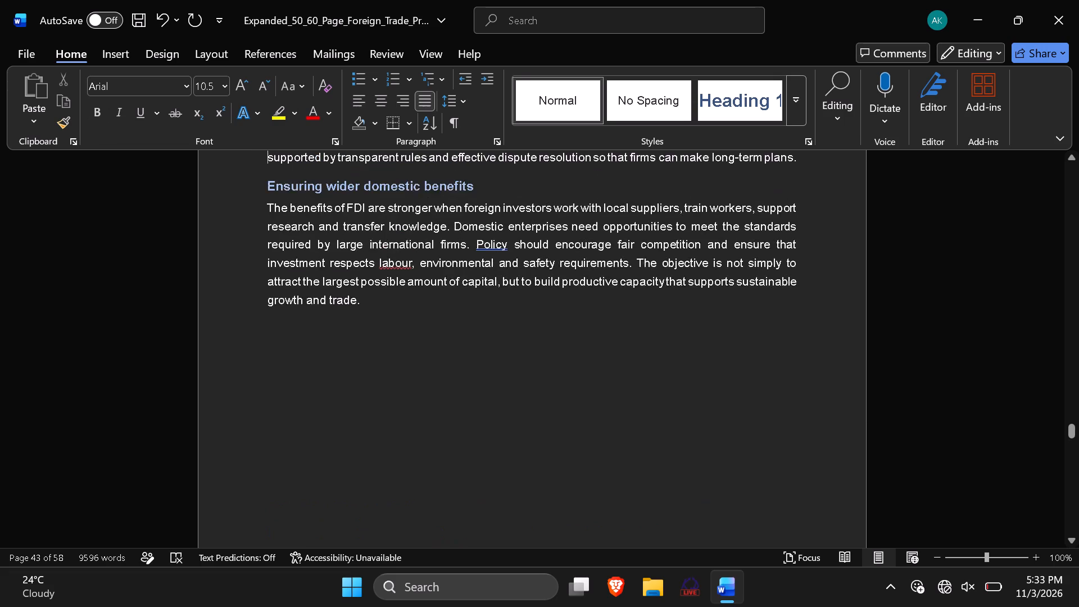
key(Down)
key(Down)
key(Down)
key(Up)
key(Delete)
key(Delete)
key(Delete)
key(Delete)
key(Delete)
key(Delete)
key(Delete)
key(Delete)
key(Delete)
key(Delete)
key(Delete)
key(Delete)
key(Delete)
key(Delete)
key(Delete)
key(Delete)
key(Delete)
key(Delete)
key(Delete)
key(Delete)
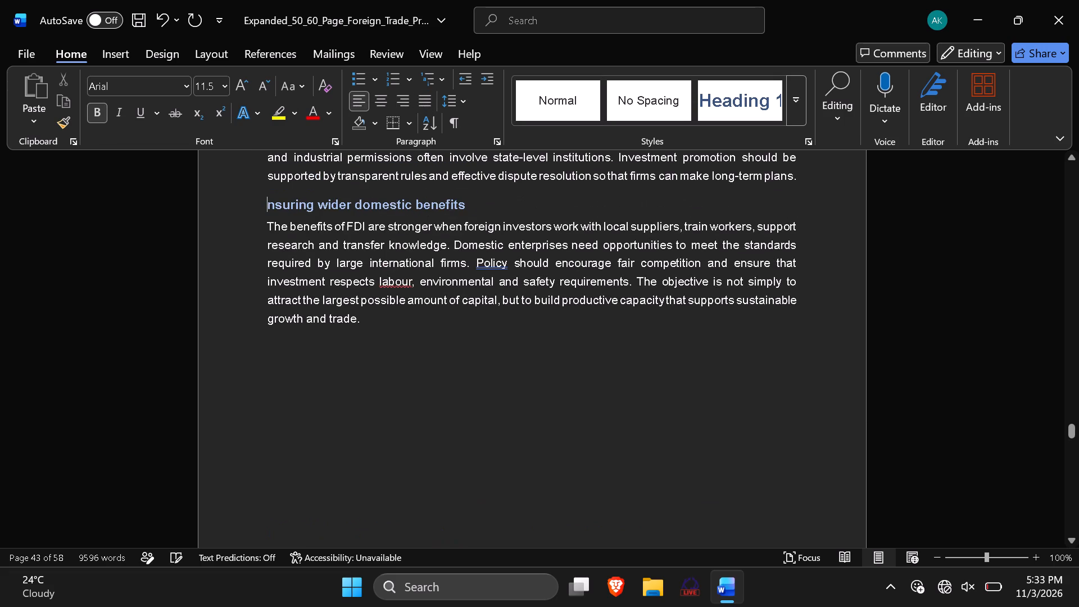
key(Delete)
key(Delete)
key(Delete)
key(Delete)
key(Delete)
key(Delete)
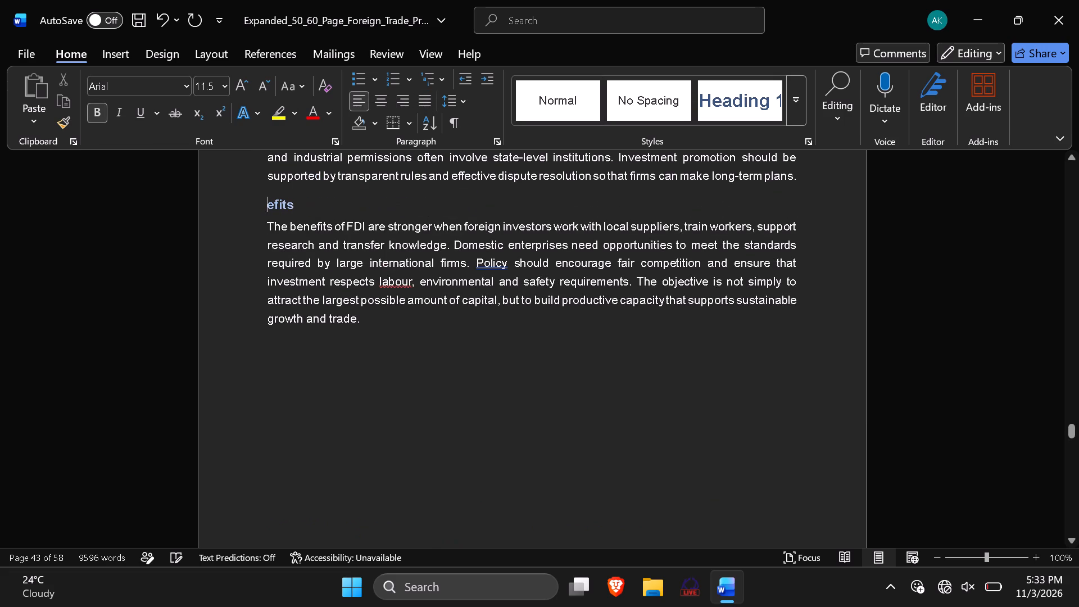
key(Delete)
key(Delete)
key(Delete)
key(Delete)
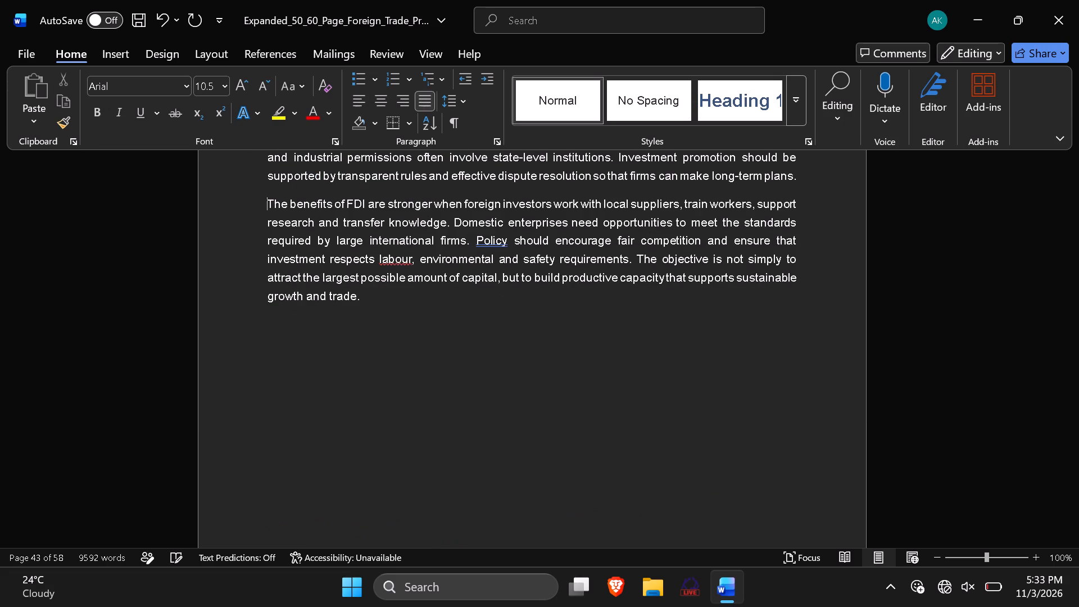
Remove the number "20." from the "EXPORT DOCUMENTATION AND TRADE PROCEDURES" heading on page 44.
key(Down)
key(Down)
key(Down)
key(Down)
key(Down)
key(Down)
key(Down)
key(Down)
key(Down)
key(Down)
key(Down)
key(Down)
key(Down)
key(Down)
key(Down)
key(Down)
key(Up)
key(Up)
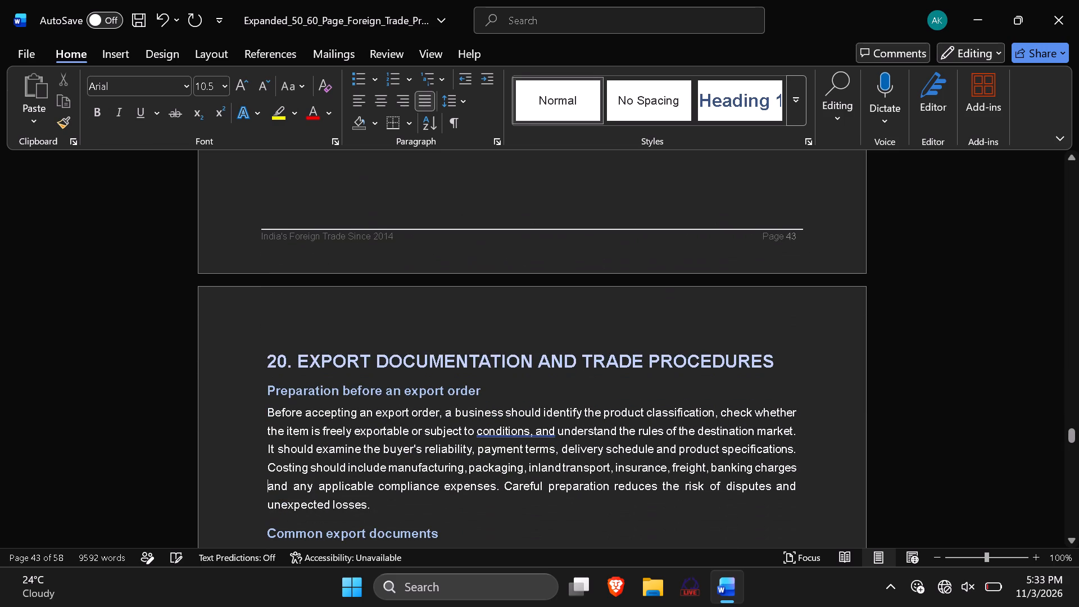
key(Up)
key(Up)
key(Up)
key(Up)
key(Up)
key(Up)
key(Delete)
key(Delete)
key(Delete)
key(Delete)
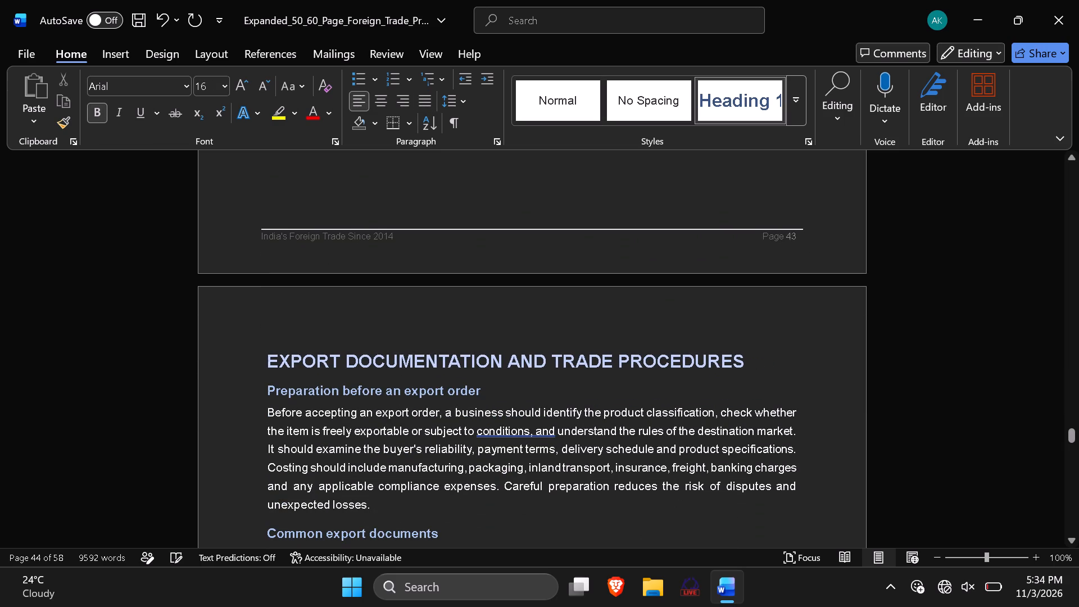
Delete the "Preparation before an export order" subheading on page 44, above the paragraph beginning "Before accepting an export order".
key(Down)
key(shift+Right)
key(shift+Right)
key(shift+Right)
key(shift+Right)
key(shift+Right)
key(shift+Right)
key(shift+Right)
key(shift+Right)
key(shift+Right)
key(shift+Right)
key(shift+Right)
key(shift+Right)
key(shift+Right)
key(shift+Right)
key(shift+Right)
key(shift+Right)
key(shift+Right)
key(shift+Right)
key(shift+Right)
key(shift+Right)
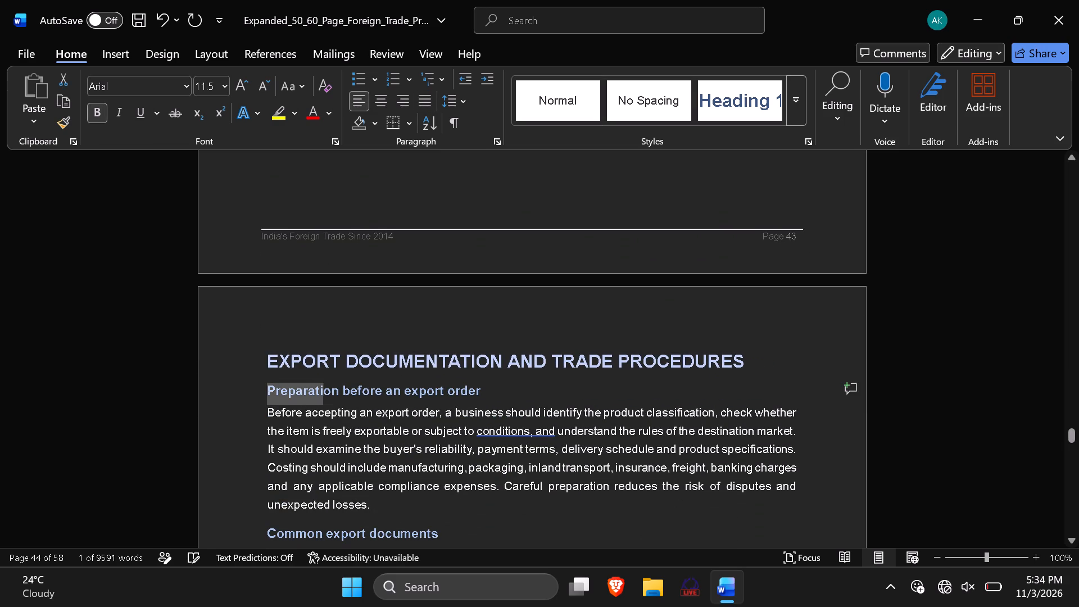
key(shift+Right)
key(shift+Right)
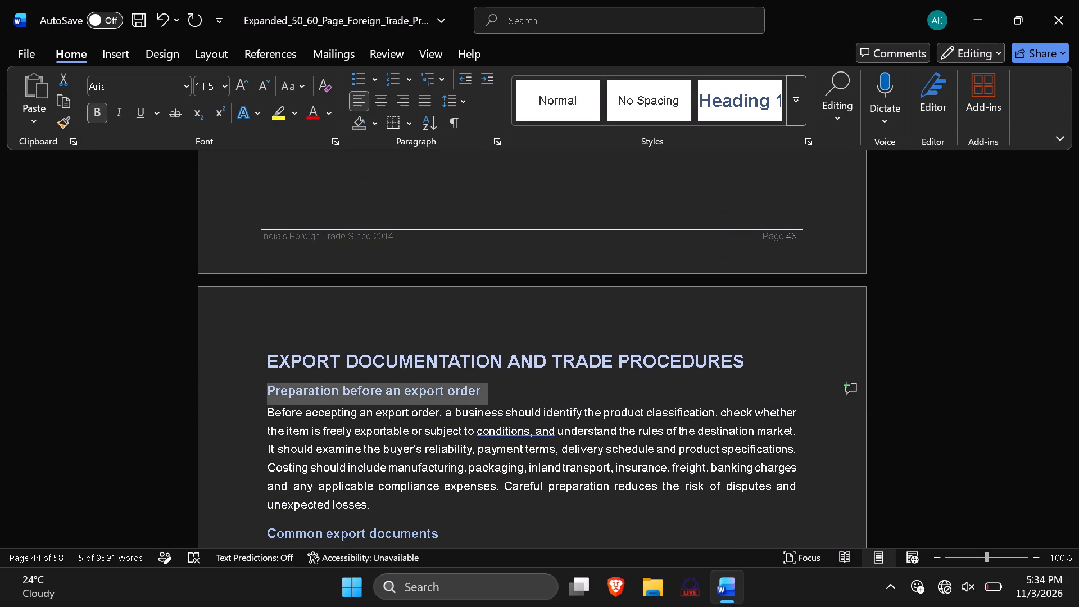
key(Delete)
Delete the "Common export documents" subheading on page 44, above the paragraph beginning "Export transactions may involve".
key(Down)
key(Down)
key(Down)
key(Down)
key(Down)
key(Down)
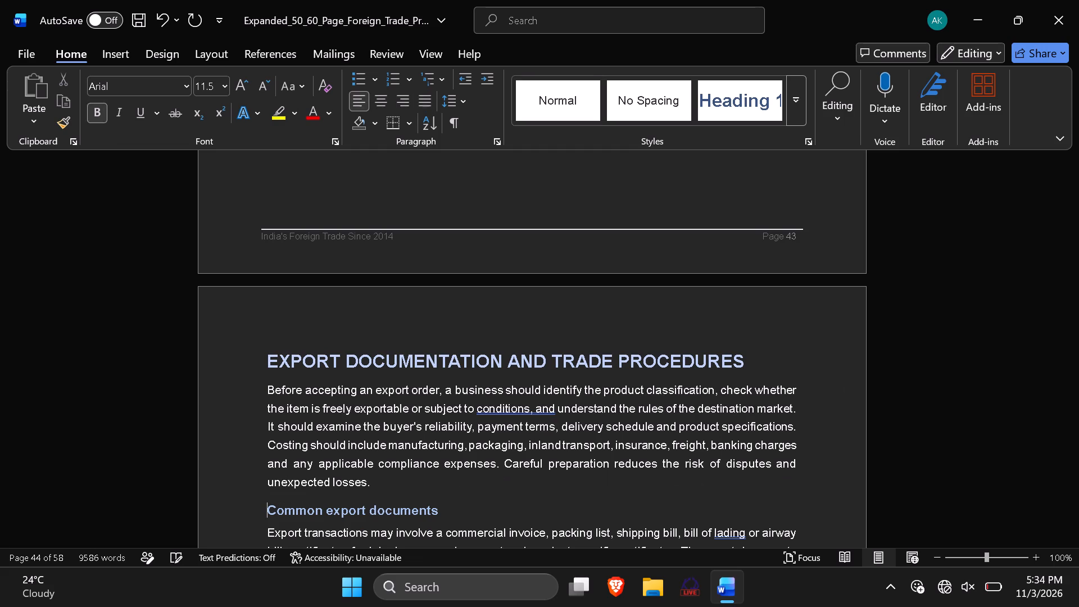
key(Down)
key(Up)
key(shift+Right)
key(shift+Right)
key(shift+Right)
key(shift+Right)
key(shift+Right)
key(shift+Right)
key(shift+Right)
key(shift+Right)
key(shift+Right)
key(shift+Right)
key(shift+Right)
key(shift+Right)
key(shift+Right)
key(shift+Right)
key(shift+Right)
key(shift+Right)
key(shift+Right)
key(shift+Right)
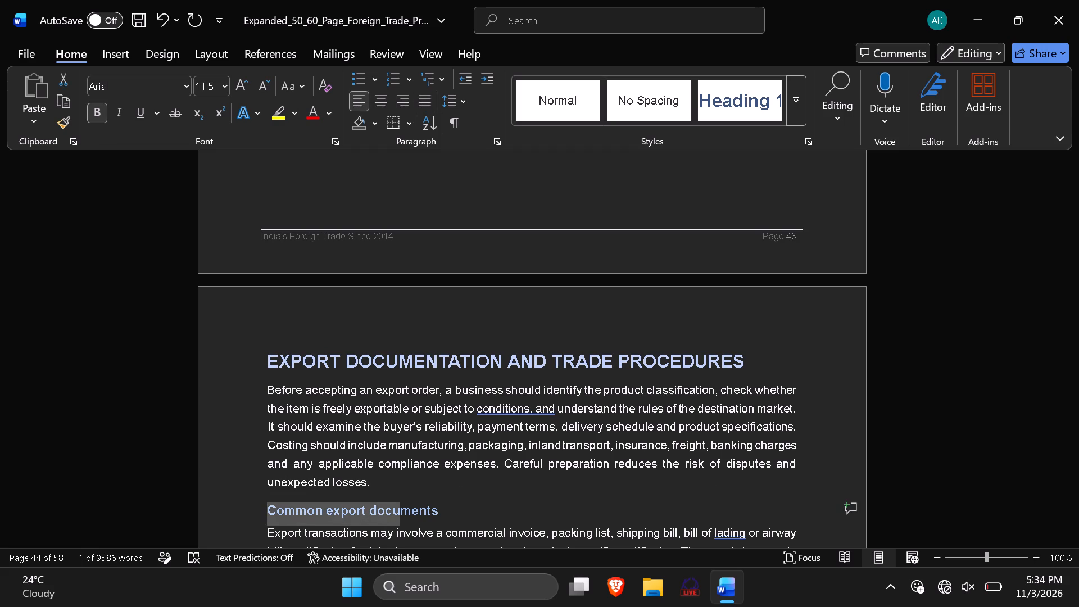
key(shift+Right)
key(shift+Right)
key(shift+Right)
key(shift+Right)
key(shift+Right)
key(Delete)
Delete the "20. EXPORT DOCUMENTATION AND TRADE PROCEDURES — CONTINUED" heading and the "Customs and banking processes" subheading on page 45.
key(Down)
key(Down)
key(Down)
key(Down)
key(Down)
key(Down)
key(Down)
key(Down)
key(Down)
key(Down)
key(Down)
key(Down)
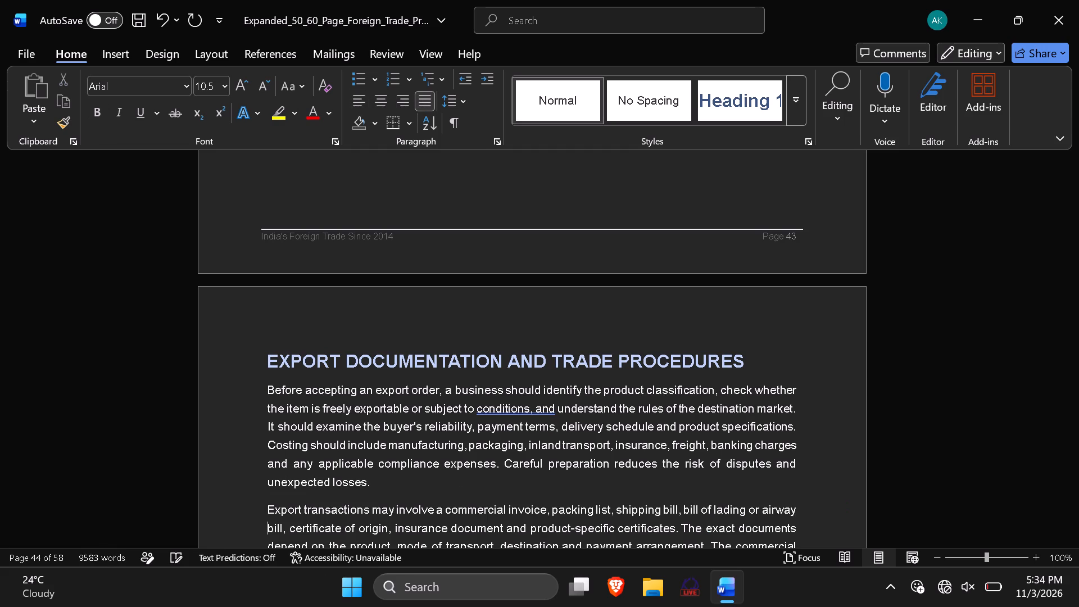
key(Up)
key(Up)
key(Up)
key(Up)
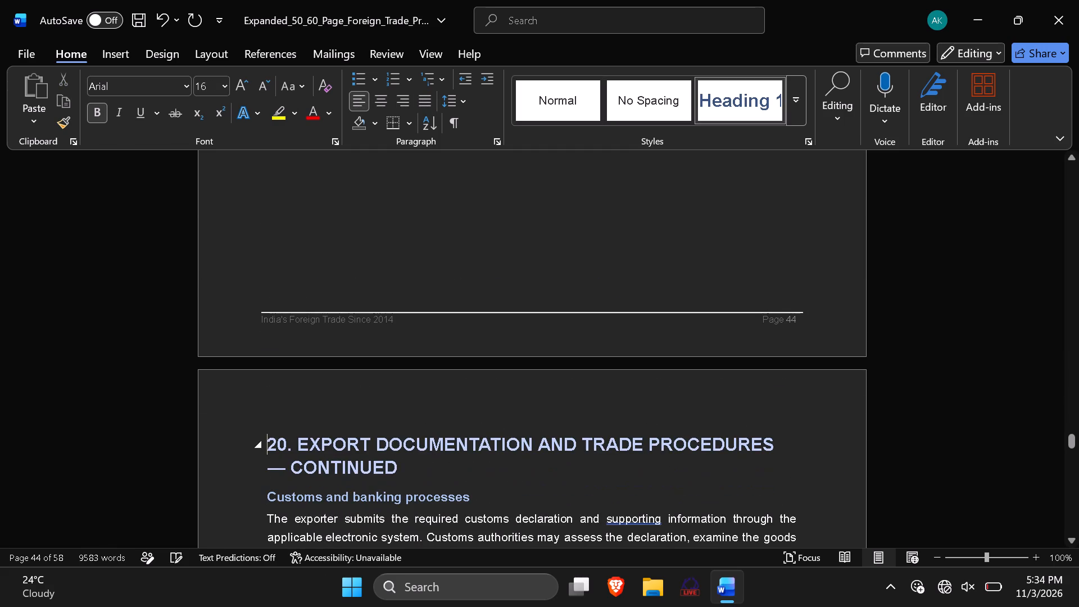
key(shift+Right)
key(shift+Right)
key(shift+Right)
key(shift+Right)
key(shift+Right)
key(shift+Right)
key(shift+Right)
key(shift+Right)
key(shift+Right)
key(shift+Right)
key(shift+Right)
key(shift+Right)
key(shift+Right)
key(shift+Right)
key(shift+Right)
key(shift+Right)
key(shift+Right)
key(shift+Right)
key(shift+Down)
key(shift+Right)
key(shift+Right)
key(shift+Right)
key(shift+Right)
key(shift+Right)
key(shift+Right)
key(shift+Right)
key(shift+Right)
key(shift+Right)
key(shift+Right)
key(shift+Right)
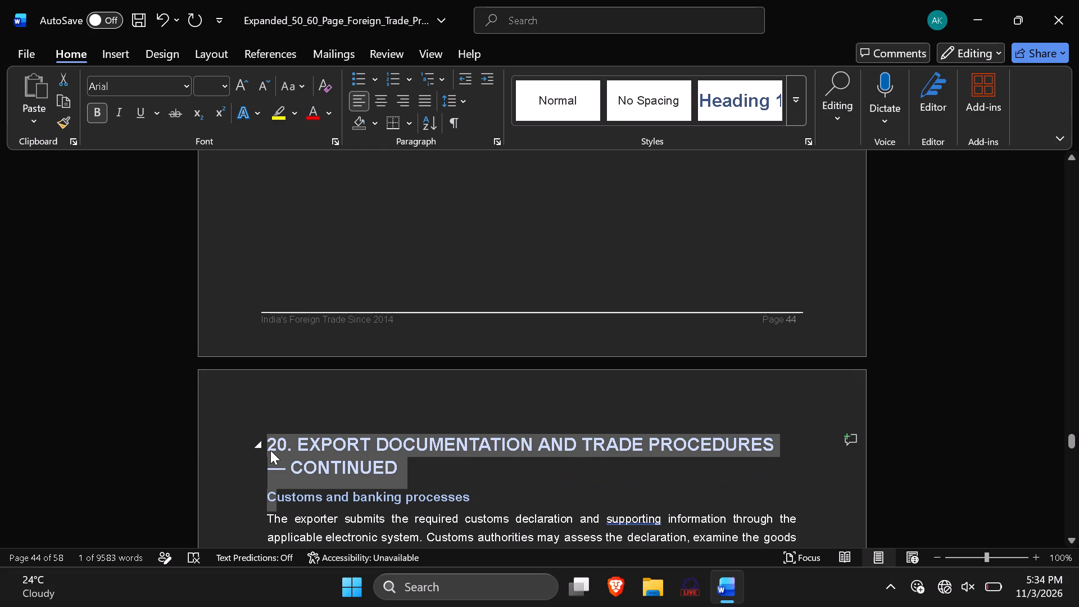
key(shift+Right)
key(shift+Right)
key(shift+Right)
key(shift+Right)
key(shift+Right)
key(shift+Right)
key(shift+Right)
key(shift+Right)
key(shift+Right)
key(shift+Right)
key(shift+Right)
key(shift+Right)
key(shift+Right)
key(shift+Right)
key(shift+Right)
key(shift+Right)
key(shift+Right)
key(shift+Right)
key(shift+Right)
key(shift+Right)
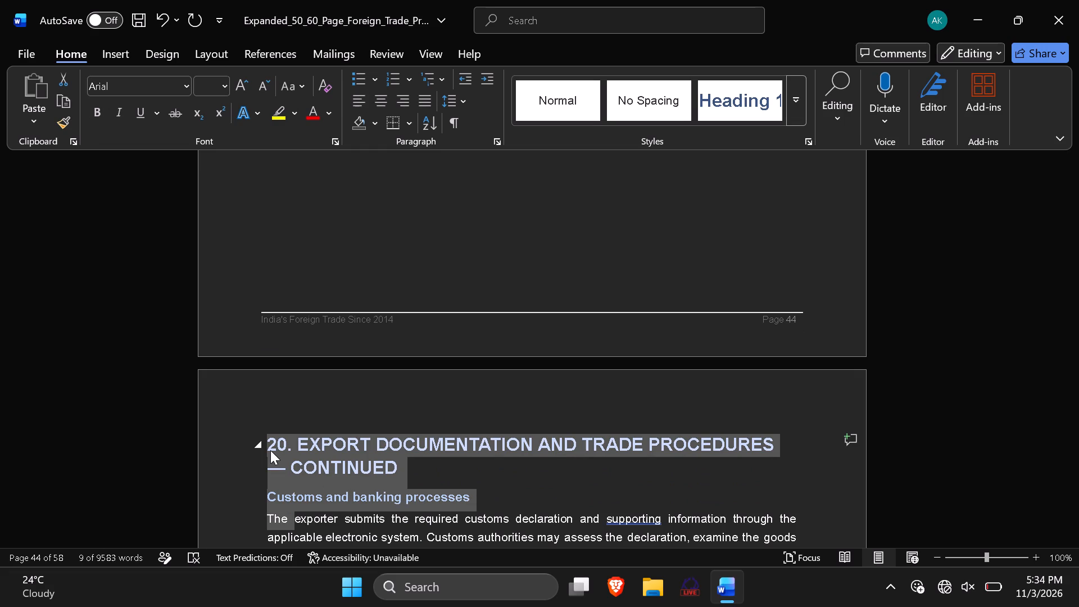
key(shift+Left)
key(shift+Left)
key(shift+Left)
key(shift+Left)
key(Delete)
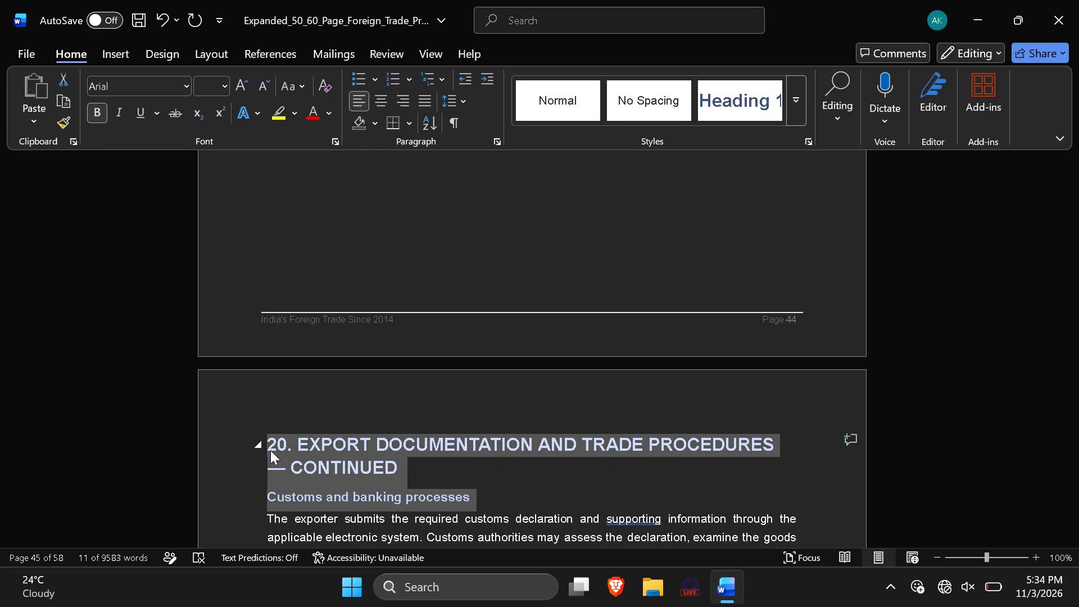
Delete the "Importance of accurate records" subheading on page 45, above the paragraph beginning "Documentation is not merely a formality".
key(Down)
key(Down)
key(Down)
key(Down)
key(Down)
key(Down)
key(Down)
key(Down)
key(Down)
key(Down)
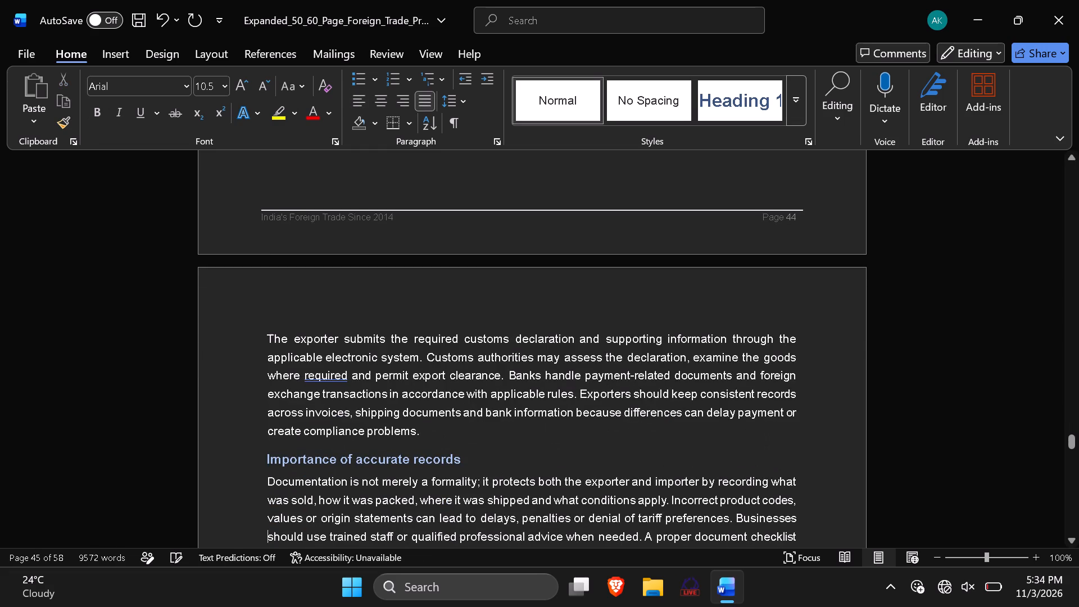
key(Up)
key(Up)
key(Up)
key(Up)
key(Delete)
key(Delete)
key(Delete)
key(Delete)
key(Delete)
key(Delete)
key(Delete)
key(Delete)
key(Delete)
key(Delete)
key(Delete)
key(Delete)
key(Delete)
key(Delete)
key(Delete)
key(Delete)
key(Delete)
key(Delete)
key(Delete)
key(Delete)
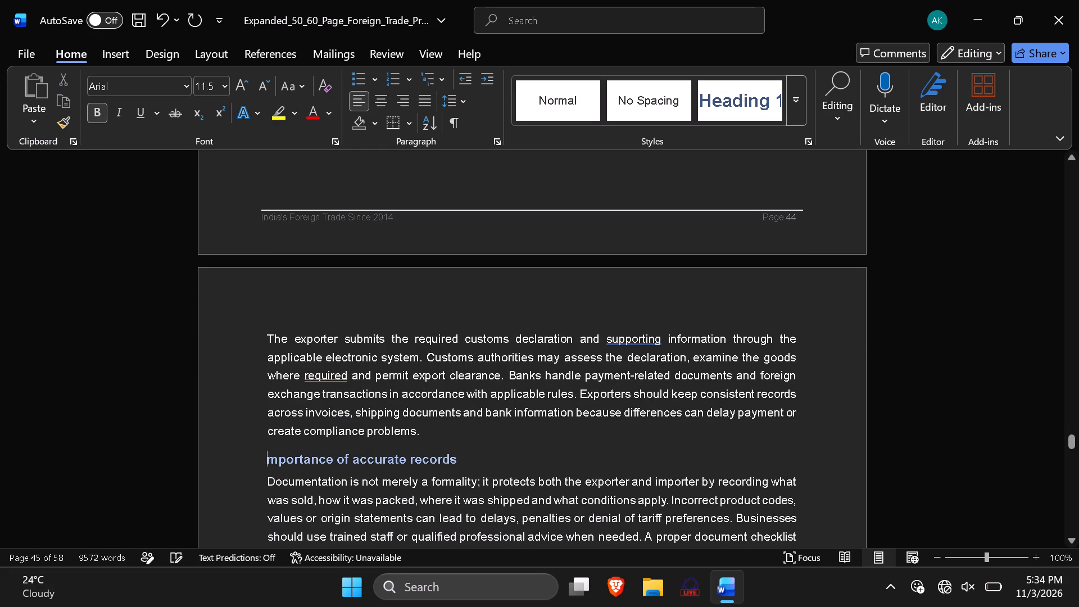
key(Delete)
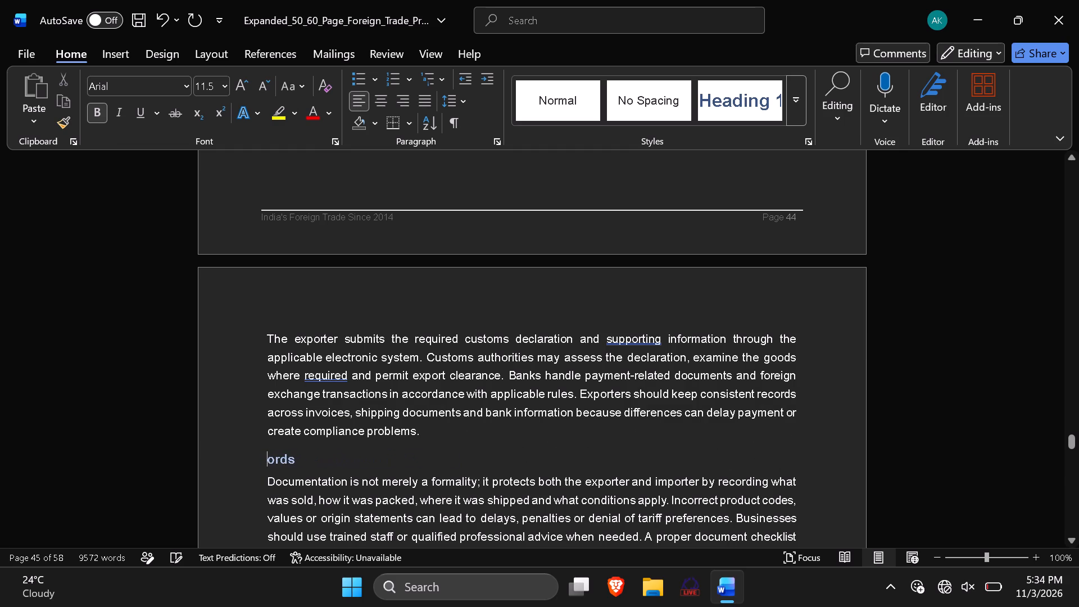
key(Delete)
key(Delete)
key(Delete)
key(Delete)
key(Delete)
Remove the number "21." from the heading on page 46 so it reads "QUALITY STANDARDS, CERTIFICATION AND COMPETITIVENESS".
key(Down)
key(Down)
key(Down)
key(Down)
key(Down)
key(Down)
key(Down)
key(Down)
key(Down)
key(Down)
key(Down)
key(Down)
key(Down)
key(Down)
key(Down)
key(Down)
key(Down)
key(Down)
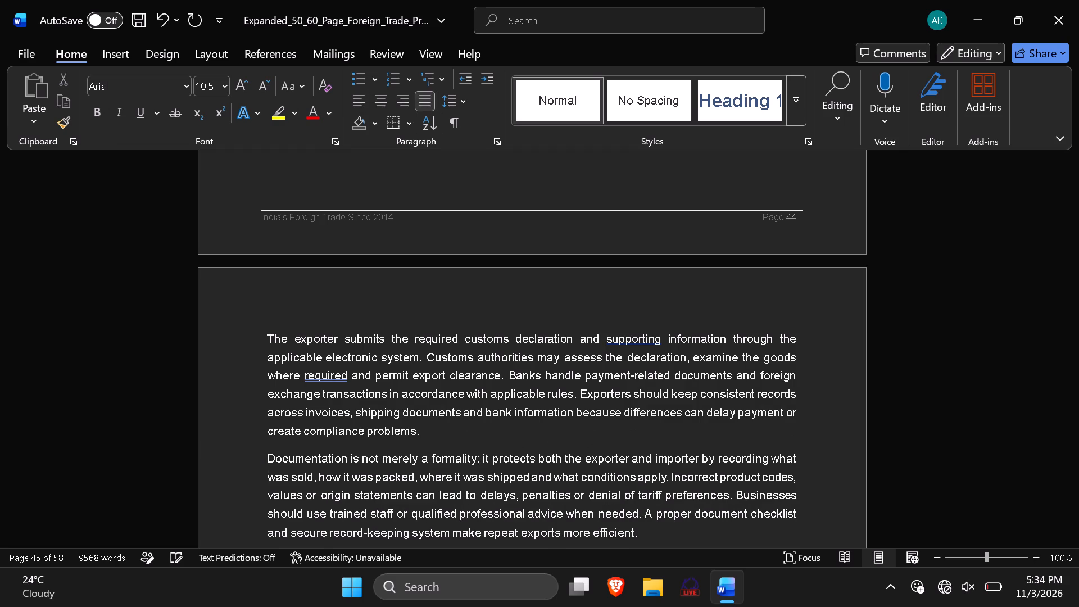
key(Up)
key(Up)
key(Up)
key(Up)
key(Up)
key(Up)
key(Up)
key(Up)
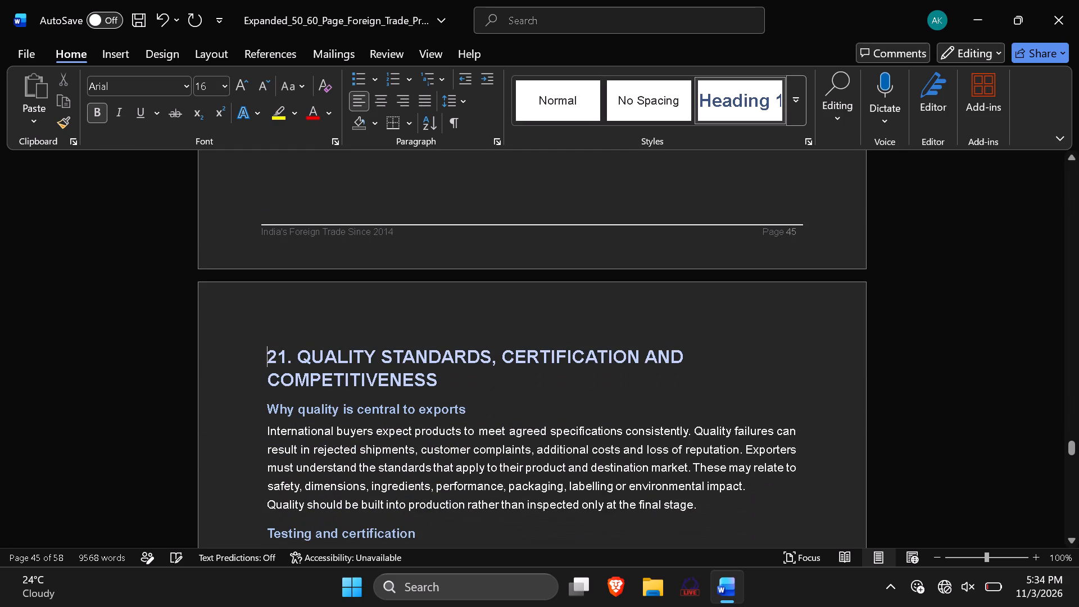
key(Delete)
key(Delete)
key(Delete)
key(Delete)
key(Delete)
key(Delete)
key(Delete)
key(Delete)
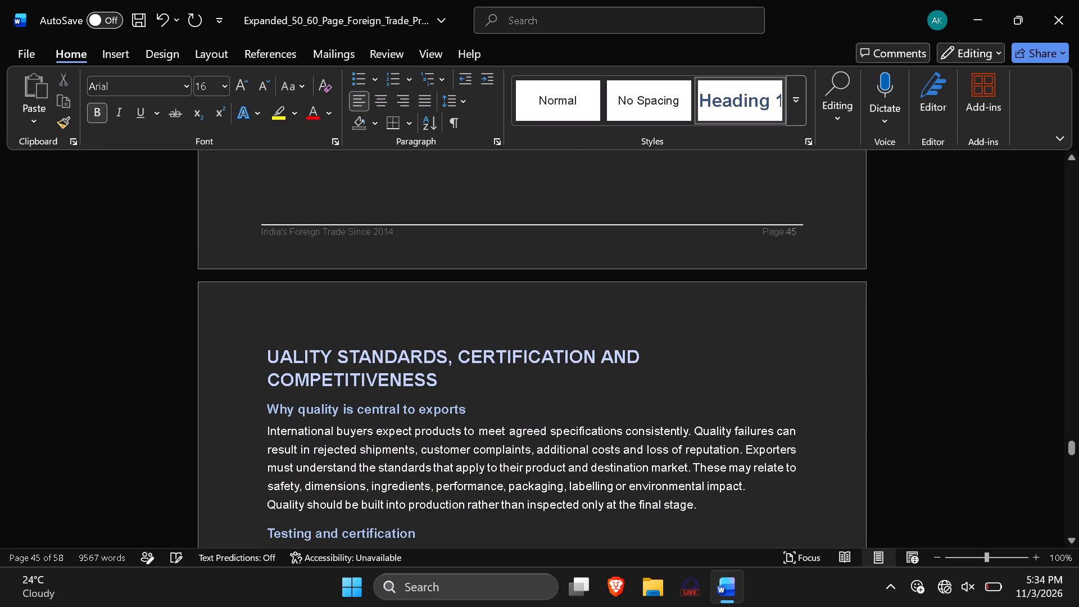
key(q)
key(Delete)
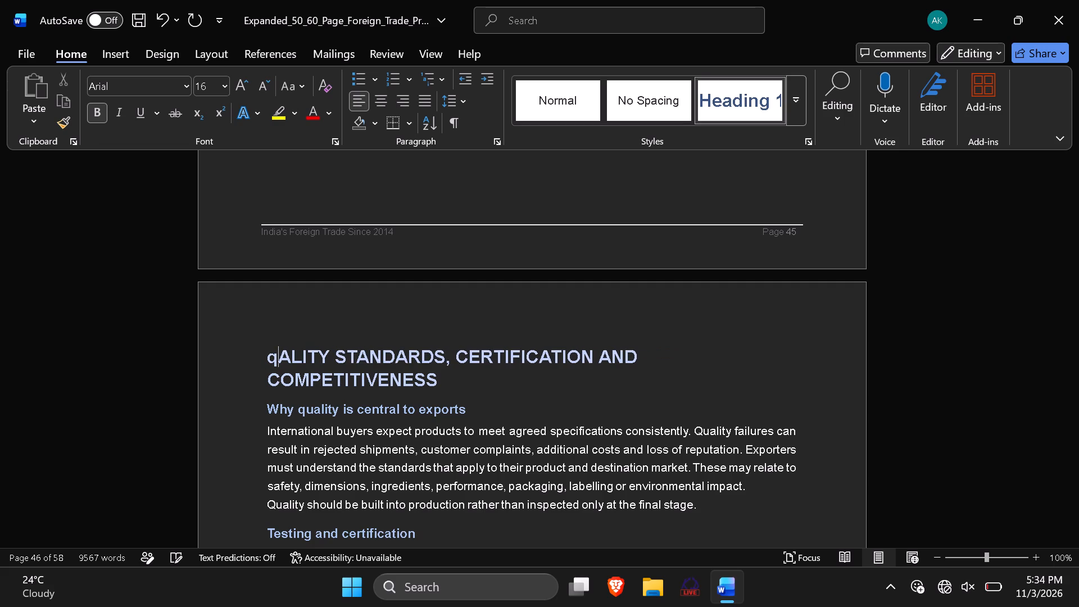
key(q)
key(BackSpace)
key(BackSpace)
key(q)
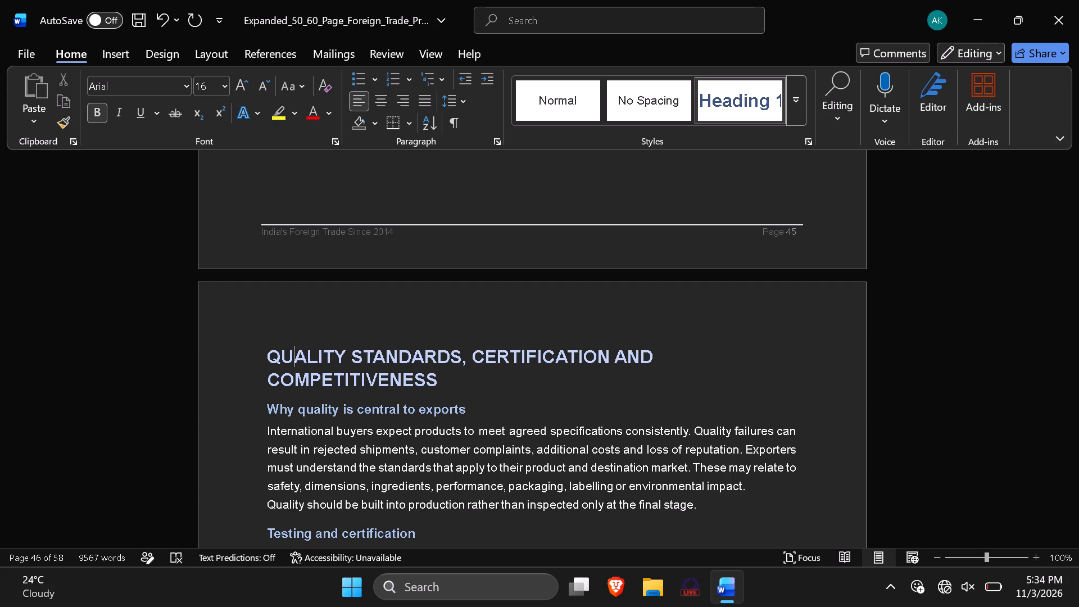
Delete the "Why quality is central to exports" subheading on page 46, above the paragraph beginning "International buyers expect products".
key(Down)
key(Down)
key(Left)
key(Left)
key(Down)
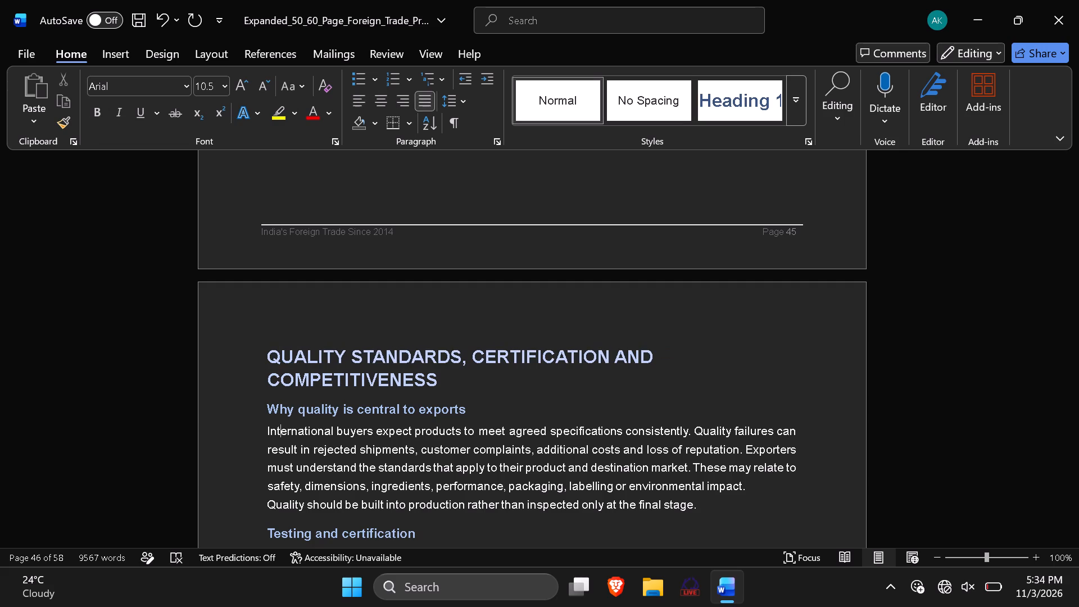
key(Left)
key(Up)
key(Up)
key(Left)
key(Down)
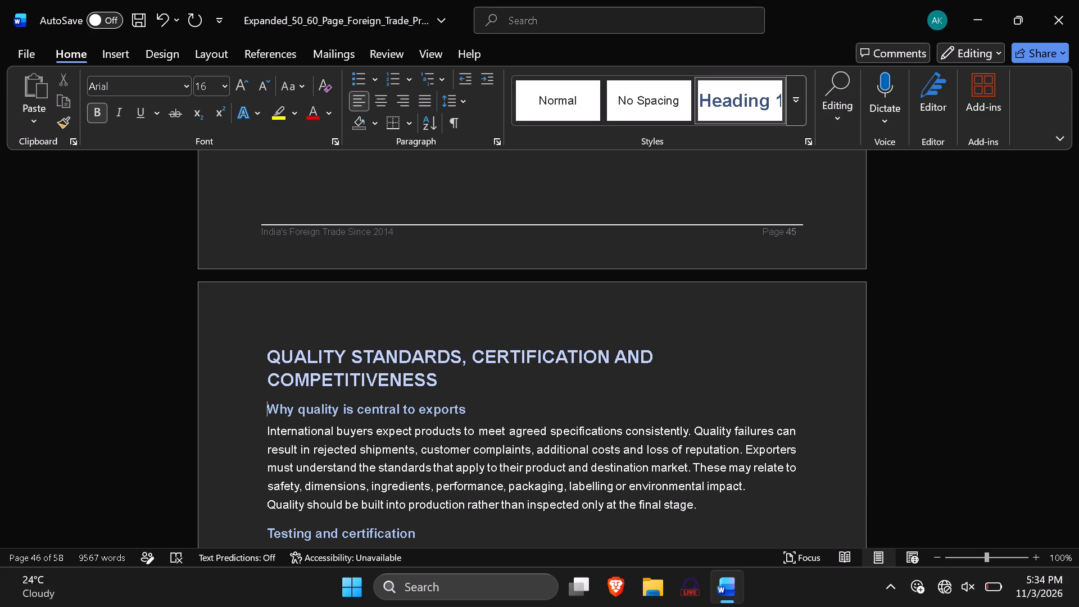
key(shift+Right)
key(shift+Right)
key(shift+Right)
key(shift+Right)
key(shift+Right)
key(shift+Right)
key(shift+Right)
key(shift+Right)
key(shift+Right)
key(shift+Right)
key(shift+Right)
key(shift+Right)
key(shift+Right)
key(shift+Right)
key(shift+Right)
key(shift+Right)
key(shift+Right)
key(shift+Right)
key(shift+Right)
key(shift+Right)
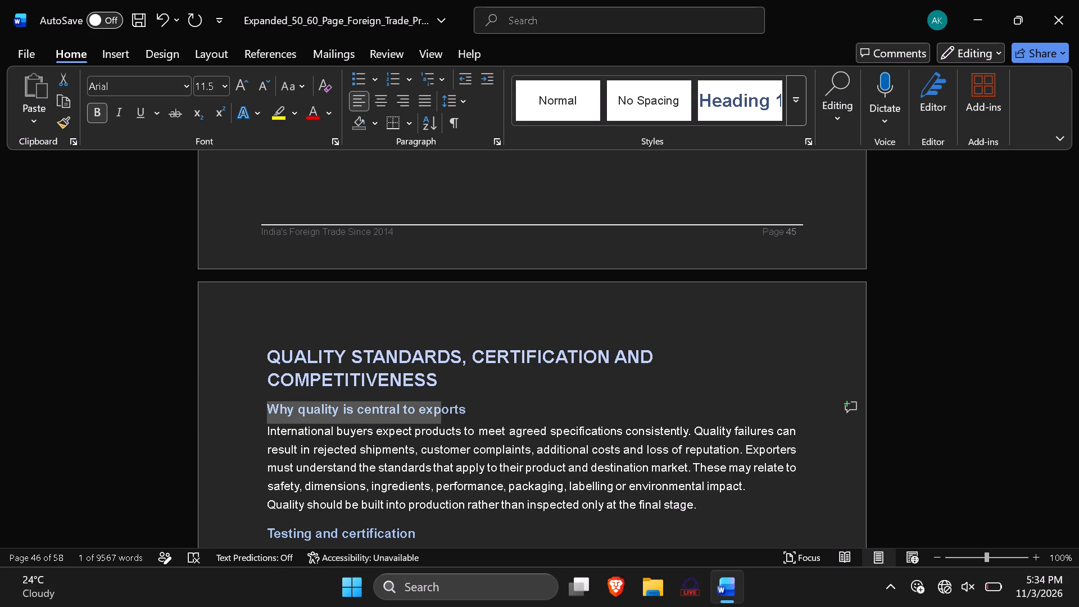
key(shift+Right)
key(shift+Right)
key(shift+Right)
key(Delete)
Delete the "Testing and certification" subheading on page 46, above the paragraph beginning "Testing laboratories and certification bodies".
key(Down)
key(Down)
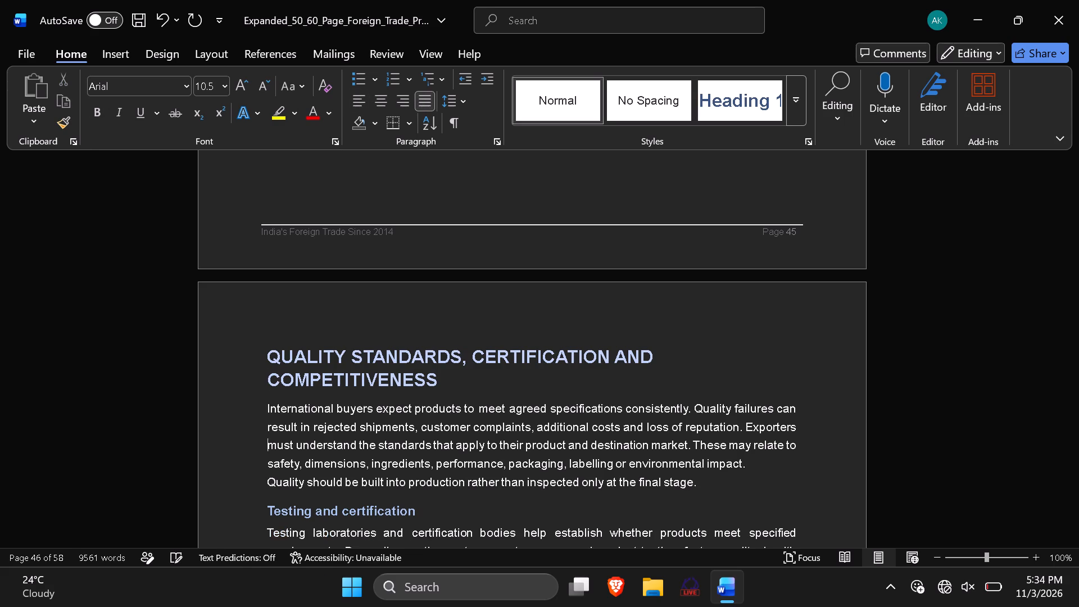
key(Down)
key(Down)
key(Down)
key(shift+Right)
key(shift+Right)
key(shift+Right)
key(shift+Right)
key(shift+Right)
key(shift+Right)
key(shift+Right)
key(shift+Right)
key(shift+Right)
key(shift+Right)
key(shift+Right)
key(shift+Right)
key(shift+Right)
key(shift+Right)
key(shift+Right)
key(shift+Right)
key(shift+Right)
key(shift+Right)
key(shift+Right)
key(shift+Right)
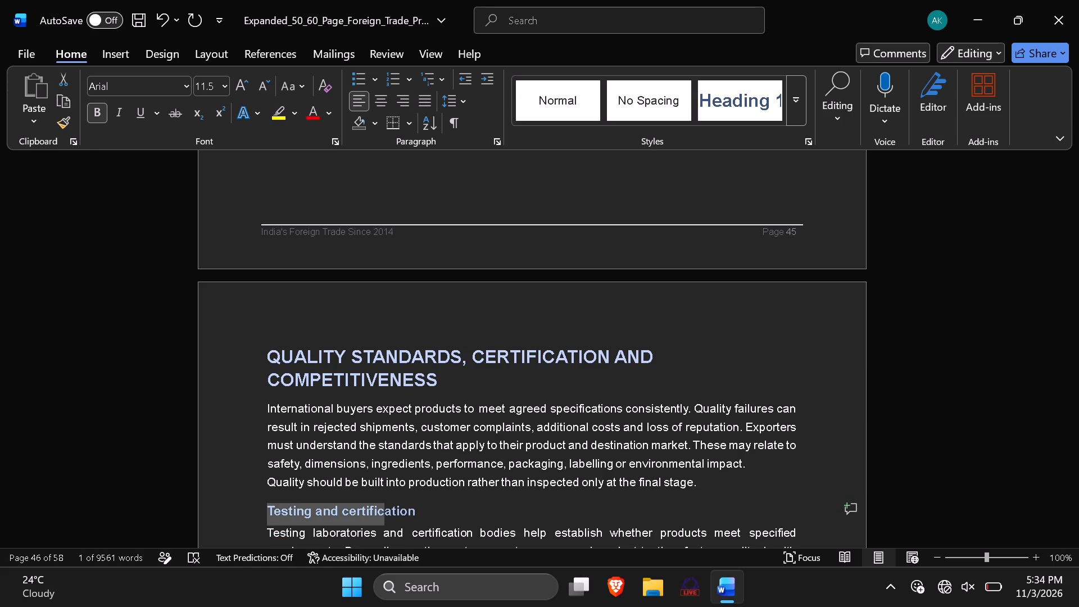
key(shift+Right)
key(shift+Right)
key(shift+Right)
key(shift+Right)
key(Delete)
Delete the repeated "21. QUALITY STANDARDS, CERTIFICATION AND COMPETITIVENESS — CONTINUED" heading on page 47 together with its "Standards as a market opportunity" subheading.
key(Down)
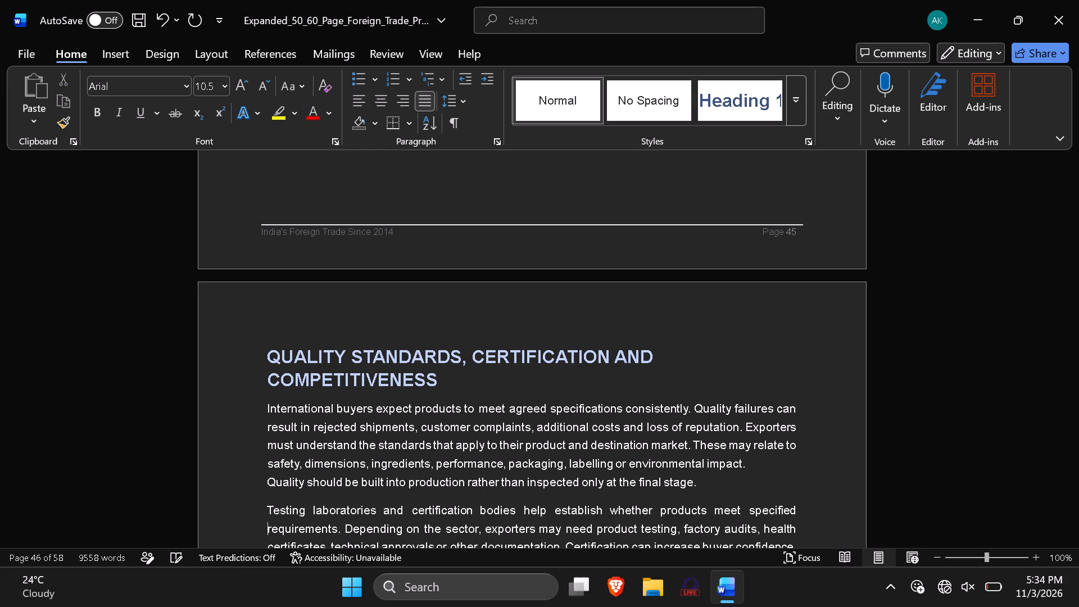
key(Down)
key(Down)
key(Down)
key(Down)
key(Down)
key(Down)
key(Down)
key(Up)
key(Down)
key(Up)
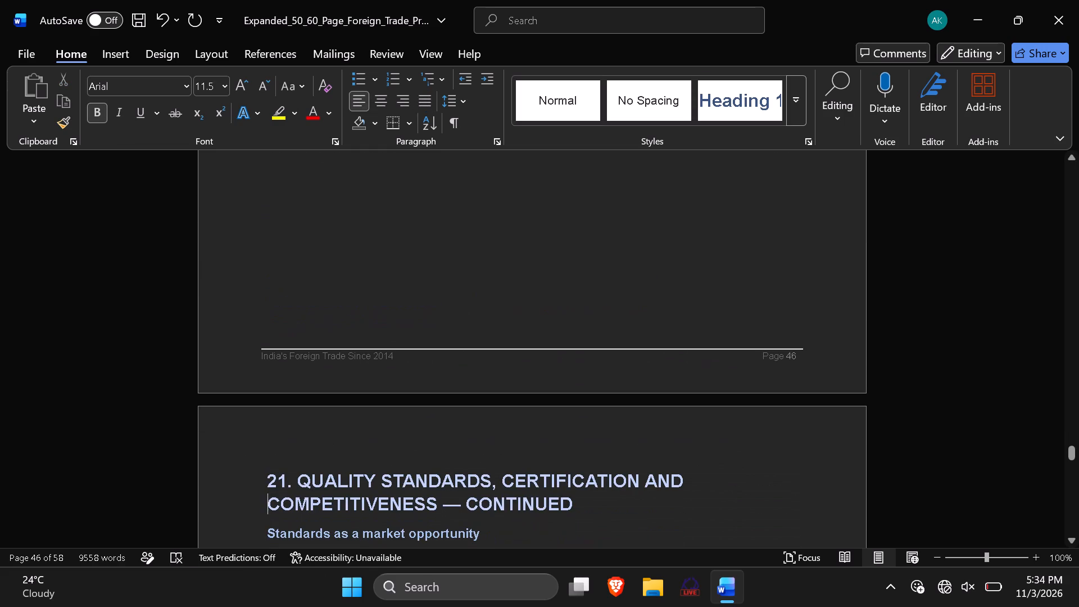
key(Up)
key(shift+Right)
key(shift+Right)
key(shift+Right)
key(shift+Right)
key(shift+Right)
key(shift+Right)
key(shift+Right)
key(shift+Right)
key(shift+Right)
key(shift+Right)
key(shift+Right)
key(shift+Right)
key(shift+Right)
key(shift+Right)
key(shift+Right)
key(shift+Right)
key(shift+Right)
key(shift+Right)
key(shift+Right)
key(shift+Right)
key(shift+Down)
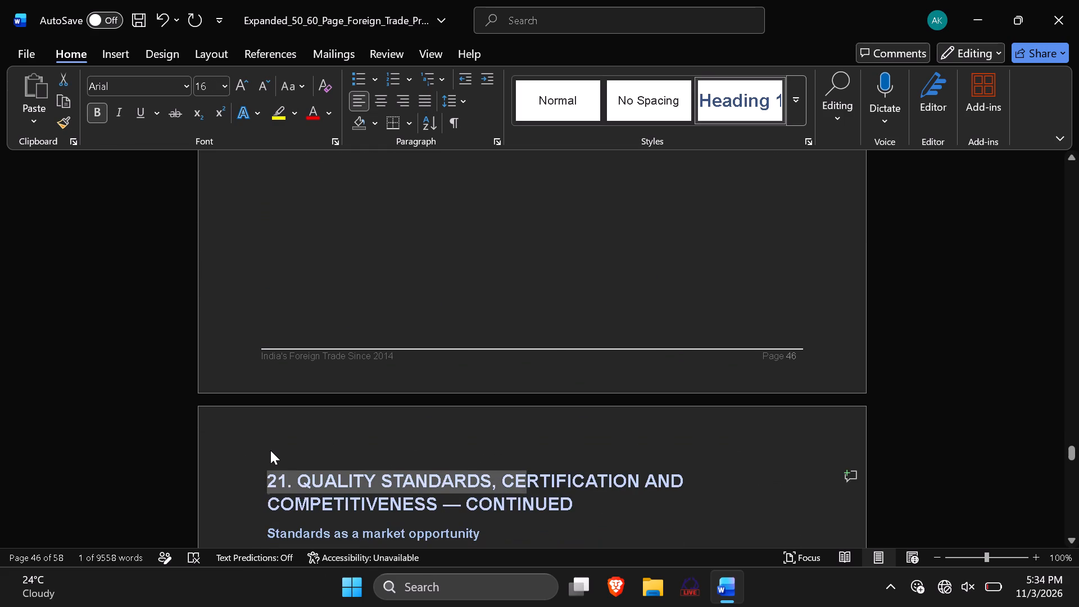
key(shift+Down)
key(Delete)
Delete the "Building a culture of continuous improvement" subheading on page 47, above the paragraph beginning "Quality systems require clear responsibilities".
key(Down)
key(Down)
key(Down)
key(Down)
key(Down)
key(Down)
key(Down)
key(Down)
key(Down)
key(Down)
key(Down)
key(Down)
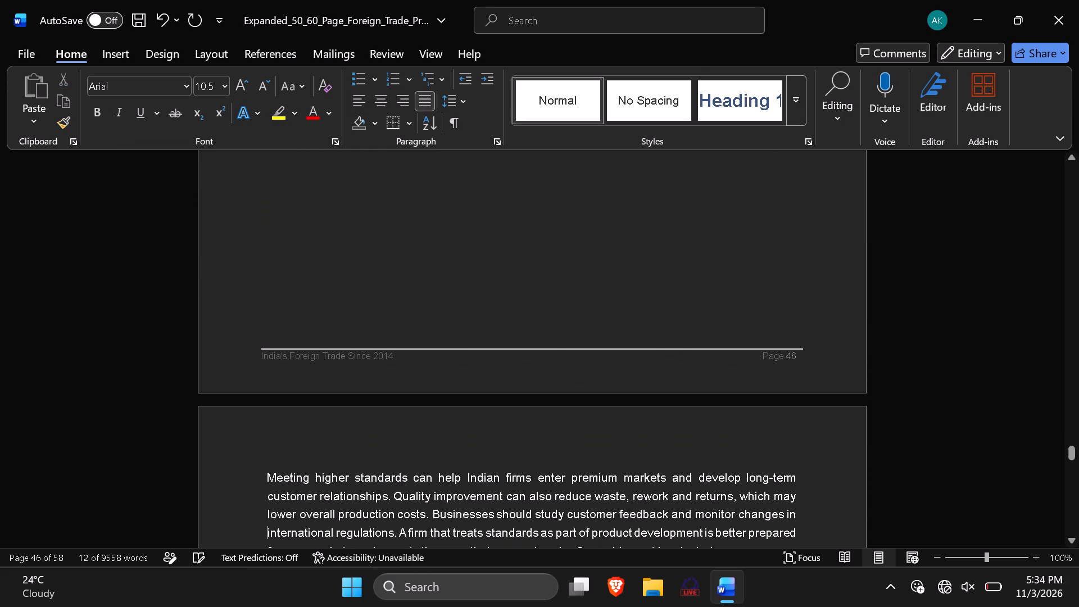
key(Up)
key(Up)
key(Up)
key(Up)
key(Up)
key(Up)
key(Up)
key(Up)
key(Up)
key(Up)
key(Up)
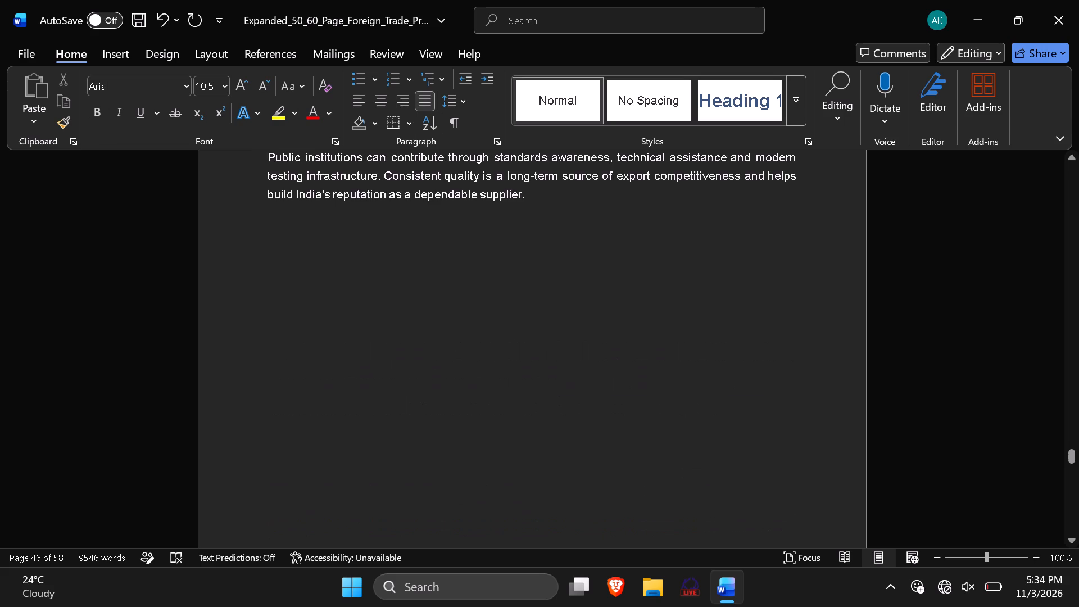
key(Down)
key(Down)
key(Down)
key(Down)
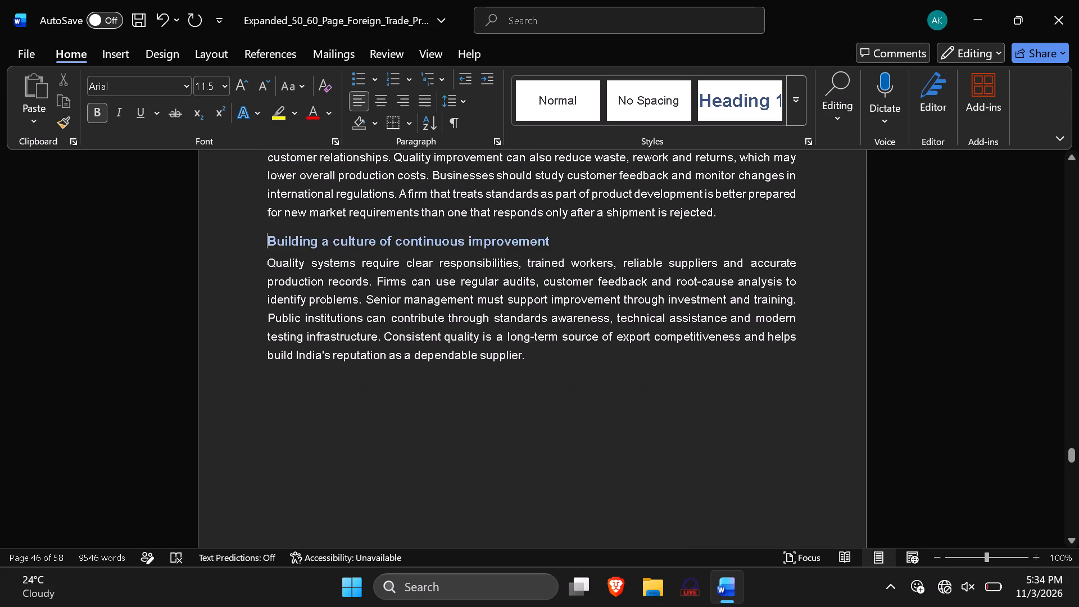
key(shift+Right)
key(shift+Right)
key(shift+Right)
key(shift+Right)
key(shift+Right)
key(shift+Right)
key(shift+Right)
key(shift+Right)
key(shift+Right)
key(shift+Right)
key(shift+Right)
key(shift+Right)
key(shift+Right)
key(shift+Right)
key(shift+Right)
key(shift+Right)
key(shift+Right)
key(shift+Right)
key(shift+Right)
key(shift+Right)
key(shift+Right)
key(shift+Right)
key(shift+Right)
key(shift+Right)
key(shift+Right)
key(shift+Right)
key(shift+Right)
key(shift+Right)
key(shift+Right)
key(shift+Right)
key(shift+Right)
key(shift+Right)
key(shift+Right)
key(shift+Right)
key(shift+Right)
key(shift+Right)
key(shift+Right)
key(shift+Right)
key(shift+Right)
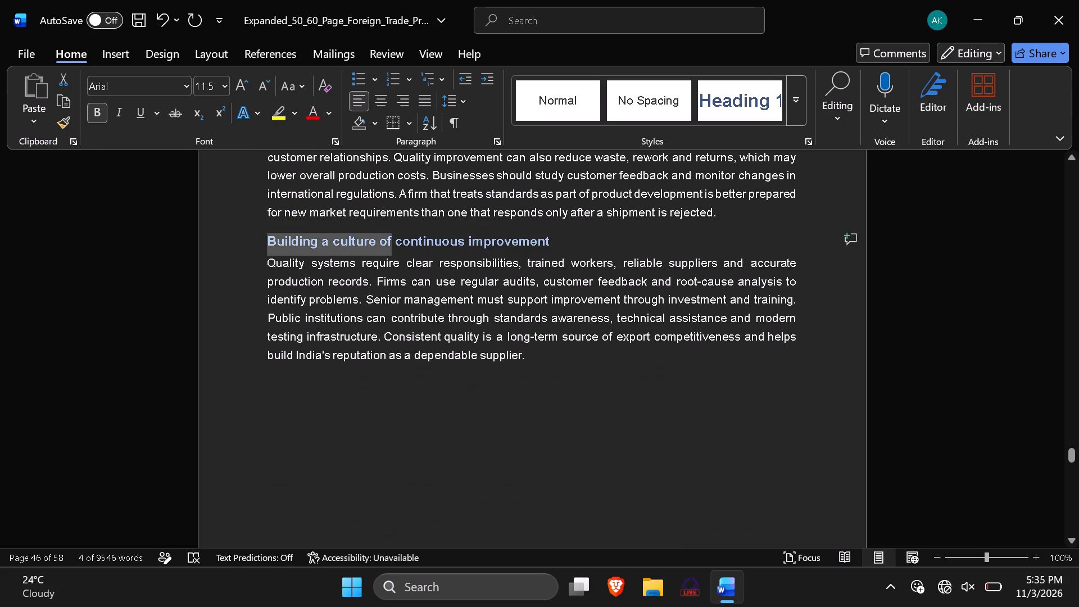
key(shift+Left)
key(shift+Left)
key(shift+Left)
key(shift+Left)
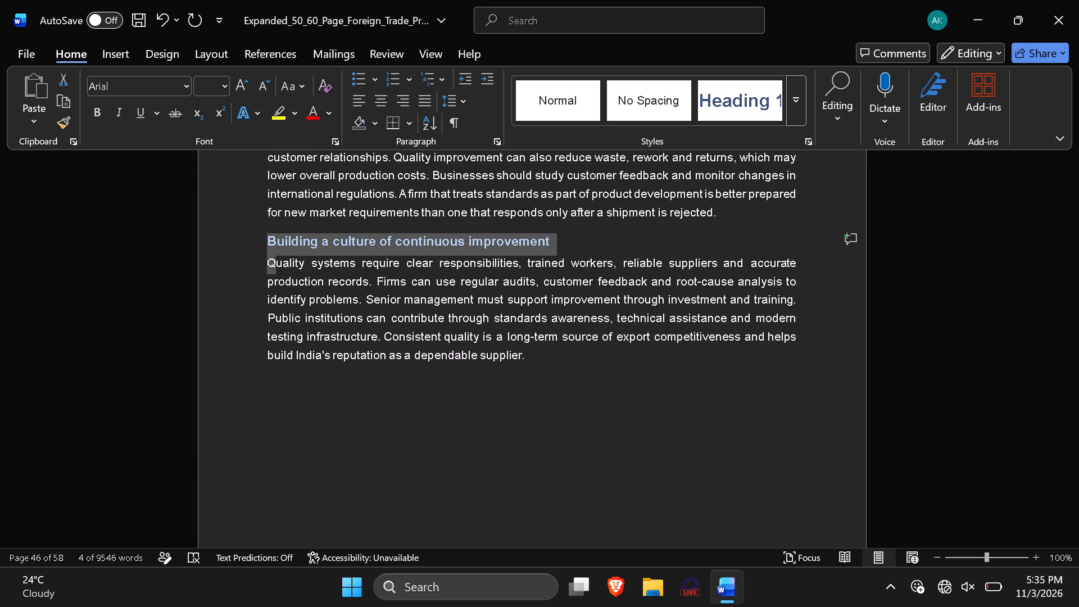
key(shift+Left)
key(Delete)
Delete the "Cost and infrastructure challenges" subheading on page 48, above the paragraph beginning "Exporters may face high logistics costs".
key(Down)
key(Down)
key(Down)
key(Down)
key(Down)
key(Down)
key(Down)
key(Down)
key(Down)
key(Down)
key(Down)
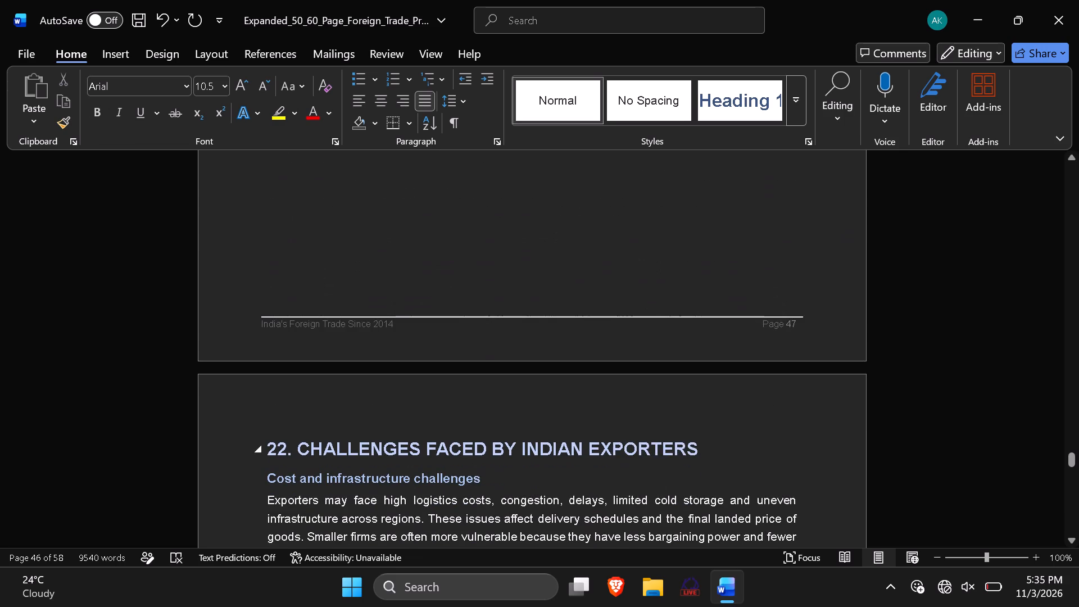
key(Up)
key(Up)
key(Up)
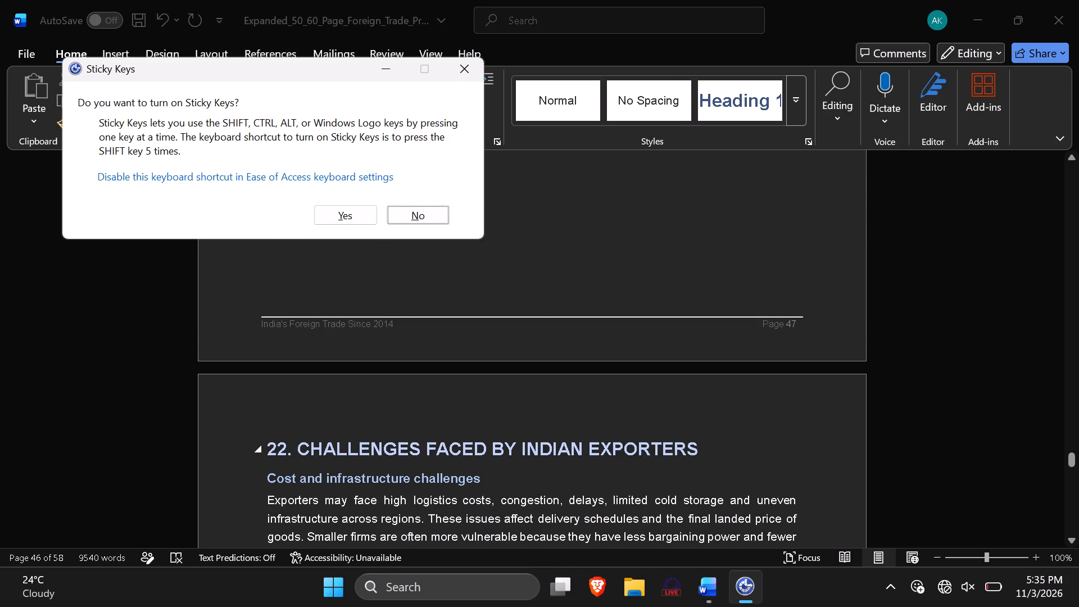
key(shift+Right)
key(shift+Right)
key(shift+Right)
key(shift+Right)
key(shift+Right)
key(shift+Right)
key(shift+Right)
key(shift+Right)
key(shift+Right)
key(shift+Right)
key(shift+Right)
key(shift+Right)
key(shift+Right)
key(shift+Right)
key(shift+Right)
key(shift+Right)
key(shift+Right)
key(shift+Right)
key(shift+Right)
key(shift+Right)
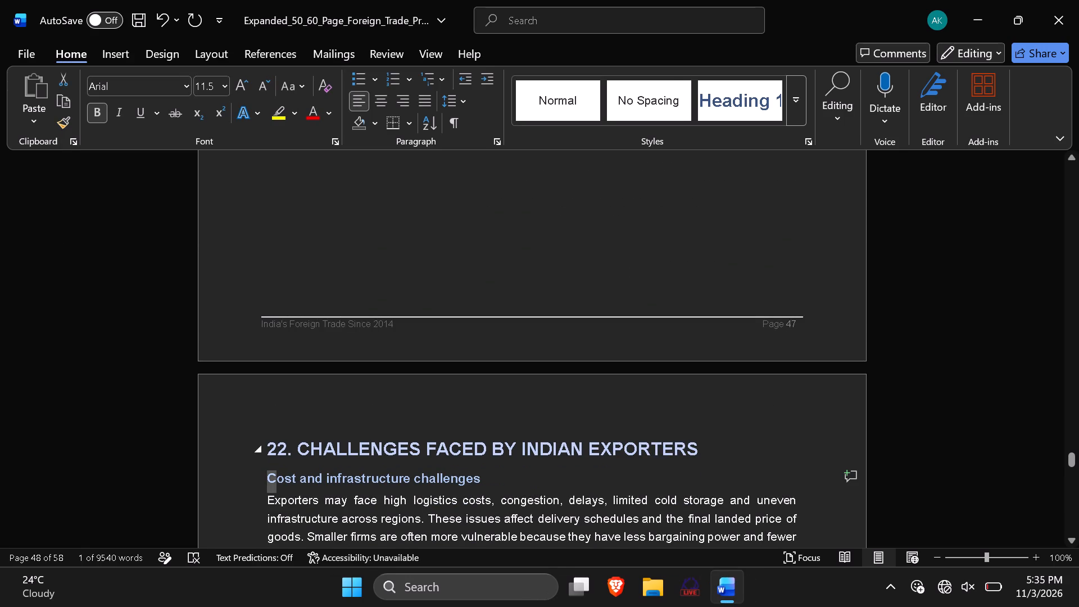
key(shift+Right)
key(shift+Right)
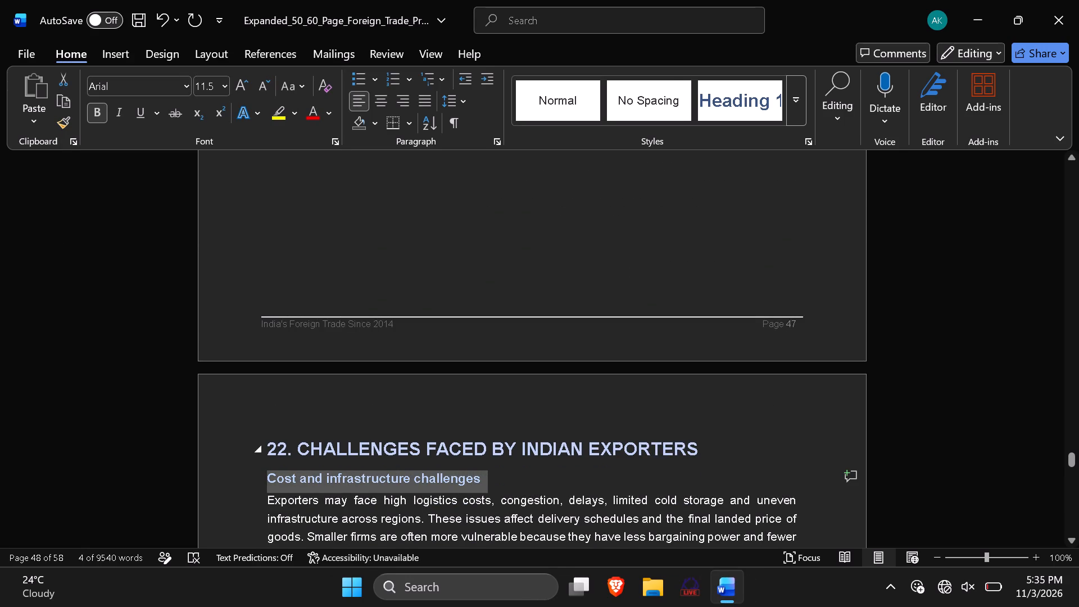
key(Delete)
Save the document to the Desktop as a Word Document named "KANAK PROJECT".
key(ctrl+s)
key(ctrl+s)
key(ctrl+s)
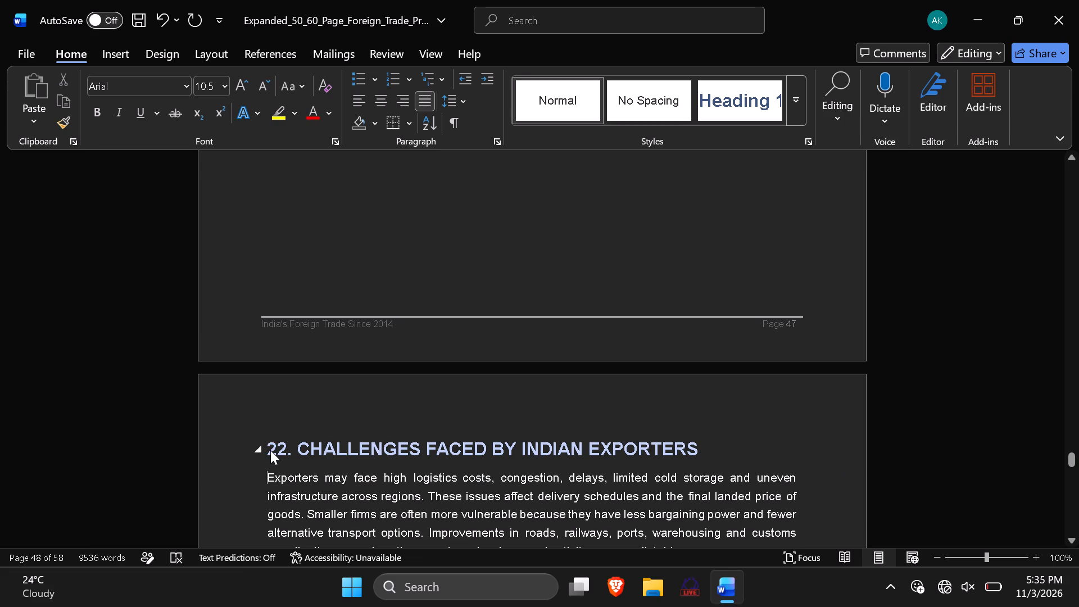
key(ctrl+s)
key(ctrl+s)
key(ctrl+s)
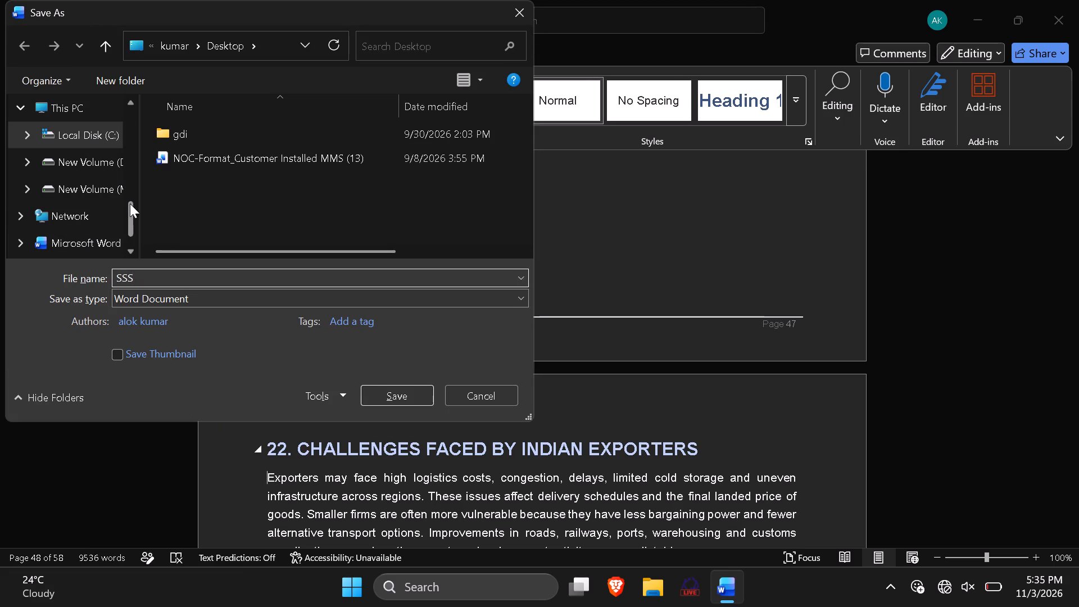
drag(130, 203, 130, 111)
click(75, 227)
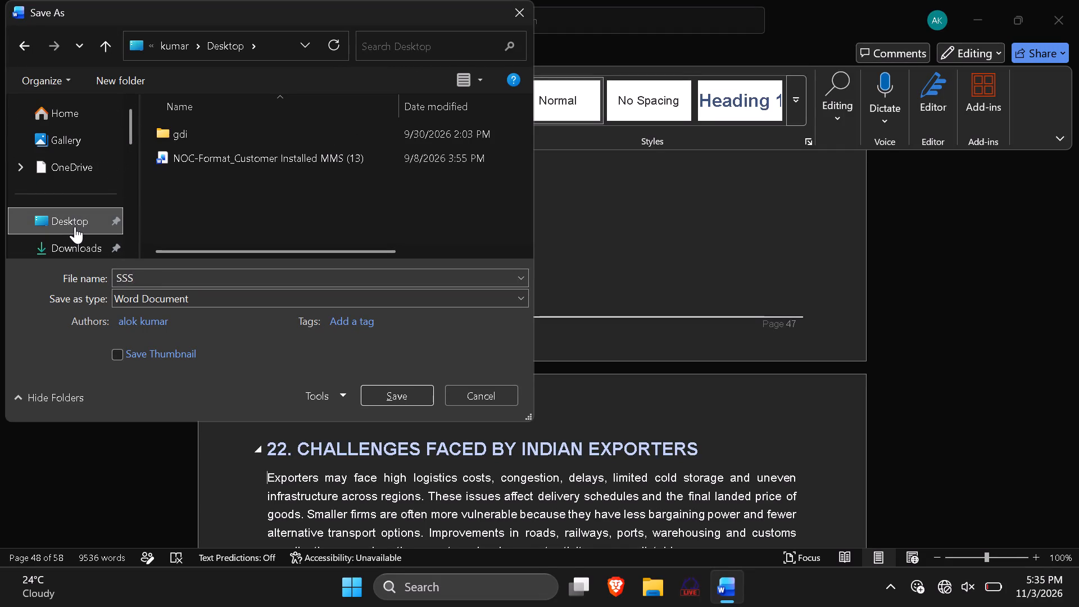
click(145, 284)
key(BackSpace)
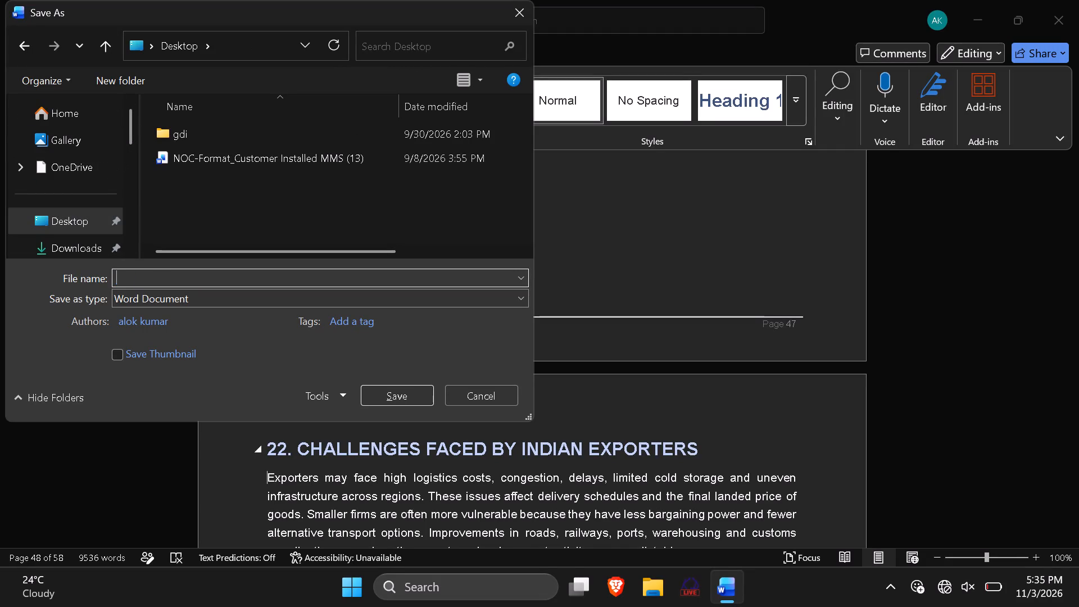
text(KANAK PROJECT)
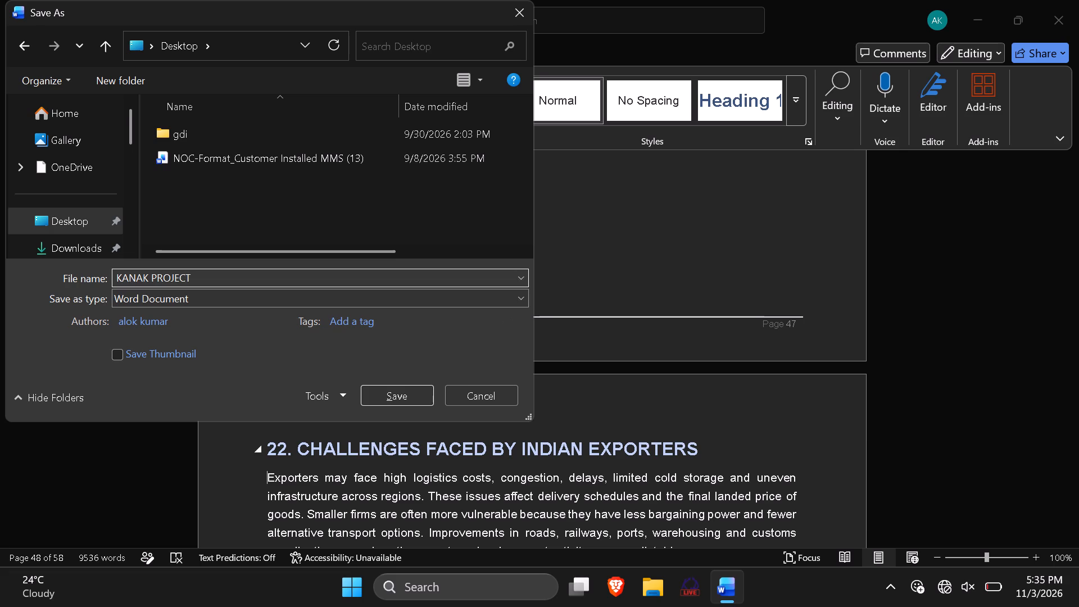
click(381, 396)
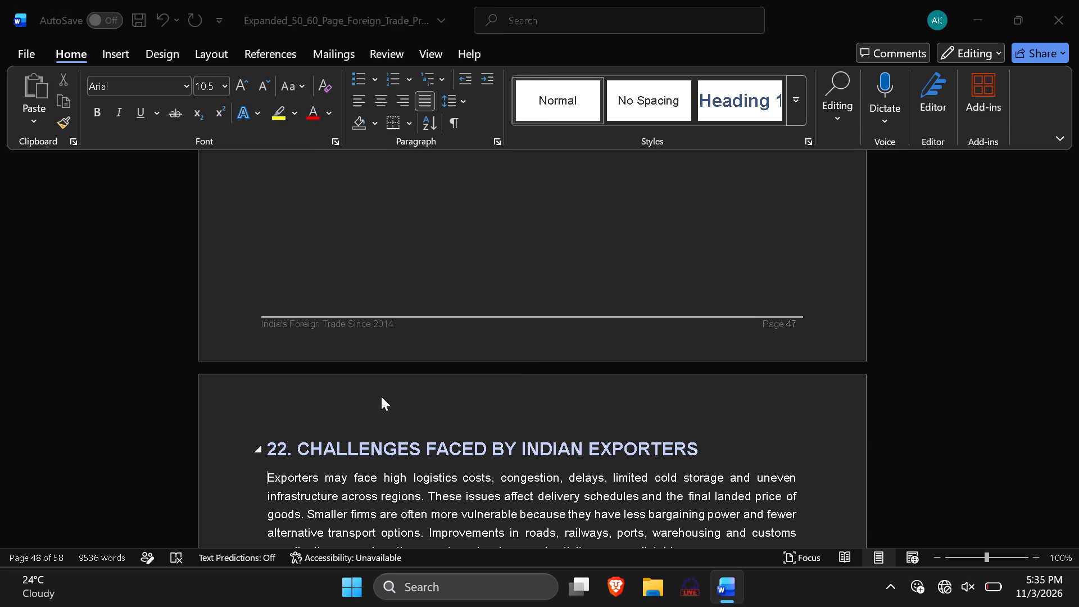
click(514, 424)
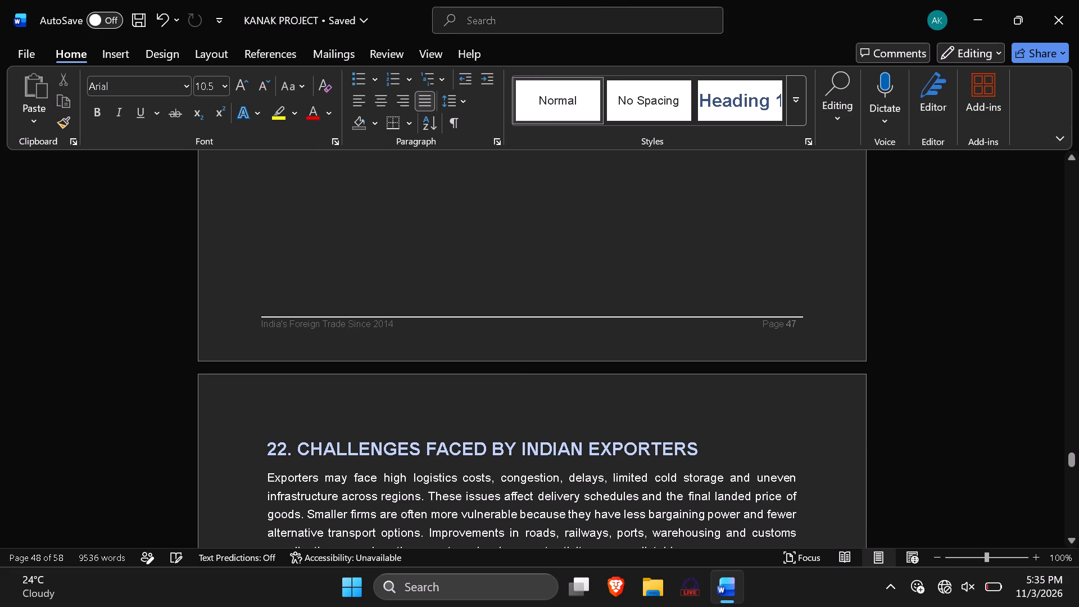
Delete the repeated "22. CHALLENGES FACED BY INDIAN EXPORTERS — CONTINUED" heading on page 49 together with its "International competition and compliance" subheading.
key(Down)
key(Down)
key(Down)
key(Down)
key(Down)
key(Down)
key(Down)
key(Down)
key(Down)
key(Down)
key(Down)
key(Down)
key(Down)
key(Down)
key(Down)
key(Down)
key(Down)
key(Down)
key(Down)
key(shift+Up)
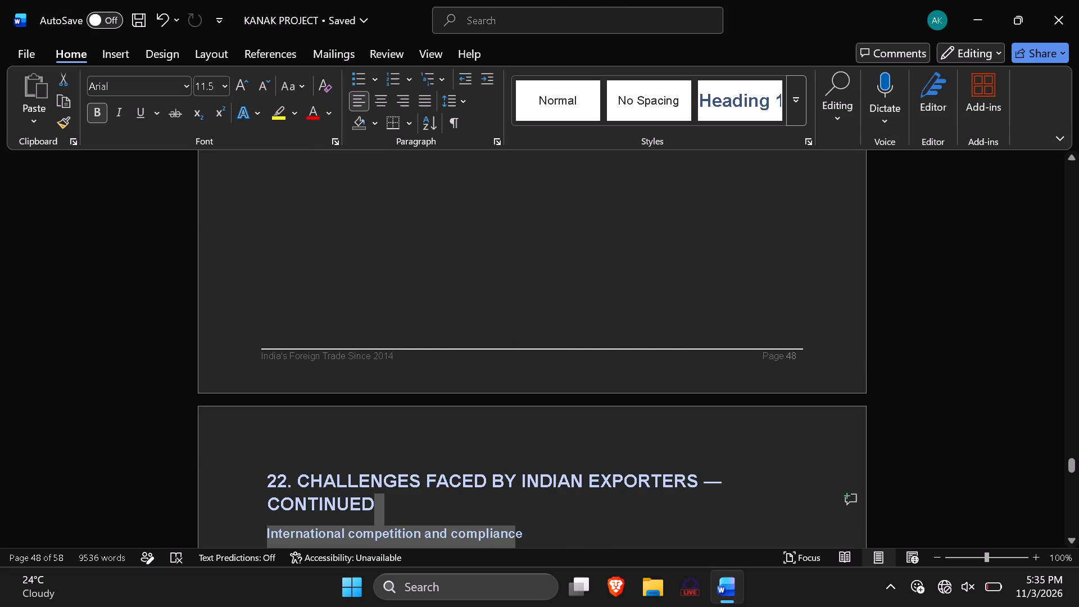
key(Left)
key(Left)
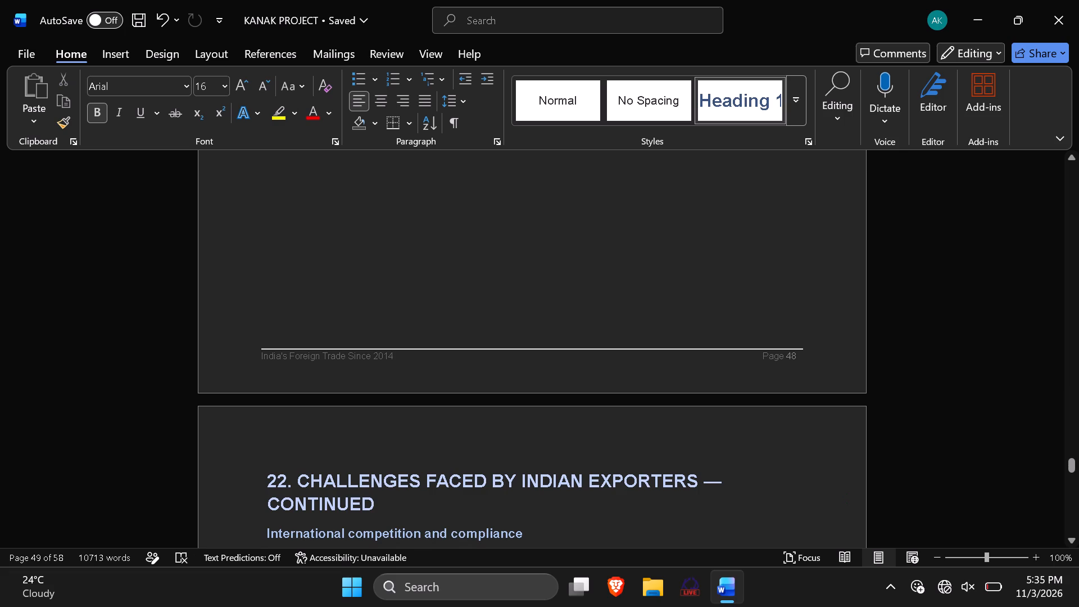
key(Up)
drag(259, 486, 276, 486)
drag(276, 486, 260, 467)
click(260, 467)
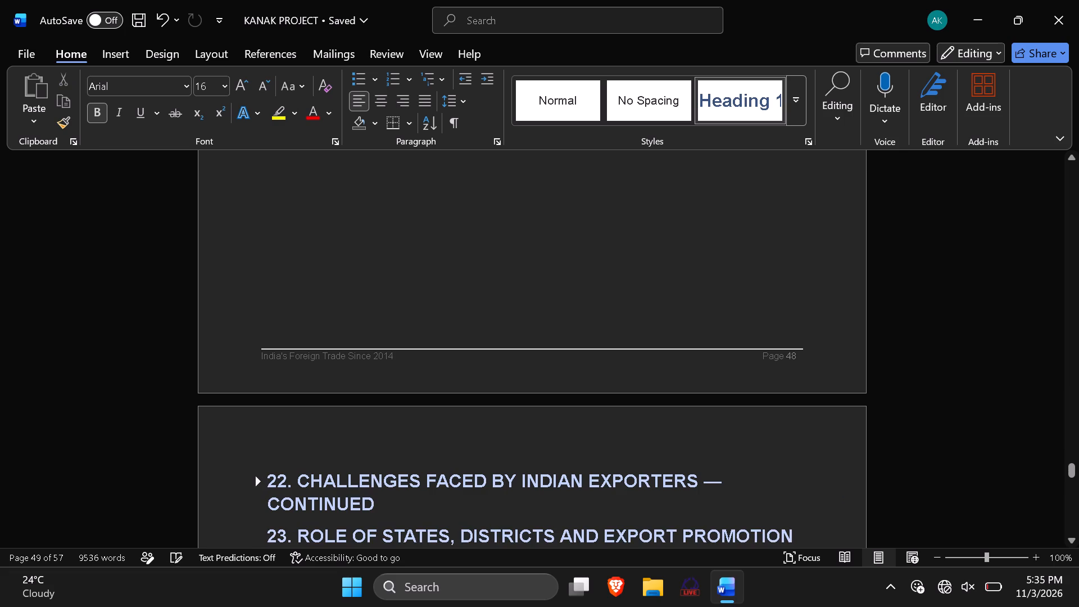
key(ctrl+z)
drag(265, 481, 433, 508)
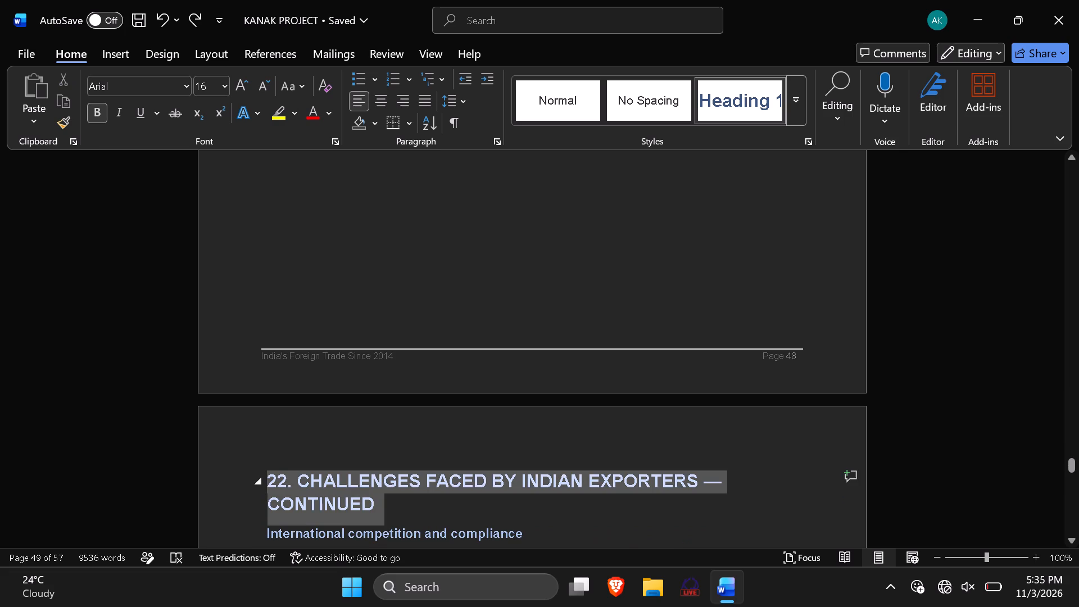
drag(433, 508, 534, 532)
key(Delete)
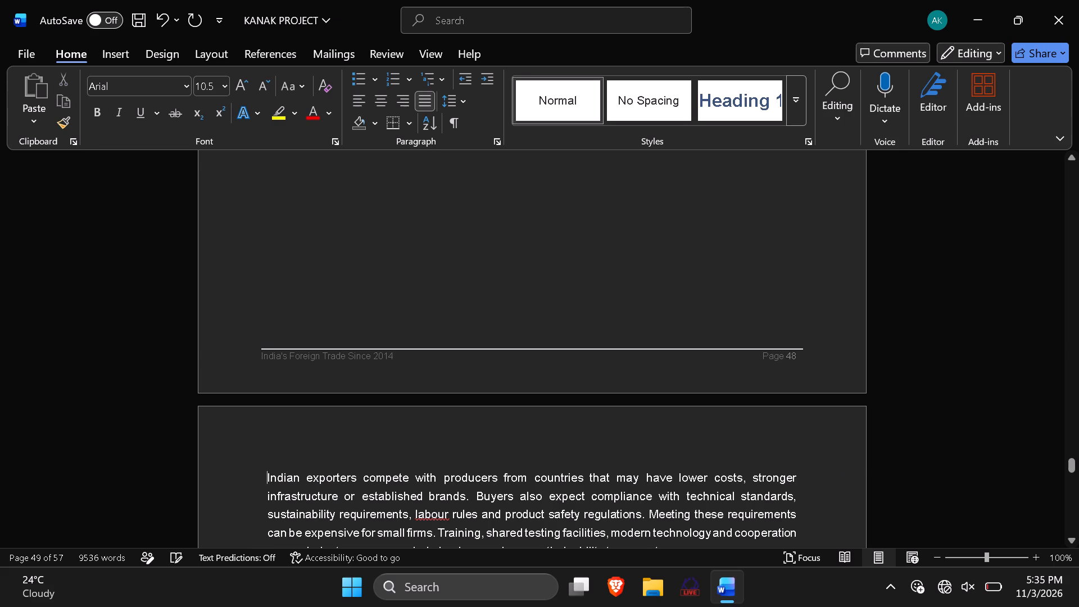
Delete the "Global uncertainty and policy changes" subheading text on page 49, above the paragraph beginning "Wars, shipping disruptions".
key(Down)
key(Down)
key(Down)
key(Down)
key(Down)
key(Down)
key(Down)
key(Down)
key(Down)
key(Down)
key(Down)
key(Up)
key(Up)
key(Up)
key(Up)
key(Up)
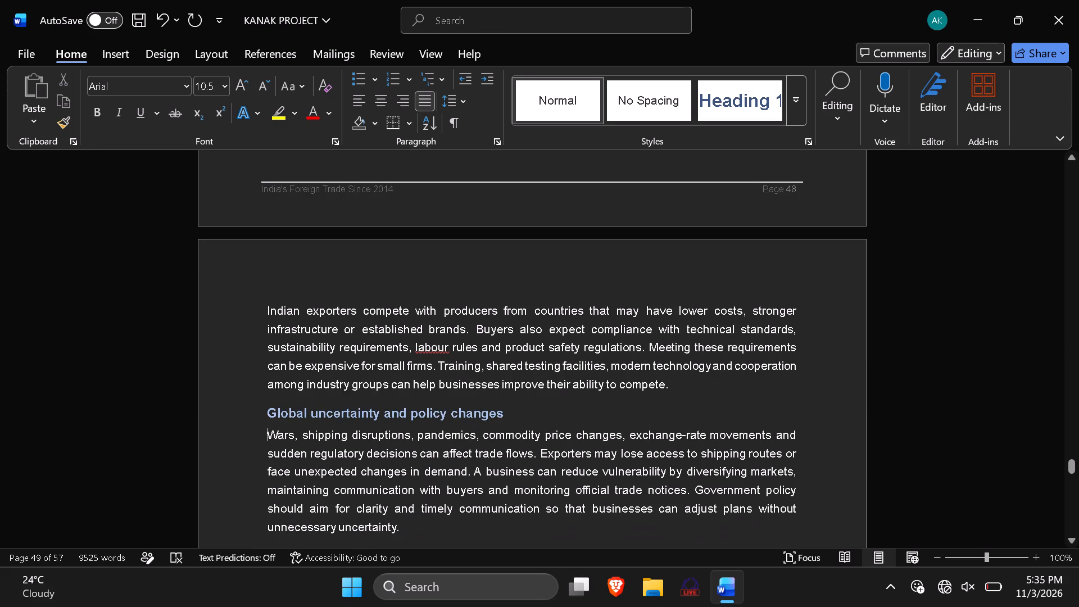
key(Up)
key(Delete)
key(Delete)
key(Delete)
key(Delete)
key(Delete)
key(Delete)
key(Delete)
key(Delete)
key(Delete)
key(Delete)
key(Delete)
key(Delete)
key(Delete)
key(Delete)
key(Delete)
key(Delete)
key(Delete)
key(Delete)
key(Delete)
key(Delete)
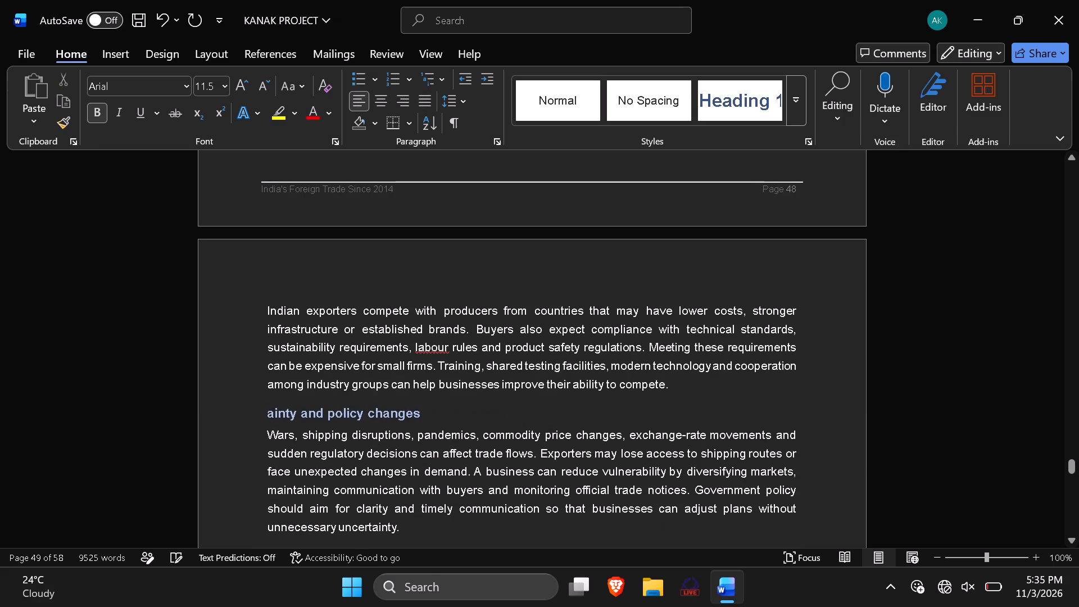
key(Delete)
key(Delete)
key(Delete)
key(Delete)
key(Delete)
key(Delete)
key(Delete)
key(Delete)
key(Delete)
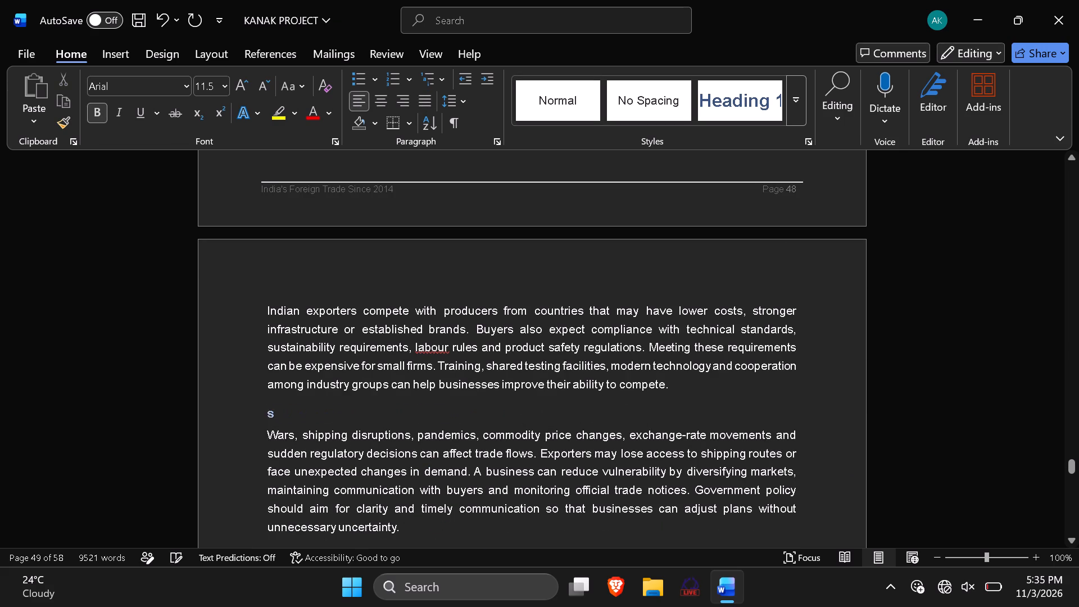
key(Delete)
Delete the "Finance and payment risks" subheading on page 48, above the paragraph beginning "Exporting requires working capital".
key(Up)
key(Up)
key(Up)
key(Up)
key(Up)
key(Up)
key(Up)
key(Up)
key(Up)
key(Up)
key(Up)
key(Up)
key(Up)
key(Up)
key(Up)
key(Up)
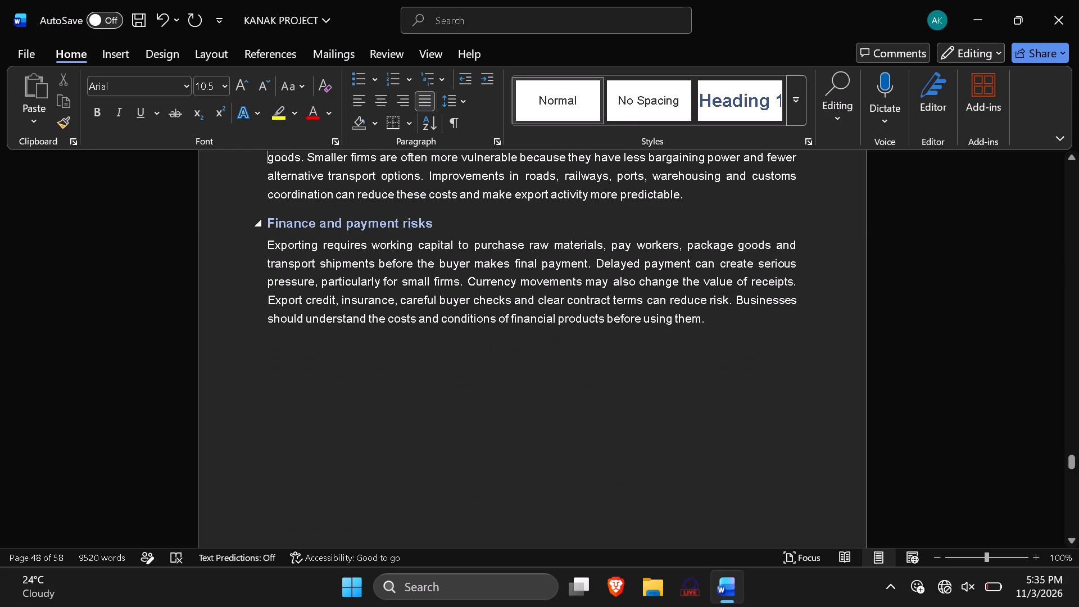
click(440, 223)
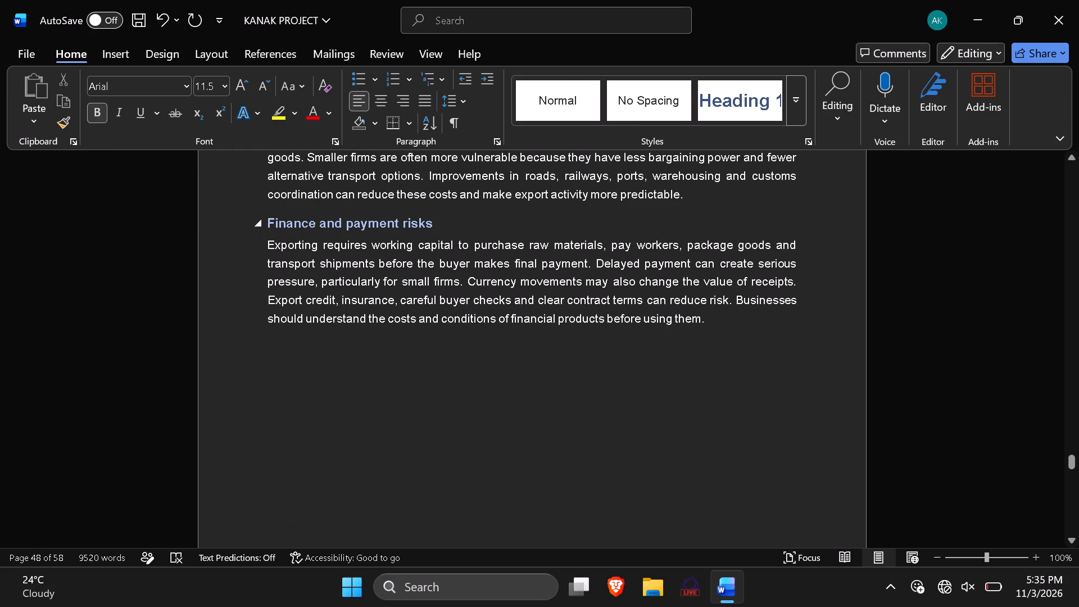
click(449, 391)
drag(441, 221, 289, 224)
key(Delete)
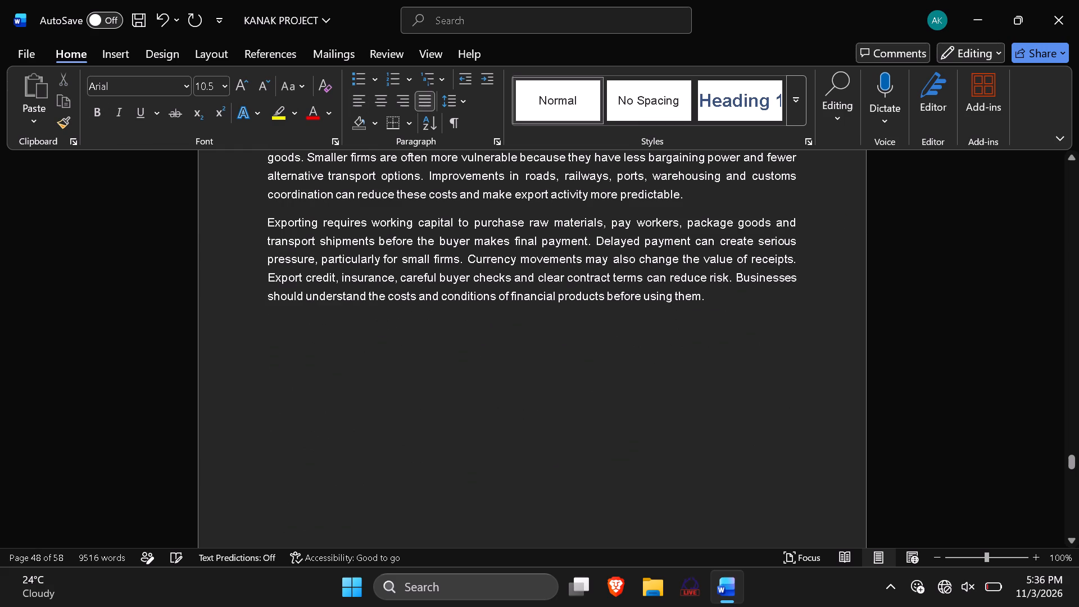
Delete the subheading on page 50 between the "ROLE OF STATES, DISTRICTS AND EXPORT PROMOTION COUNCILS" heading and the paragraph beginning "India's export potential".
key(Down)
key(Down)
key(Down)
key(Down)
key(Down)
key(Down)
key(Down)
key(Down)
key(Down)
key(Down)
key(Down)
key(Down)
key(Down)
key(Down)
key(Down)
key(Down)
key(Down)
key(Down)
key(Down)
key(Down)
key(Down)
key(Down)
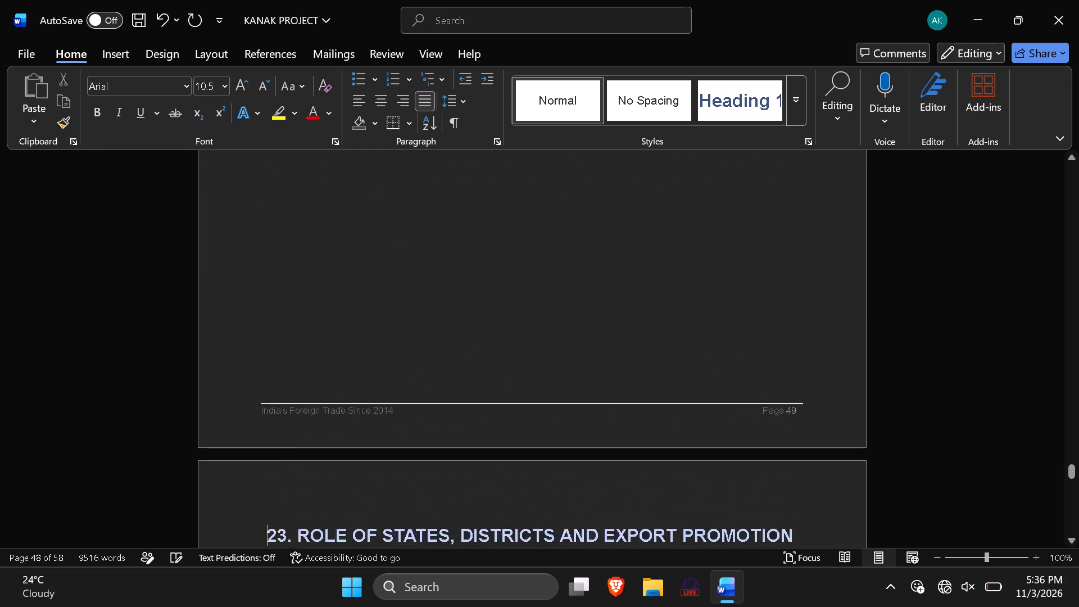
drag(460, 513, 270, 515)
key(Delete)
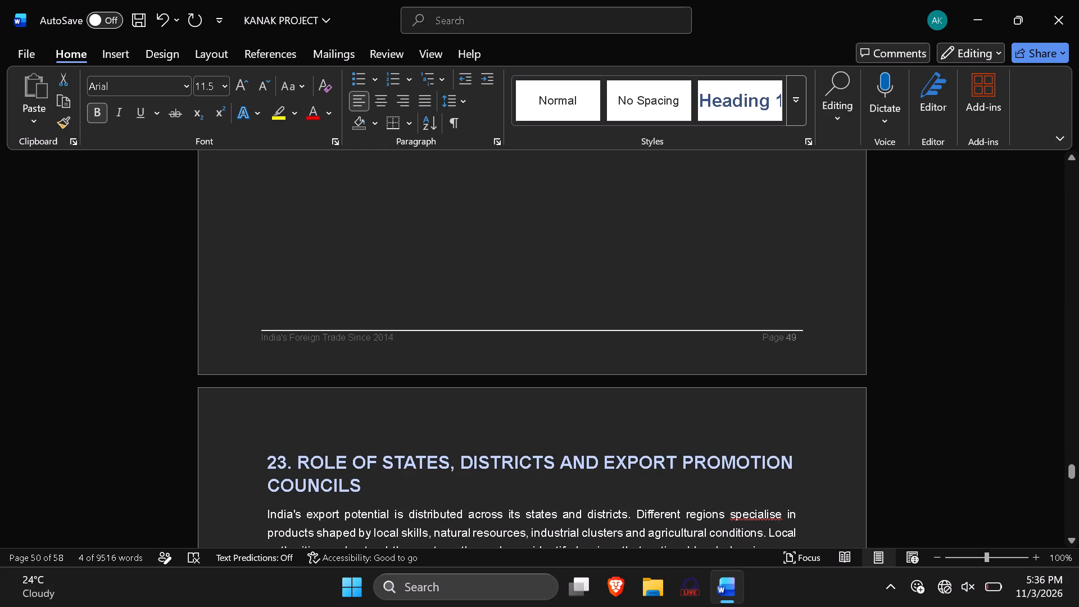
Remove the number "23." from the "ROLE OF STATES, DISTRICTS AND EXPORT PROMOTION COUNCILS" heading on page 50.
drag(295, 460, 254, 464)
key(Delete)
Delete the repeated "23. ROLE OF STATES, DISTRICTS AND EXPORT PROMOTION COUNCILS — CONTINUED" heading on page 51 together with its "Export promotion councils and industry bodies" subheading.
key(Down)
key(Down)
key(Down)
key(Down)
key(Down)
key(Down)
key(Down)
key(Down)
key(Down)
key(Down)
key(Down)
key(Down)
key(Down)
key(Down)
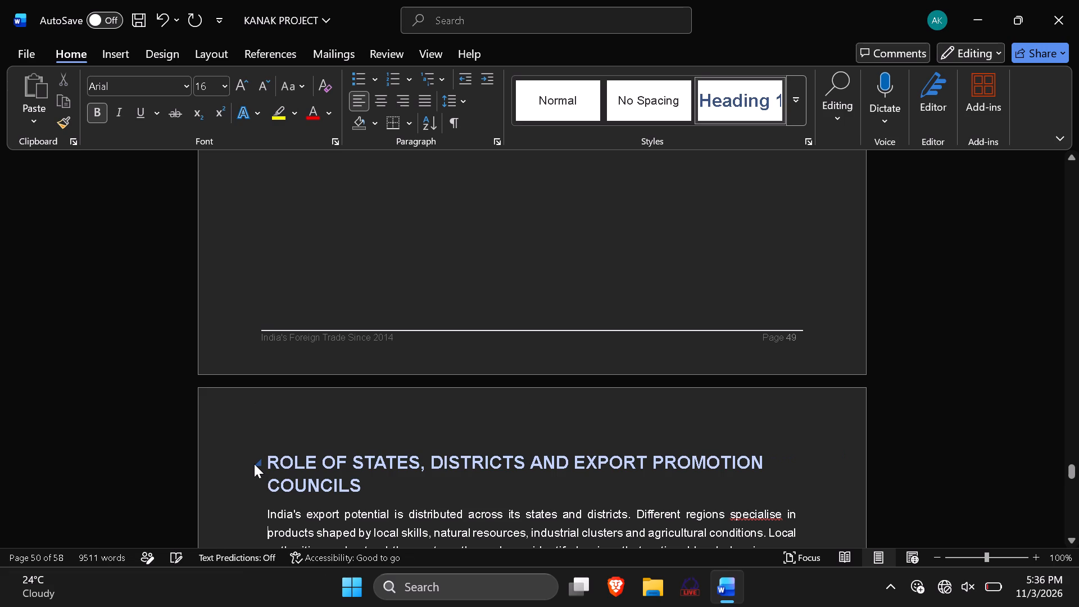
key(Down)
key(Down)
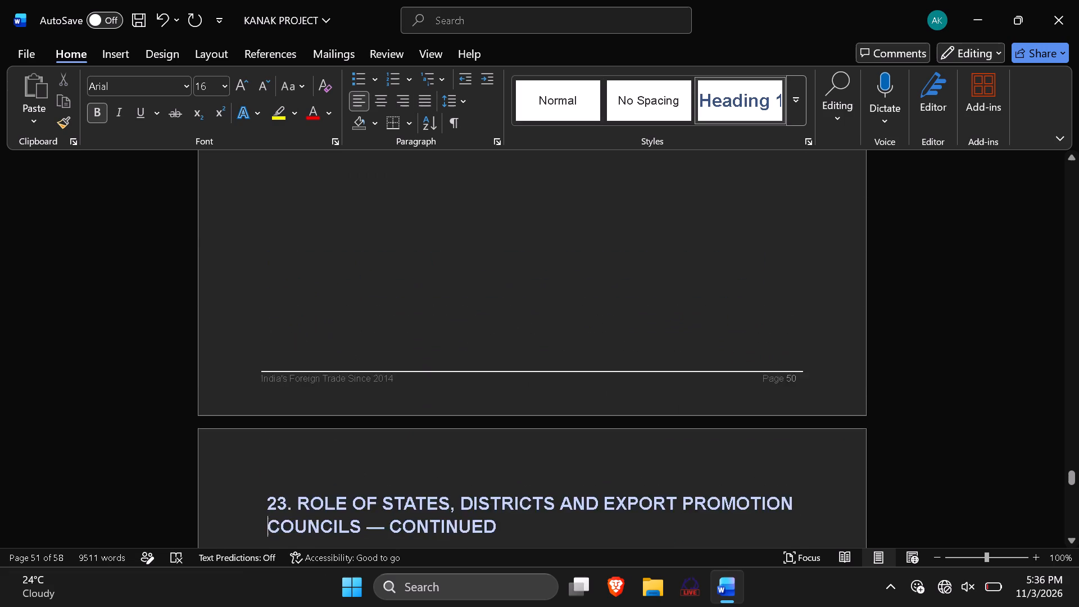
key(Down)
key(Down)
key(Down)
drag(563, 492, 438, 453)
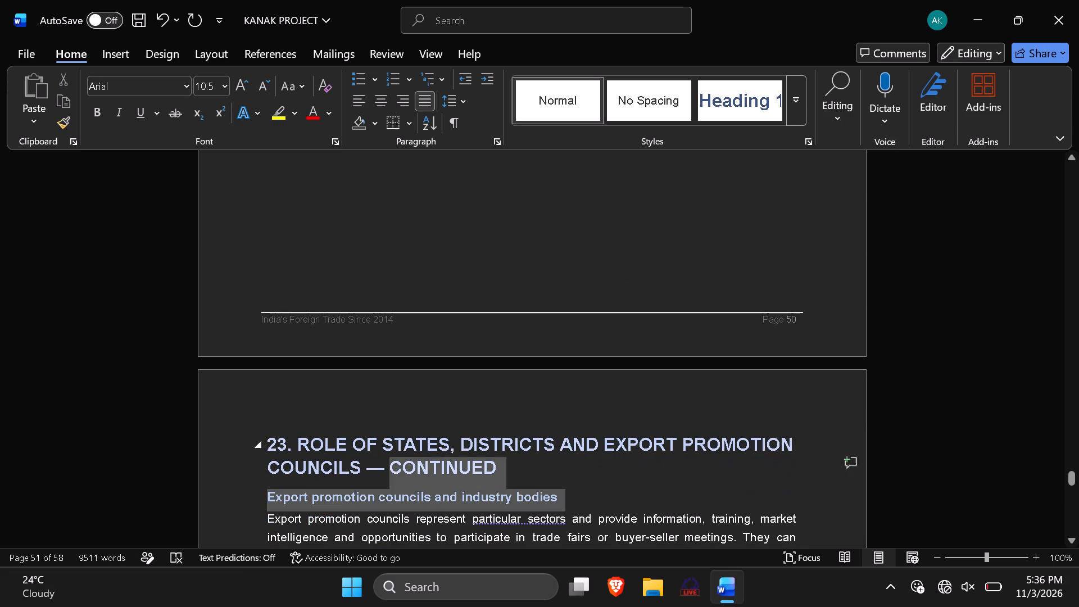
drag(438, 453, 275, 443)
key(Delete)
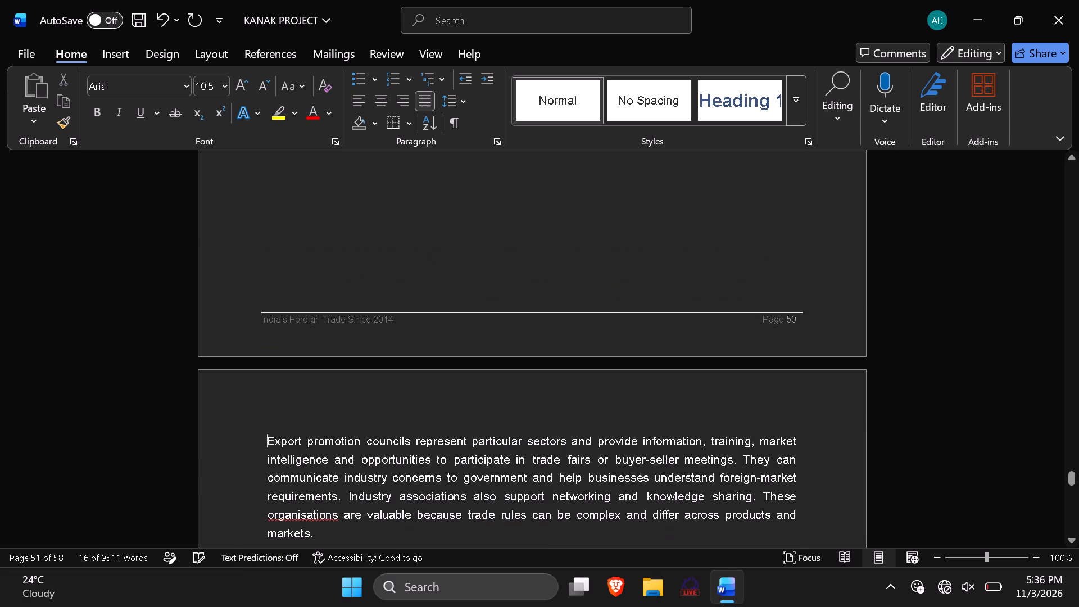
Delete the "Districts as Export Hubs" subheading on page 50, above the paragraph beginning "The Districts as Export Hubs approach".
key(Up)
key(Up)
key(Up)
key(Up)
key(Up)
key(Up)
key(Up)
key(Up)
key(Up)
key(Up)
key(Up)
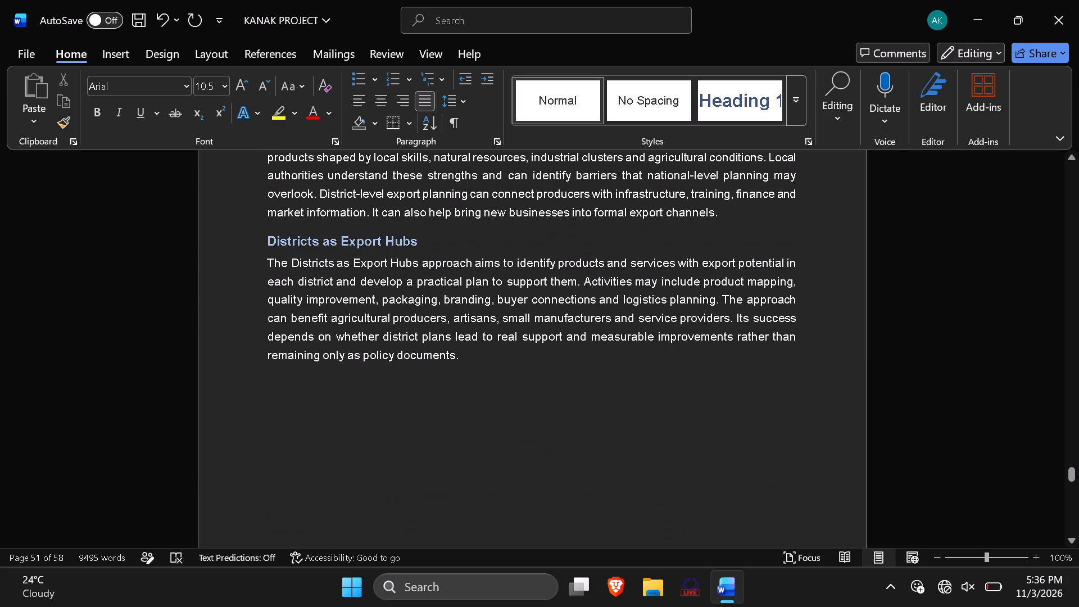
key(Down)
key(Down)
key(Down)
key(Down)
key(Down)
key(Down)
key(Down)
key(Up)
key(Up)
key(Up)
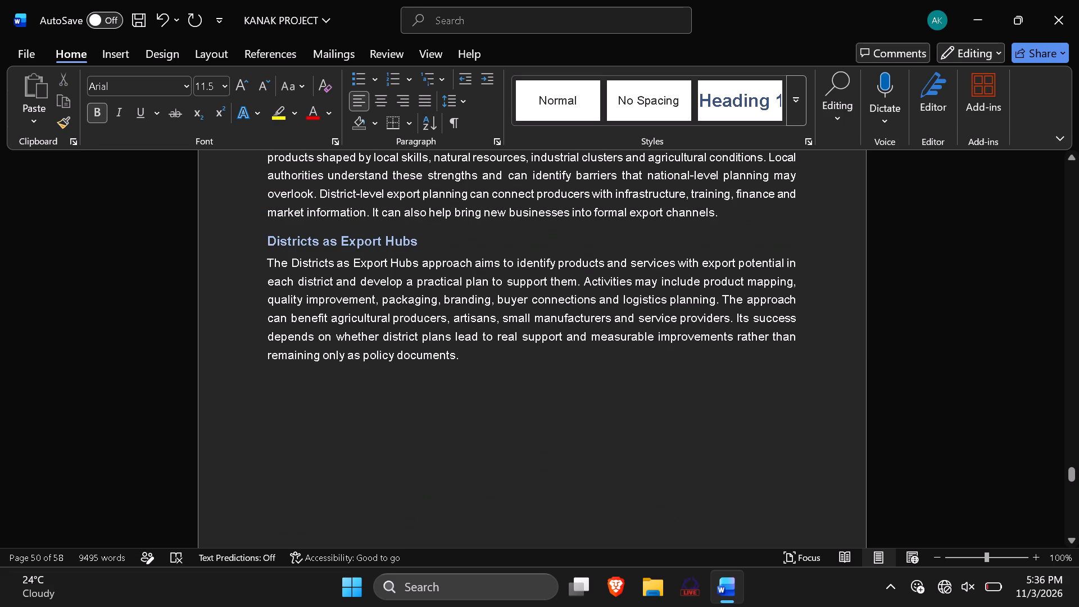
key(Delete)
key(Delete)
key(Delete)
key(Delete)
key(Delete)
key(Delete)
key(Delete)
key(Delete)
key(Delete)
key(Delete)
key(Delete)
key(Delete)
key(Delete)
key(Delete)
key(Delete)
key(Delete)
key(Delete)
key(Delete)
key(Delete)
key(Delete)
key(Delete)
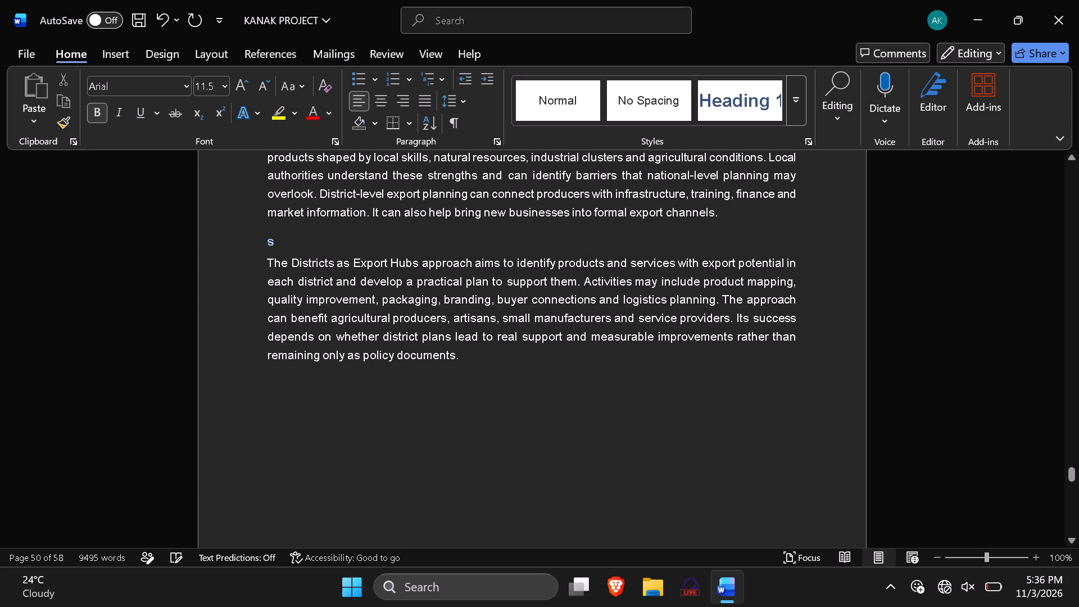
key(Delete)
key(Down)
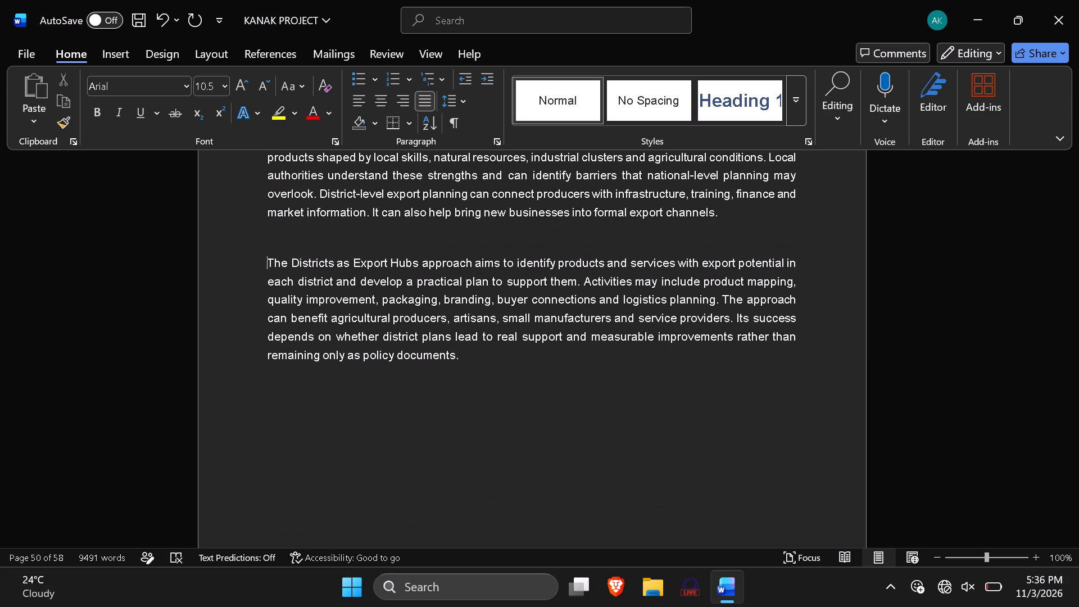
key(BackSpace)
key(BackSpace)
key(BackSpace)
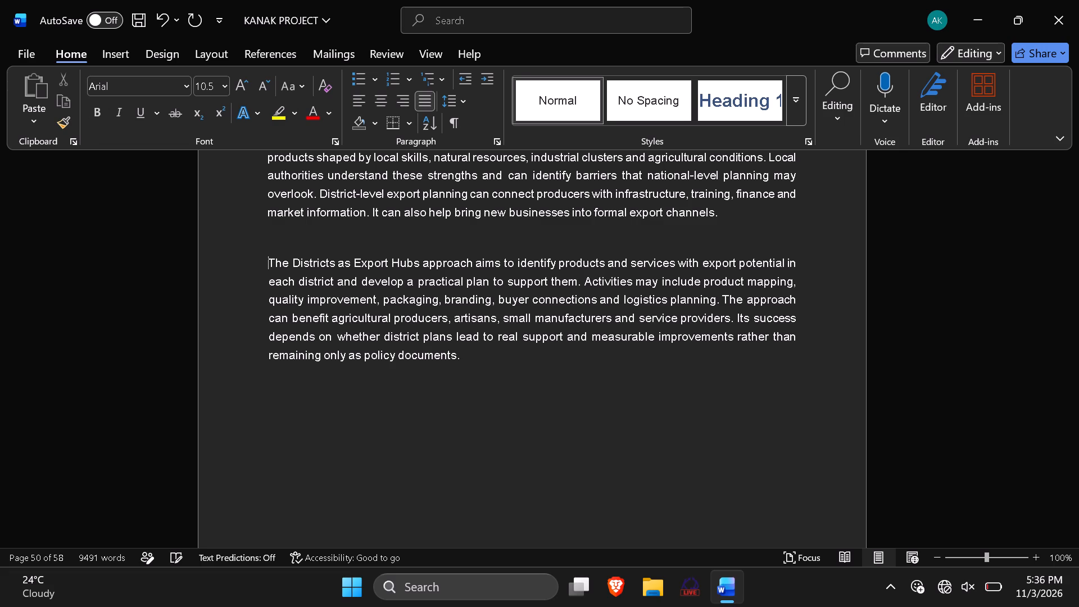
key(BackSpace)
Remove the number "24." from the "FUTURE PROSPECTS OF INDIA'S FOREIGN TRADE" heading on page 52.
key(Down)
key(Down)
key(Down)
key(Down)
key(Down)
key(Down)
key(Down)
key(Down)
key(Down)
key(Down)
key(Down)
key(Down)
key(Down)
key(Down)
key(Down)
key(Down)
key(Down)
key(Down)
key(Down)
key(Down)
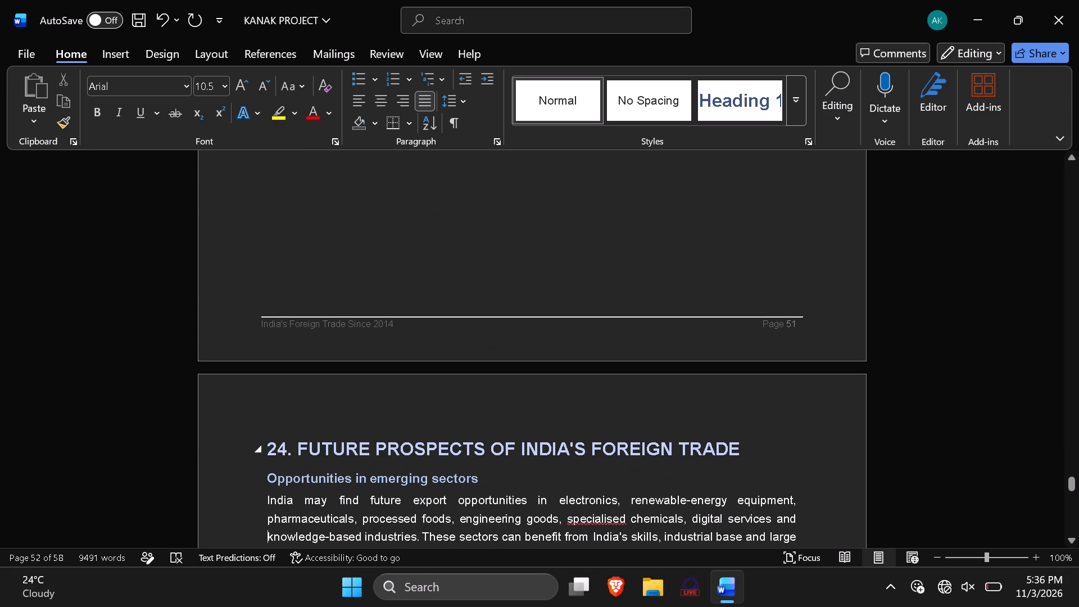
click(296, 452)
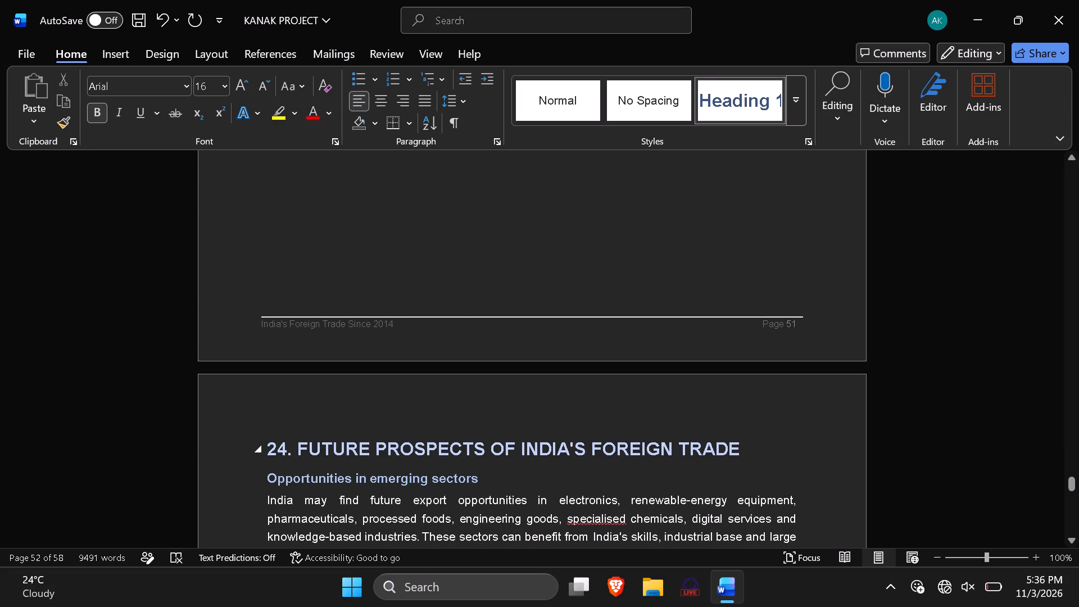
click(293, 452)
drag(293, 452, 270, 450)
key(Delete)
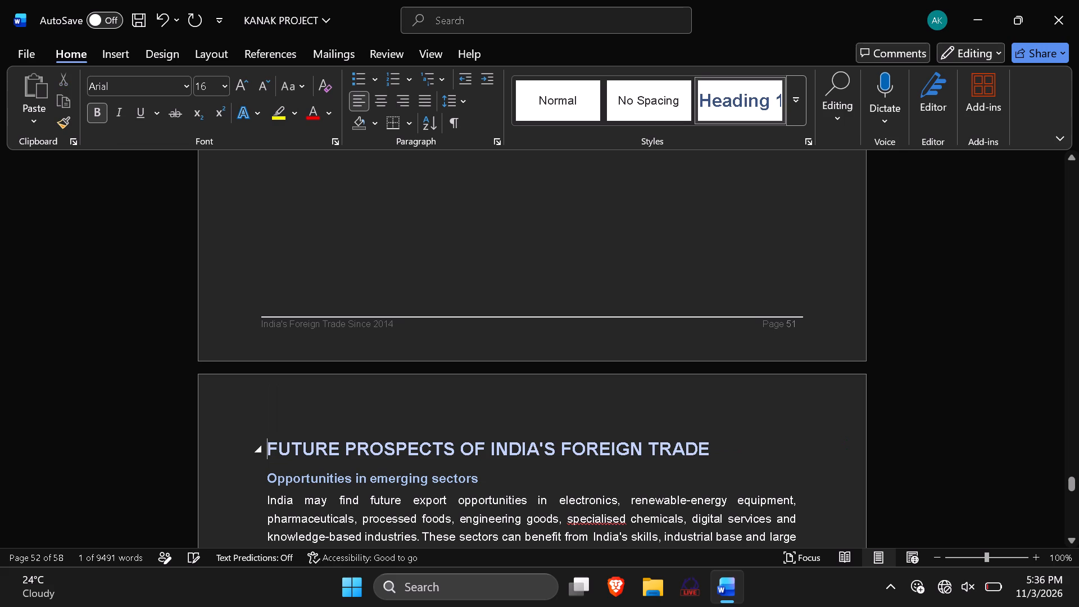
Delete the "Opportunities in emerging sectors" subheading on page 52, above the paragraph beginning "India may find future export opportunities".
key(Down)
key(shift+Right)
key(shift+Right)
key(shift+Right)
key(shift+Right)
key(shift+Right)
key(shift+Right)
key(shift+Right)
key(shift+Right)
key(shift+Right)
key(shift+Right)
key(shift+Right)
key(shift+Right)
key(shift+Right)
key(shift+Right)
key(shift+Right)
key(shift+Right)
key(shift+Right)
key(shift+Right)
key(shift+Right)
key(shift+Right)
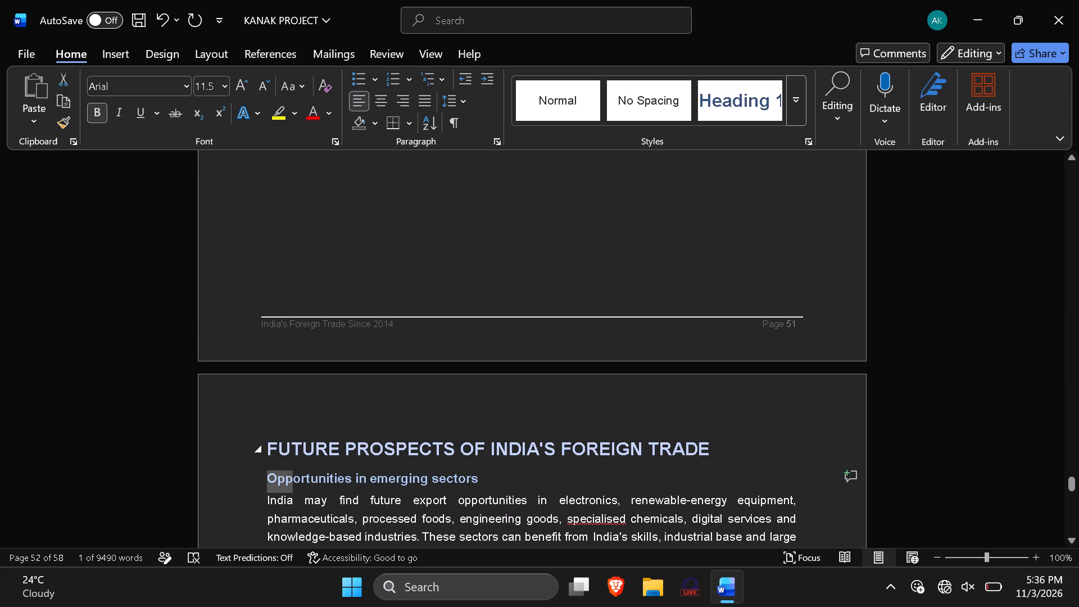
key(shift+Right)
key(shift+Right)
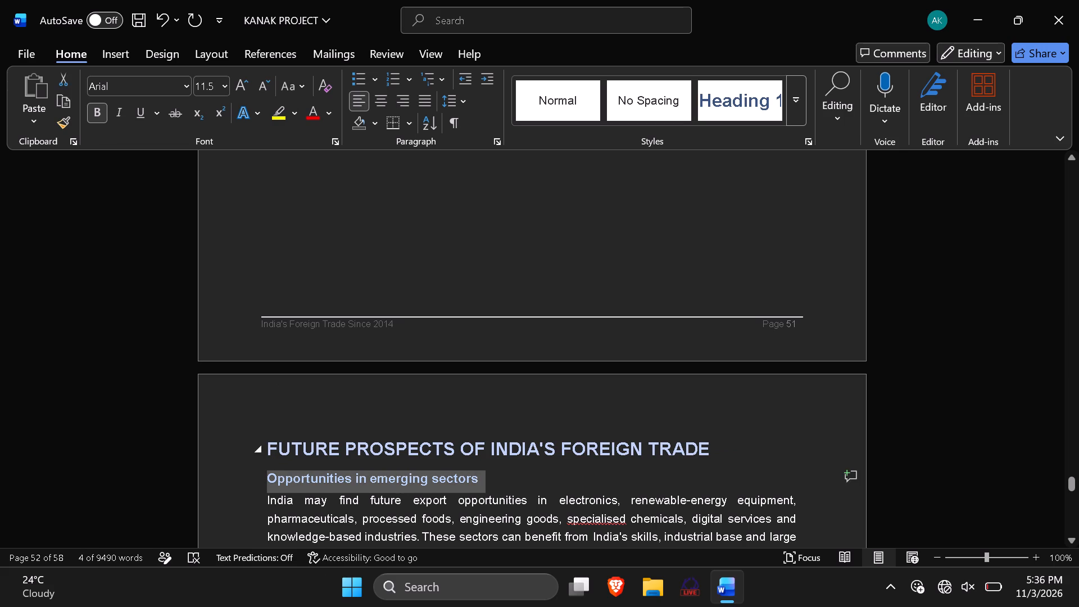
key(Delete)
Delete the "Coordination and accountability" subheading on page 51, above the paragraph beginning "Local export promotion requires coordination".
key(Up)
key(Up)
key(Up)
key(Up)
key(Up)
key(Up)
key(Up)
key(Up)
key(Up)
key(Up)
key(Up)
key(Up)
key(Down)
key(Down)
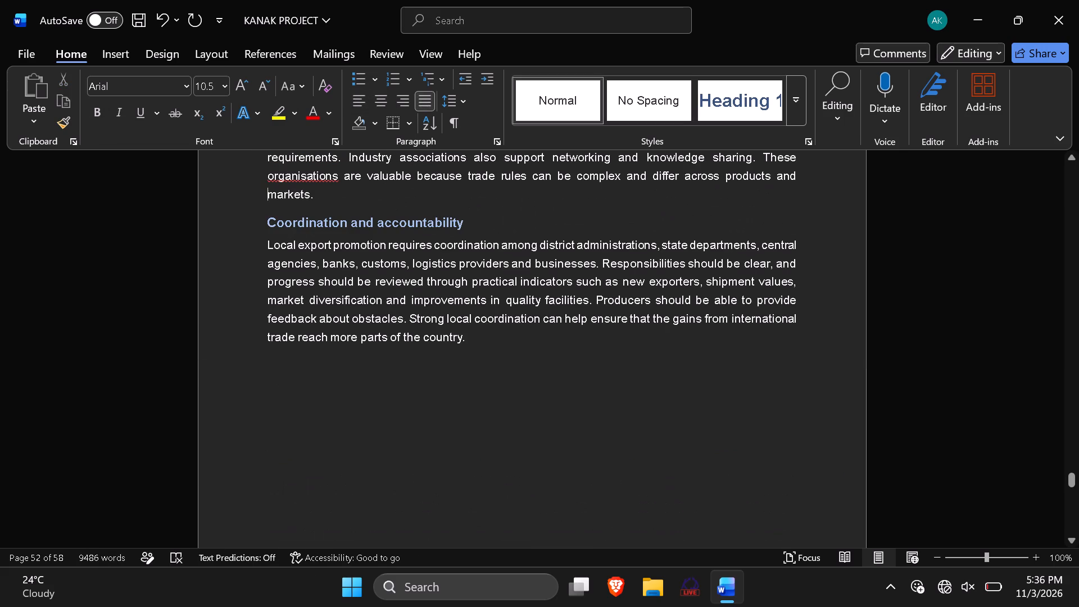
key(Down)
key(Down)
key(Up)
key(shift+Right)
key(shift+Right)
key(shift+Right)
key(shift+Right)
key(shift+Right)
key(shift+Right)
key(shift+Right)
key(shift+Right)
key(shift+Right)
key(shift+Right)
key(shift+Right)
key(shift+Right)
key(shift+Right)
key(shift+Right)
key(shift+Right)
key(shift+Right)
key(shift+Right)
key(shift+Right)
key(shift+Right)
key(shift+Right)
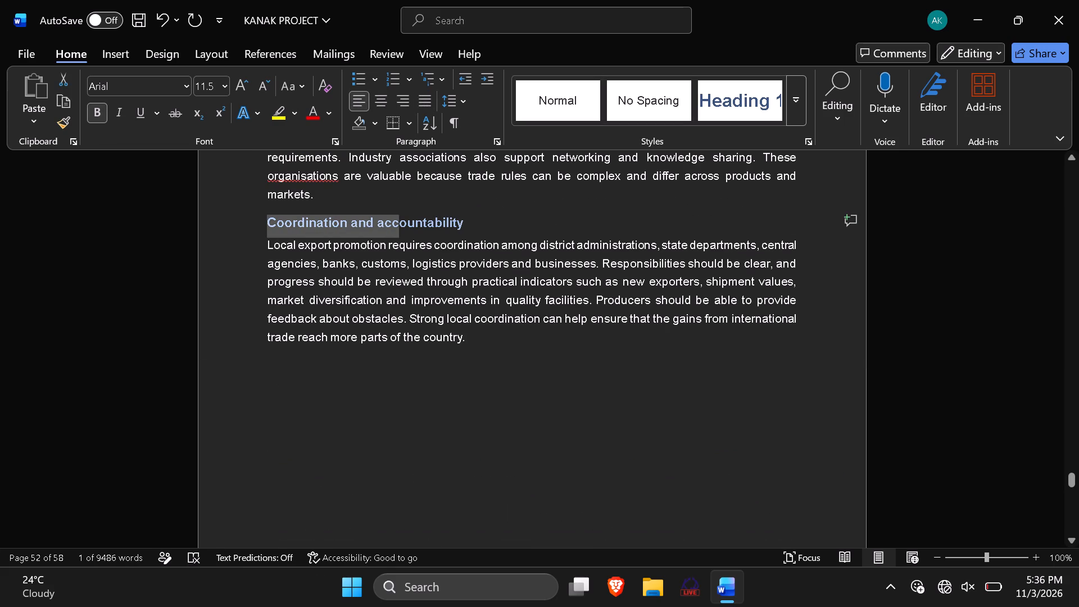
key(shift+Right)
key(shift+Right)
key(Delete)
Delete the "Sustainability and green trade" subheading on page 52, above the paragraph beginning "Environmental standards are becoming increasingly relevant".
key(Down)
key(Down)
key(Down)
key(Down)
key(Down)
key(Down)
key(Down)
key(Down)
key(Down)
key(Down)
key(Down)
key(Down)
key(Down)
key(Down)
key(Down)
key(Down)
key(Down)
key(Down)
key(Down)
key(Down)
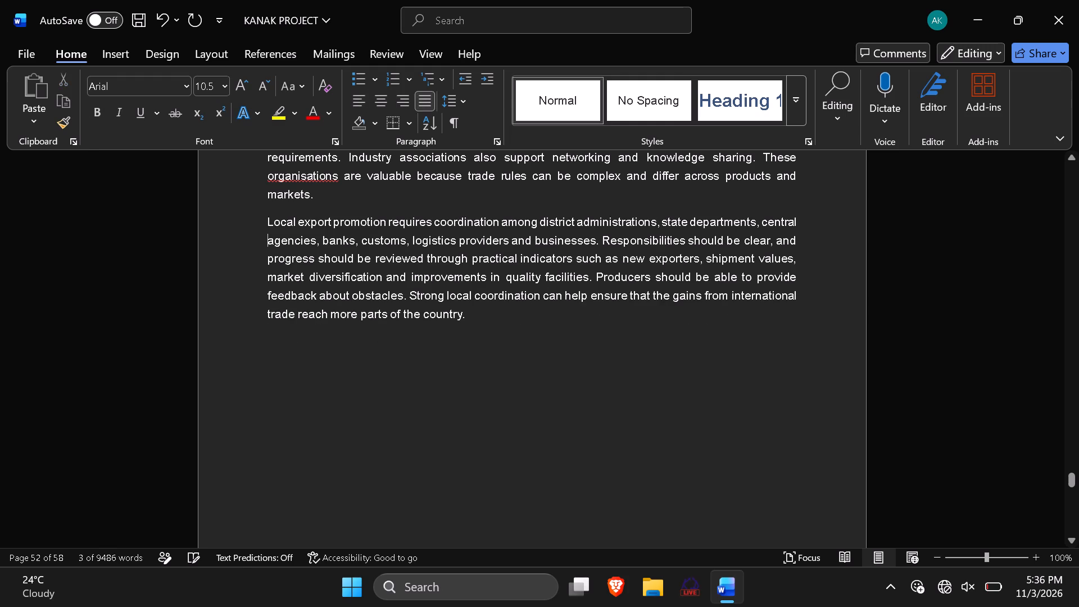
key(Down)
key(Up)
key(Up)
key(Up)
key(Up)
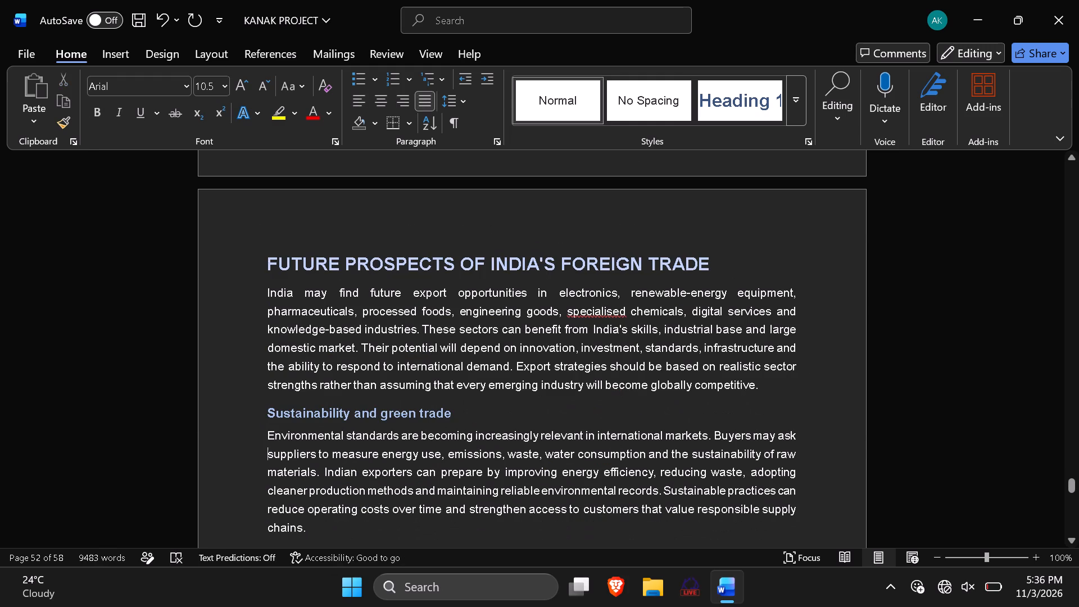
key(Up)
key(Up)
key(shift+Right)
key(shift+Right)
key(shift+Right)
key(shift+Right)
key(shift+Right)
key(shift+Right)
key(shift+Right)
key(shift+Right)
key(shift+Right)
key(shift+Right)
key(shift+Right)
key(shift+Right)
key(shift+Right)
key(shift+Right)
key(shift+Right)
key(shift+Right)
key(shift+Right)
key(shift+Right)
key(shift+Right)
key(shift+Right)
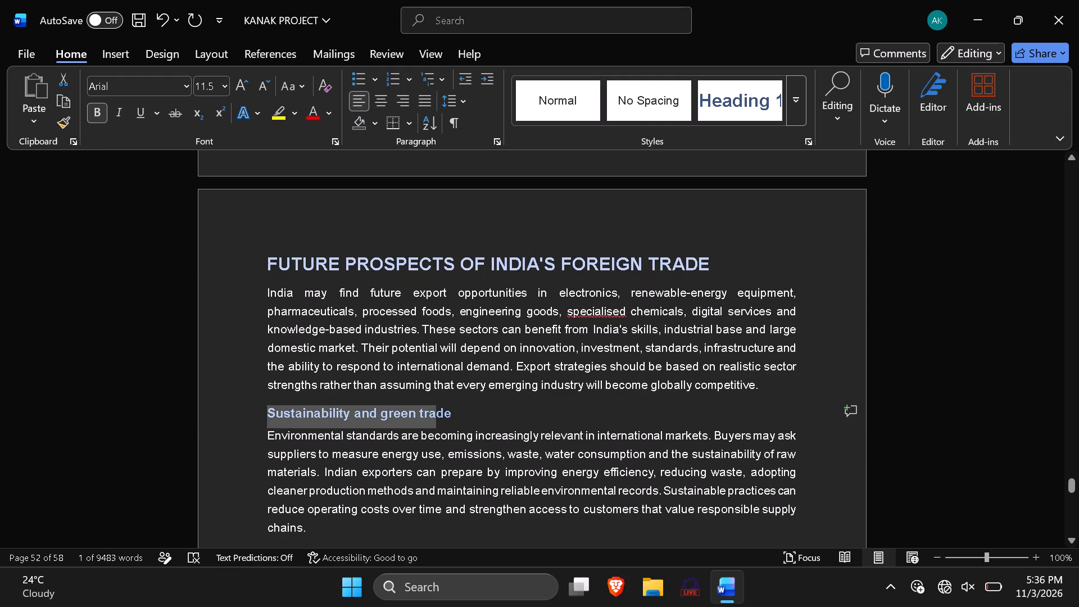
key(shift+Left)
key(shift+Left)
key(Delete)
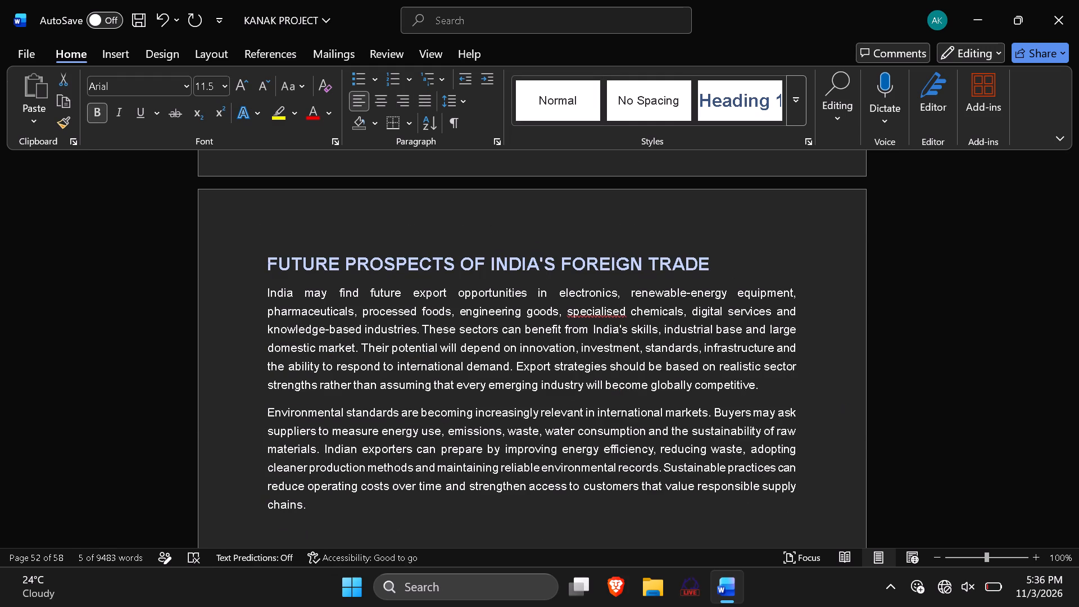
Delete the "24. FUTURE PROSPECTS OF INDIA'S FOREIGN TRADE — CONTINUED" heading and the "Technology and the next phase of trade" subheading on page 53.
key(Down)
key(Down)
key(Down)
key(Down)
key(Down)
key(Down)
key(Down)
key(Down)
key(Down)
key(Down)
key(Down)
key(Down)
key(Down)
key(Down)
key(Down)
key(Down)
key(Down)
key(Down)
key(Down)
key(Up)
key(Up)
key(Up)
key(Up)
key(Up)
key(Up)
key(Up)
key(Up)
key(Up)
key(Up)
key(Up)
key(Up)
key(Up)
key(Up)
key(Up)
key(Up)
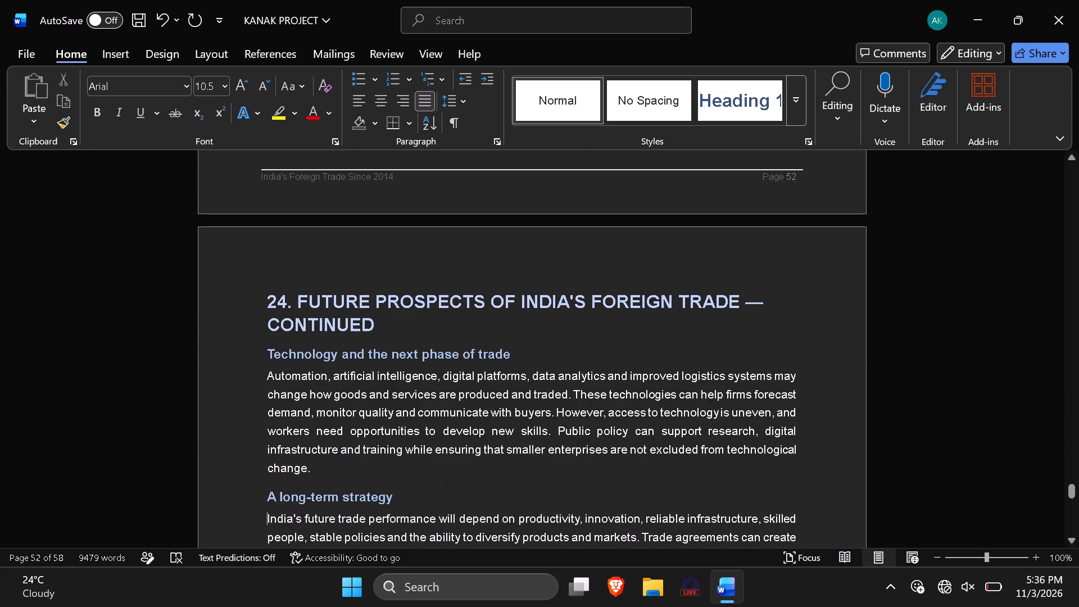
key(Down)
key(Down)
key(Down)
key(Down)
key(Down)
key(Down)
key(Down)
key(Down)
key(Down)
key(Down)
key(Down)
key(Down)
key(Down)
key(Down)
key(Down)
key(Down)
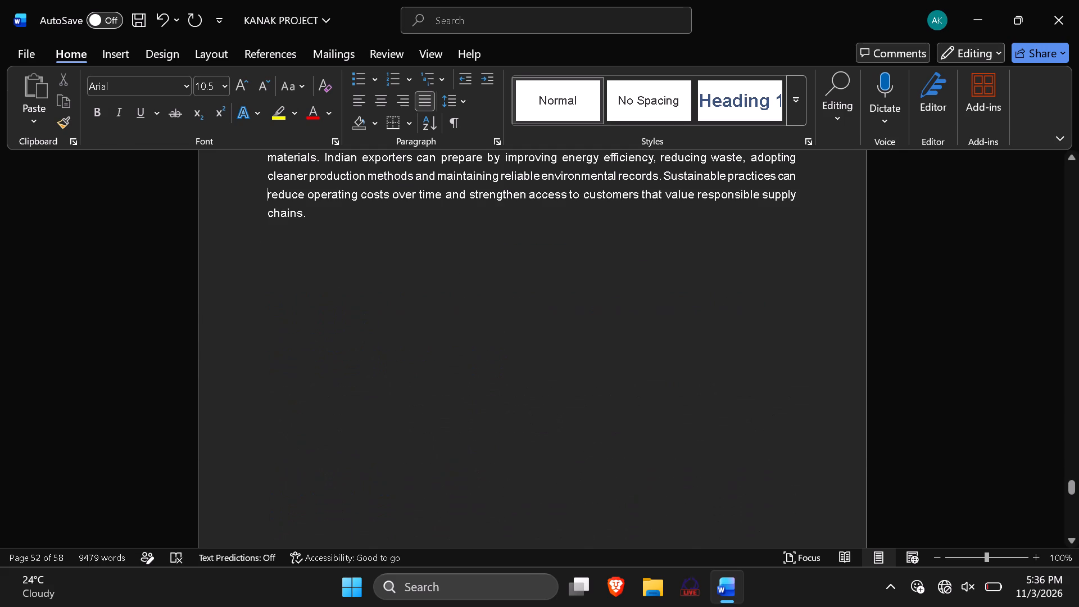
key(Up)
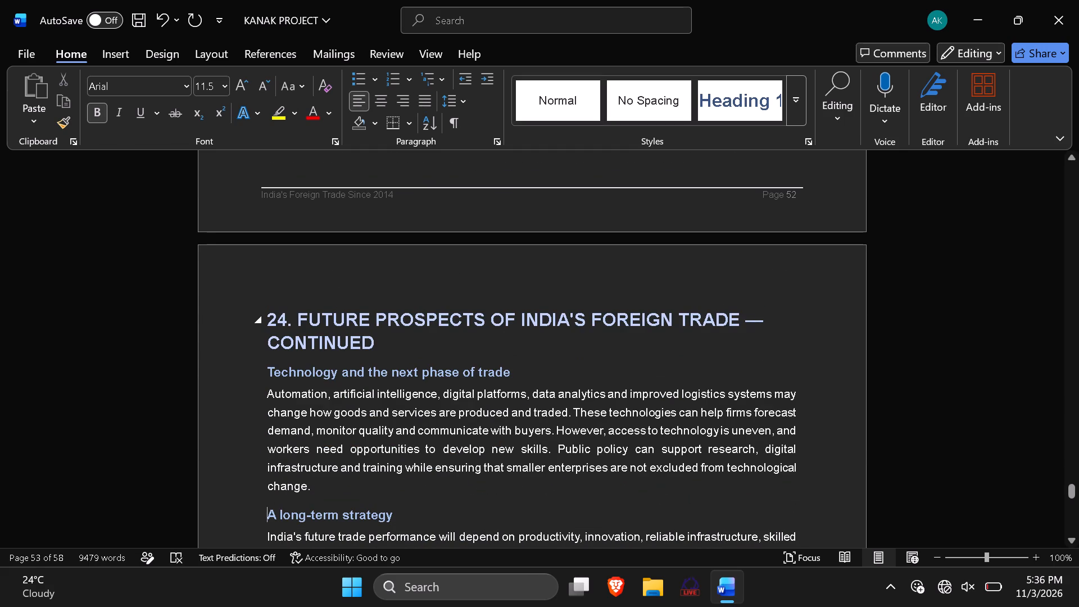
drag(266, 319, 575, 364)
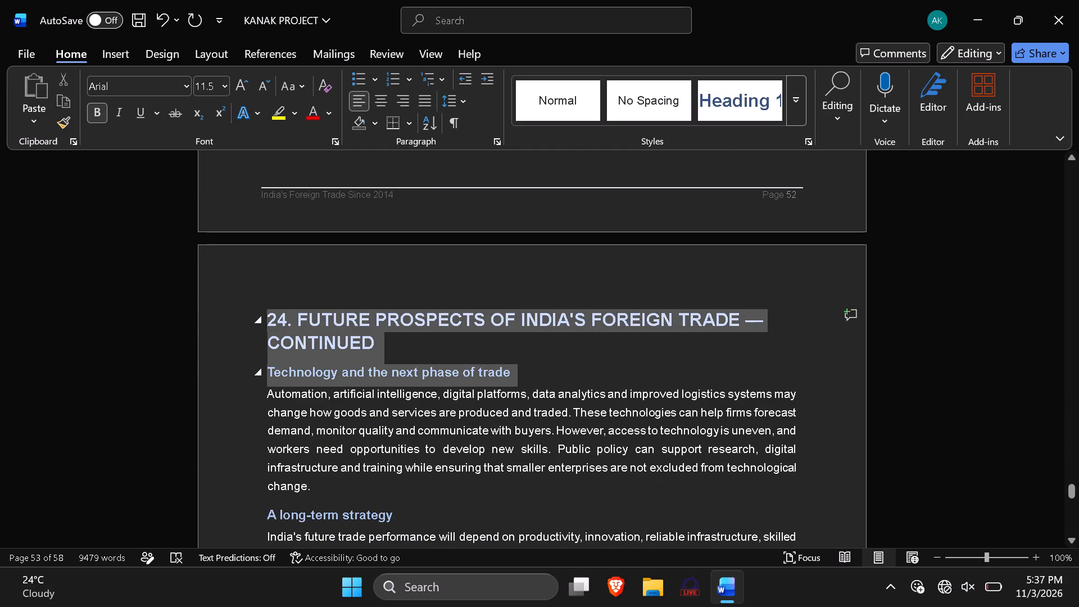
drag(575, 364, 601, 364)
key(Delete)
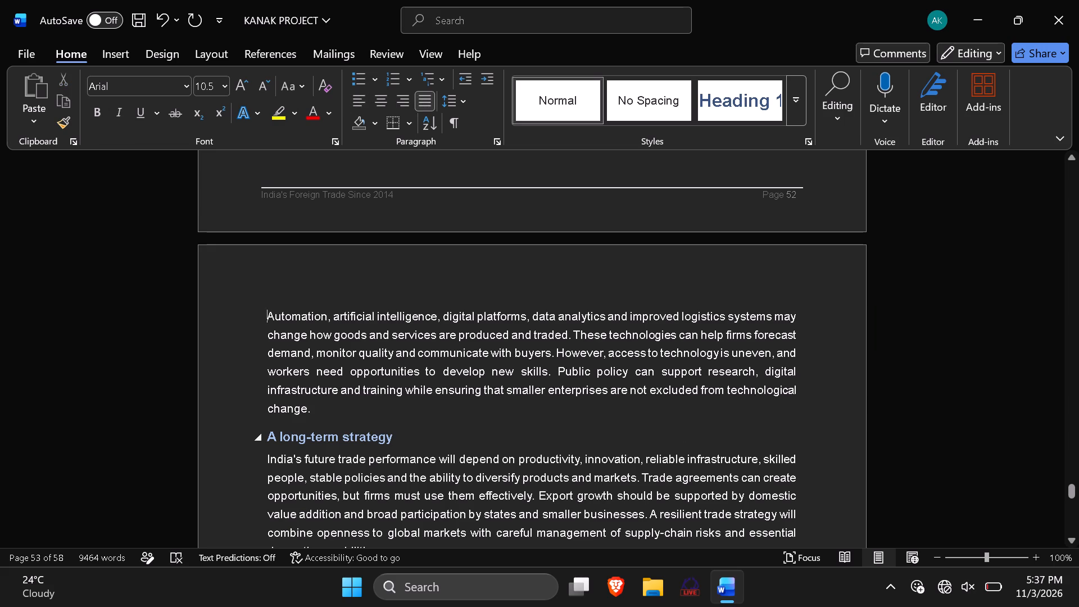
Delete the "A long-term strategy" subheading on page 53 and its empty line, above the paragraph beginning "India's future trade performance".
click(405, 439)
click(269, 440)
drag(269, 440, 406, 423)
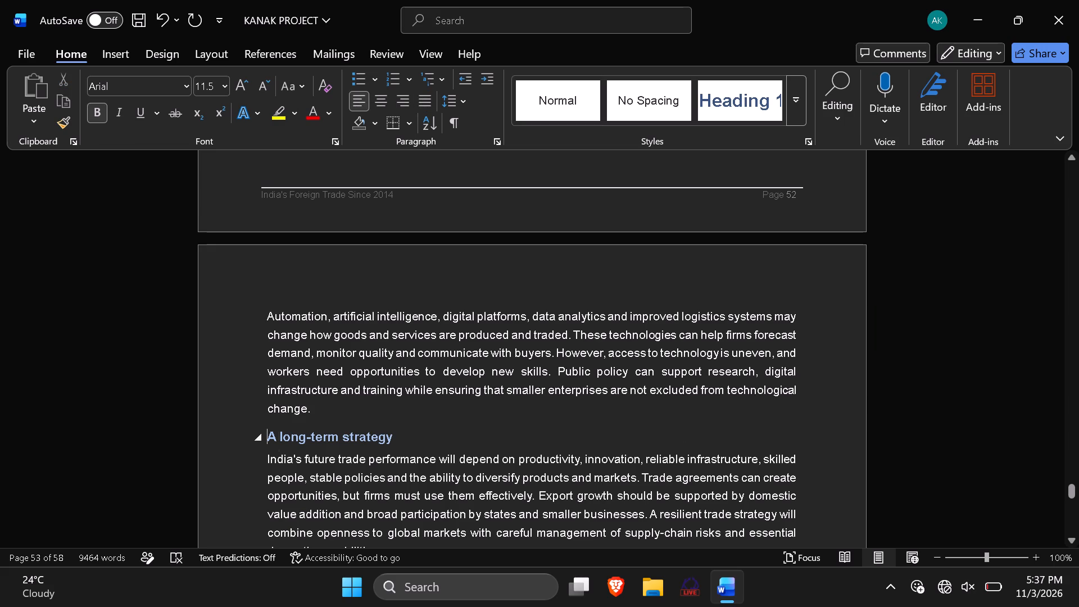
drag(406, 423, 411, 442)
key(Delete)
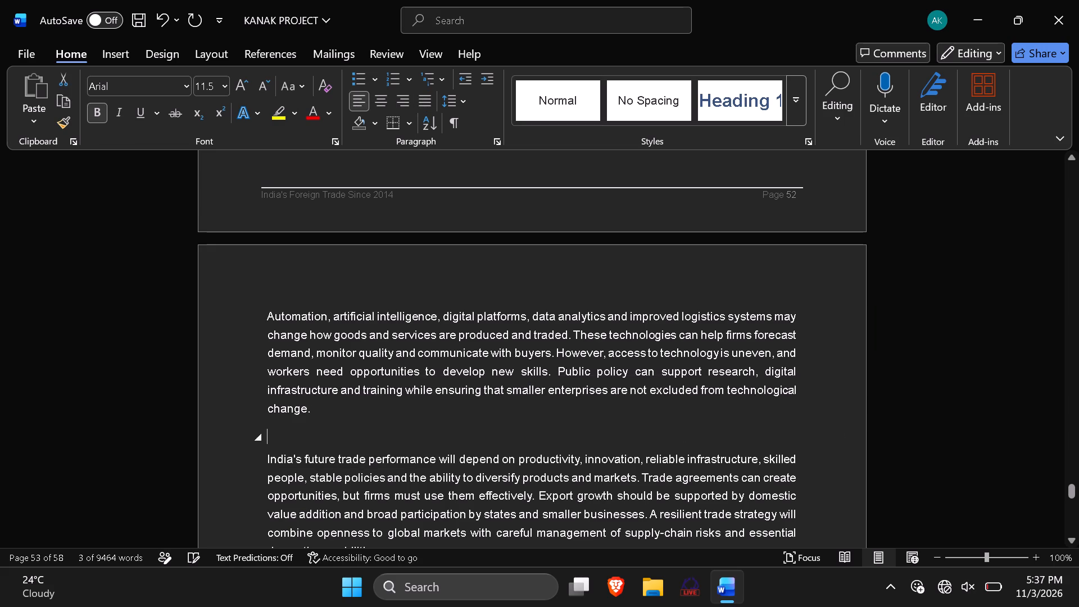
key(Down)
key(BackSpace)
key(BackSpace)
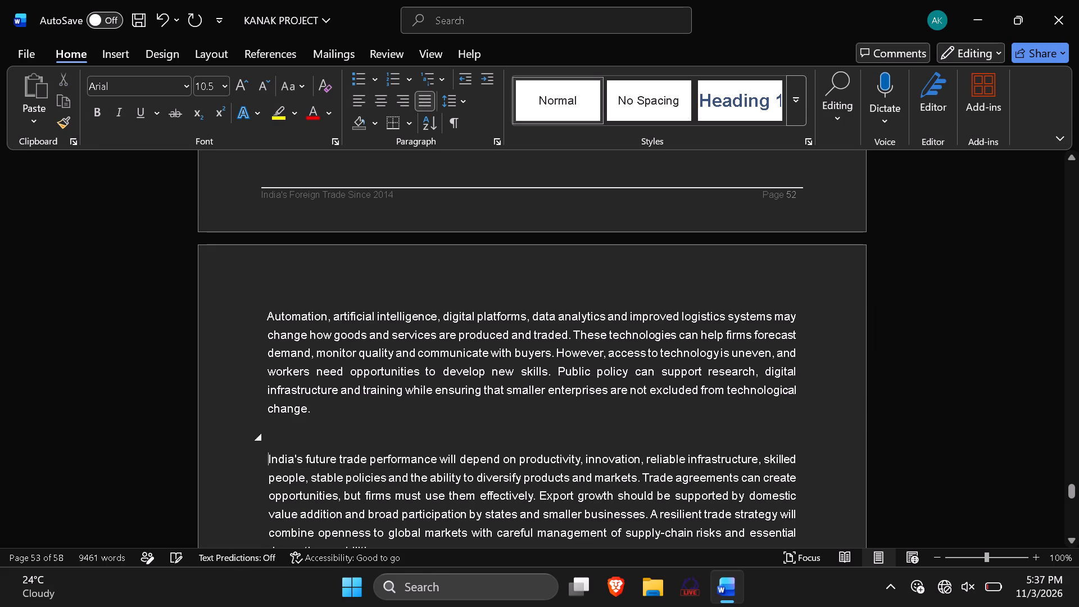
key(BackSpace)
key(BackSpace)
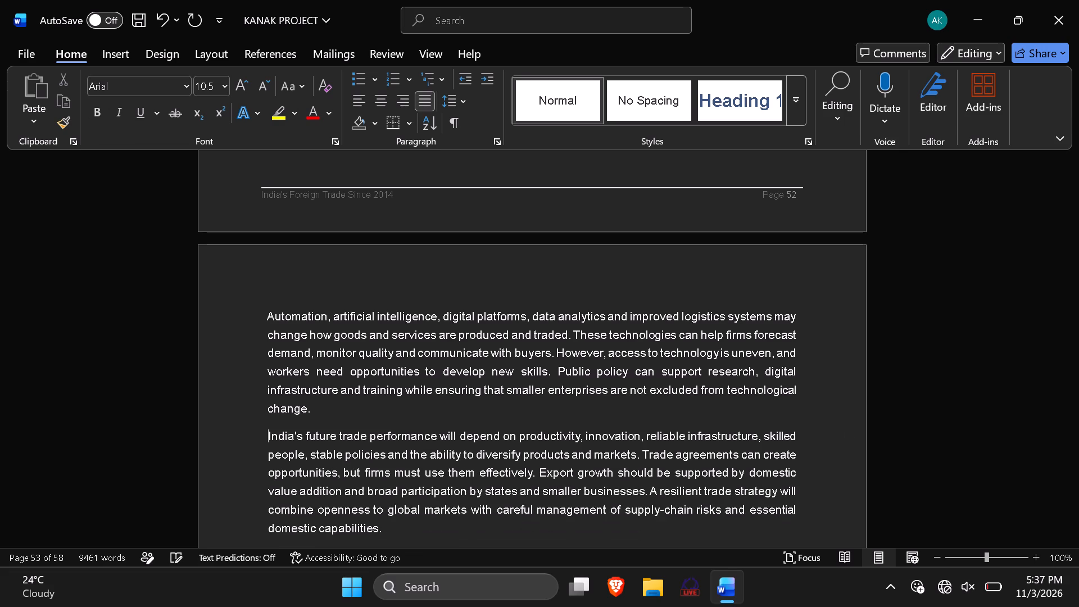
Go to the "27. OVERALL CONCLUSION" heading on page 54 and place the cursor after the word "OVERALL".
key(Up)
key(Down)
key(Down)
key(Down)
key(Down)
key(Down)
key(Down)
key(Down)
key(Down)
key(Down)
key(Down)
key(Down)
key(Down)
key(Down)
key(Down)
key(Down)
key(Down)
key(Down)
key(Up)
key(Up)
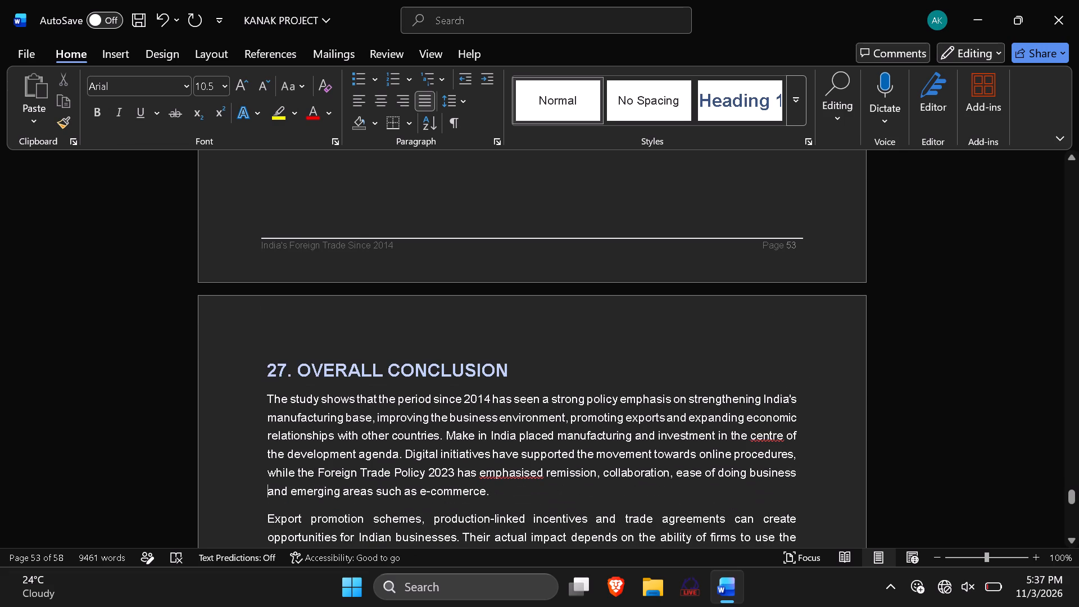
key(Up)
key(Up)
key(Up)
click(385, 369)
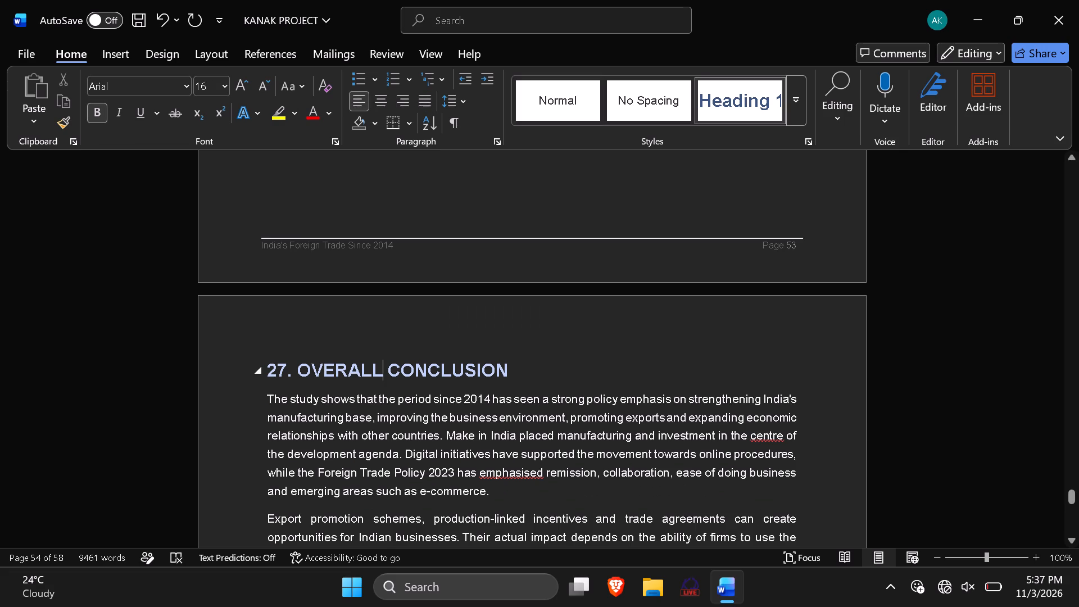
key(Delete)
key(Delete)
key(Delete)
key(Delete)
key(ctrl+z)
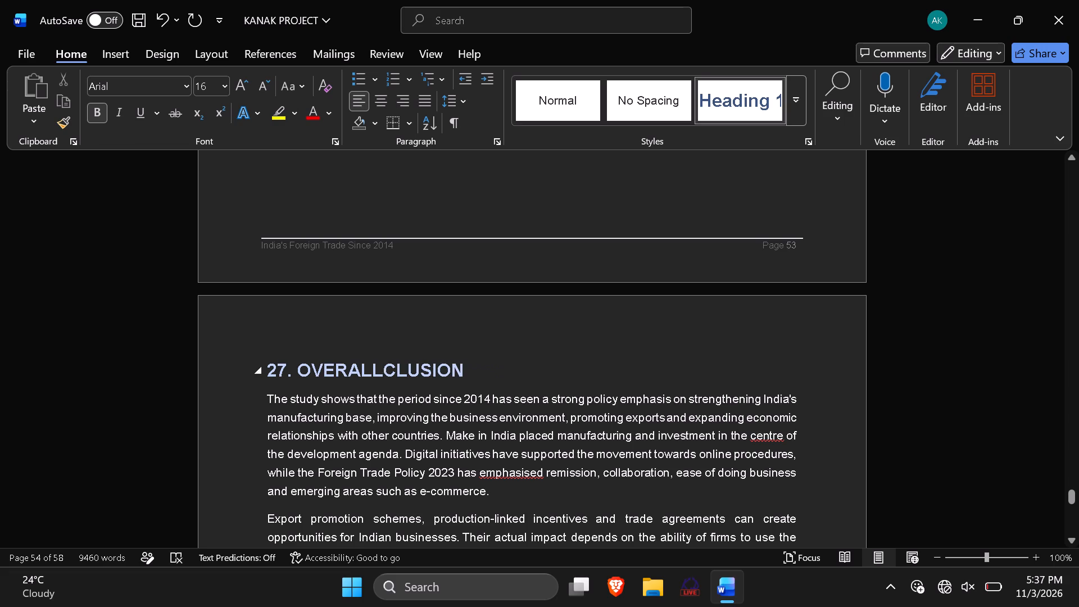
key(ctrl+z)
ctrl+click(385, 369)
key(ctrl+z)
Remove "27. OVERALL" from the heading on page 54, leaving only "CONCLUSION".
key(BackSpace)
key(BackSpace)
key(BackSpace)
key(BackSpace)
key(BackSpace)
key(BackSpace)
key(BackSpace)
key(BackSpace)
key(BackSpace)
key(BackSpace)
key(BackSpace)
key(BackSpace)
key(BackSpace)
key(BackSpace)
key(BackSpace)
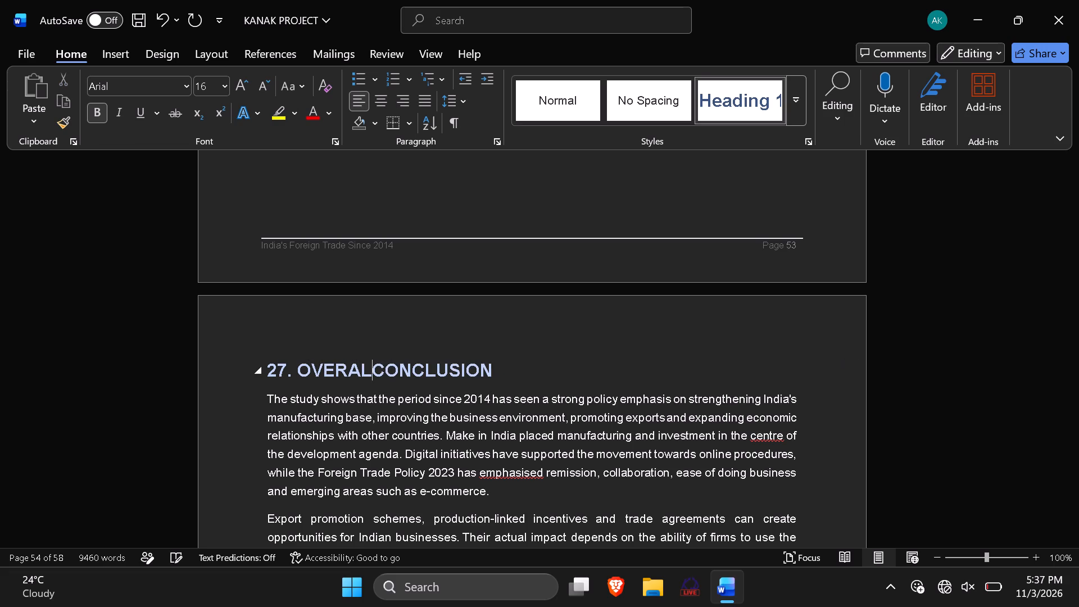
key(BackSpace)
key(BackSpace)
Look through the conclusion and the "28. SUGGESTIONS AND RECOMMENDATIONS" section on pages 54 and 55.
key(Down)
key(Down)
key(Down)
key(Down)
key(Down)
key(Down)
key(Down)
key(Down)
key(Down)
key(Down)
key(Down)
key(Down)
key(Down)
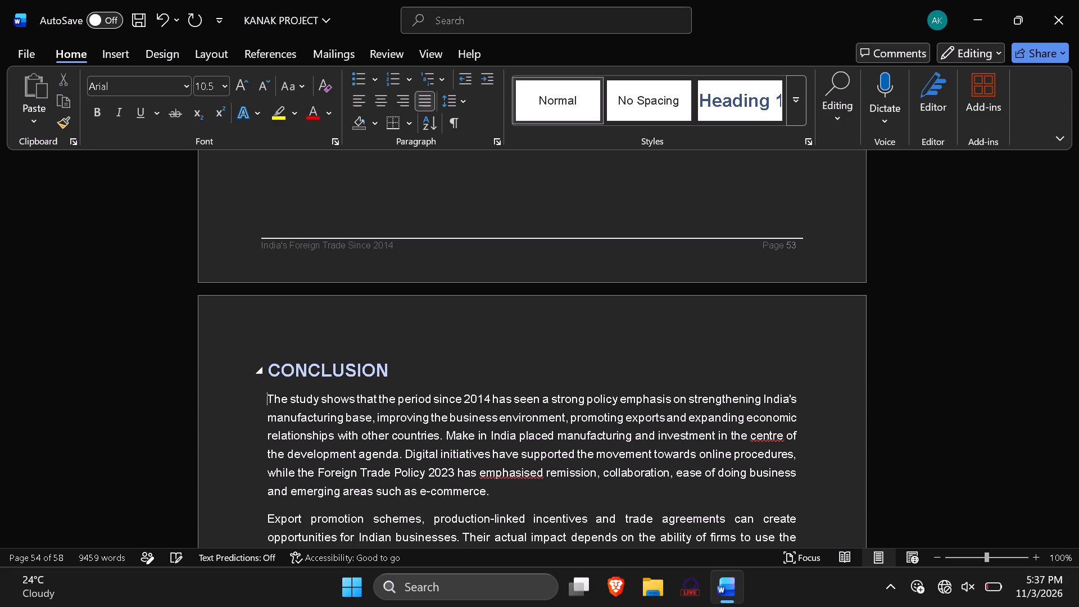
key(Down)
key(Down)
key(Down)
key(Down)
key(Down)
key(Down)
key(Down)
key(Down)
key(Down)
key(Down)
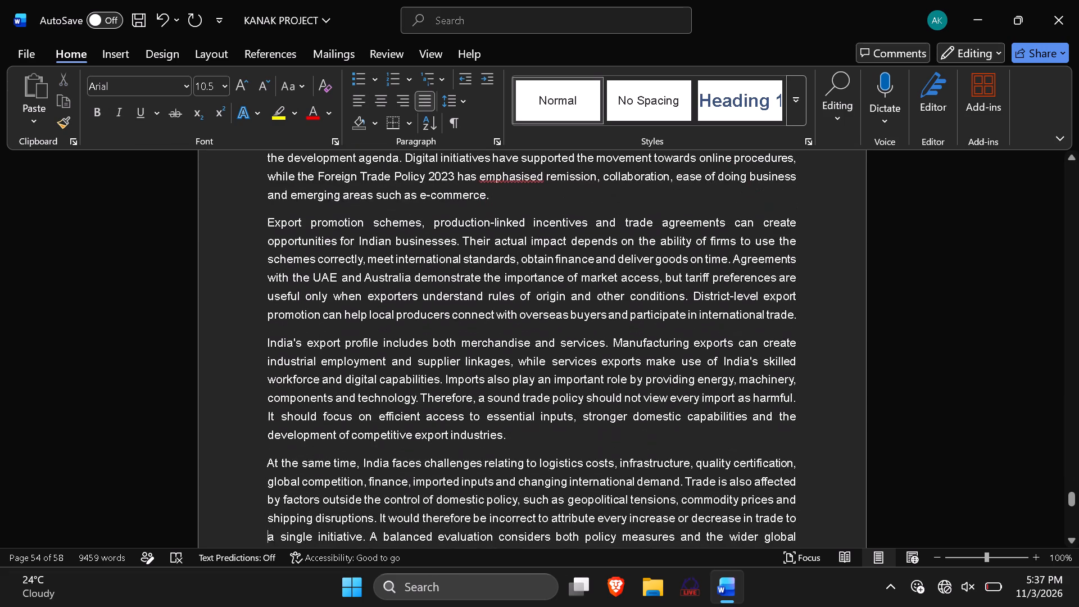
key(Down)
key(Down)
key(Down)
key(Down)
key(Down)
key(Down)
key(Down)
key(Down)
key(Down)
key(Down)
key(Down)
key(Down)
key(Down)
key(Down)
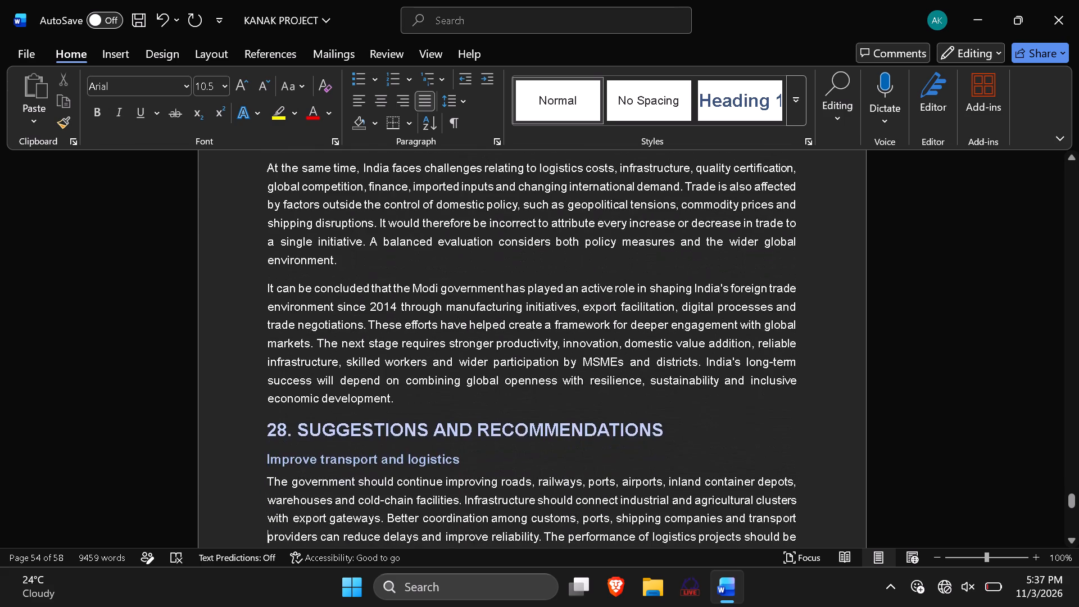
key(Down)
key(Down)
key(Down)
key(Down)
key(Down)
key(Down)
key(Down)
key(Down)
key(Down)
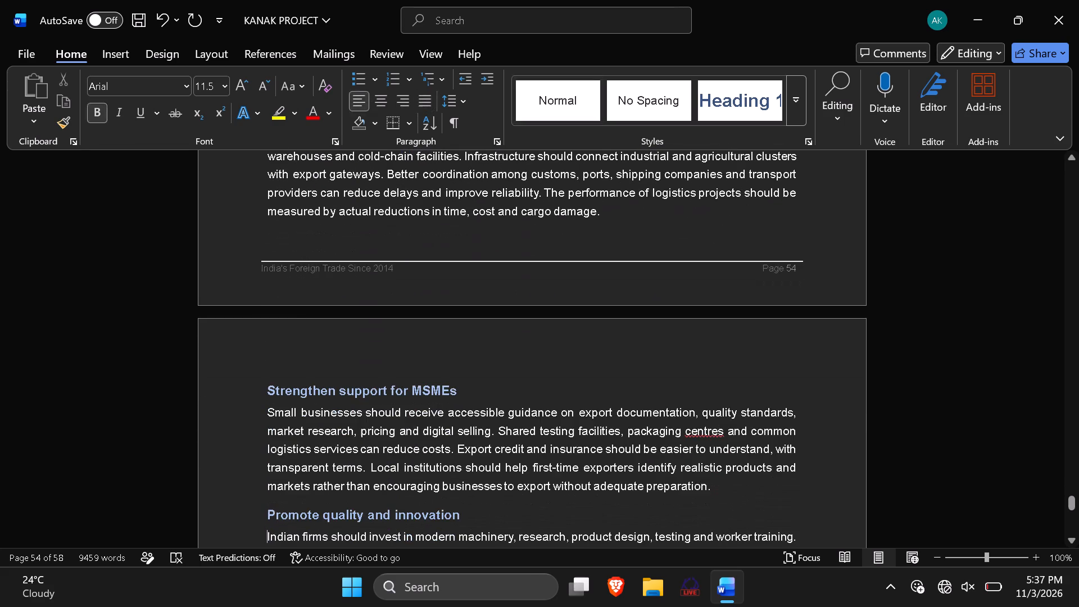
key(Down)
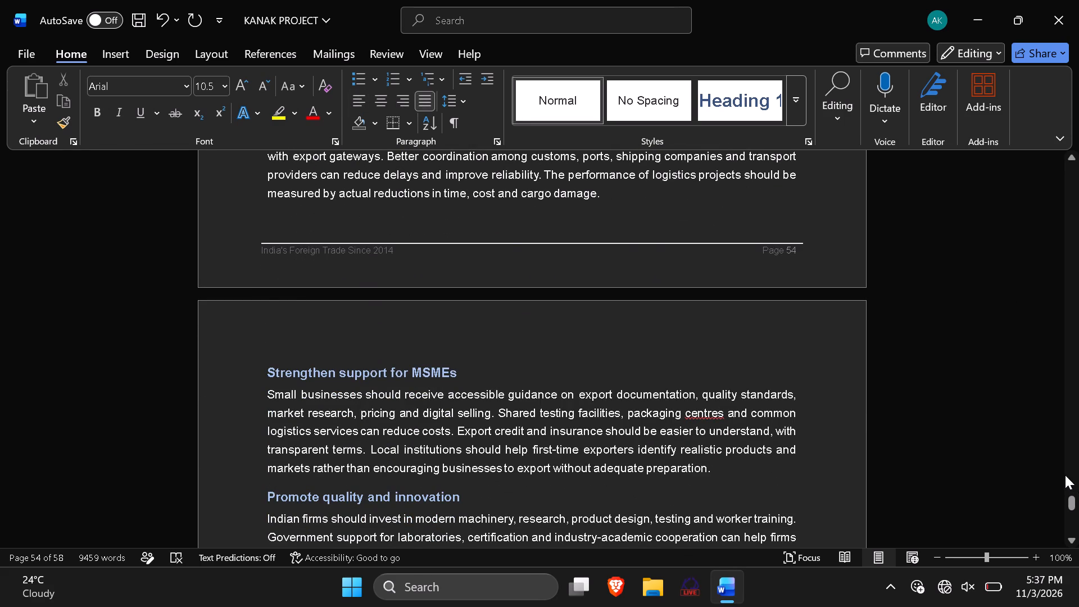
Look through the References, Bibliography and Webliography sections on the closing pages of the document.
drag(1069, 495, 1058, 338)
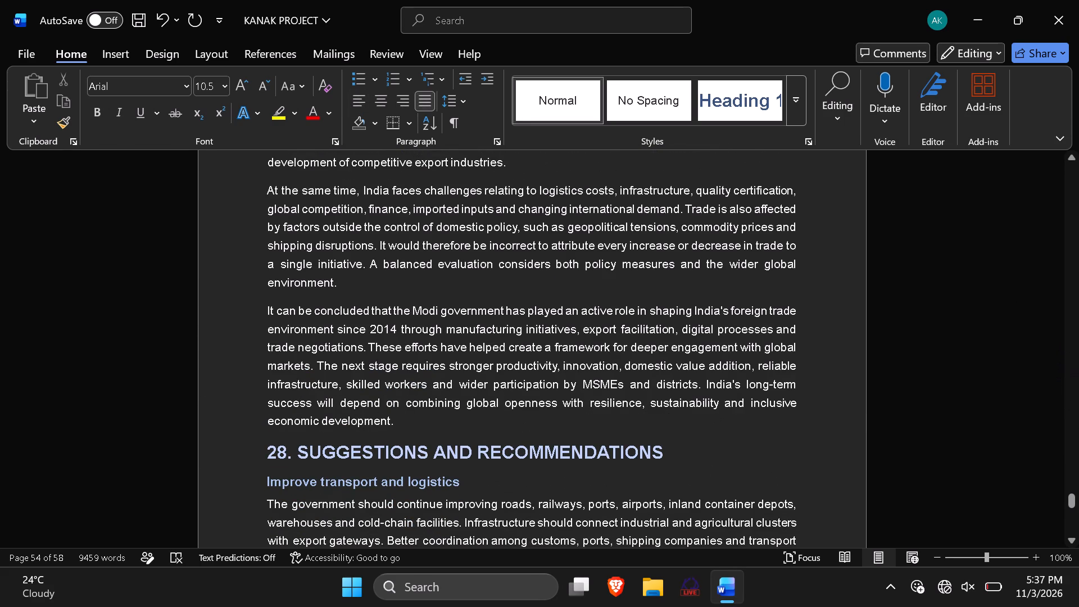
drag(1069, 505, 1069, 316)
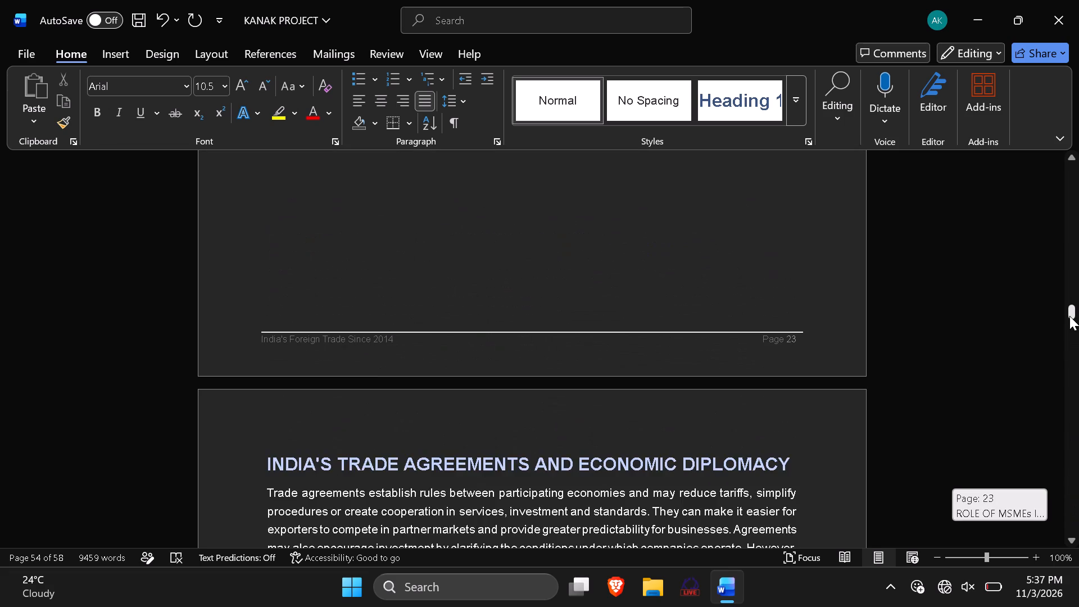
drag(1069, 316, 1064, 532)
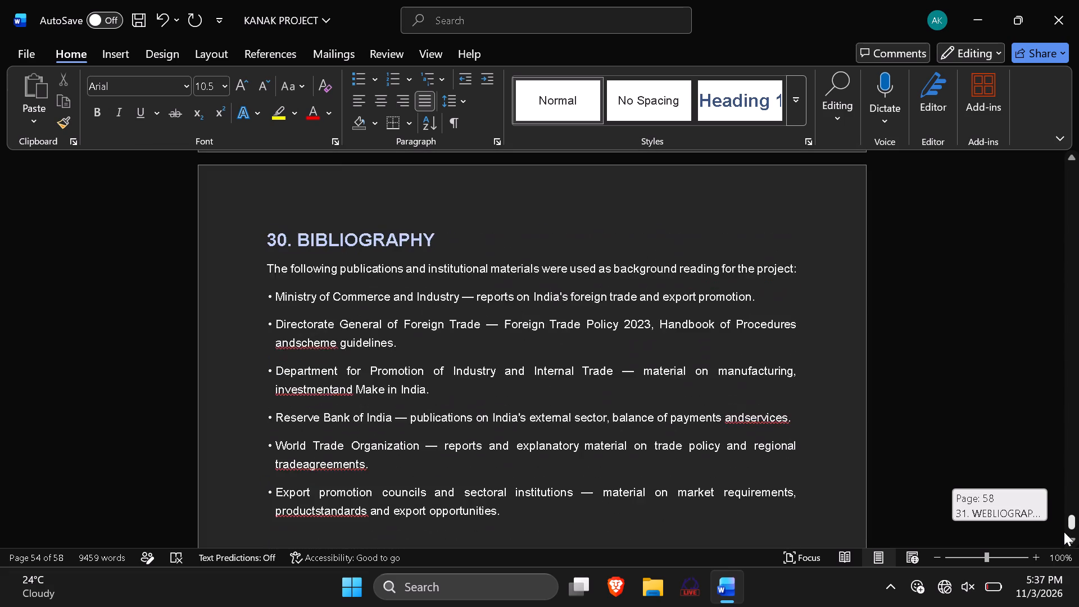
drag(1064, 532, 1065, 496)
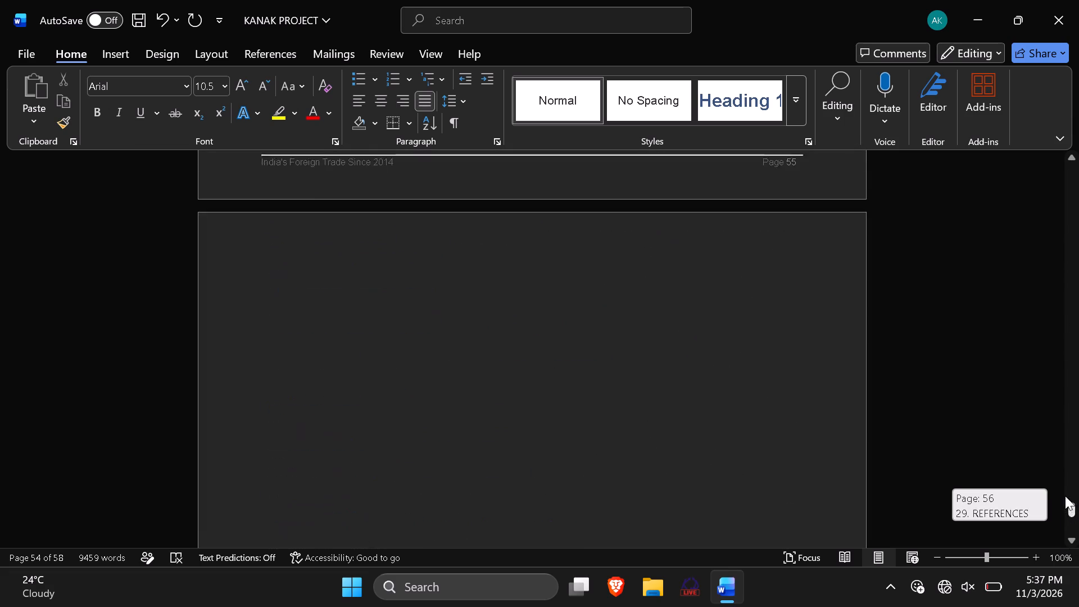
drag(1065, 496, 1061, 510)
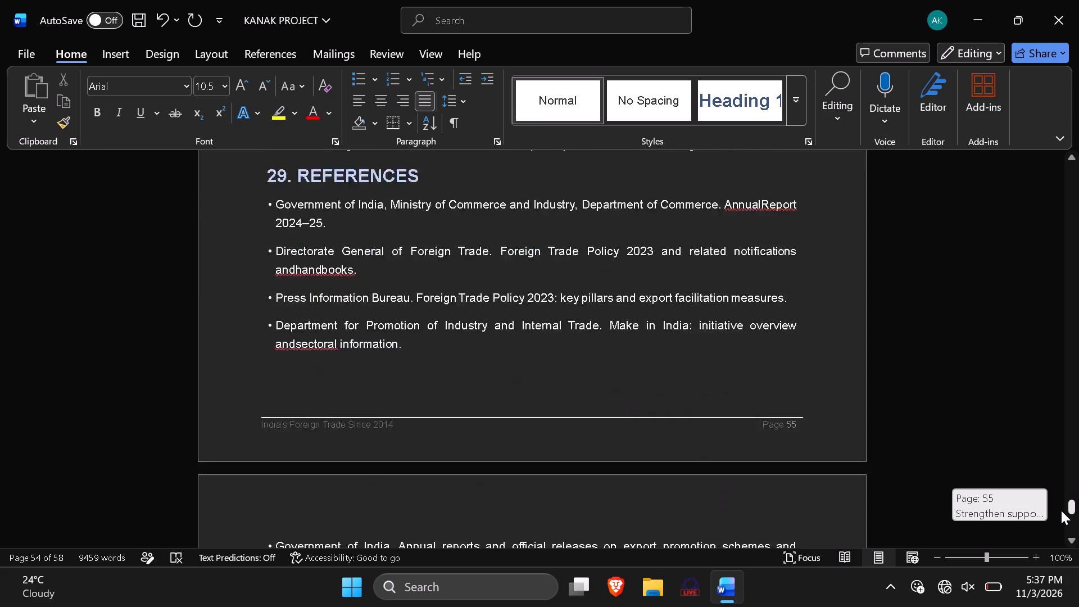
drag(1061, 510, 1061, 535)
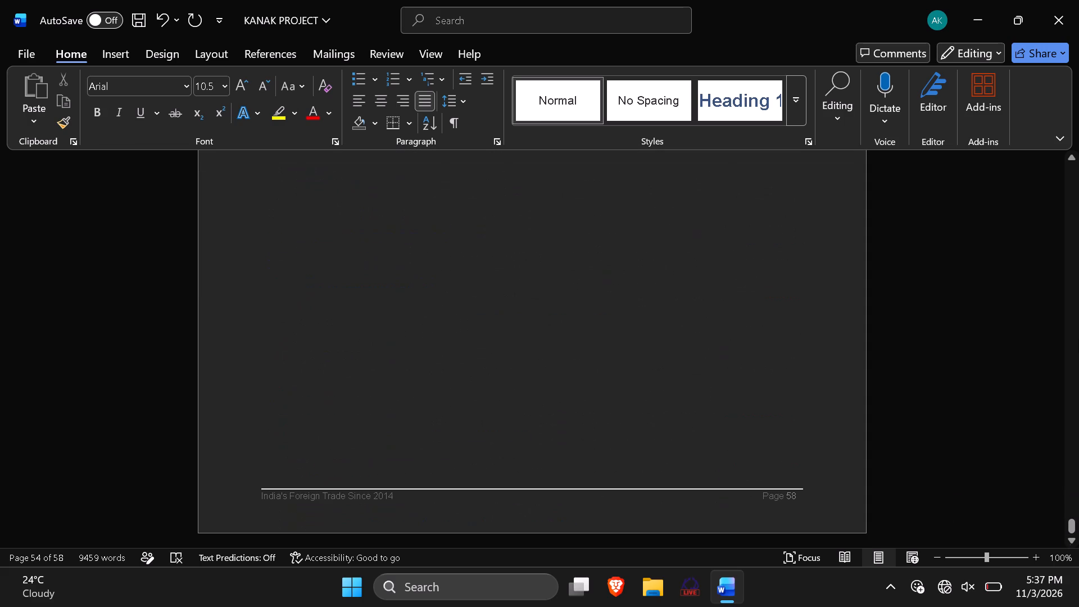
triple_click(1073, 155)
double_click(1073, 155)
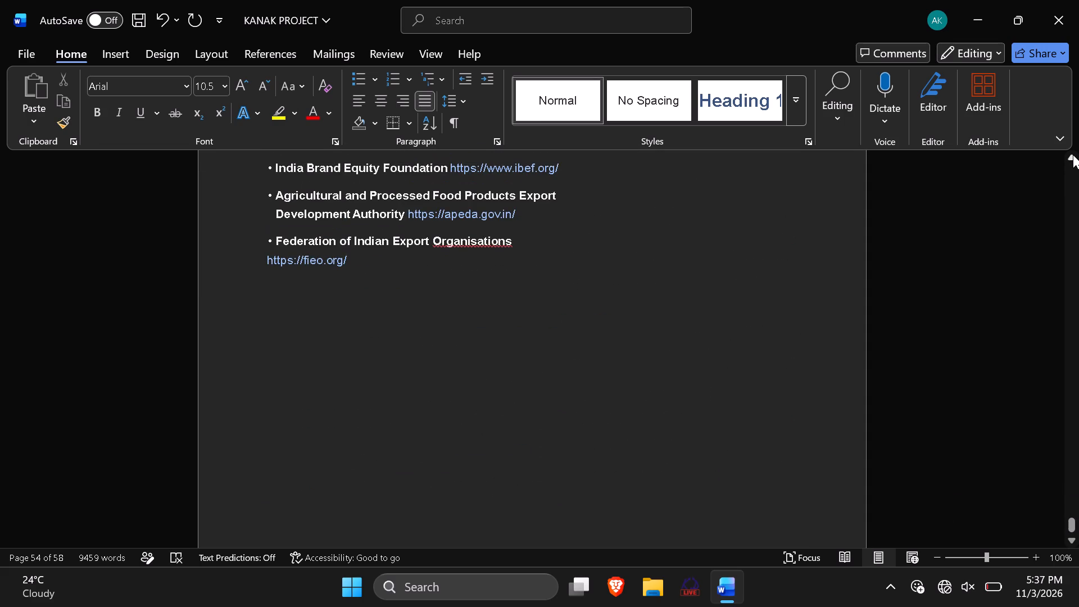
click(1070, 155)
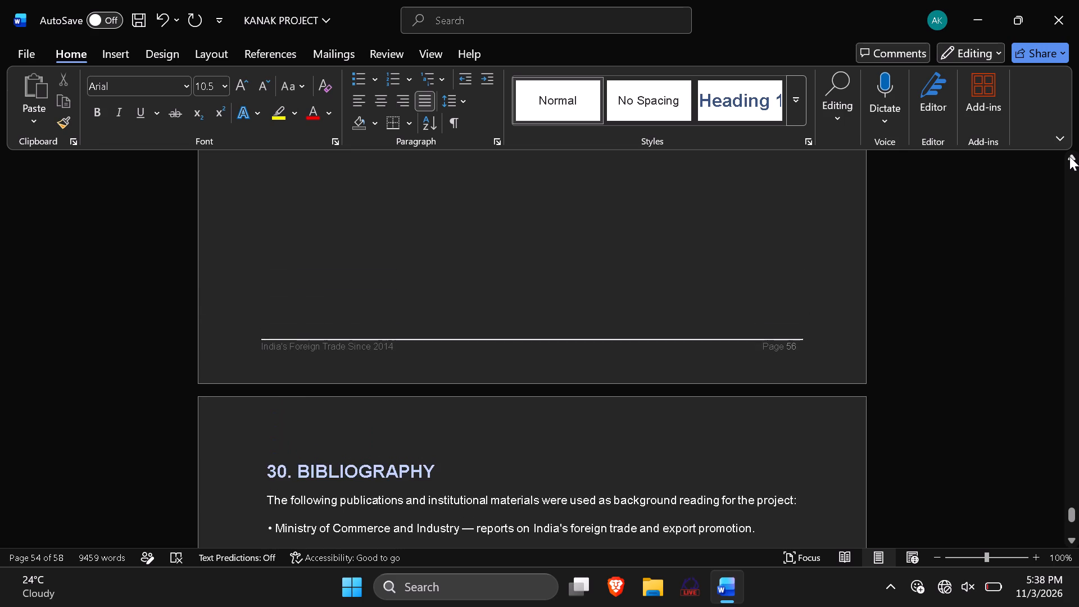
triple_click(1069, 153)
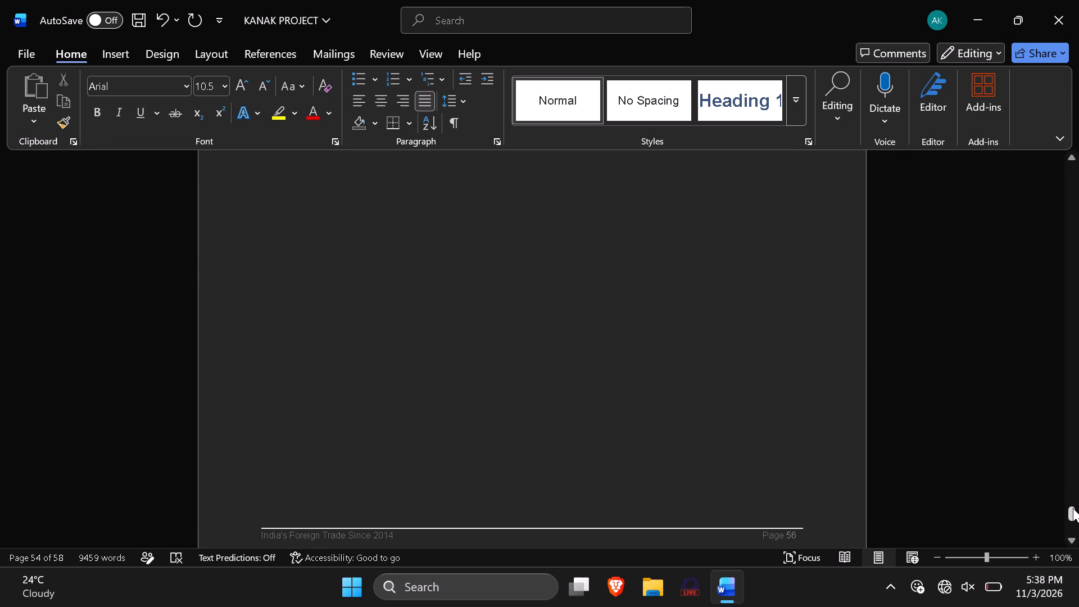
Delete the italic note beginning "The main chapters are supported by topic-specific explanations" below the contents list on page 4.
drag(1073, 509, 1078, 3)
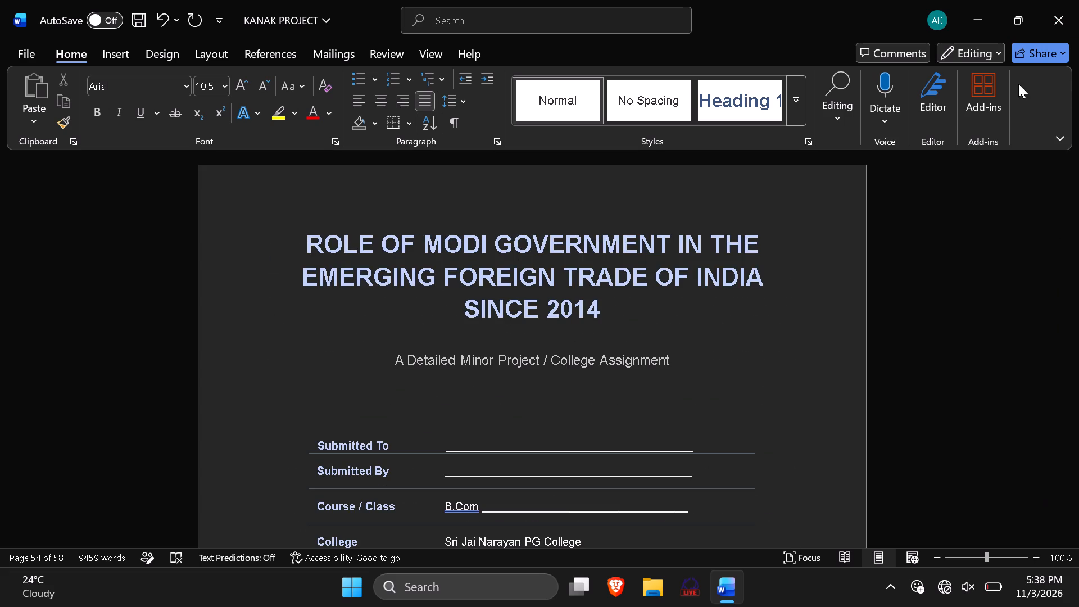
double_click(1073, 539)
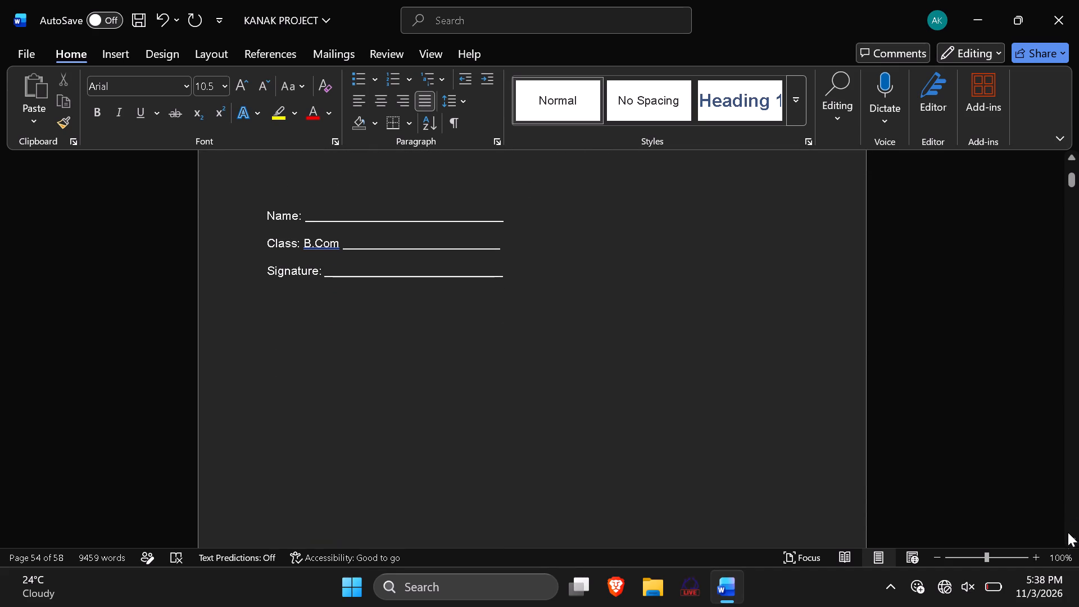
double_click(1068, 540)
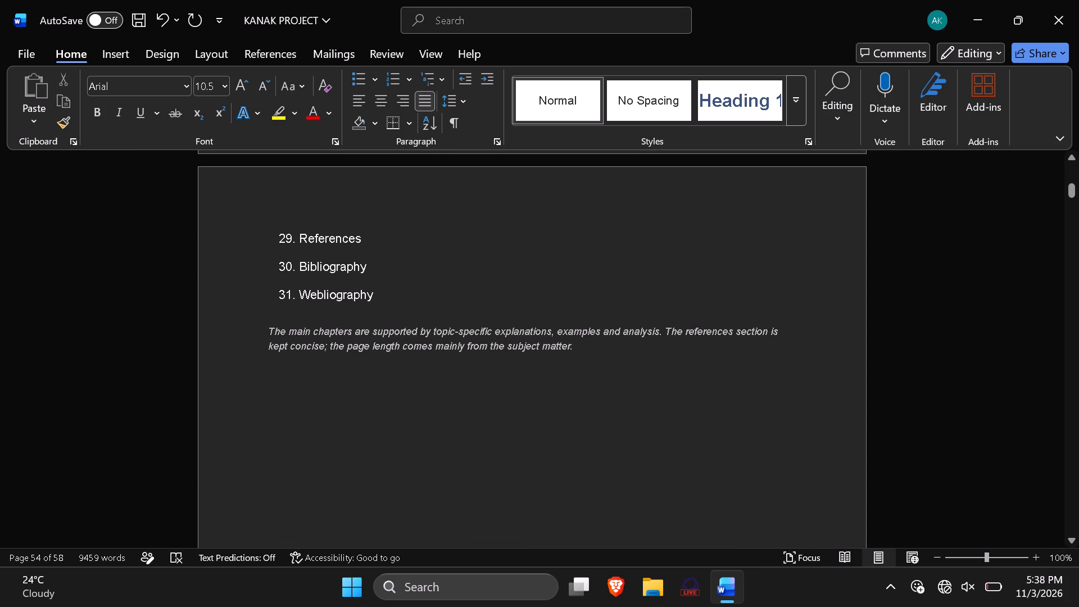
drag(269, 333, 578, 345)
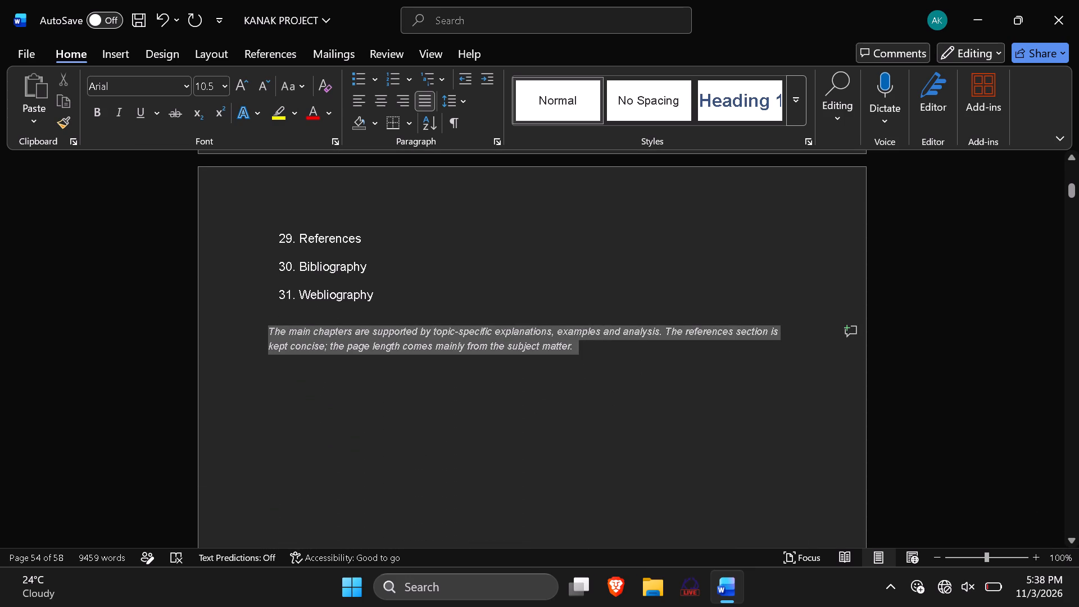
key(Delete)
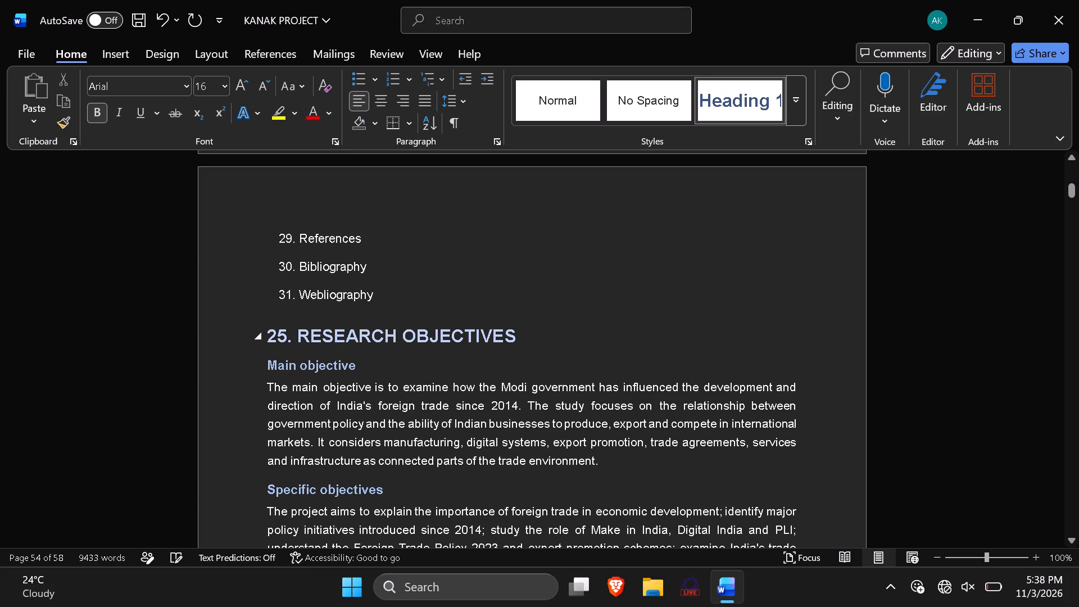
Cut the whole "25. RESEARCH OBJECTIVES" and "26. RESEARCH METHODOLOGY" sections, up to "drawing conclusions." above the introduction heading.
drag(265, 329, 401, 422)
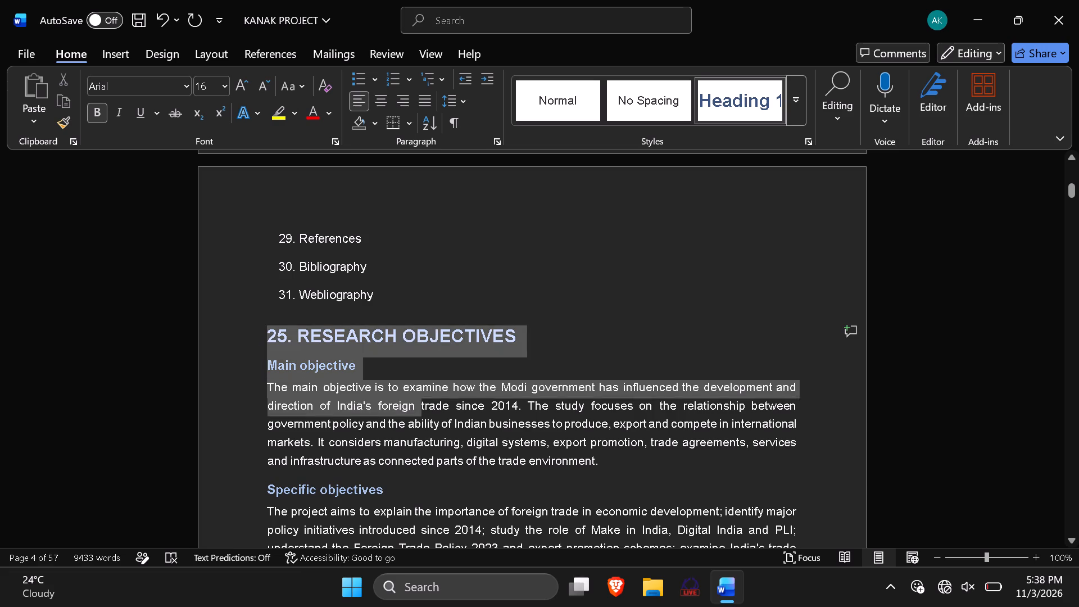
drag(401, 422, 461, 532)
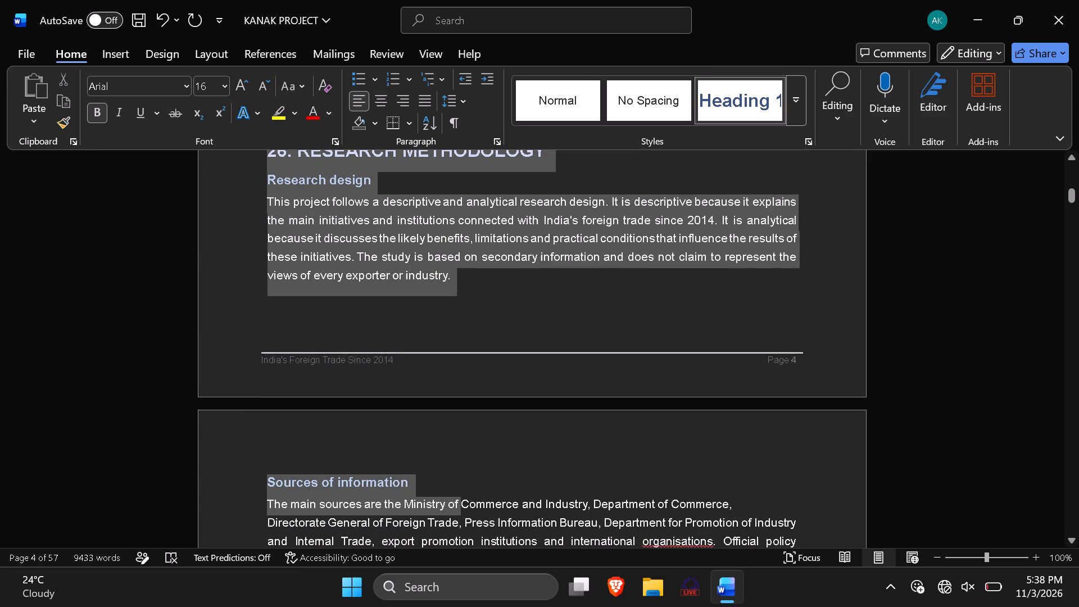
drag(461, 532, 533, 552)
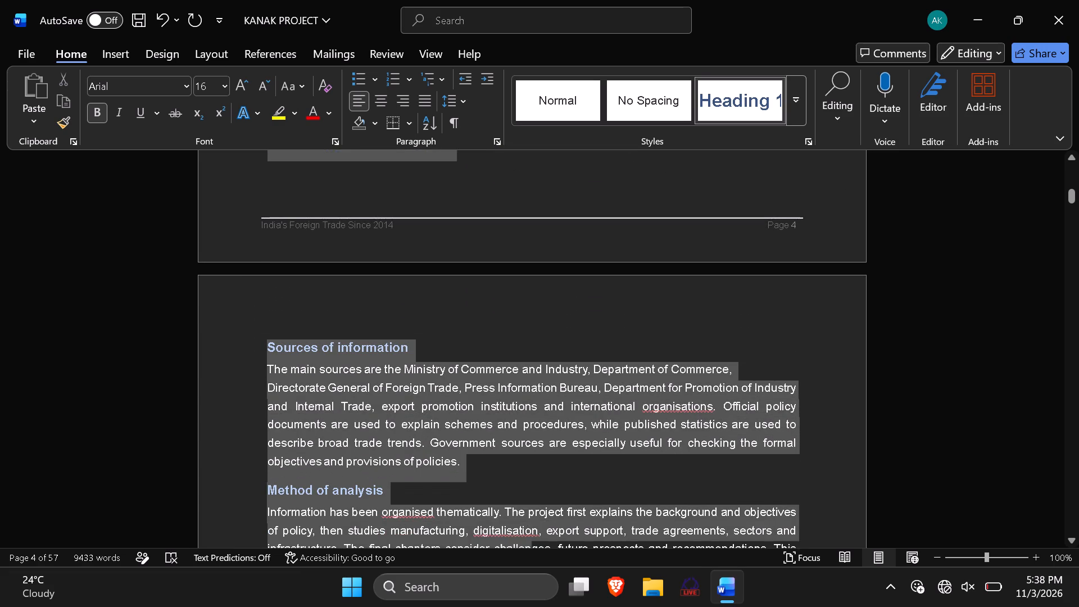
drag(533, 552, 512, 236)
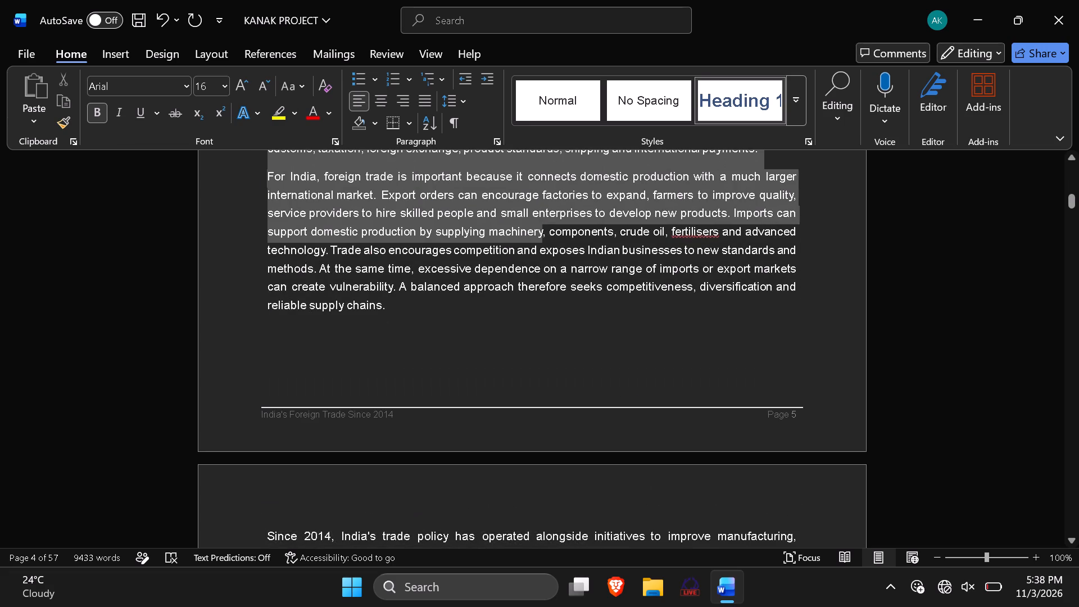
drag(512, 236, 461, 265)
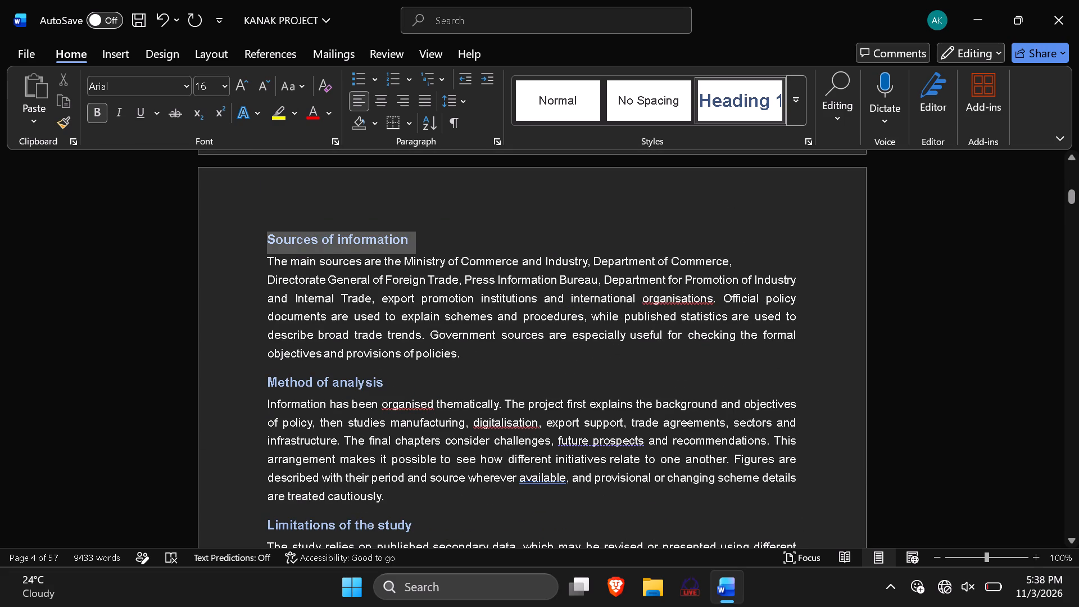
drag(461, 265, 575, 536)
scroll(519, 339, up, 1)
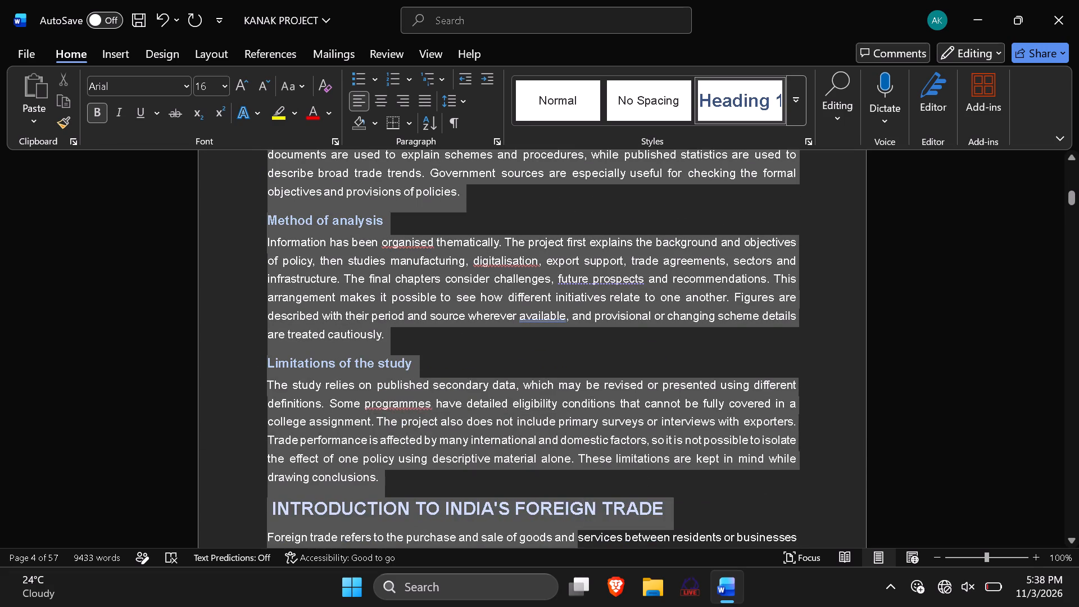
drag(575, 536, 365, 490)
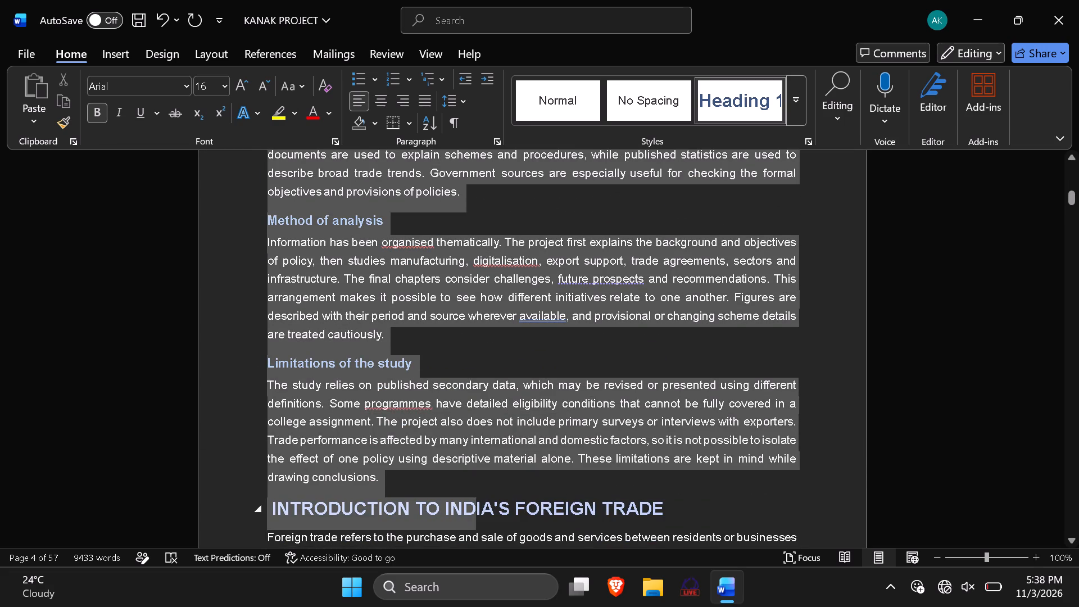
drag(365, 490, 381, 473)
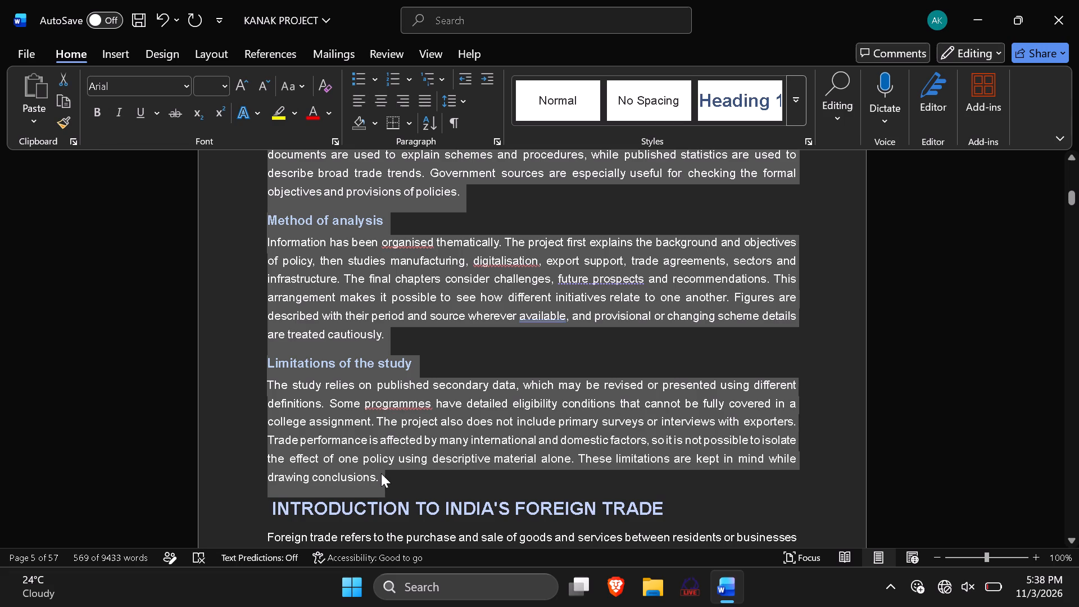
key(ctrl+x)
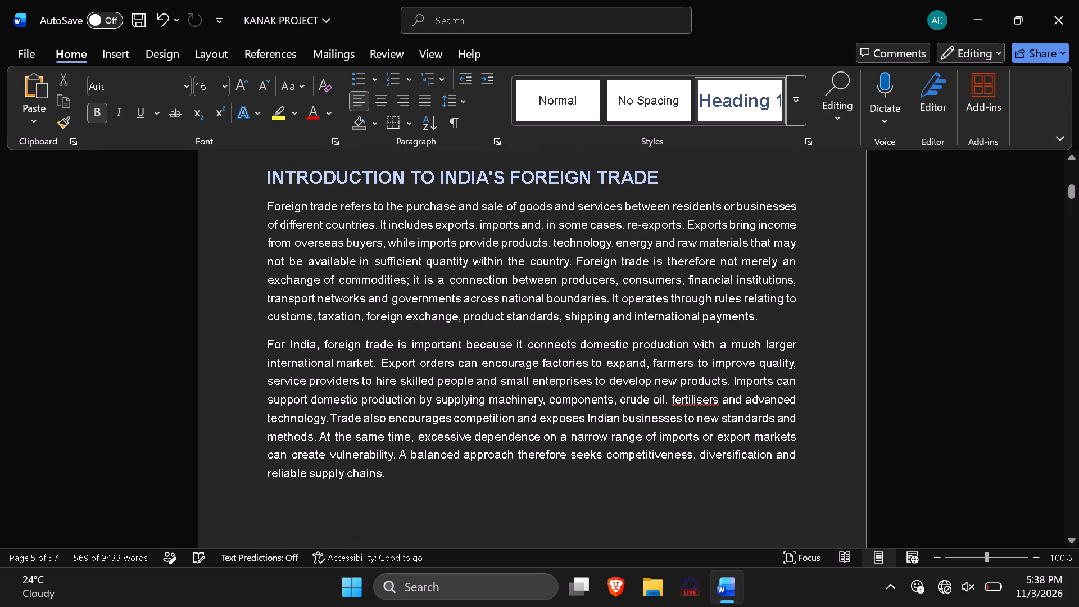
Paste the cut Research Objectives and Research Methodology sections after the Future Prospects text ending "domestic capabilities.", directly above the CONCLUSION heading.
key(Down)
key(Down)
key(Down)
key(Down)
key(Down)
key(Down)
key(Down)
key(Down)
key(Down)
key(Down)
key(Down)
key(Down)
key(Down)
key(Down)
key(Down)
key(Down)
key(Down)
key(Down)
key(Down)
key(Down)
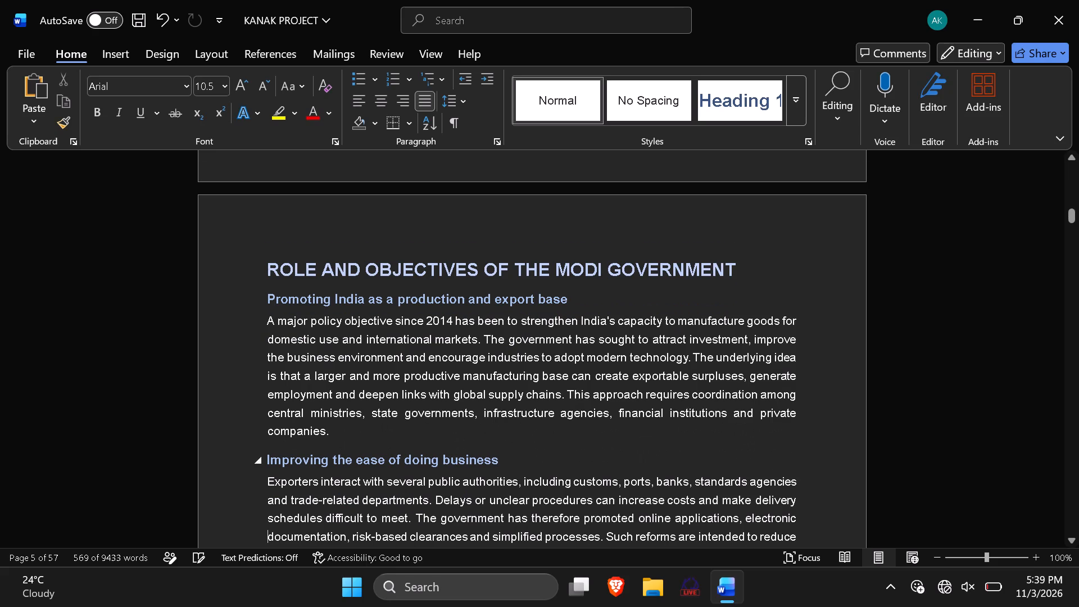
drag(1071, 216, 1078, 380)
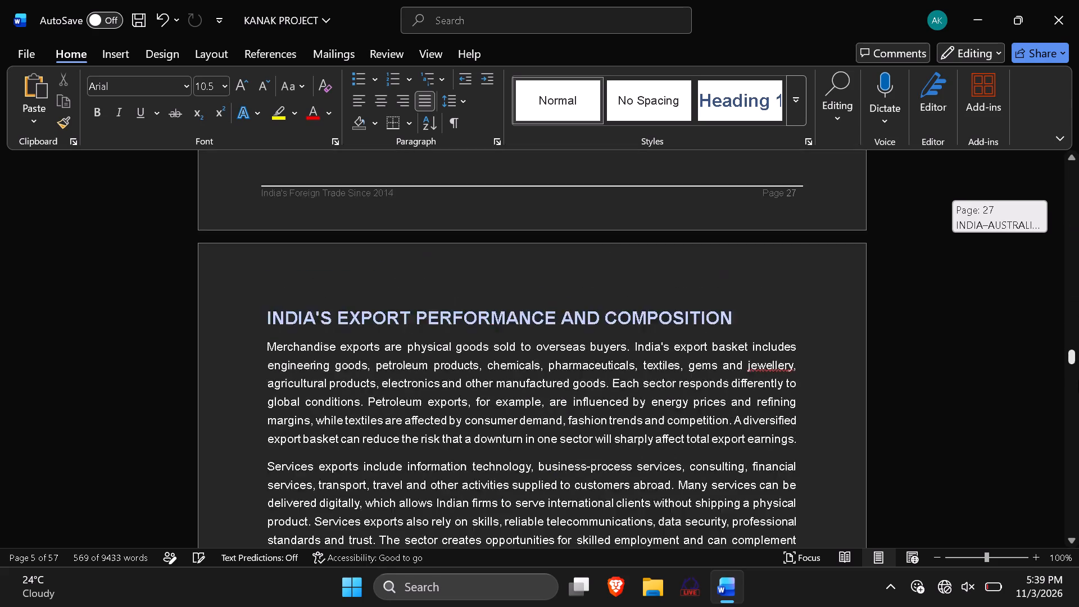
drag(1078, 380, 1078, 447)
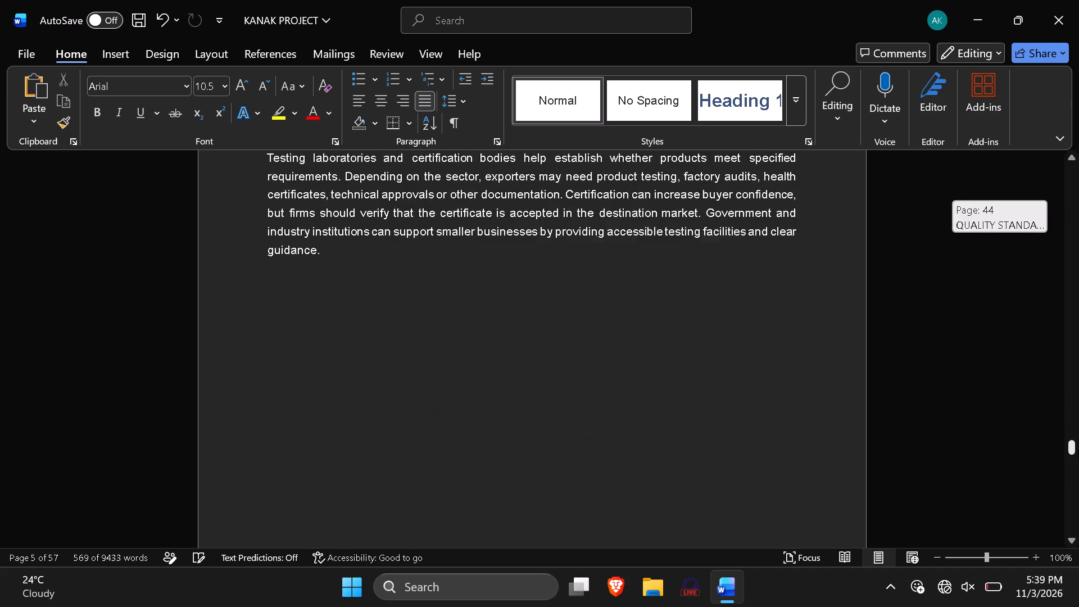
drag(1078, 447, 1078, 494)
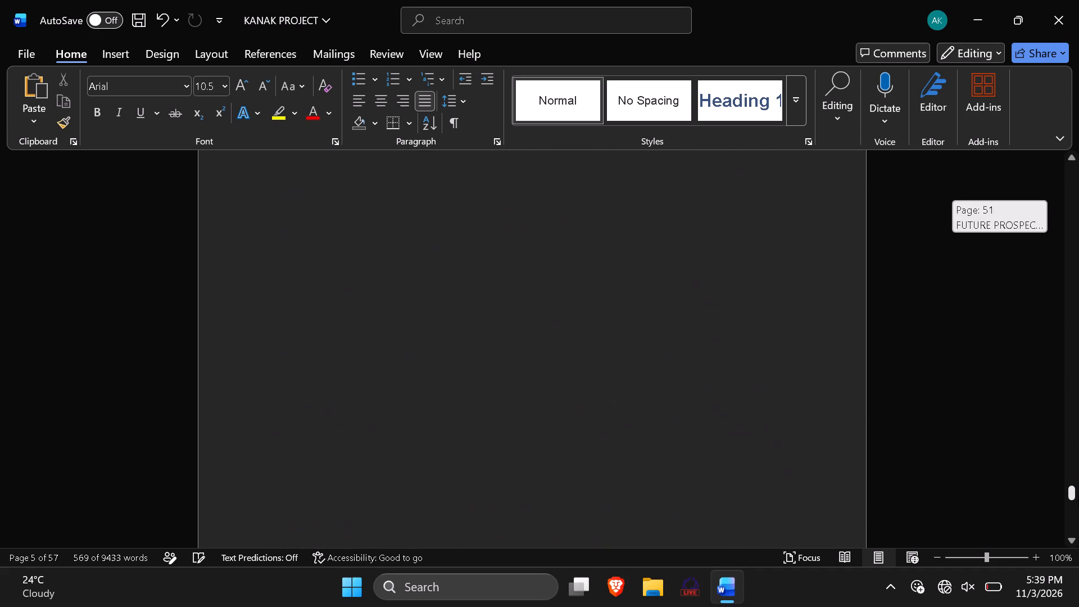
drag(1078, 494, 1066, 428)
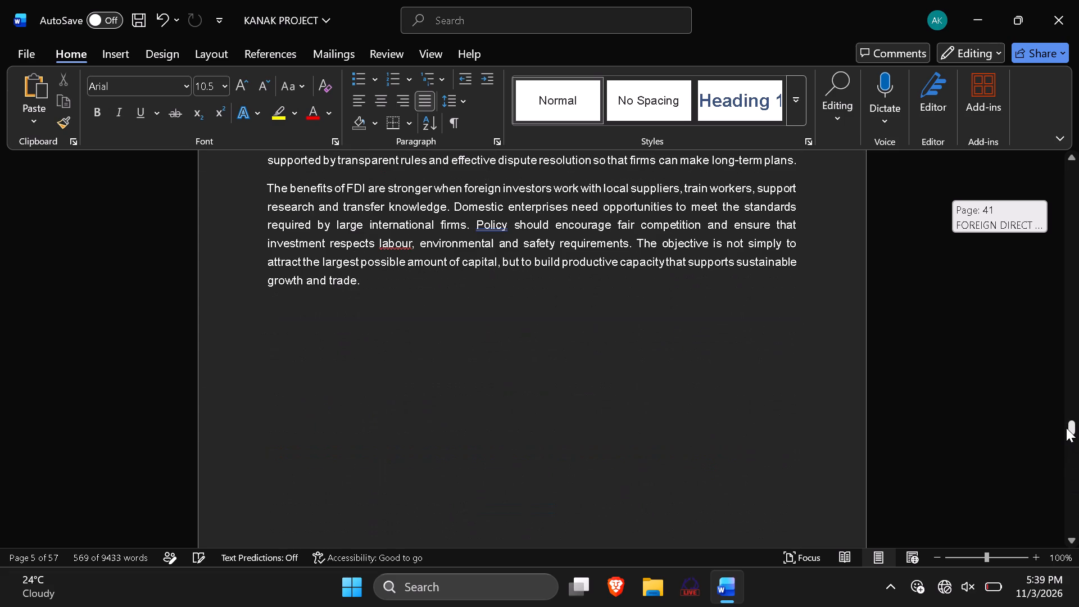
drag(1066, 428, 1064, 432)
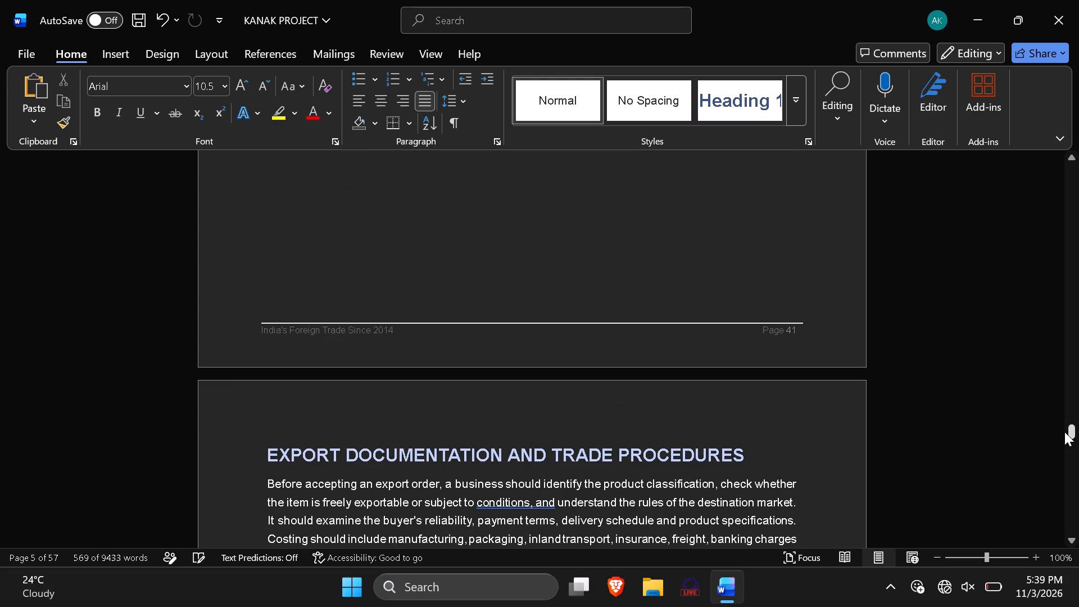
click(851, 454)
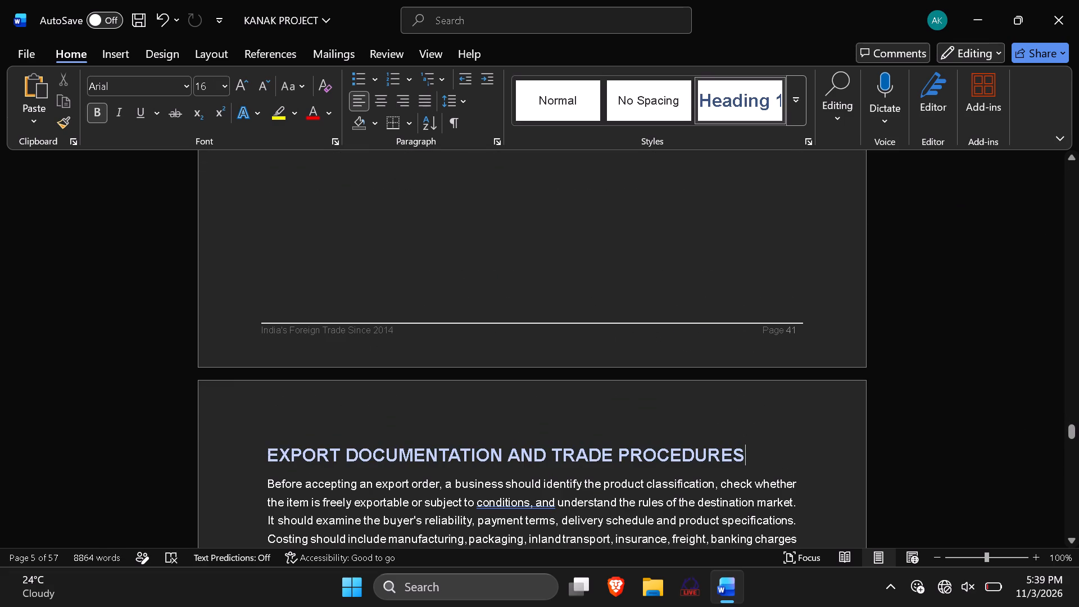
key(Down)
key(Down)
key(Down)
key(Down)
key(Down)
key(Down)
key(Down)
key(Down)
key(Down)
key(Down)
key(Down)
key(Down)
key(Down)
key(Down)
key(Down)
key(Down)
key(Down)
key(Down)
key(Down)
key(Down)
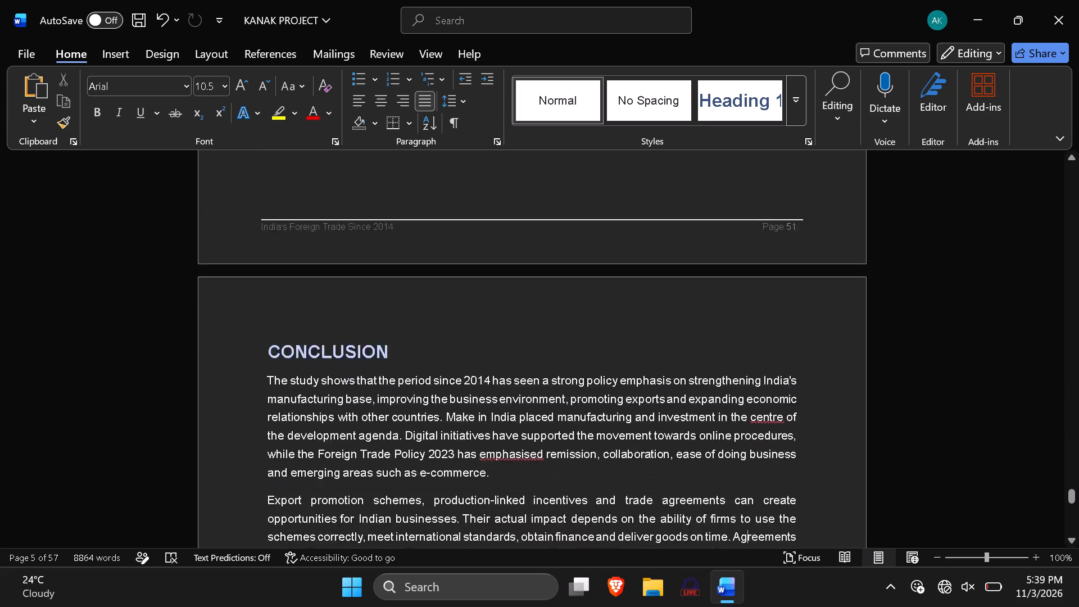
key(Up)
key(Up)
key(Up)
key(Up)
key(Up)
key(Up)
key(Up)
key(Up)
key(Up)
key(Up)
key(Up)
key(Up)
key(Up)
key(Up)
key(Up)
key(Up)
key(Up)
key(Up)
key(Up)
key(Up)
key(Down)
key(Down)
key(Down)
key(Down)
key(Down)
key(Down)
key(Down)
key(Down)
key(Down)
key(Down)
key(Down)
key(Down)
key(Down)
key(Down)
key(Down)
key(Down)
key(Down)
key(Down)
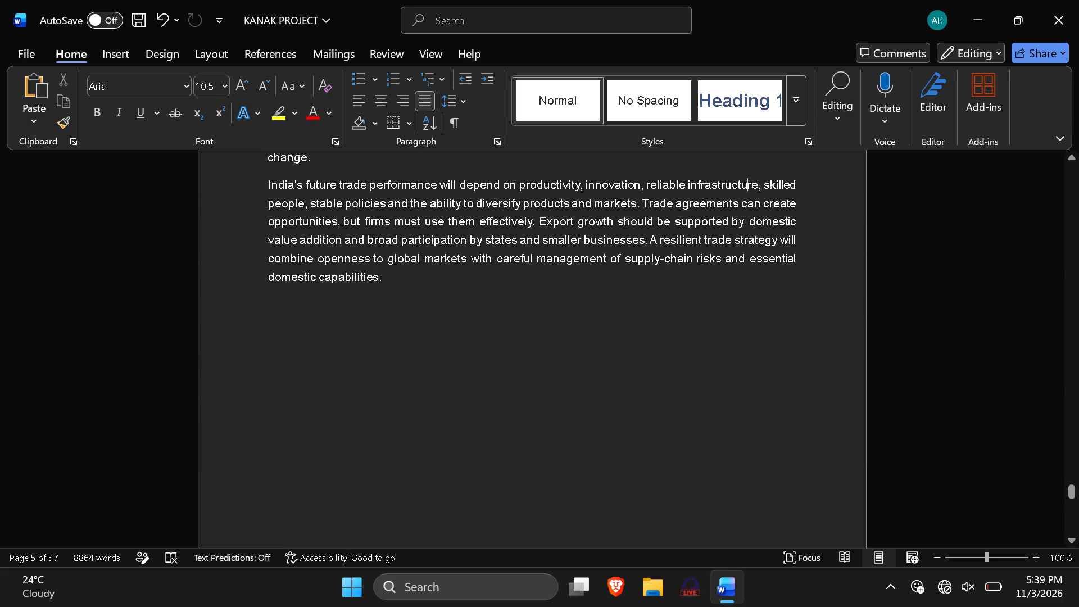
key(Up)
key(Up)
key(Up)
key(Up)
key(Up)
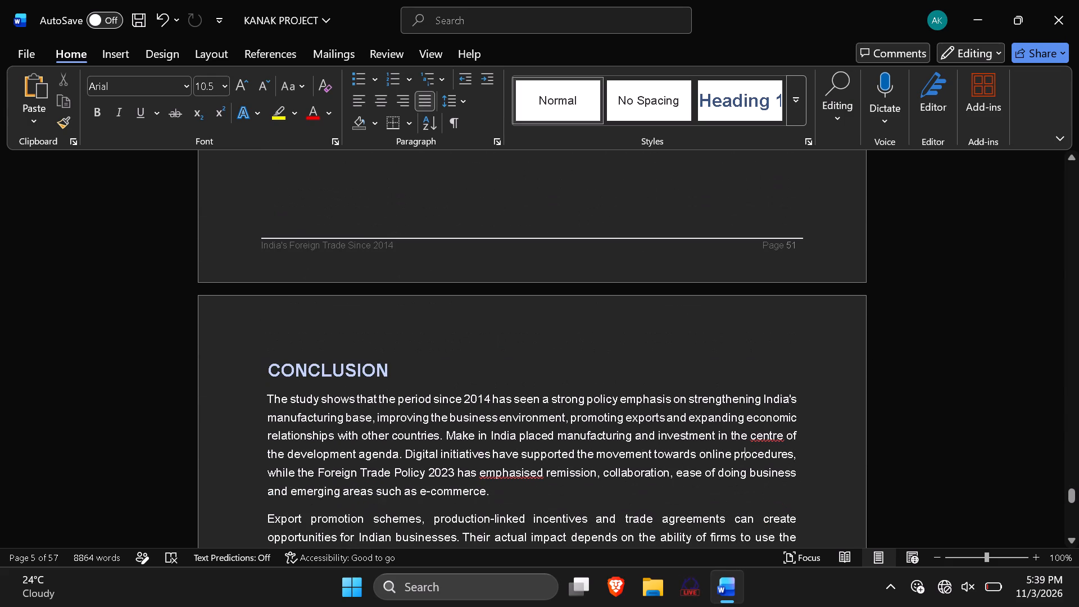
key(Up)
key(Up)
key(Up)
key(Up)
key(Up)
key(Up)
key(Up)
key(Up)
key(Down)
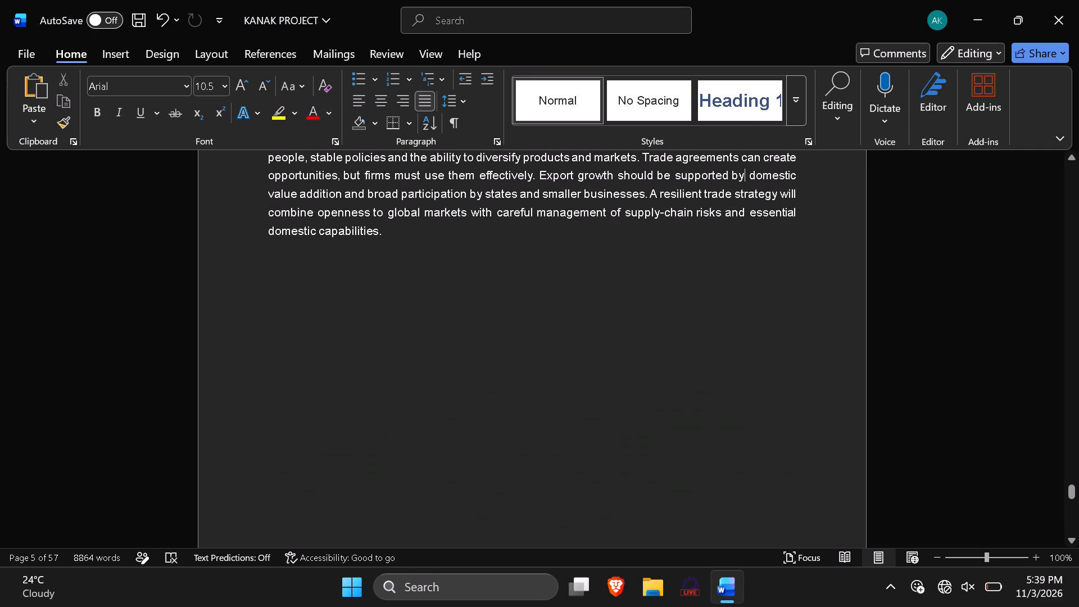
key(Down)
key(Down)
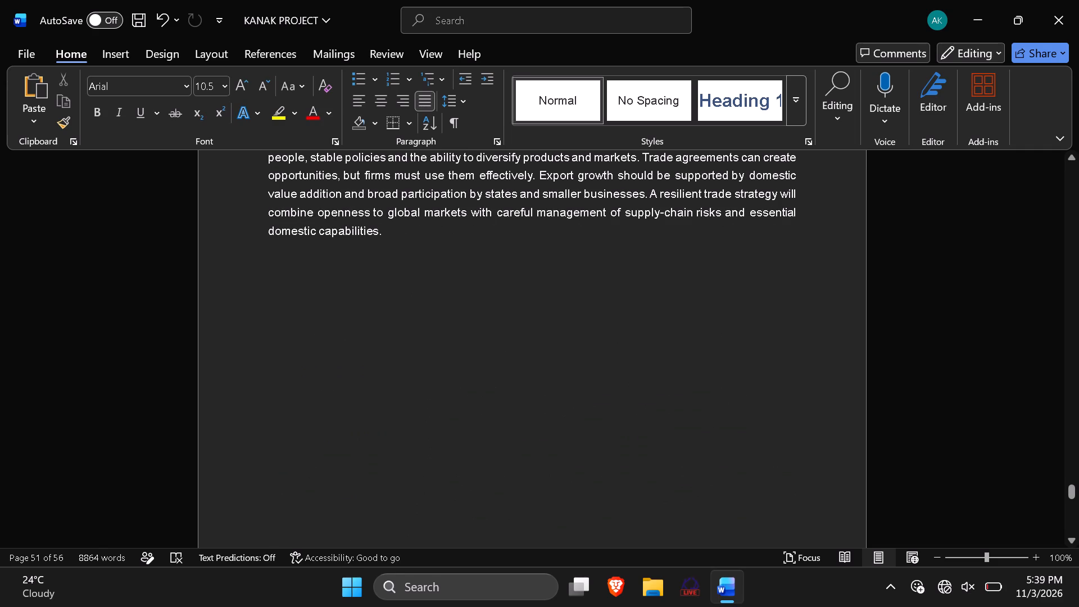
click(410, 228)
key(Return)
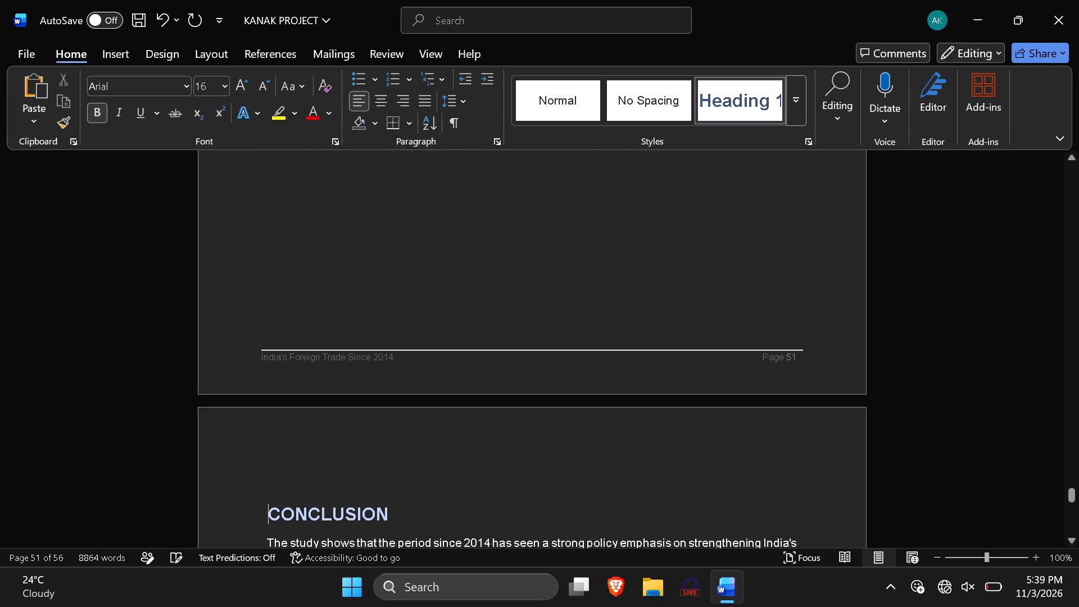
key(ctrl+v)
Look over the pasted research methodology text and how it runs into the Conclusion section.
key(Down)
key(Down)
key(Down)
key(Down)
key(Down)
key(Down)
key(Down)
key(Down)
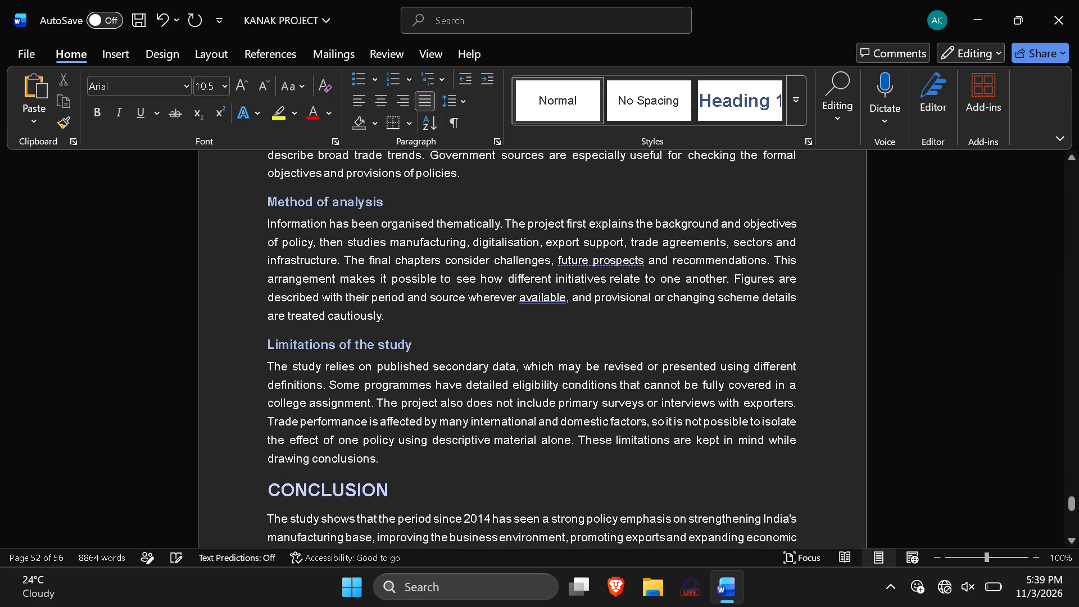
key(Down)
key(Down)
key(Down)
key(Down)
key(Down)
key(Down)
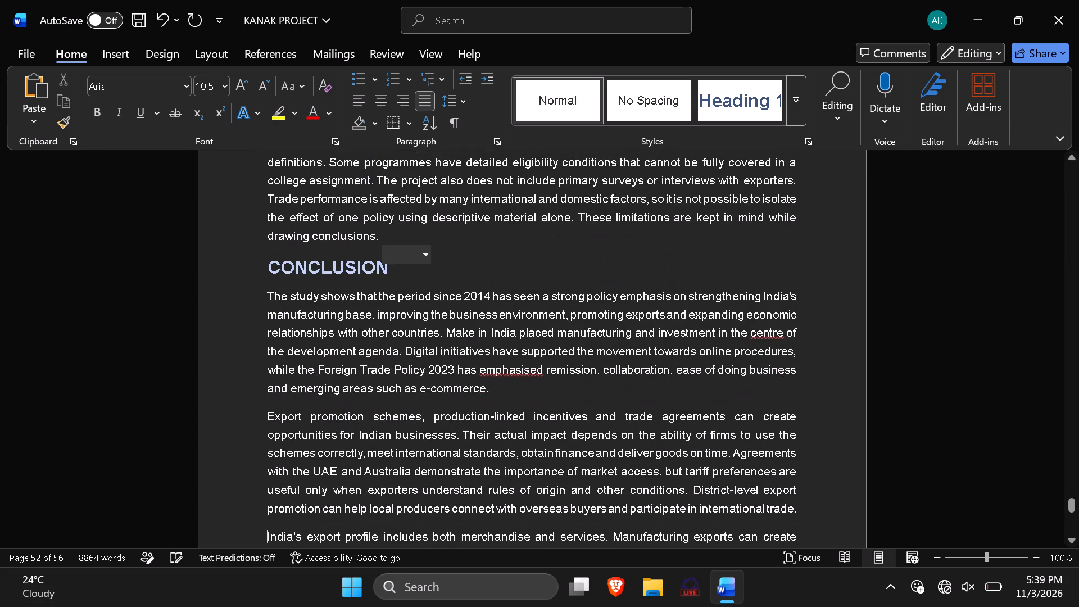
Look over the document's opening pages, including the cover details, the Acknowledgement and the start of the contents list.
drag(1072, 502, 1078, 157)
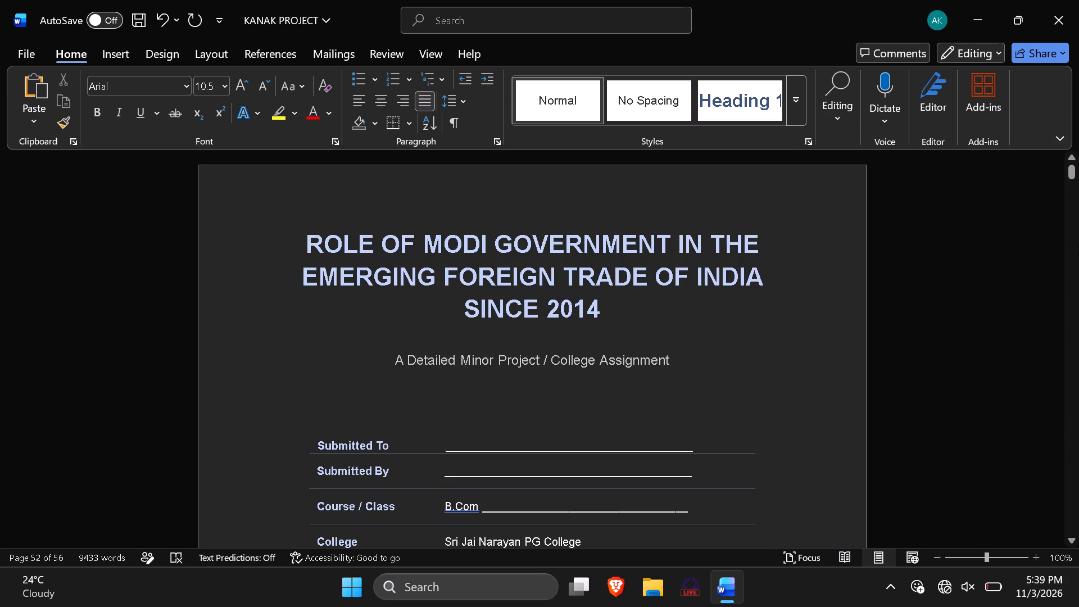
triple_click(1072, 540)
triple_click(1072, 540)
triple_click(1072, 540)
triple_click(1072, 540)
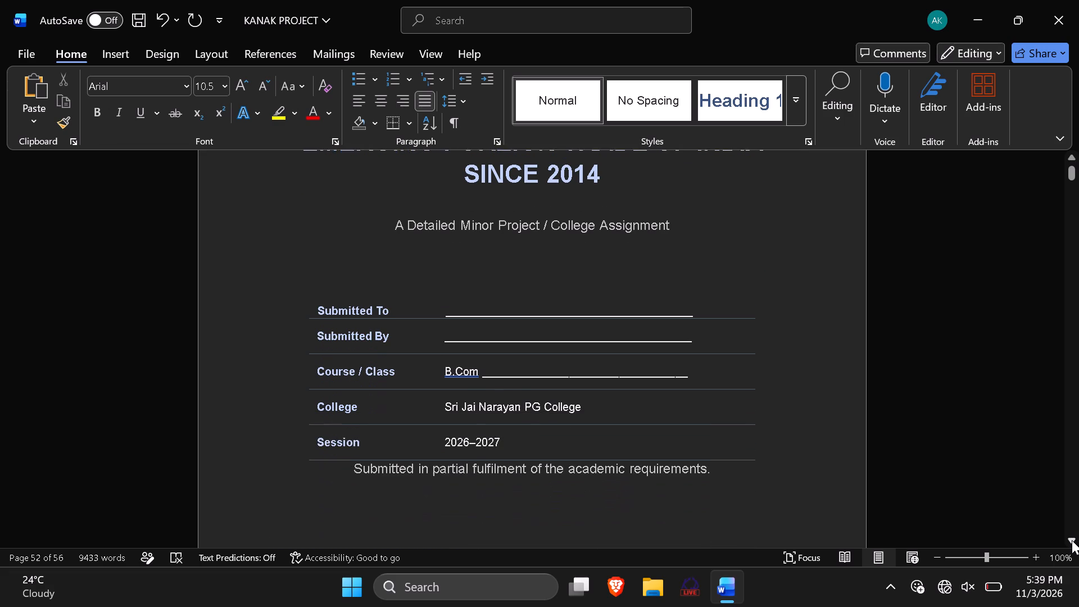
triple_click(1072, 540)
triple_click(1072, 540)
triple_click(1072, 540)
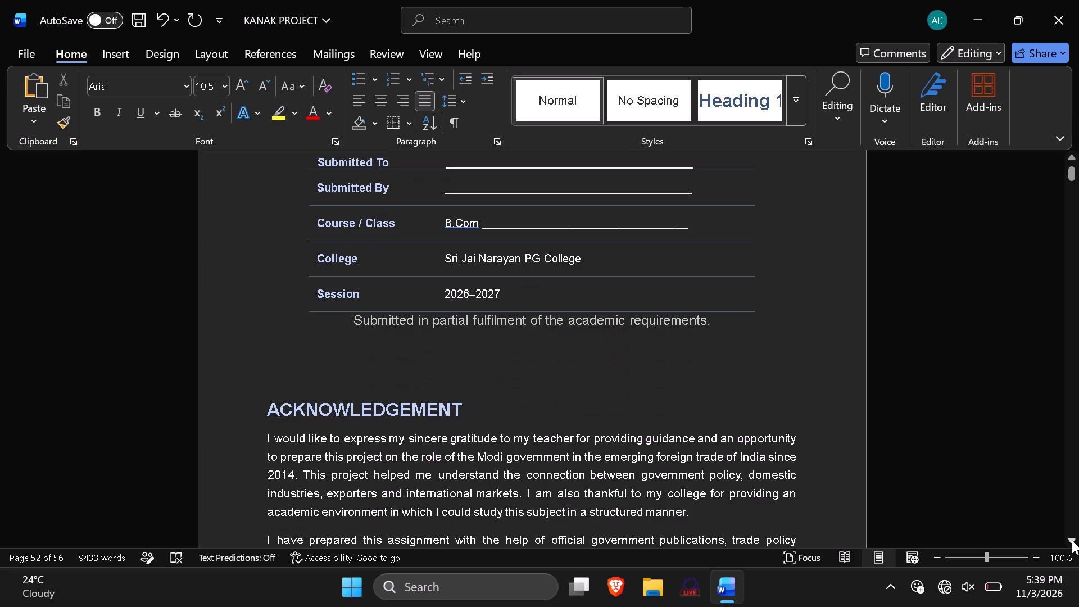
triple_click(1072, 540)
double_click(1072, 540)
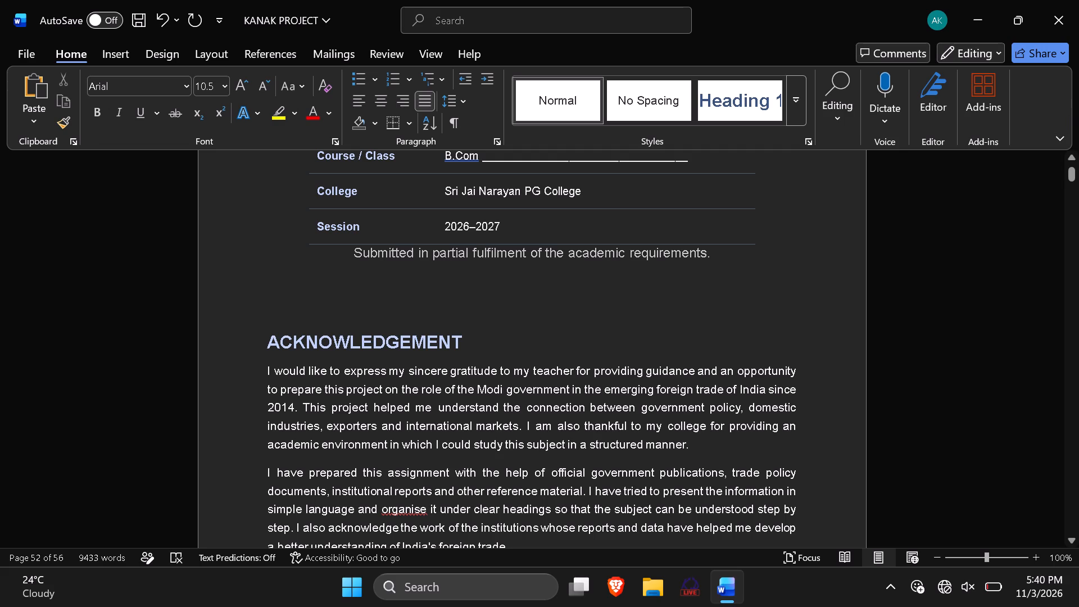
drag(1075, 175, 1067, 138)
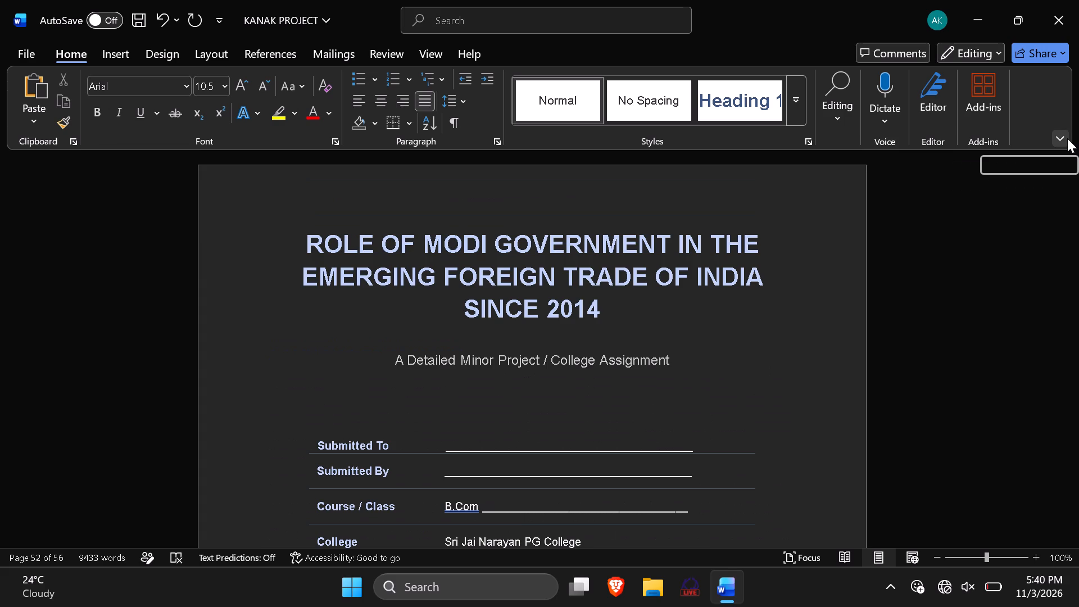
drag(1069, 169, 1072, 141)
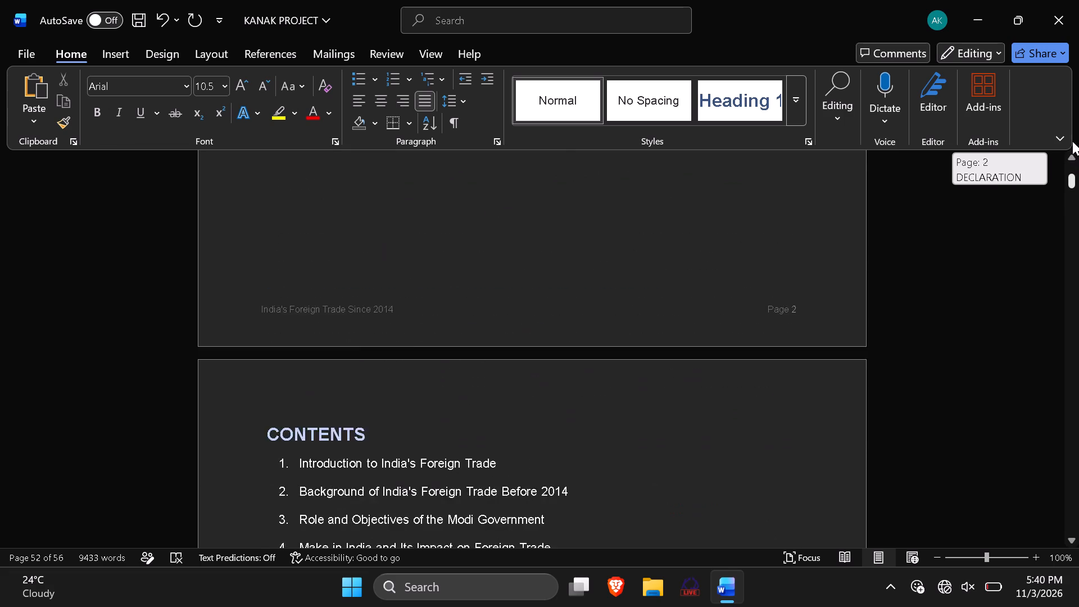
drag(1072, 141, 1077, 116)
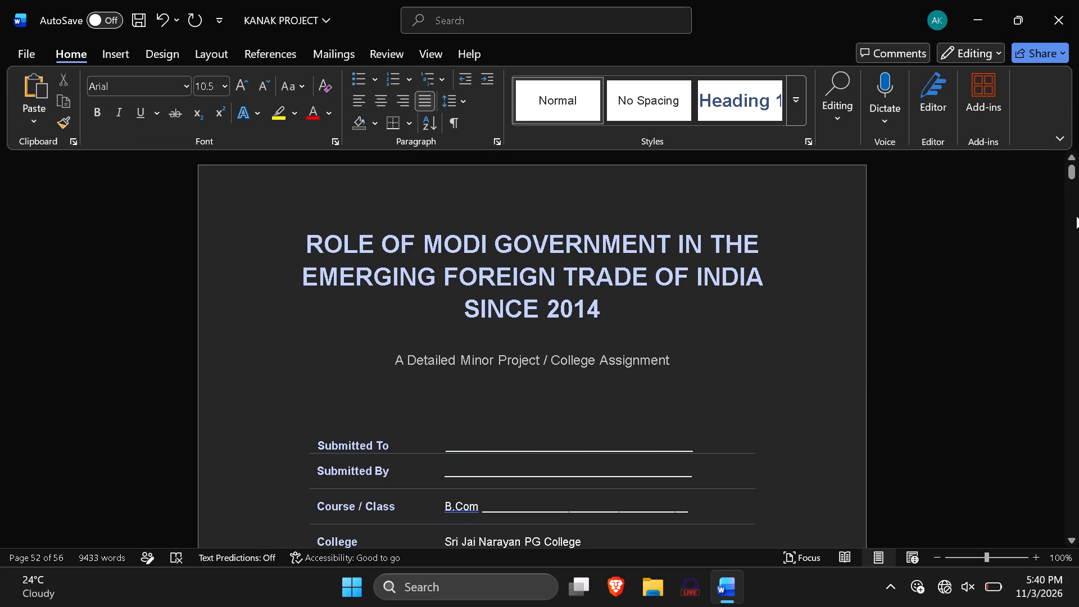
click(1071, 173)
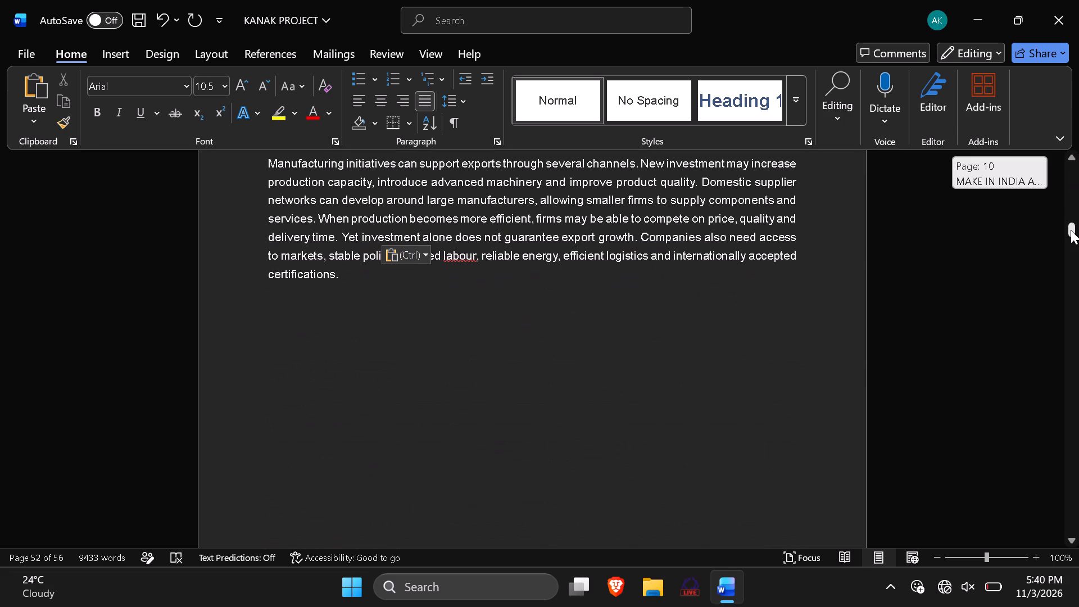
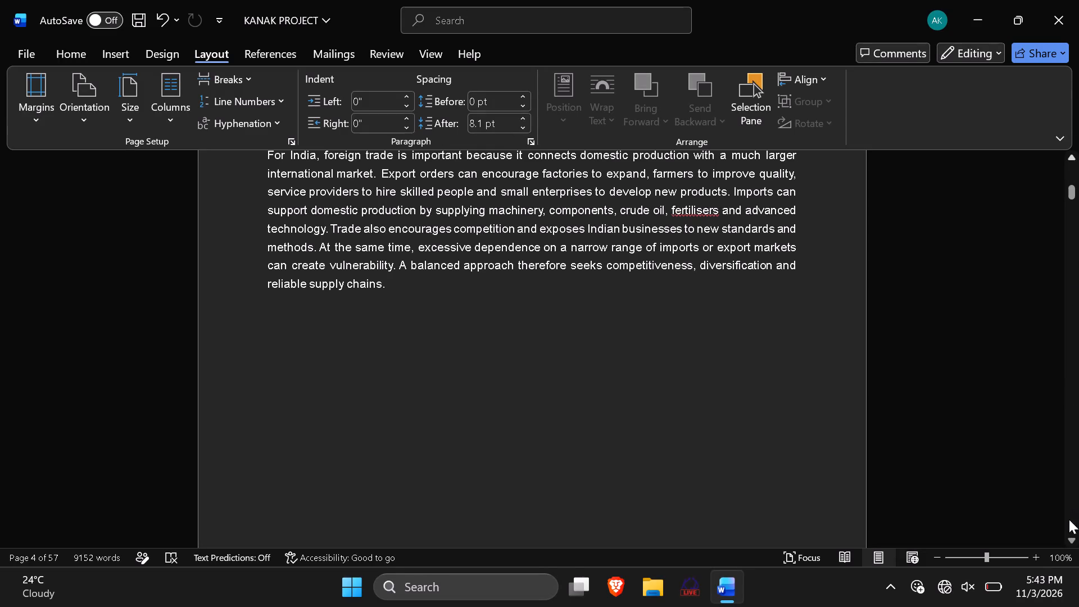
Look over the introduction text on pages 4 and 5, through the paragraph on what the project examines.
triple_click(1068, 540)
triple_click(1068, 540)
triple_click(1068, 540)
triple_click(1068, 540)
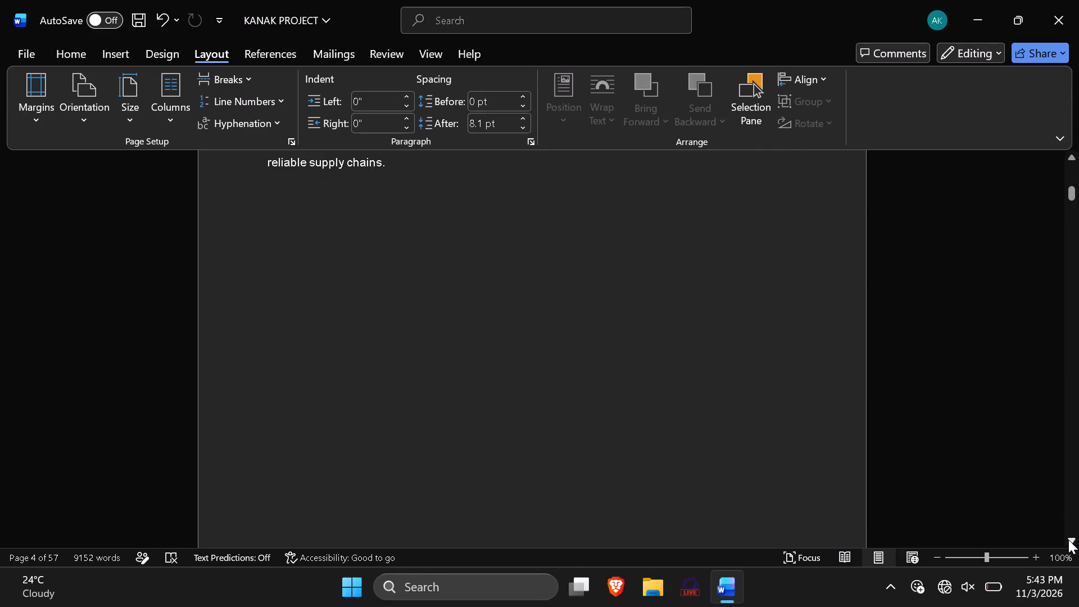
triple_click(1068, 540)
triple_click(1068, 540)
click(1068, 540)
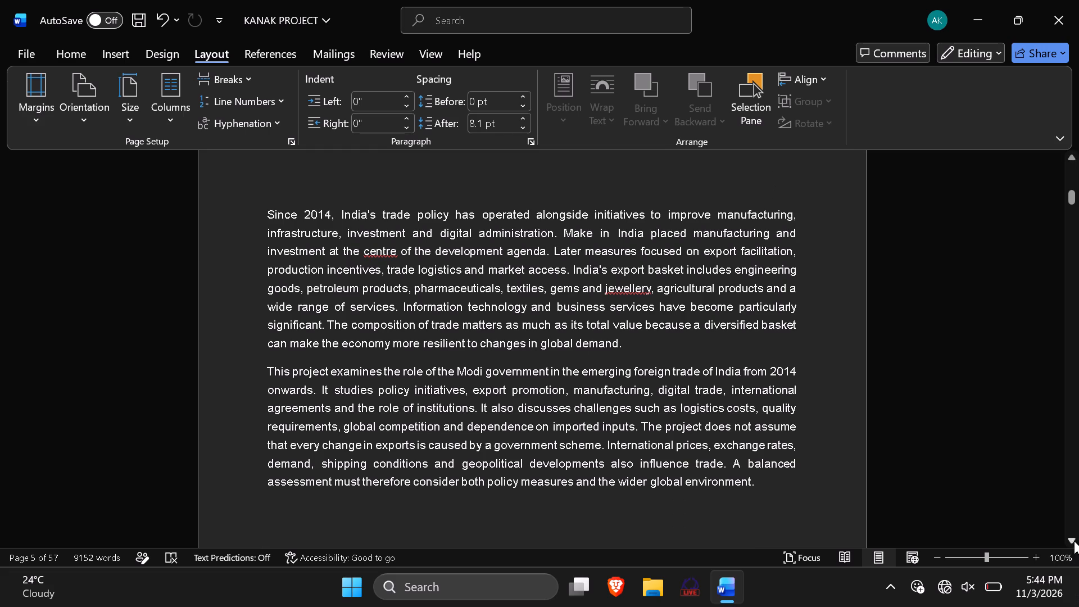
triple_click(1071, 537)
triple_click(1071, 537)
triple_click(1071, 537)
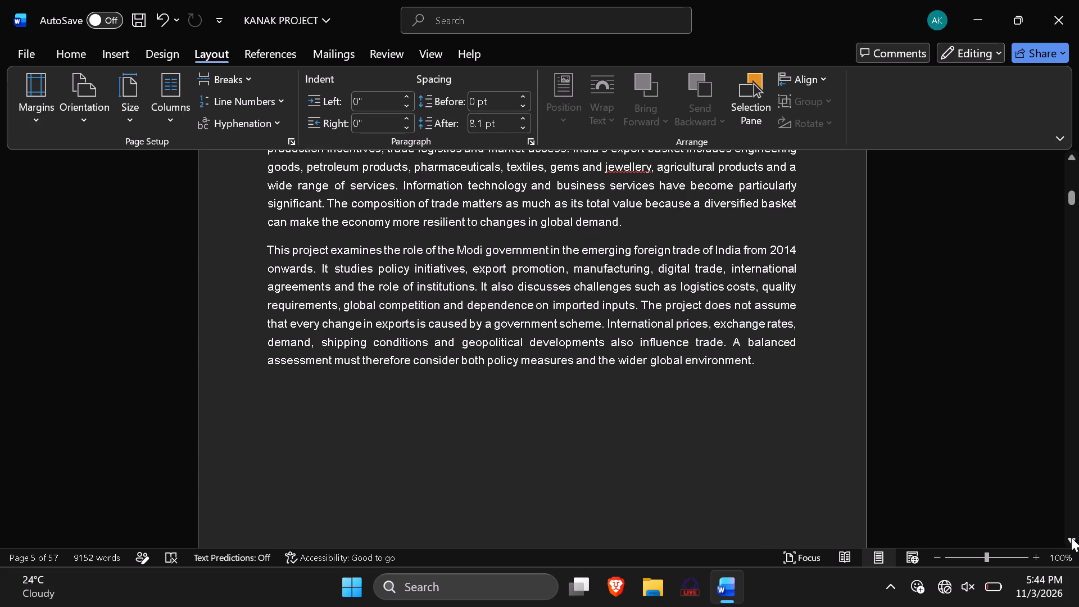
triple_click(1071, 537)
triple_click(1071, 537)
triple_click(1071, 537)
double_click(1071, 537)
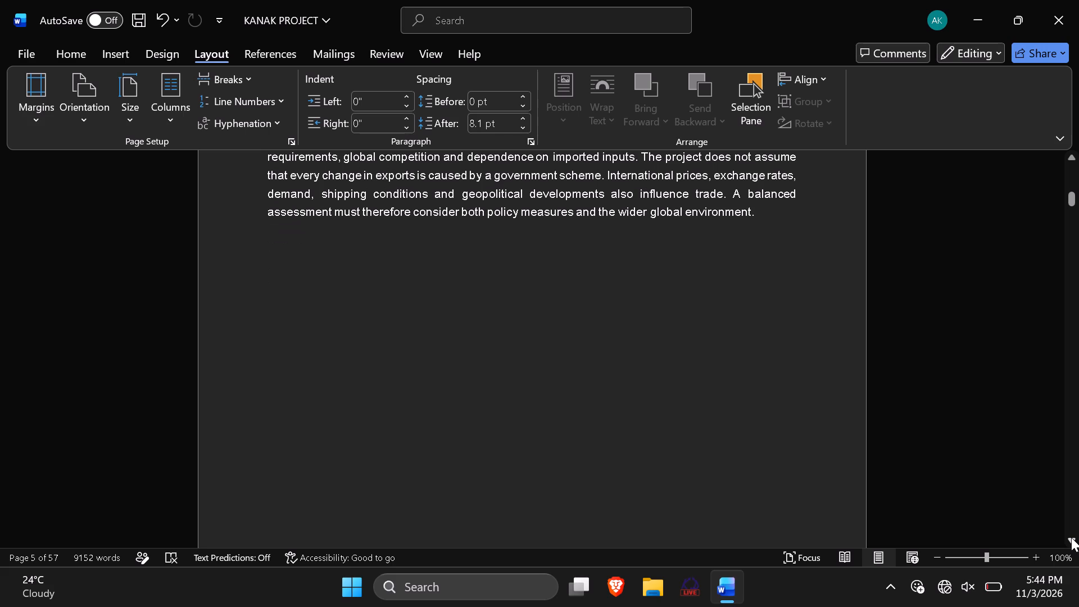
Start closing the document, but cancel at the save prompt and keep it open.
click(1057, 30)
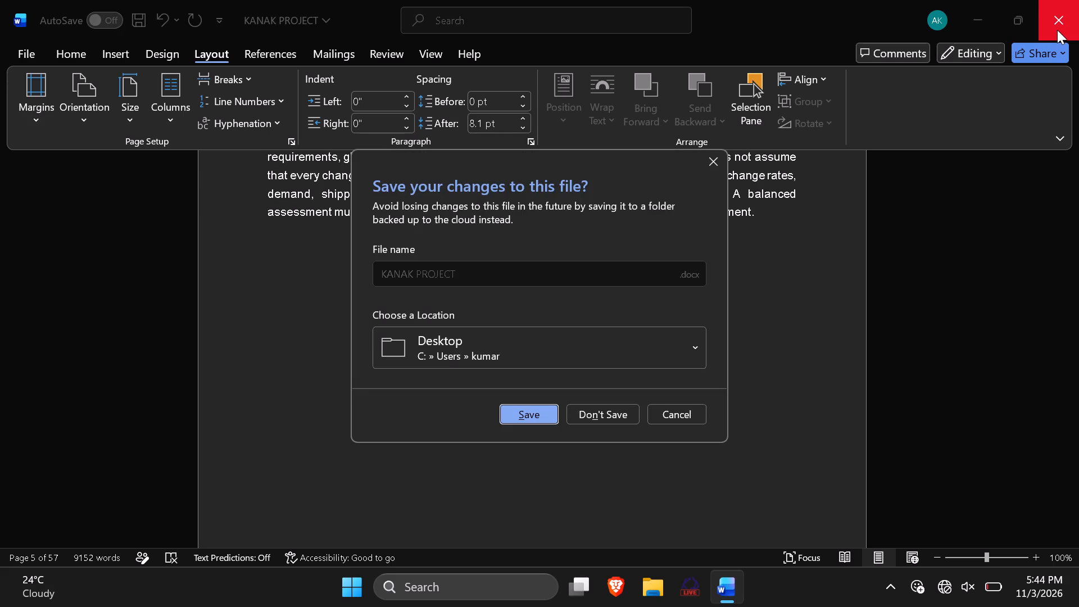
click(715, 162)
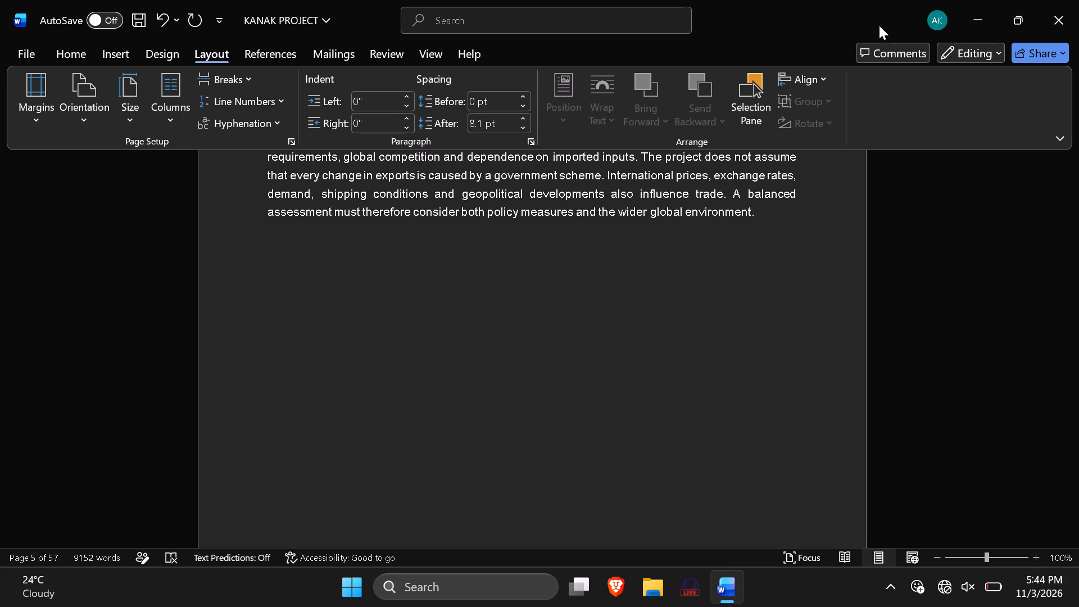
Look over the Contents page and the pages of the opening sections up to page 6.
drag(1072, 198, 1067, 253)
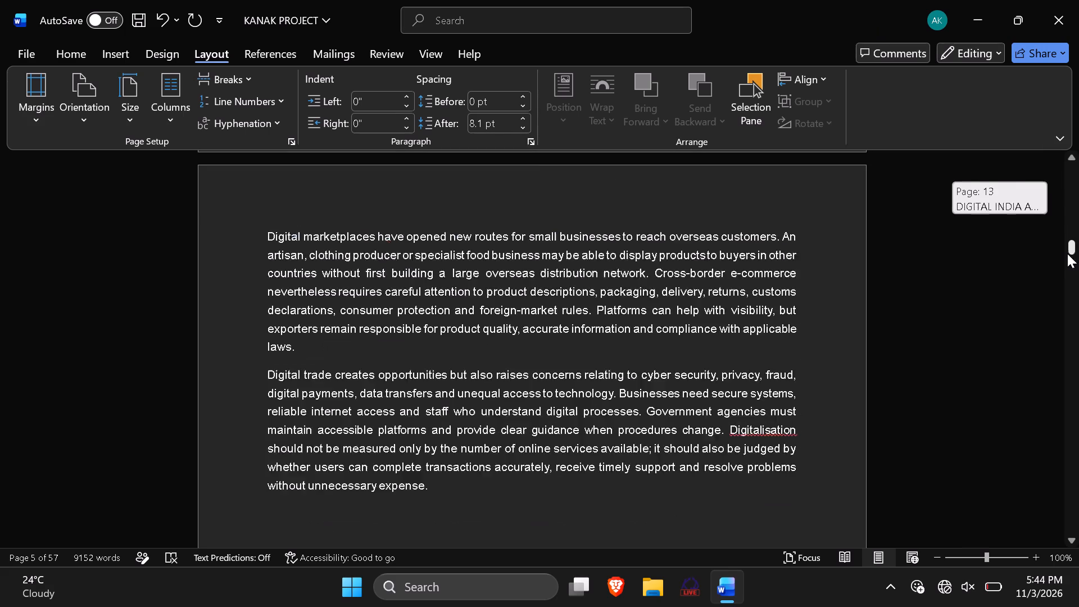
drag(1067, 253, 1070, 139)
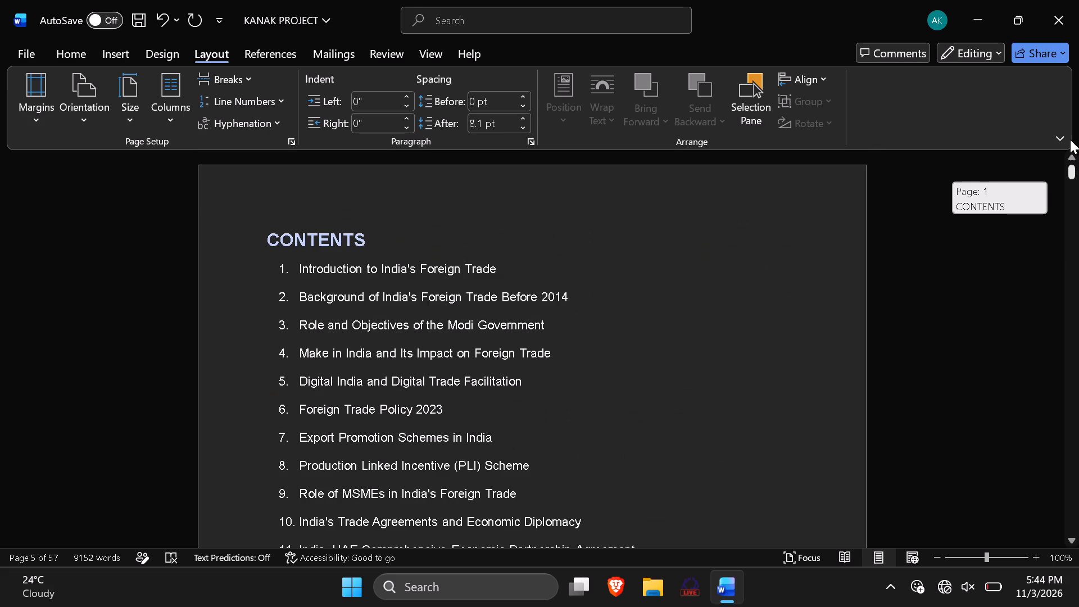
drag(1070, 139, 1044, 16)
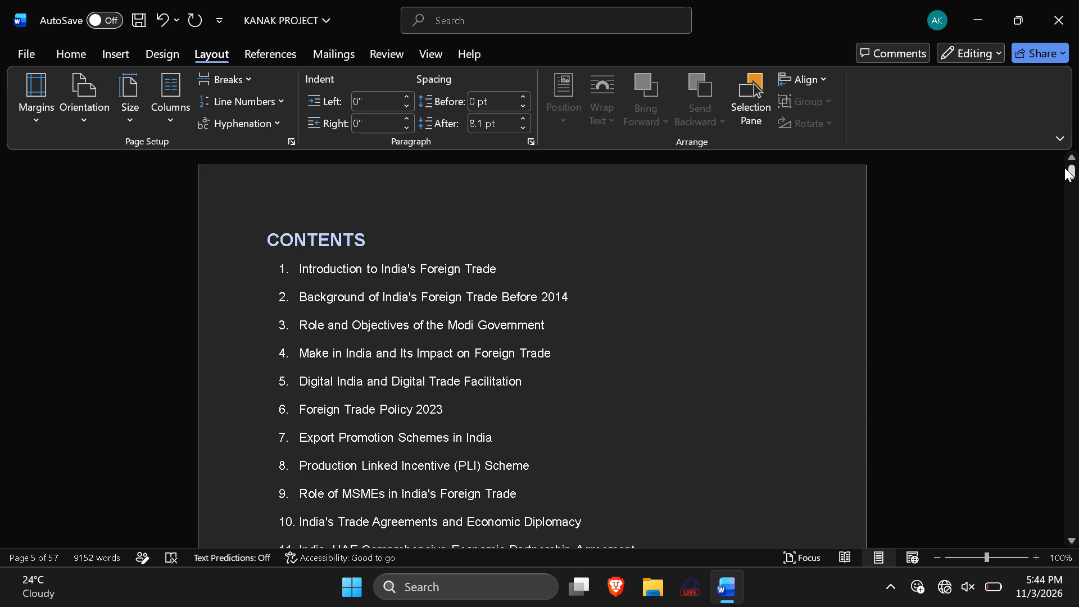
drag(1067, 167, 1078, 64)
drag(1072, 172, 1078, 207)
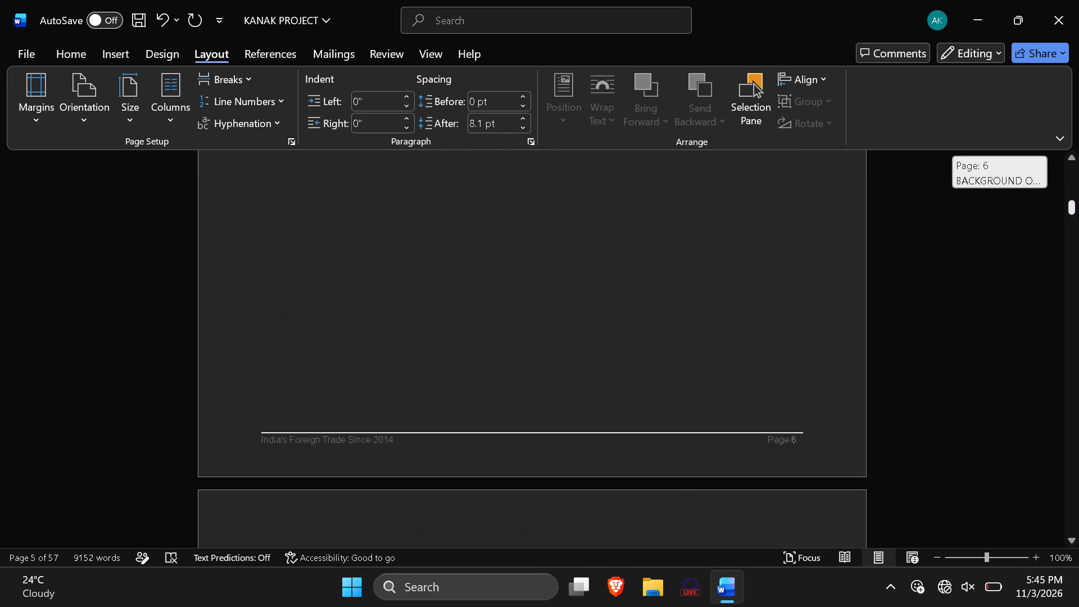
drag(1078, 207, 1078, 172)
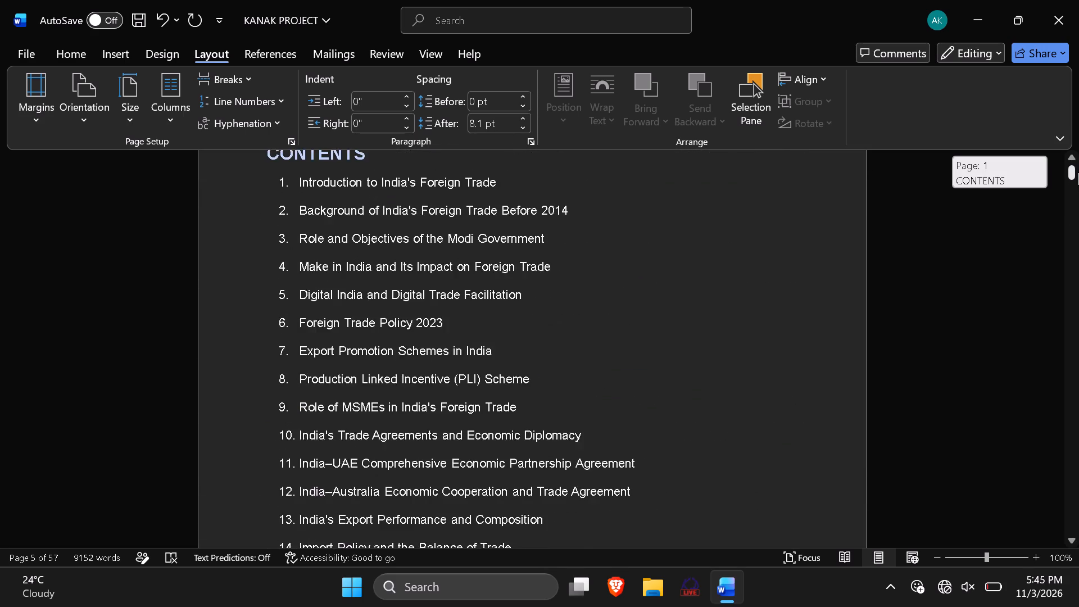
drag(1078, 172, 1076, 209)
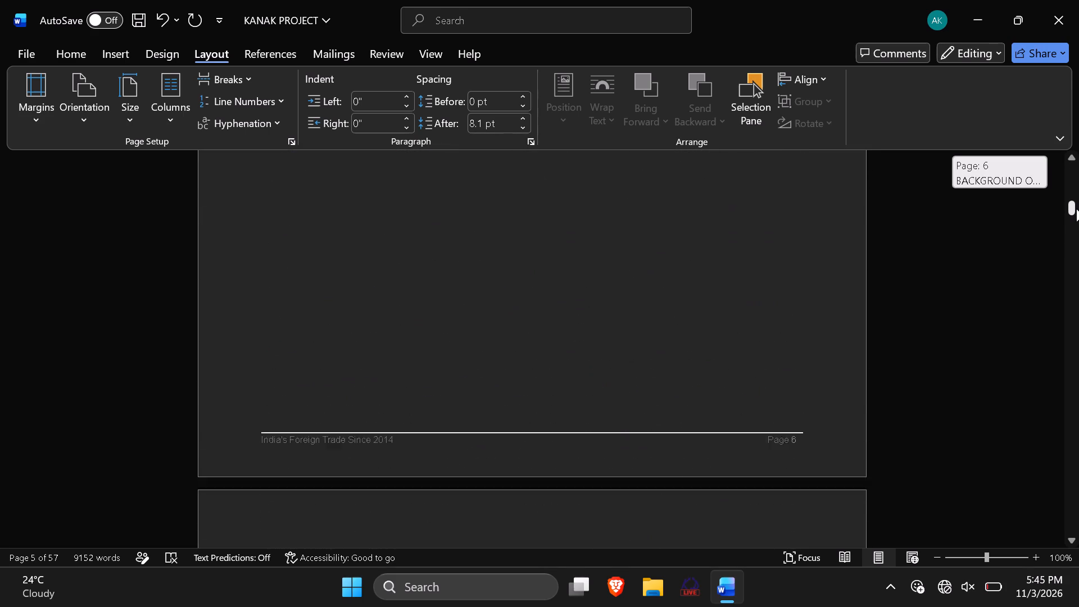
Skim the project's sections and page layout from "MAKE IN INDIA AND ITS IMPACT ON FOREIGN TRADE" through to "31. WEBLIOGRAPHY".
drag(1076, 209, 1078, 228)
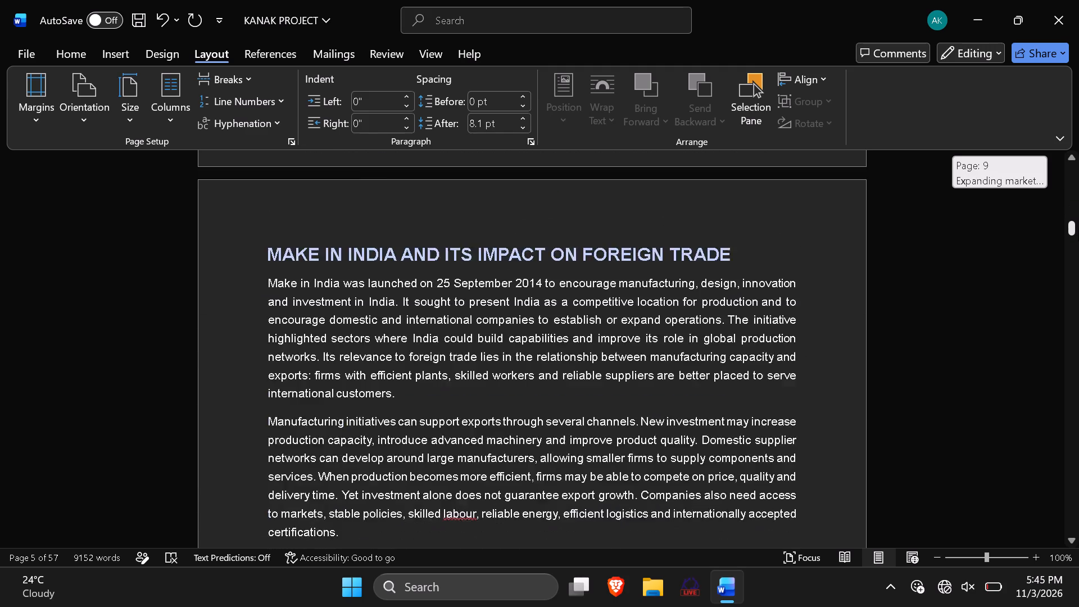
drag(1078, 228, 1078, 227)
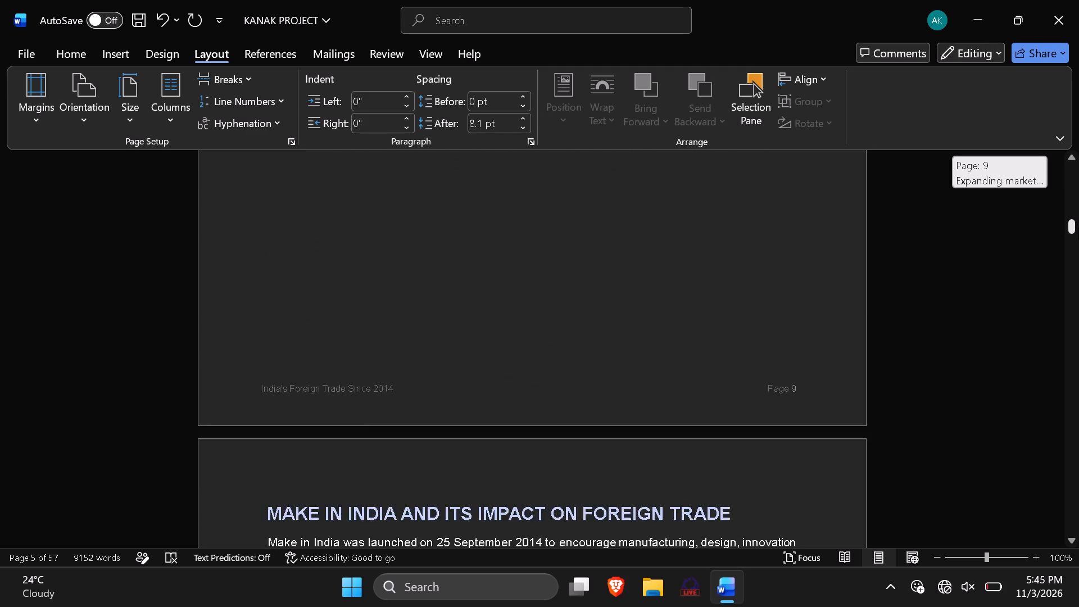
drag(1078, 227, 1078, 229)
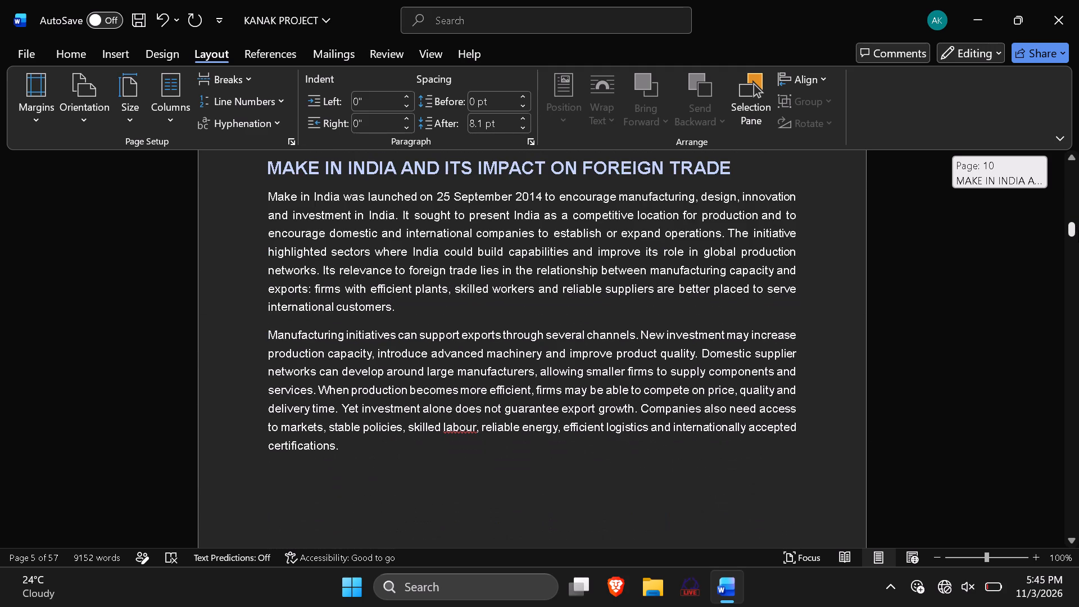
drag(1078, 229, 1078, 235)
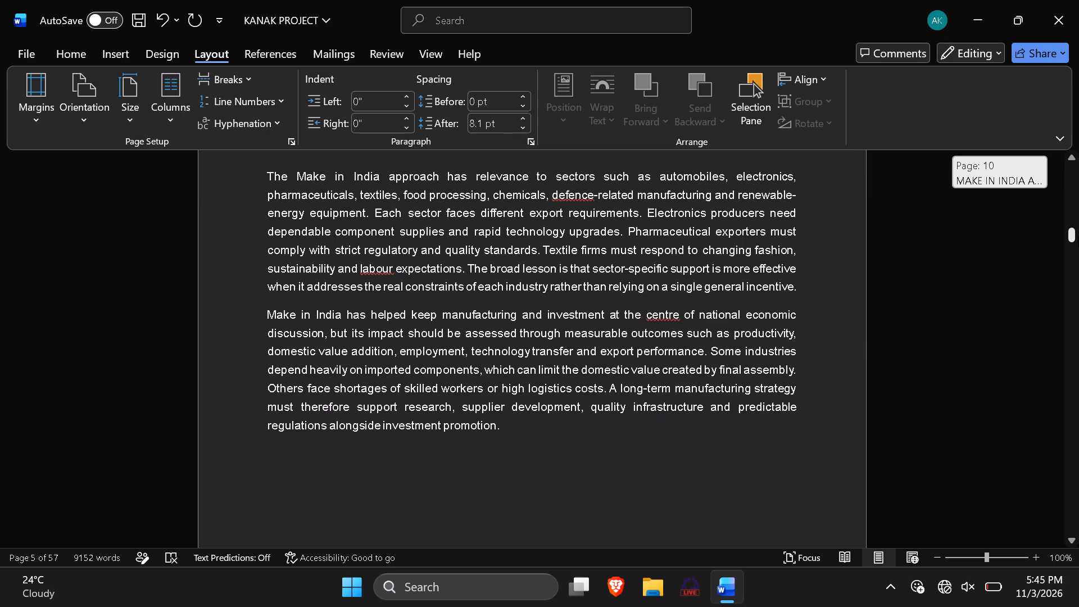
drag(1078, 235, 1071, 257)
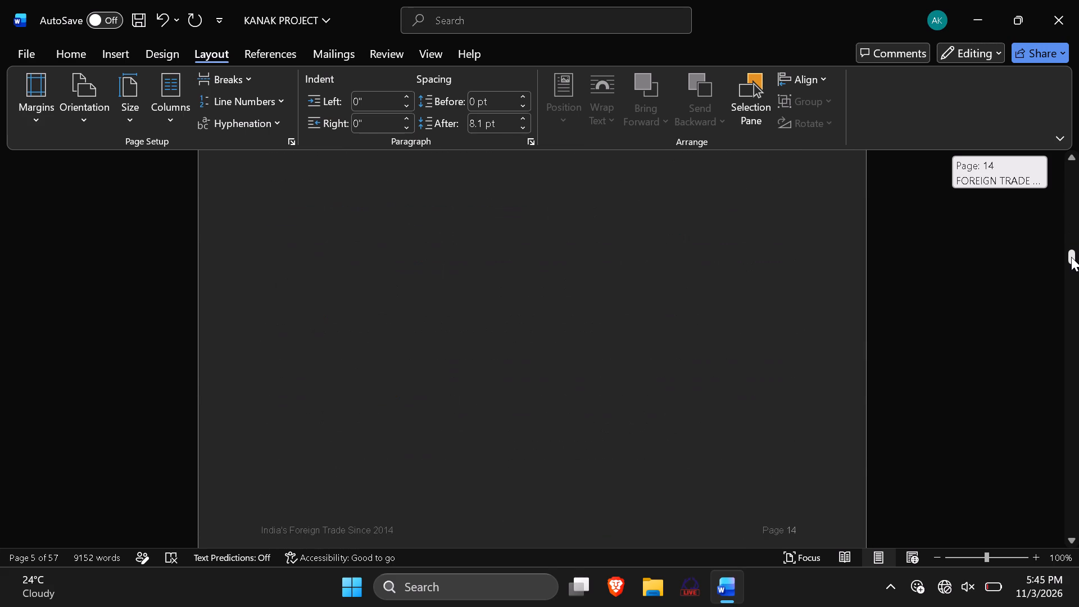
drag(1071, 257, 1072, 259)
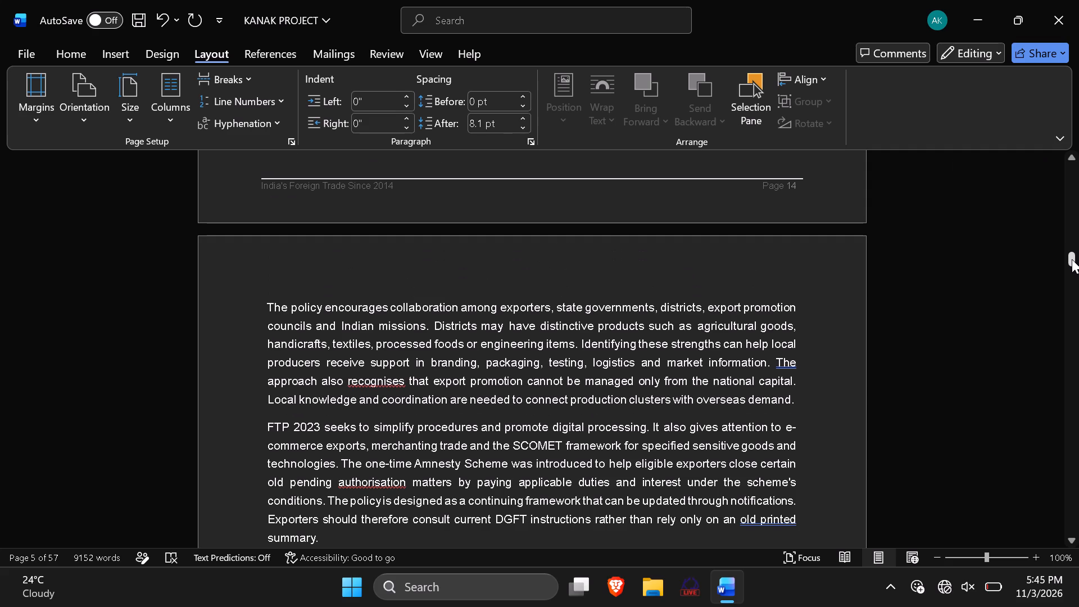
drag(1072, 258, 1075, 285)
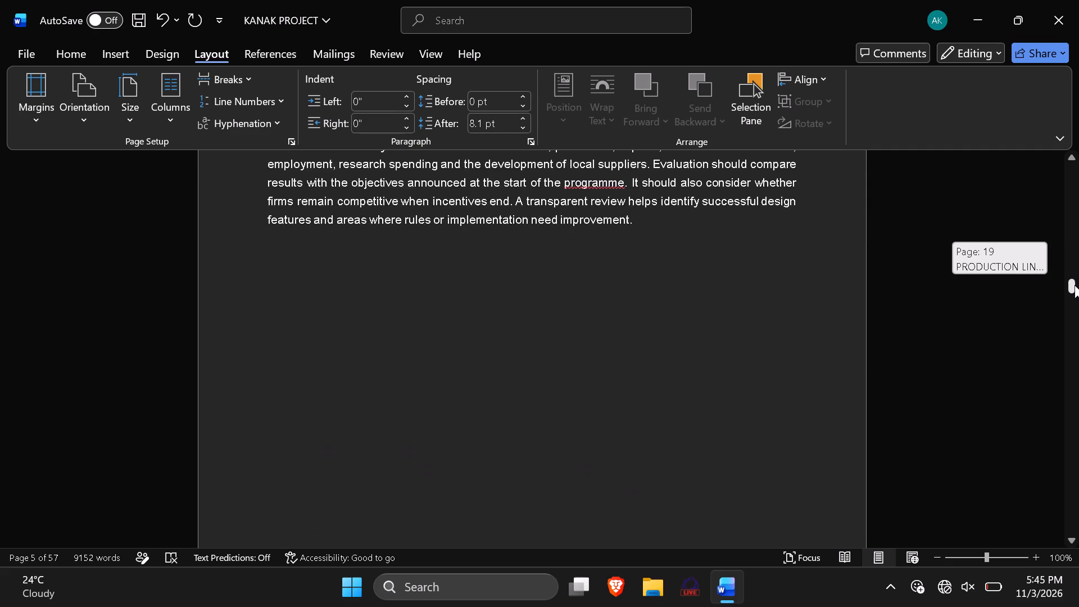
drag(1075, 285, 1075, 344)
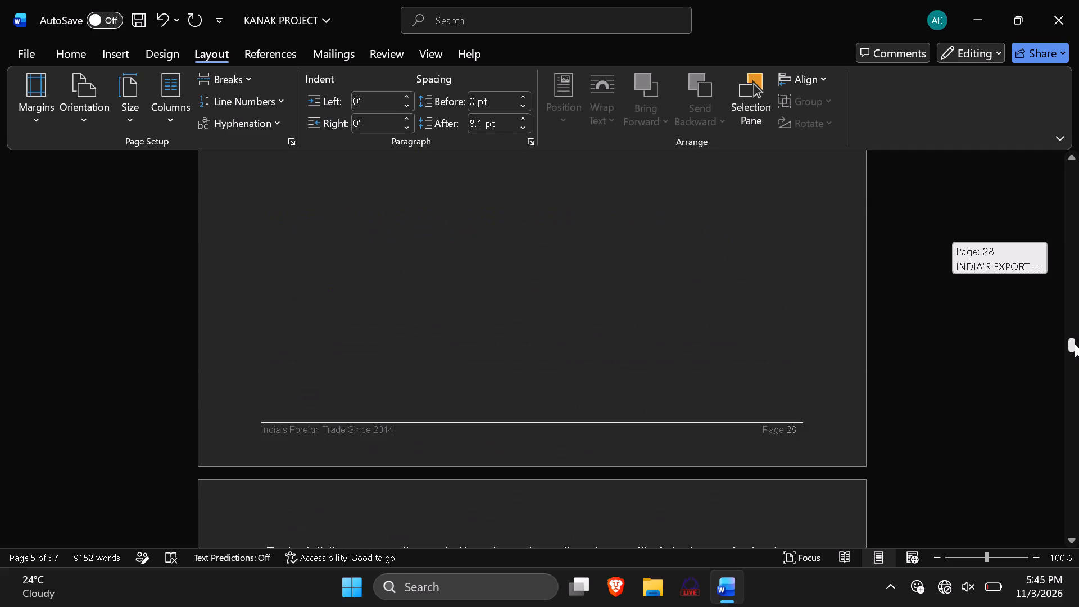
drag(1075, 344, 1073, 345)
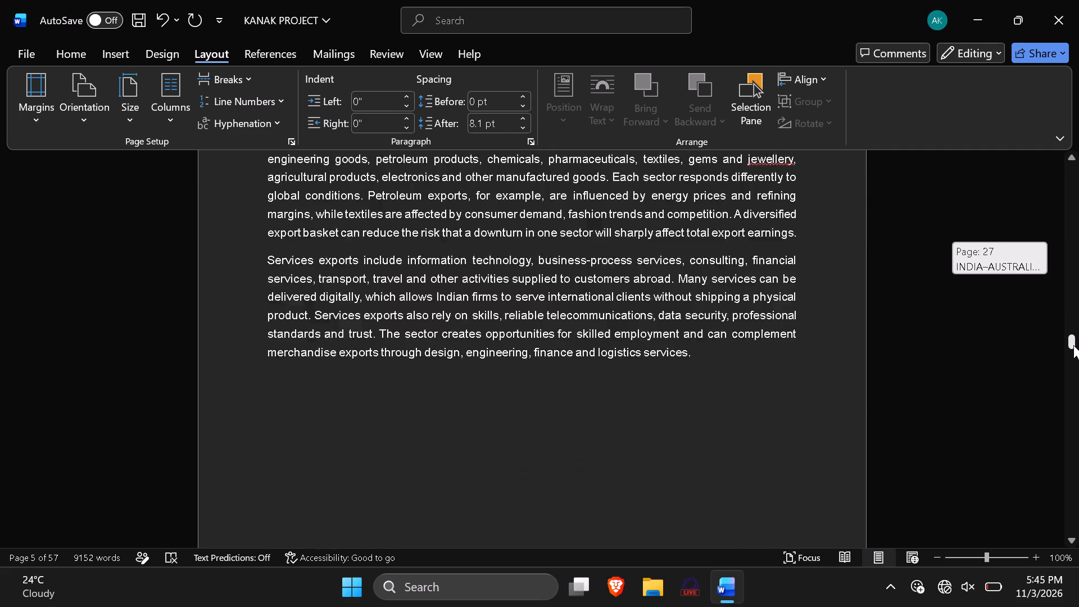
drag(1073, 345, 1072, 386)
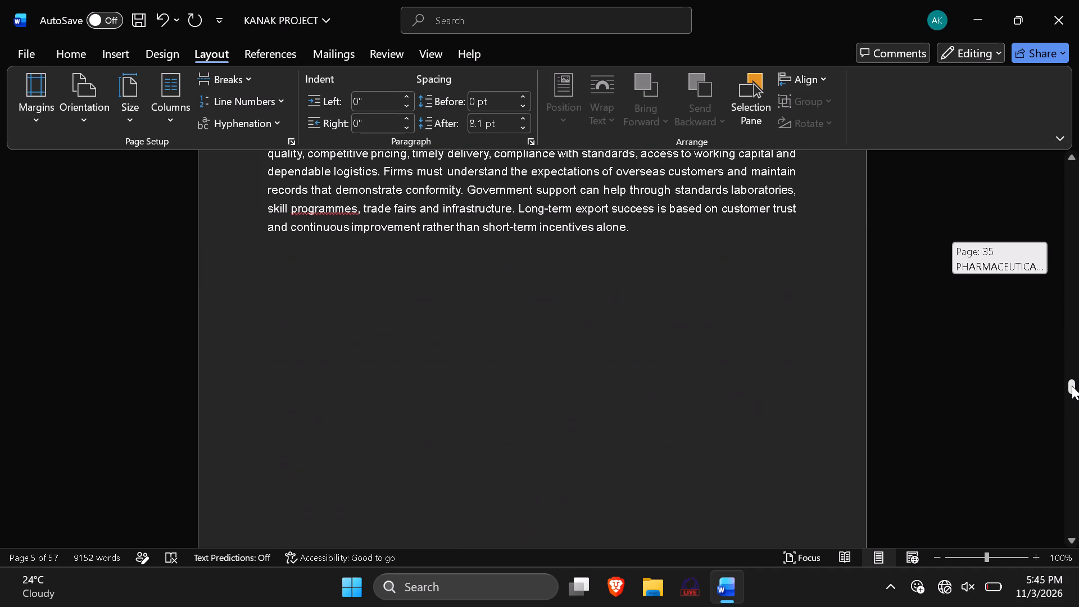
drag(1072, 386, 1068, 369)
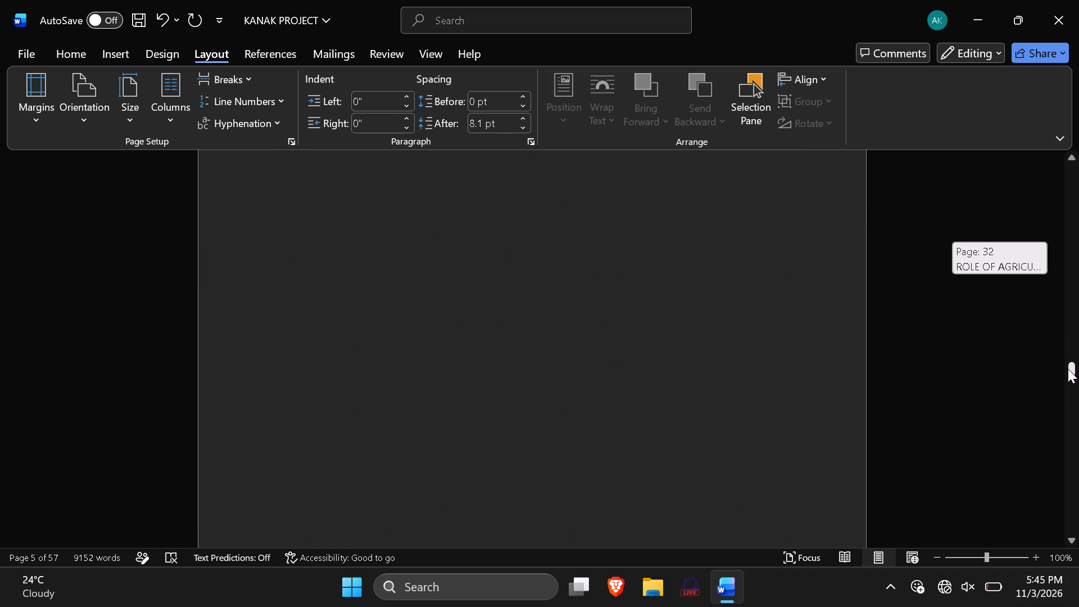
drag(1068, 369, 1069, 375)
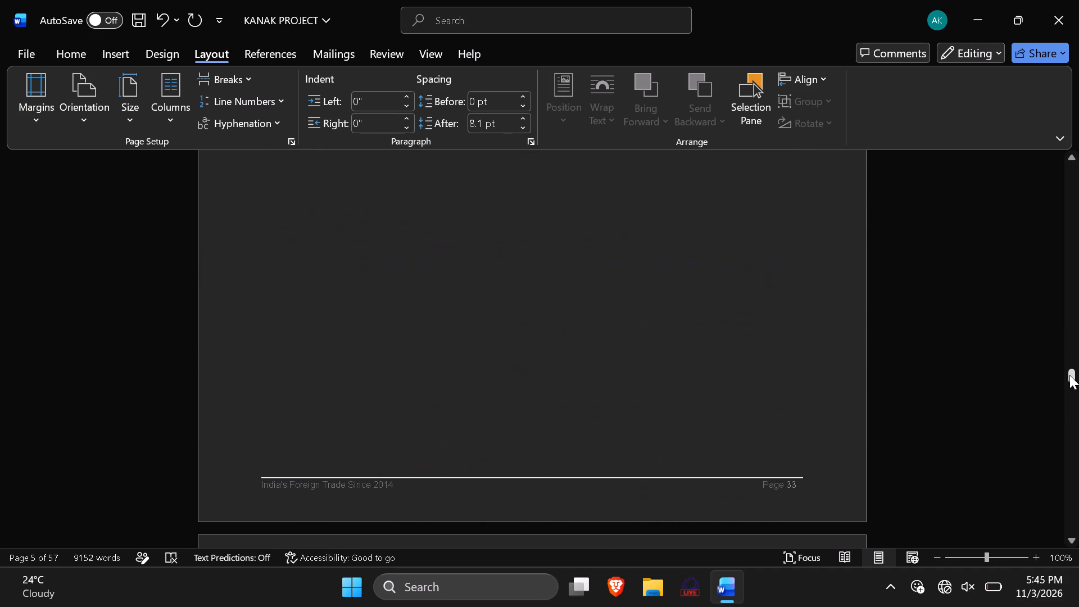
drag(1069, 375, 1069, 404)
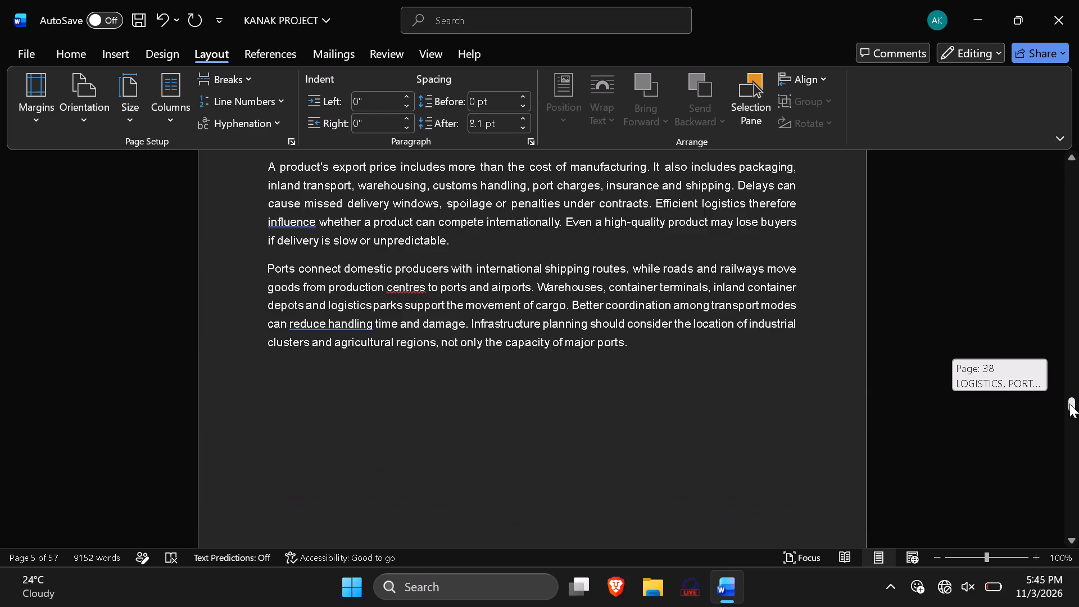
drag(1069, 404, 1073, 467)
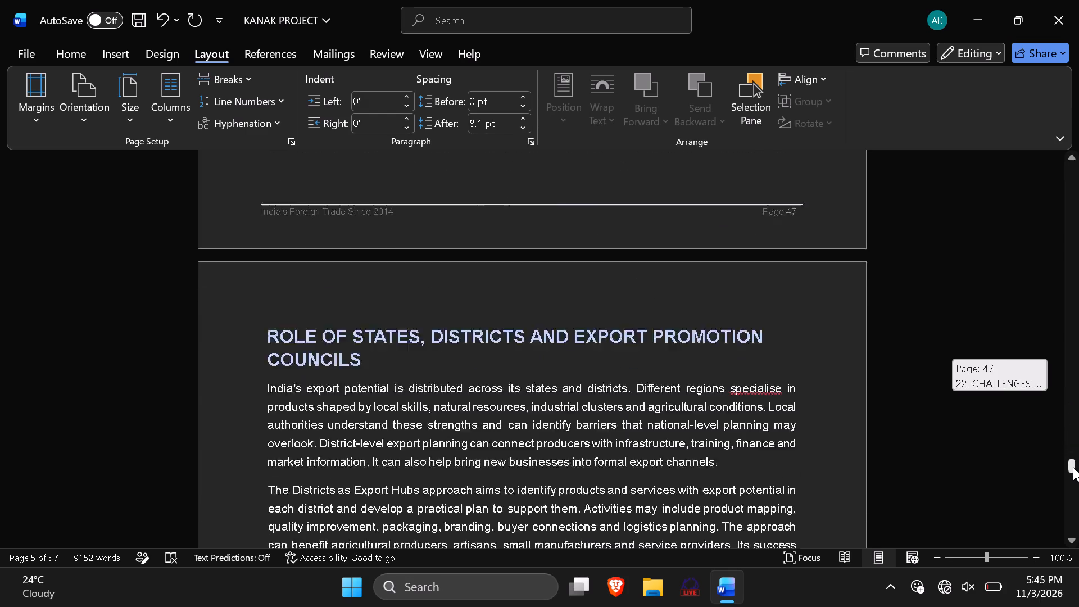
drag(1073, 467, 1074, 528)
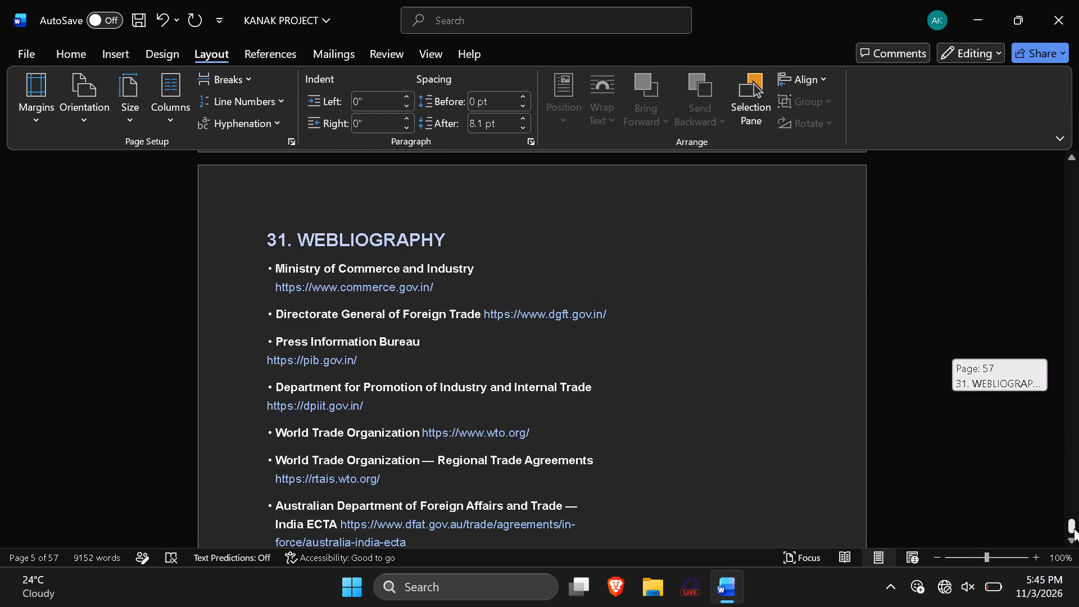
Skim the document backwards from the Bibliography pages to the Contents pages at the start.
drag(1074, 528, 1071, 521)
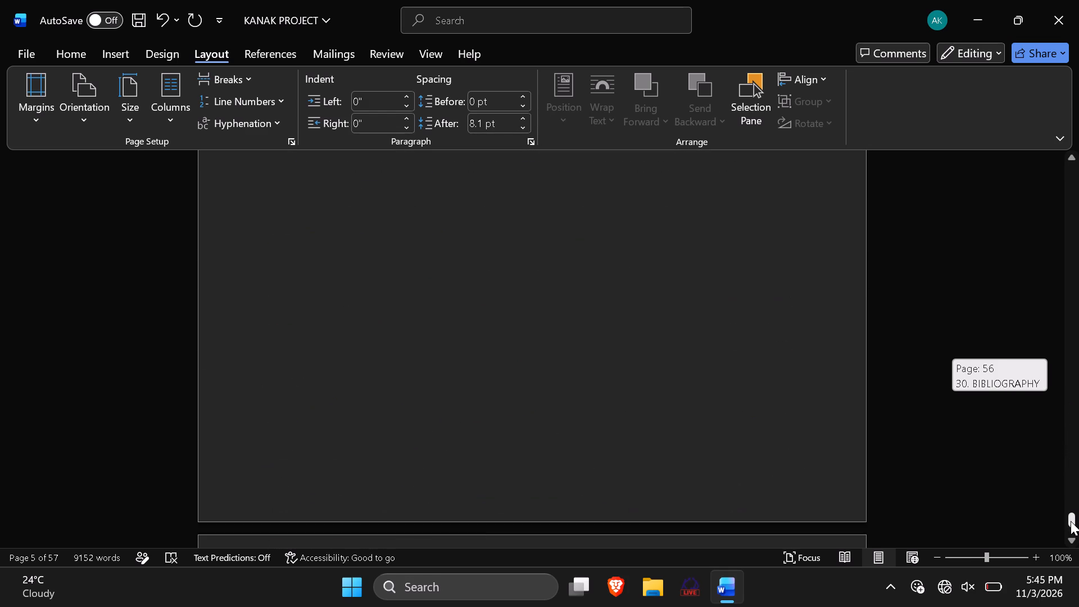
drag(1071, 521, 1073, 454)
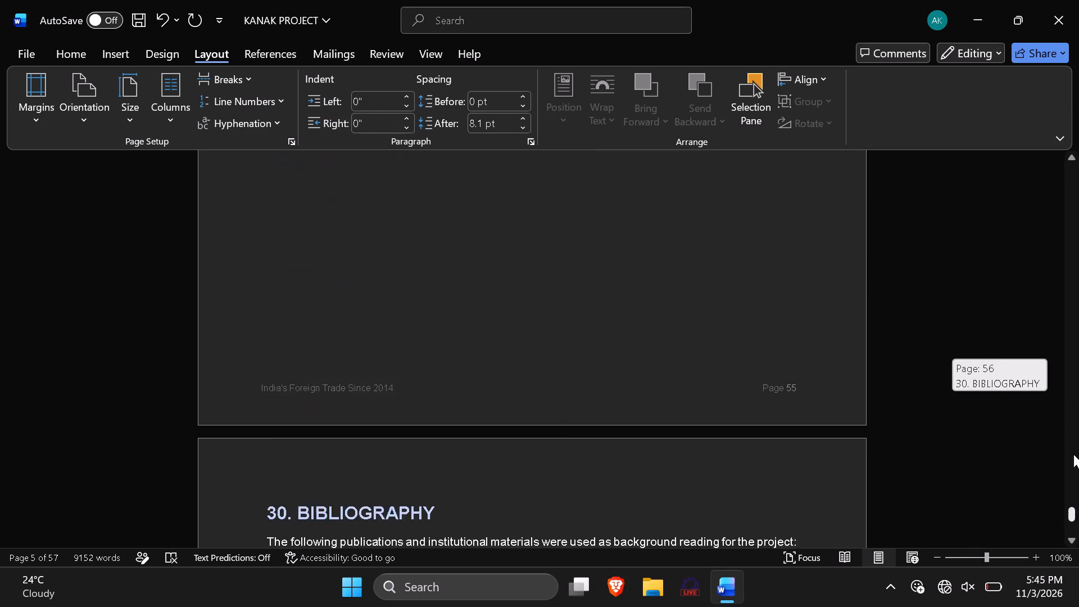
drag(1073, 454, 1071, 364)
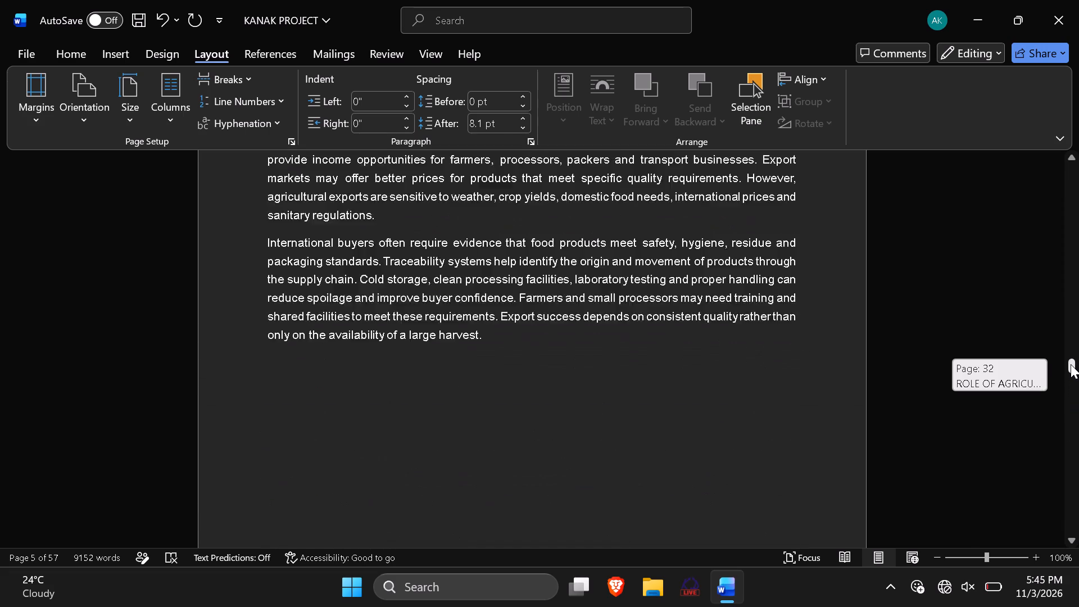
drag(1071, 364, 1067, 342)
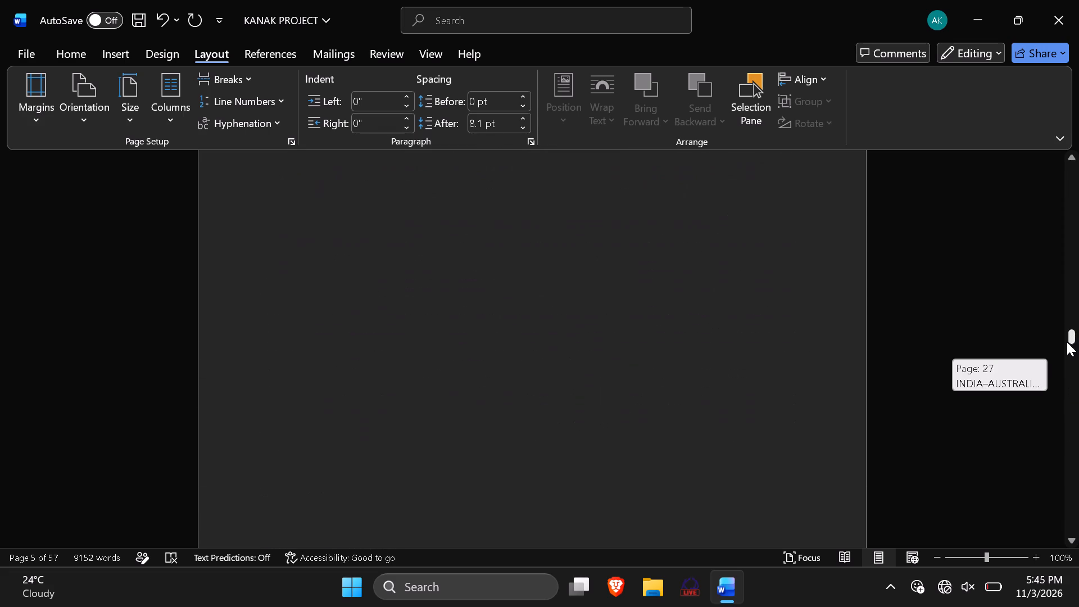
drag(1067, 342, 1072, 249)
drag(1072, 249, 1077, 230)
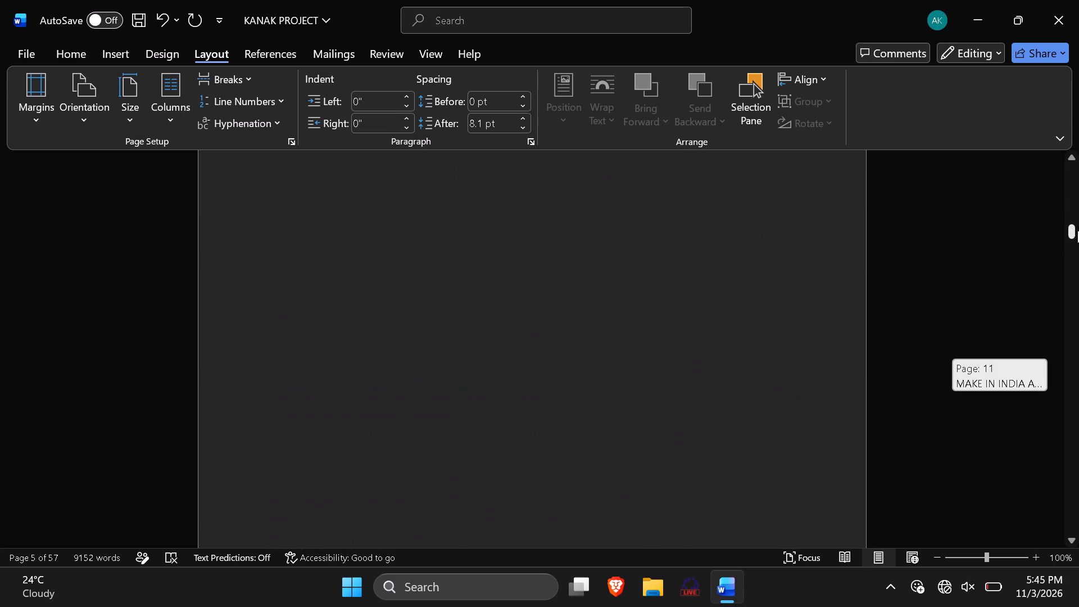
drag(1077, 230, 1064, 183)
Skim the pages between the Contents list and the MSME and economic diplomacy sections, ending back at the Contents page.
drag(1064, 183, 1065, 189)
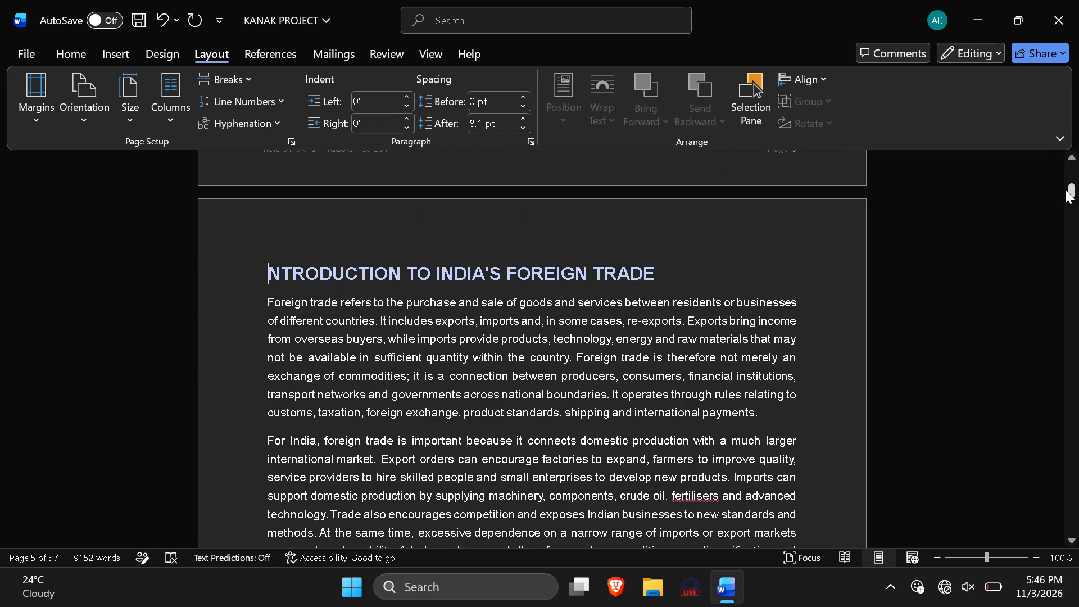
drag(1073, 189, 1075, 305)
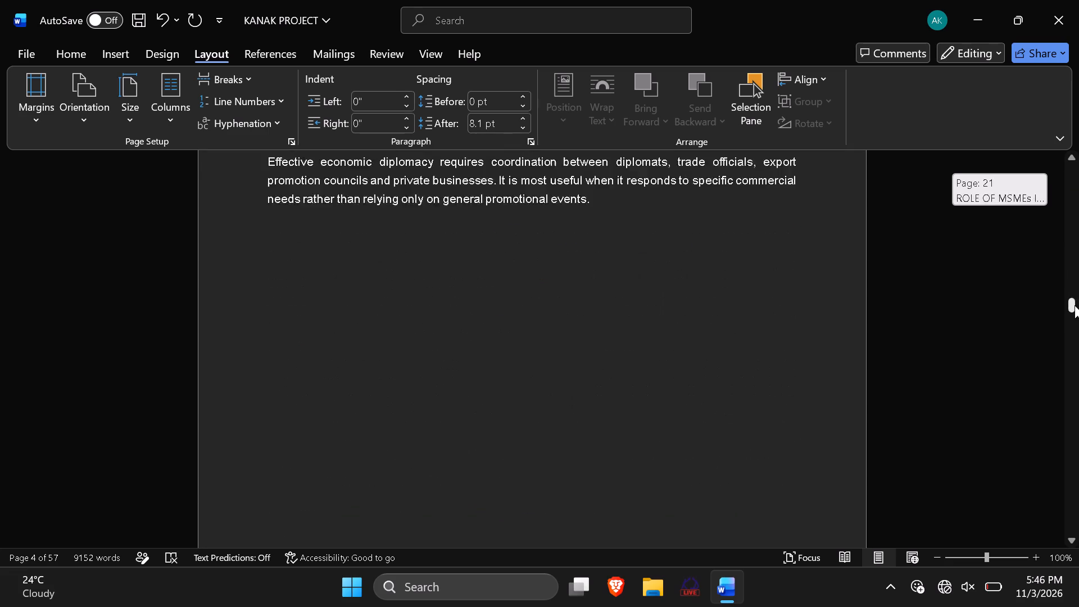
drag(1075, 305, 1069, 194)
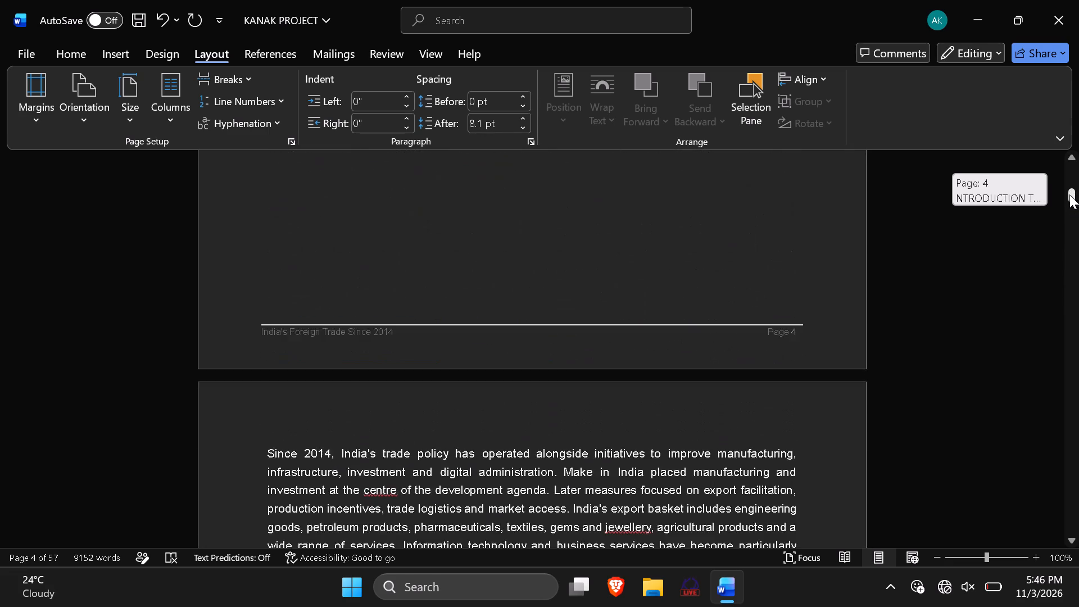
drag(1069, 194, 1078, 282)
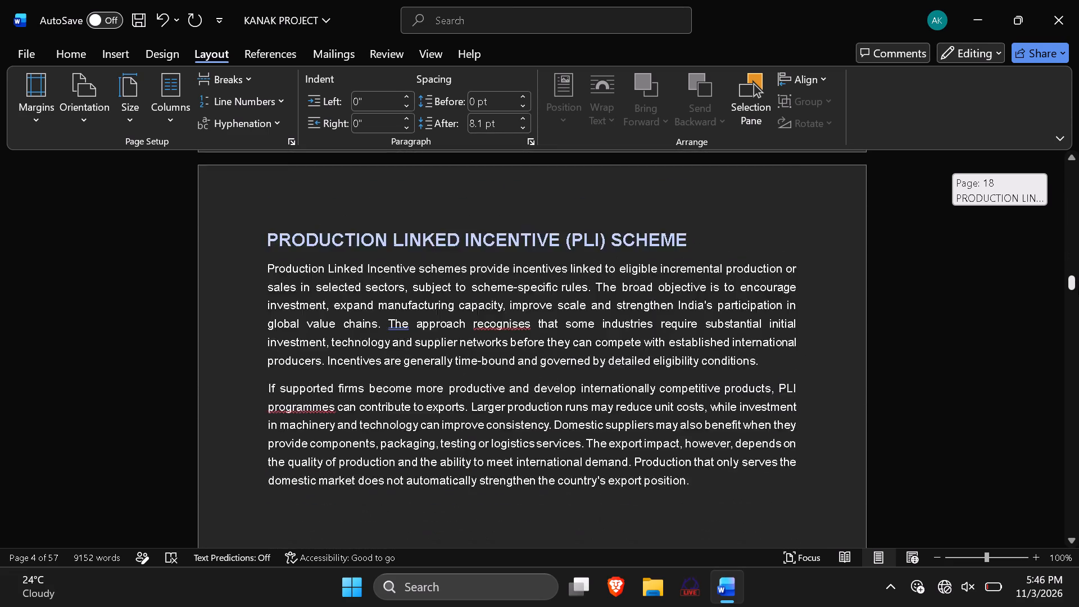
drag(1078, 282, 1064, 164)
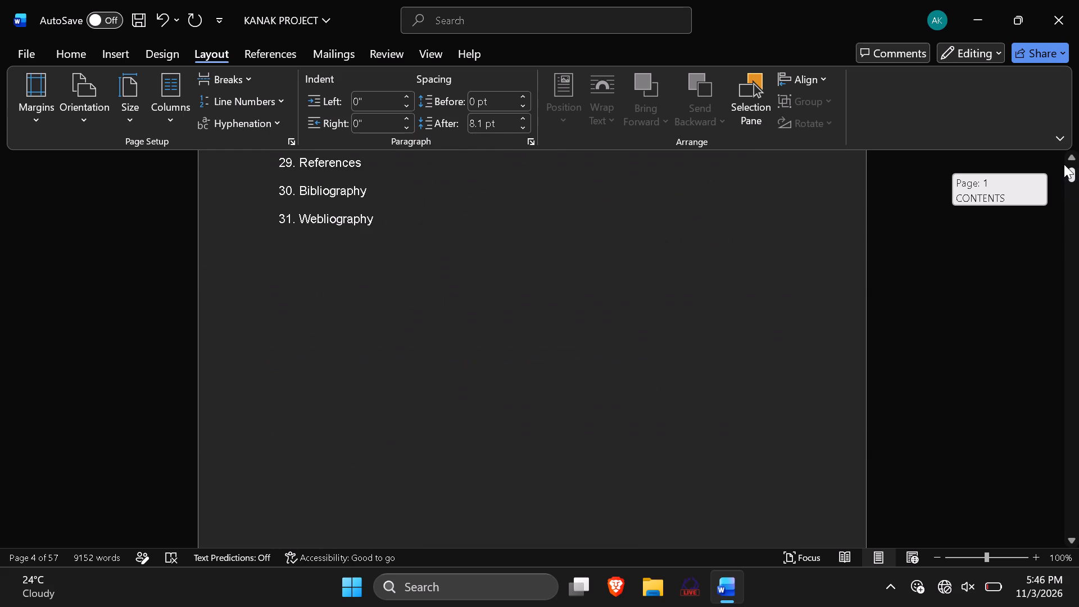
drag(1064, 164, 1066, 143)
Close the KANAK PROJECT document and save its changes to the Desktop location.
click(1057, 25)
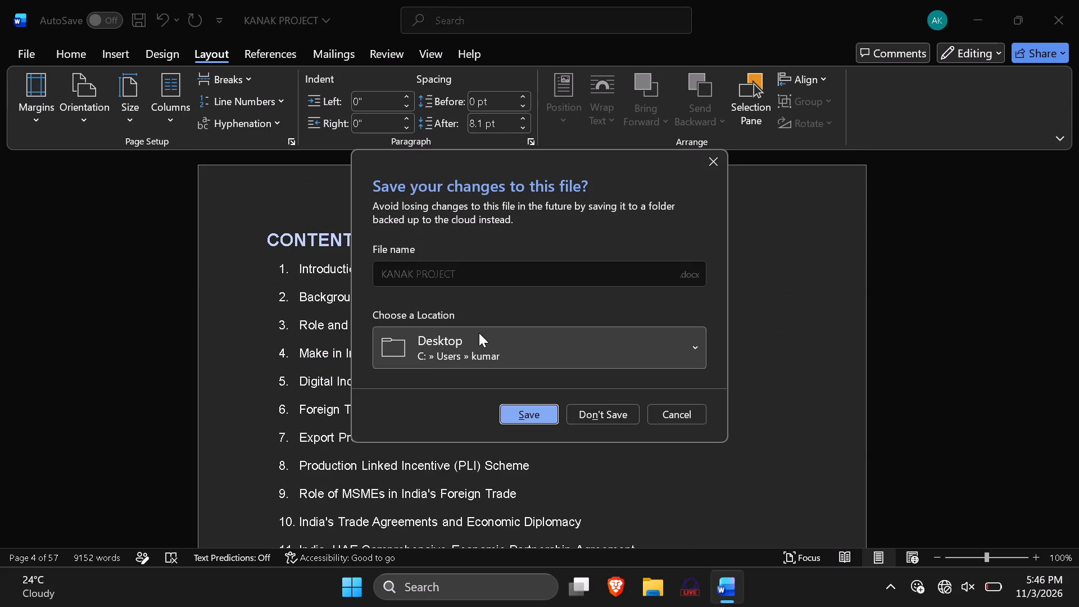
click(504, 418)
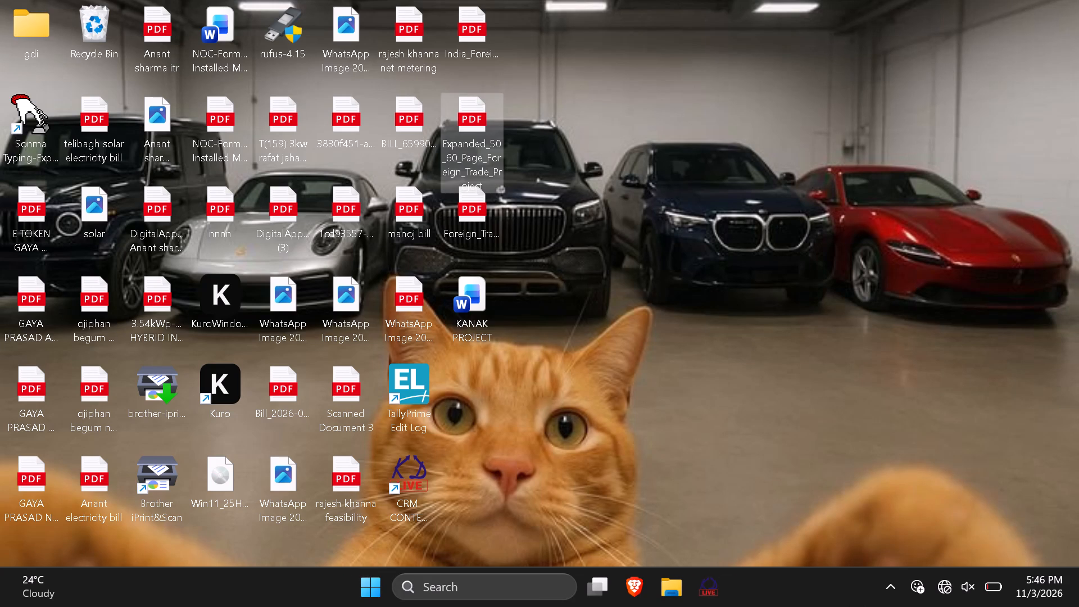
Check the Windows quick settings for connection, sound and battery status, and dismiss them.
click(969, 593)
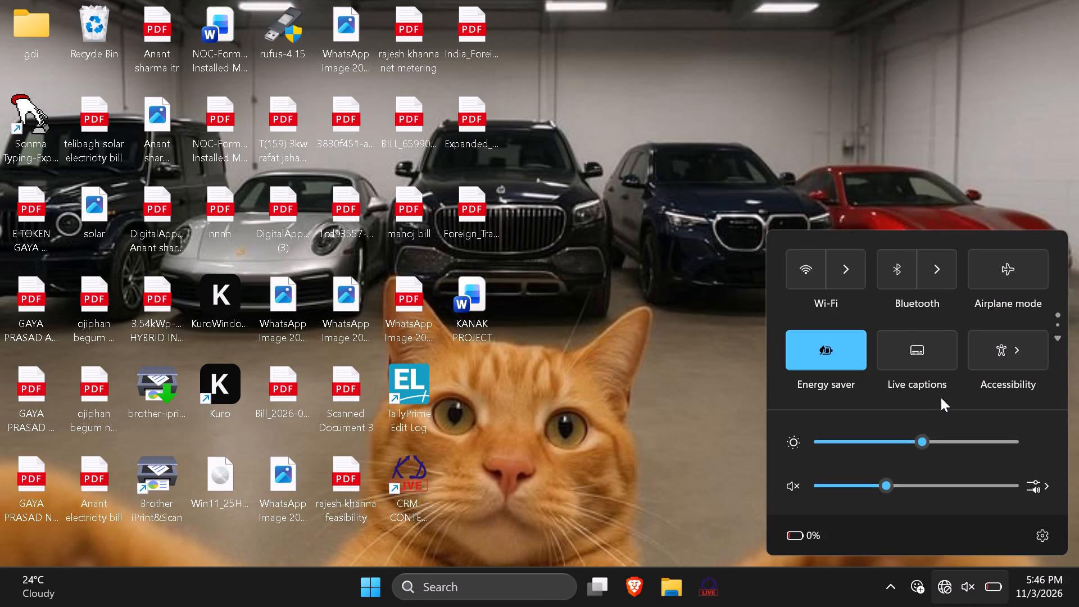
click(741, 187)
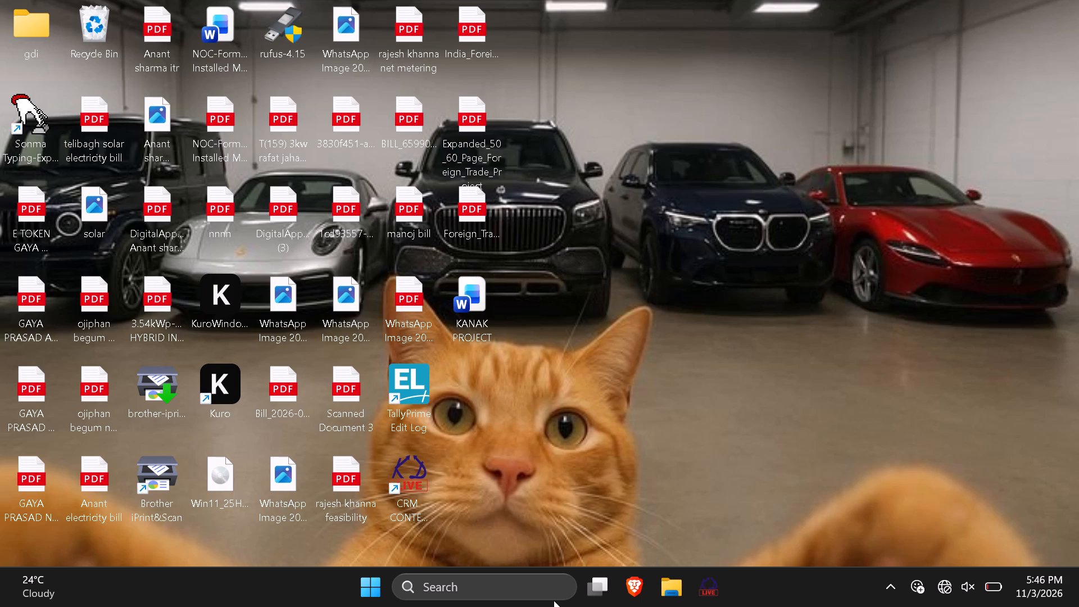
Shut down the computer.
click(383, 585)
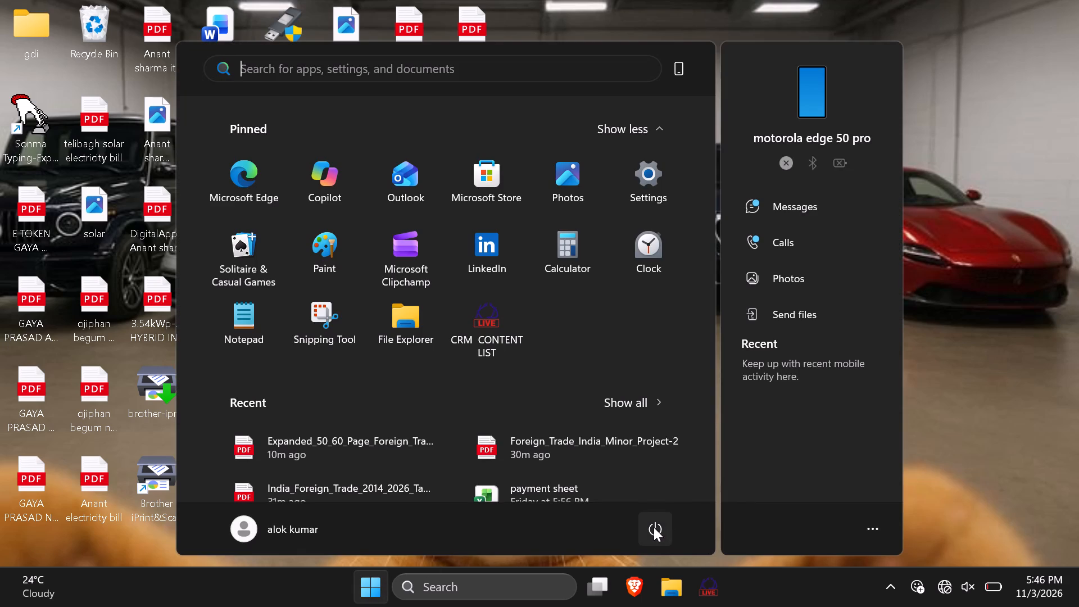
click(654, 527)
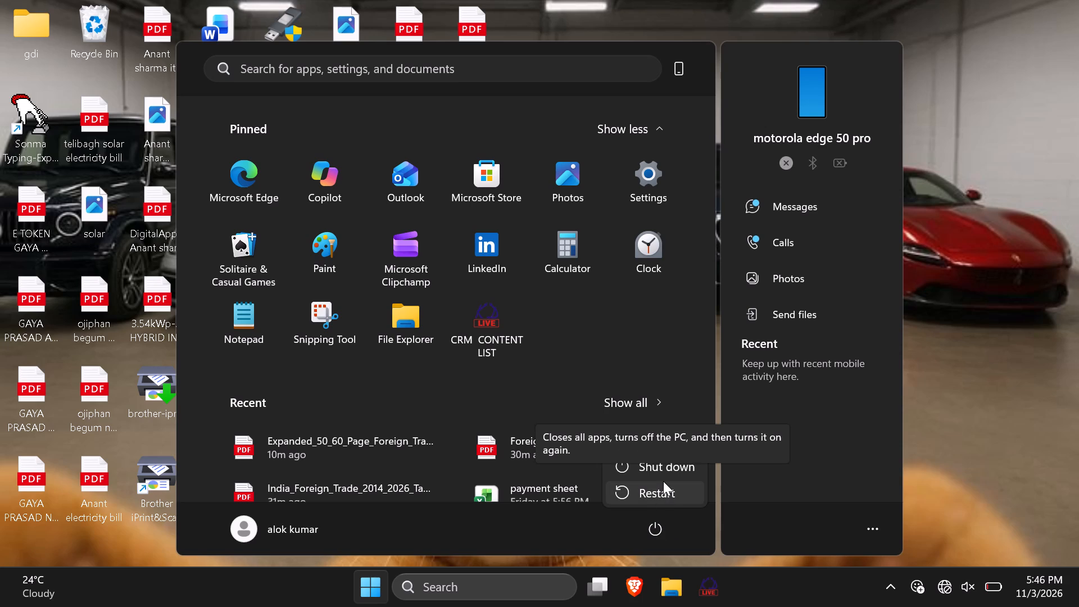
click(659, 463)
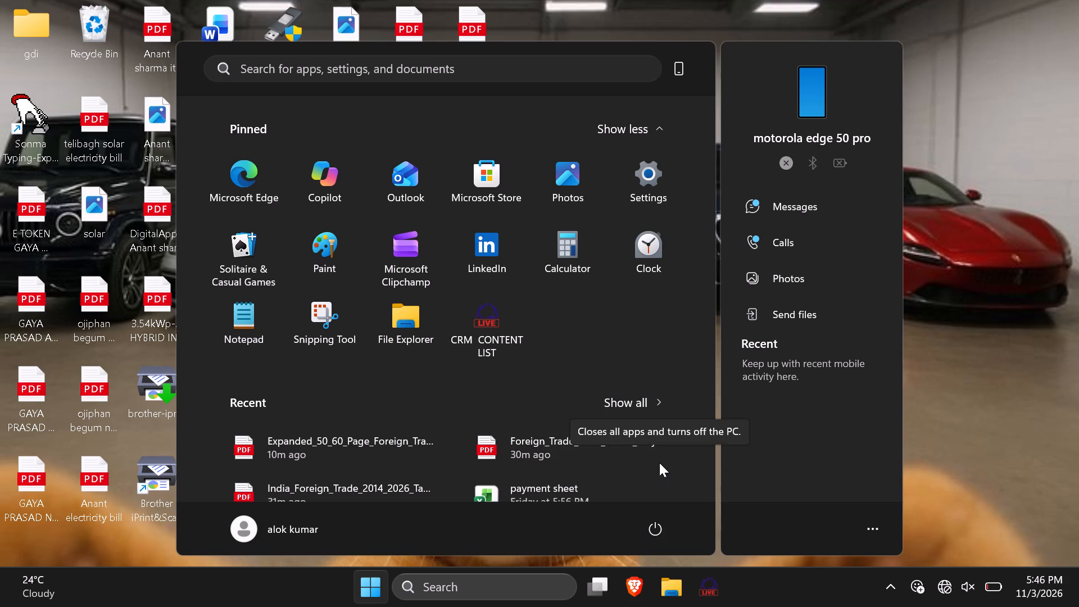